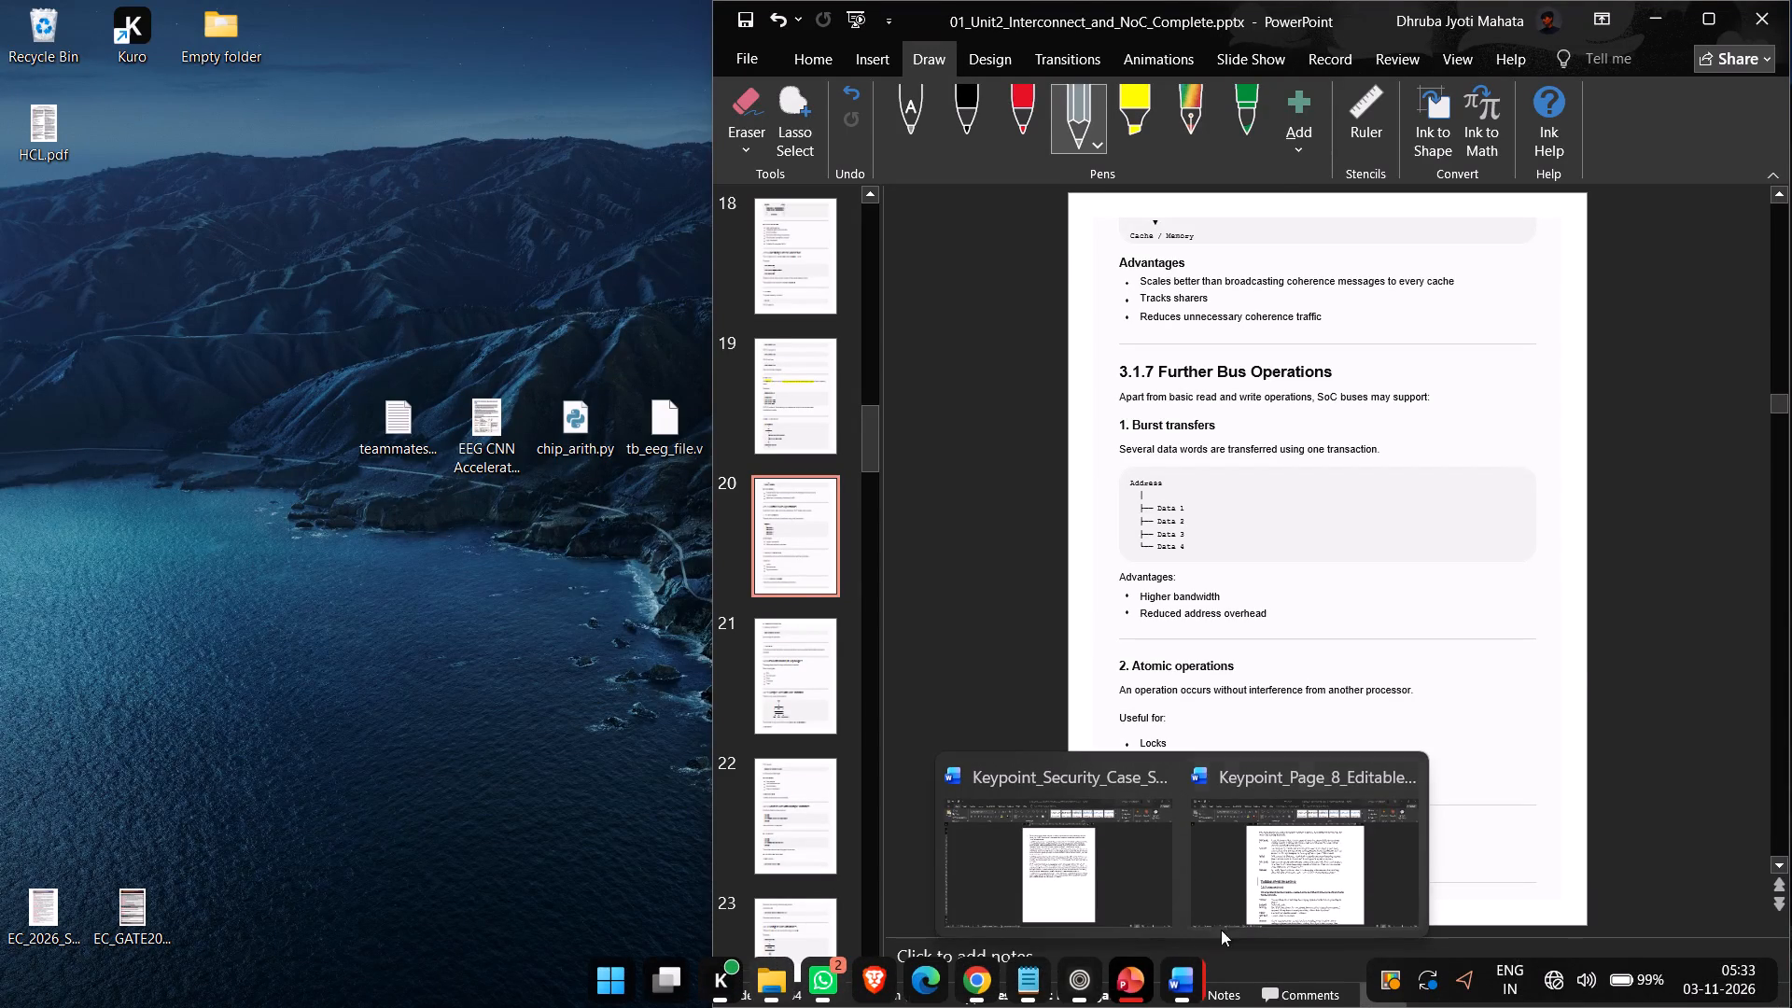
Switch to the Keypoint_Page_8_Editable document in Word.
left_click(1255, 904)
Skim both pages of the document, comparing the dialogue table with the Keypoint report paragraphs beneath it.
scroll(1006, 701, "down", 4)
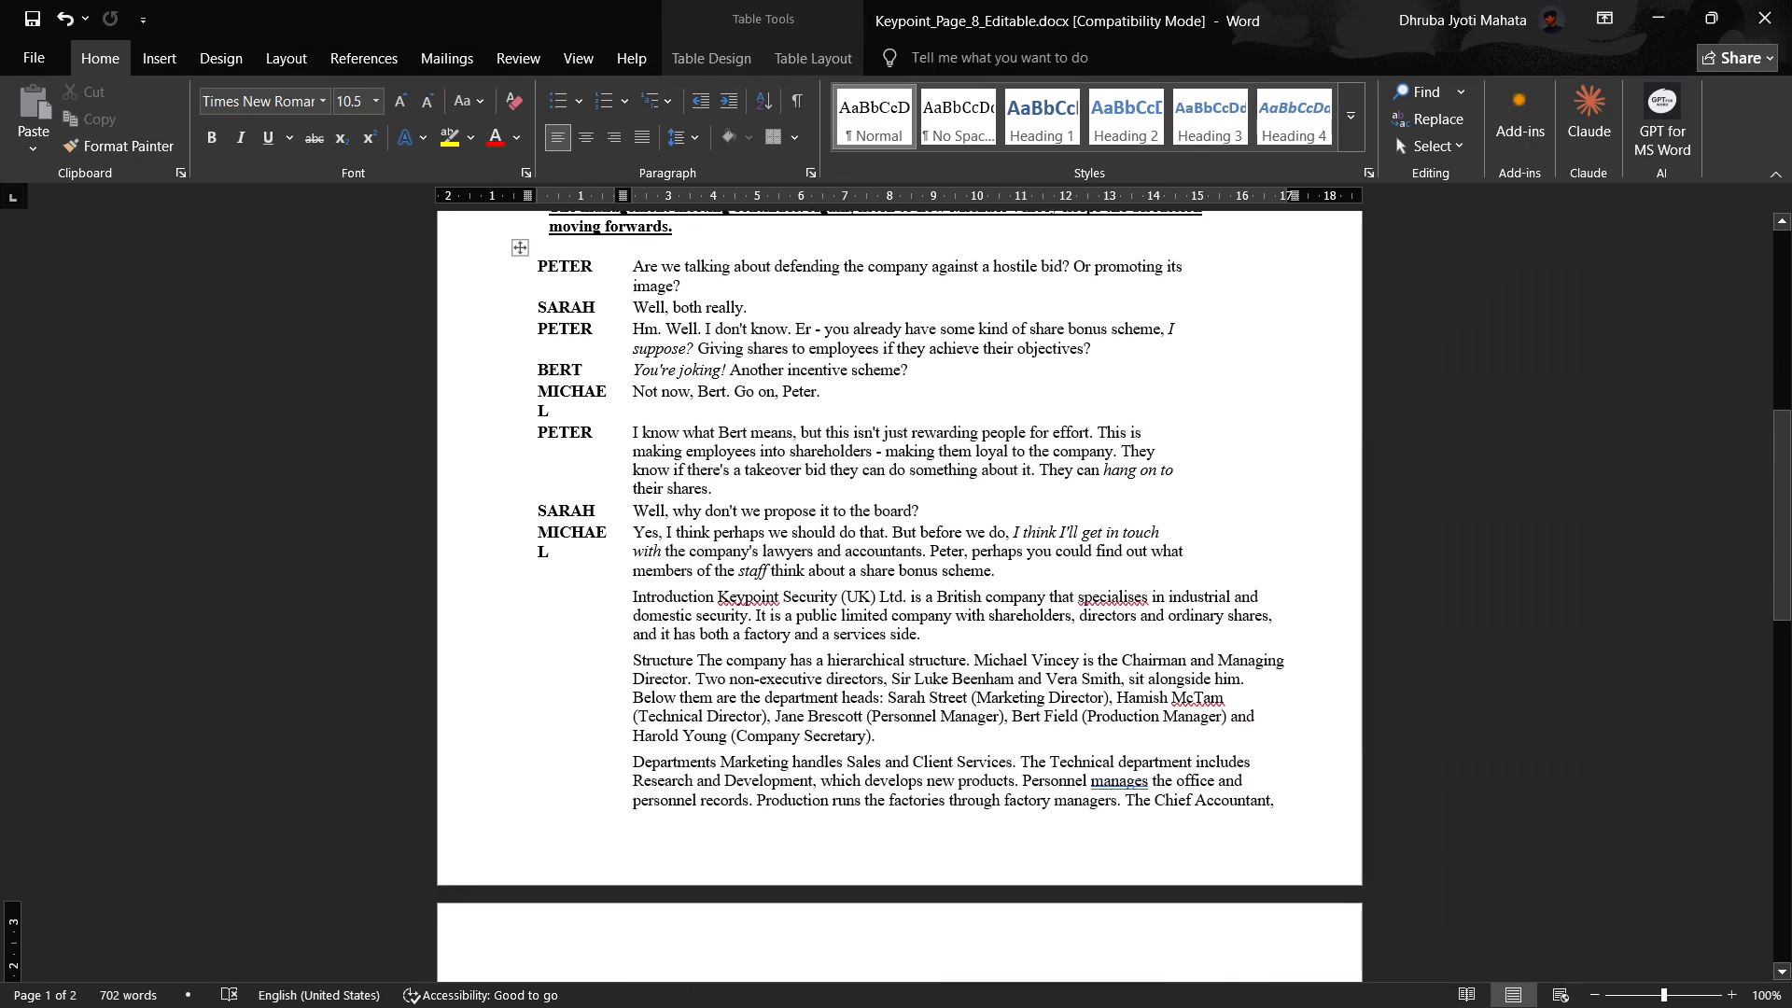
scroll(1006, 701, "down", 12)
scroll(1006, 701, "up", 6)
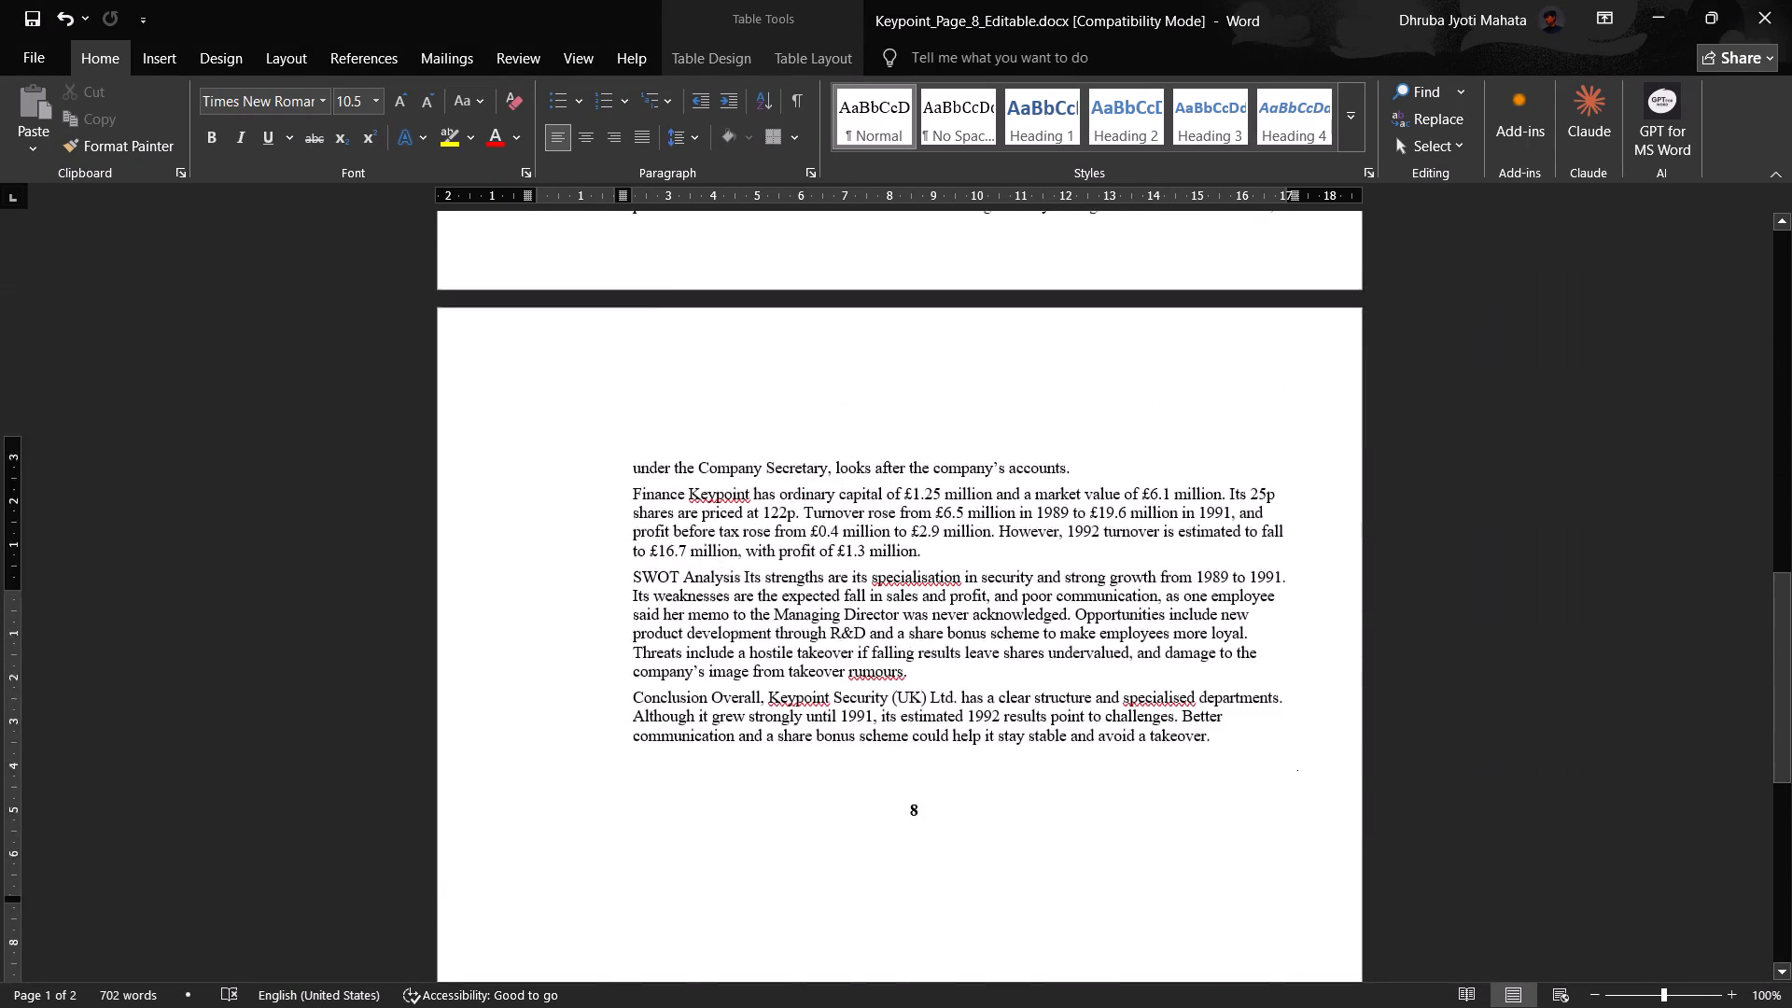
scroll(1006, 701, "up", 8)
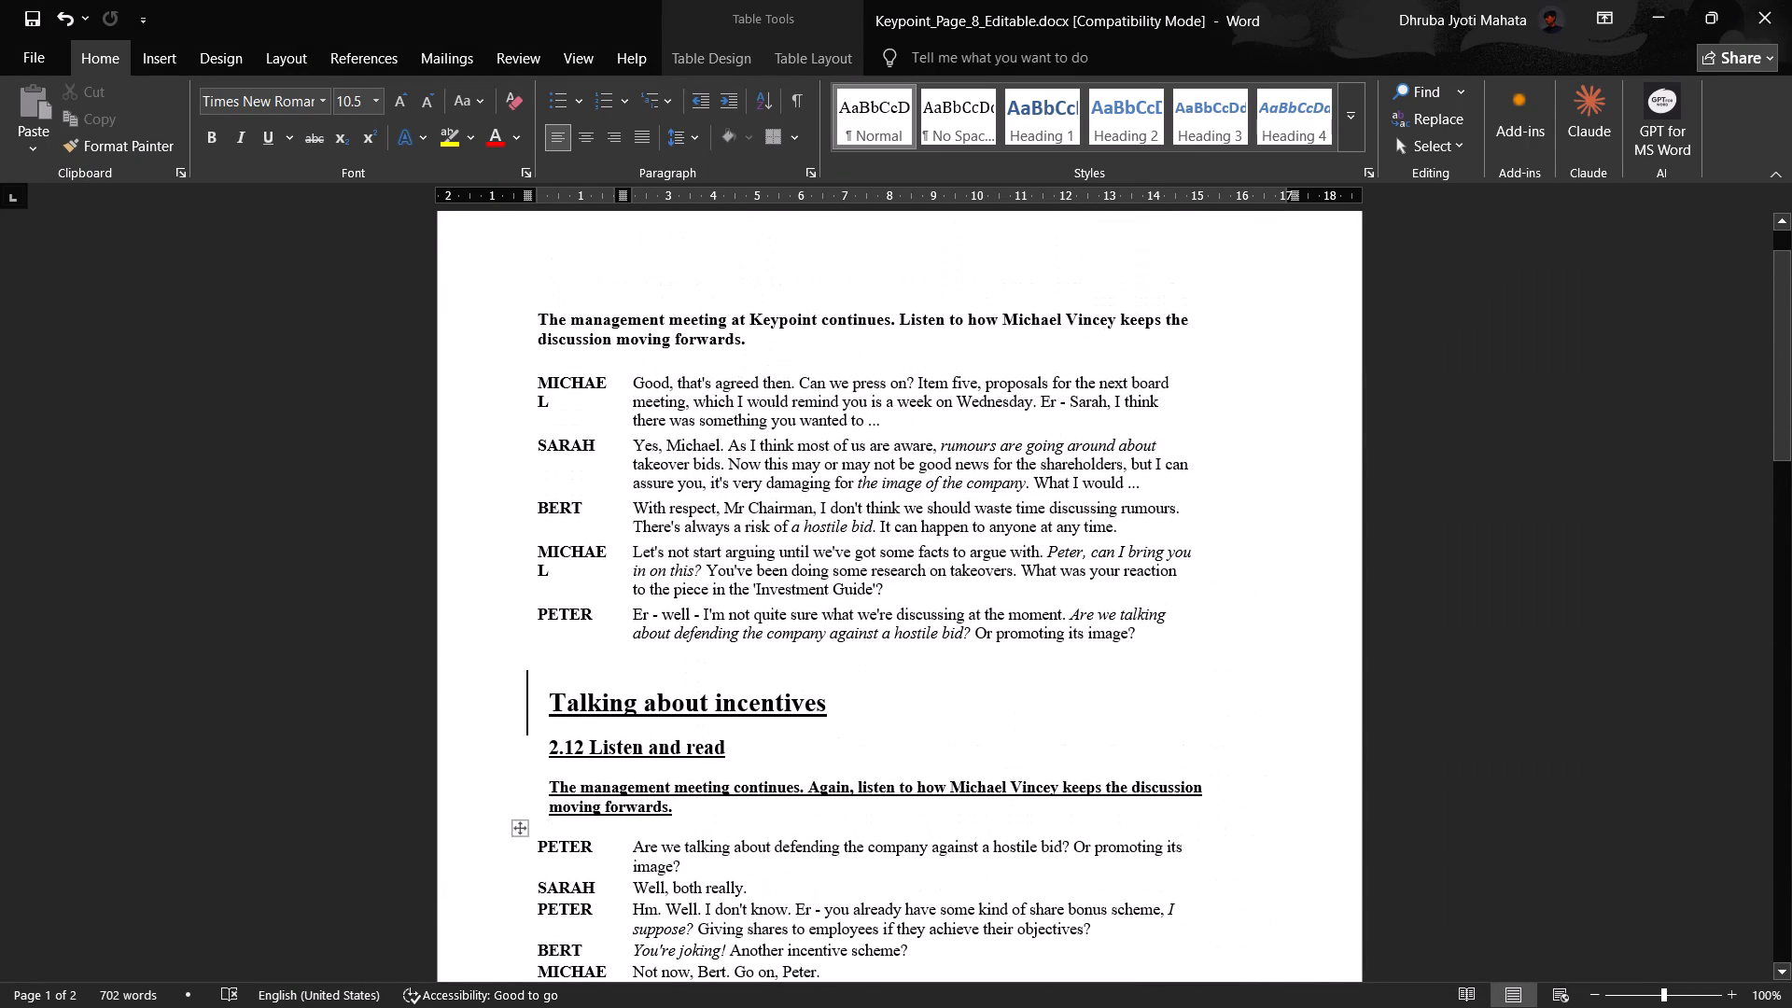
scroll(1006, 701, "down", 3)
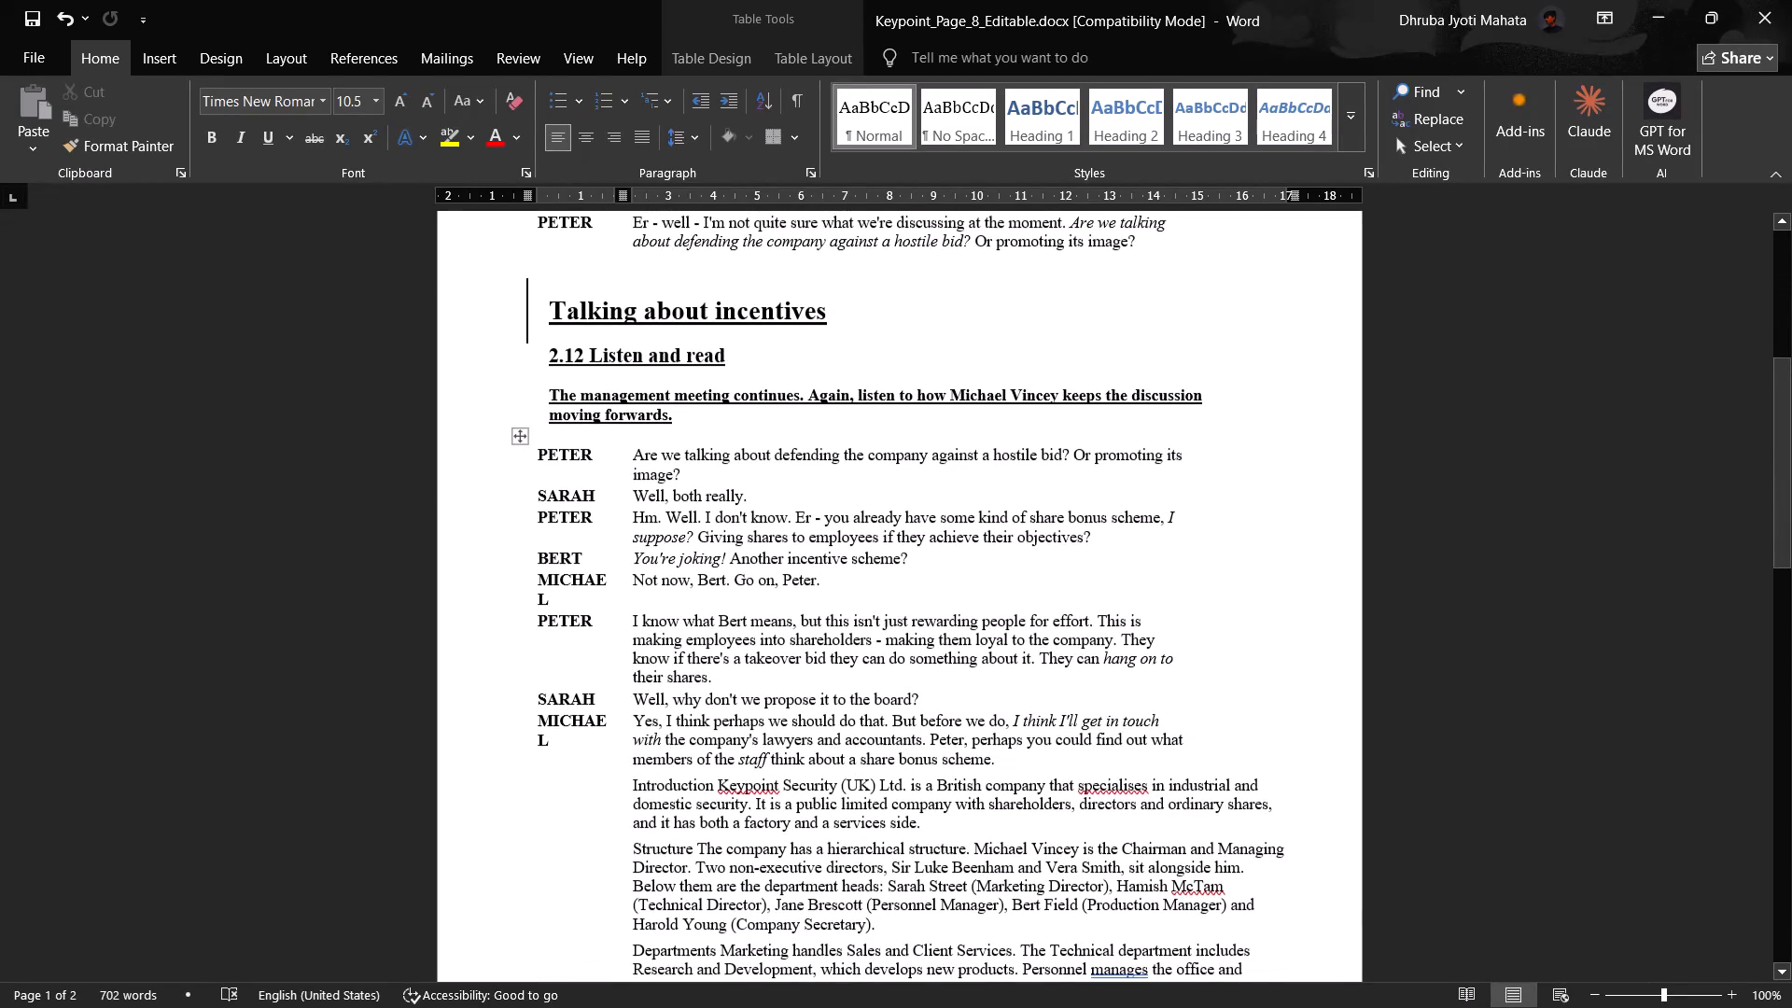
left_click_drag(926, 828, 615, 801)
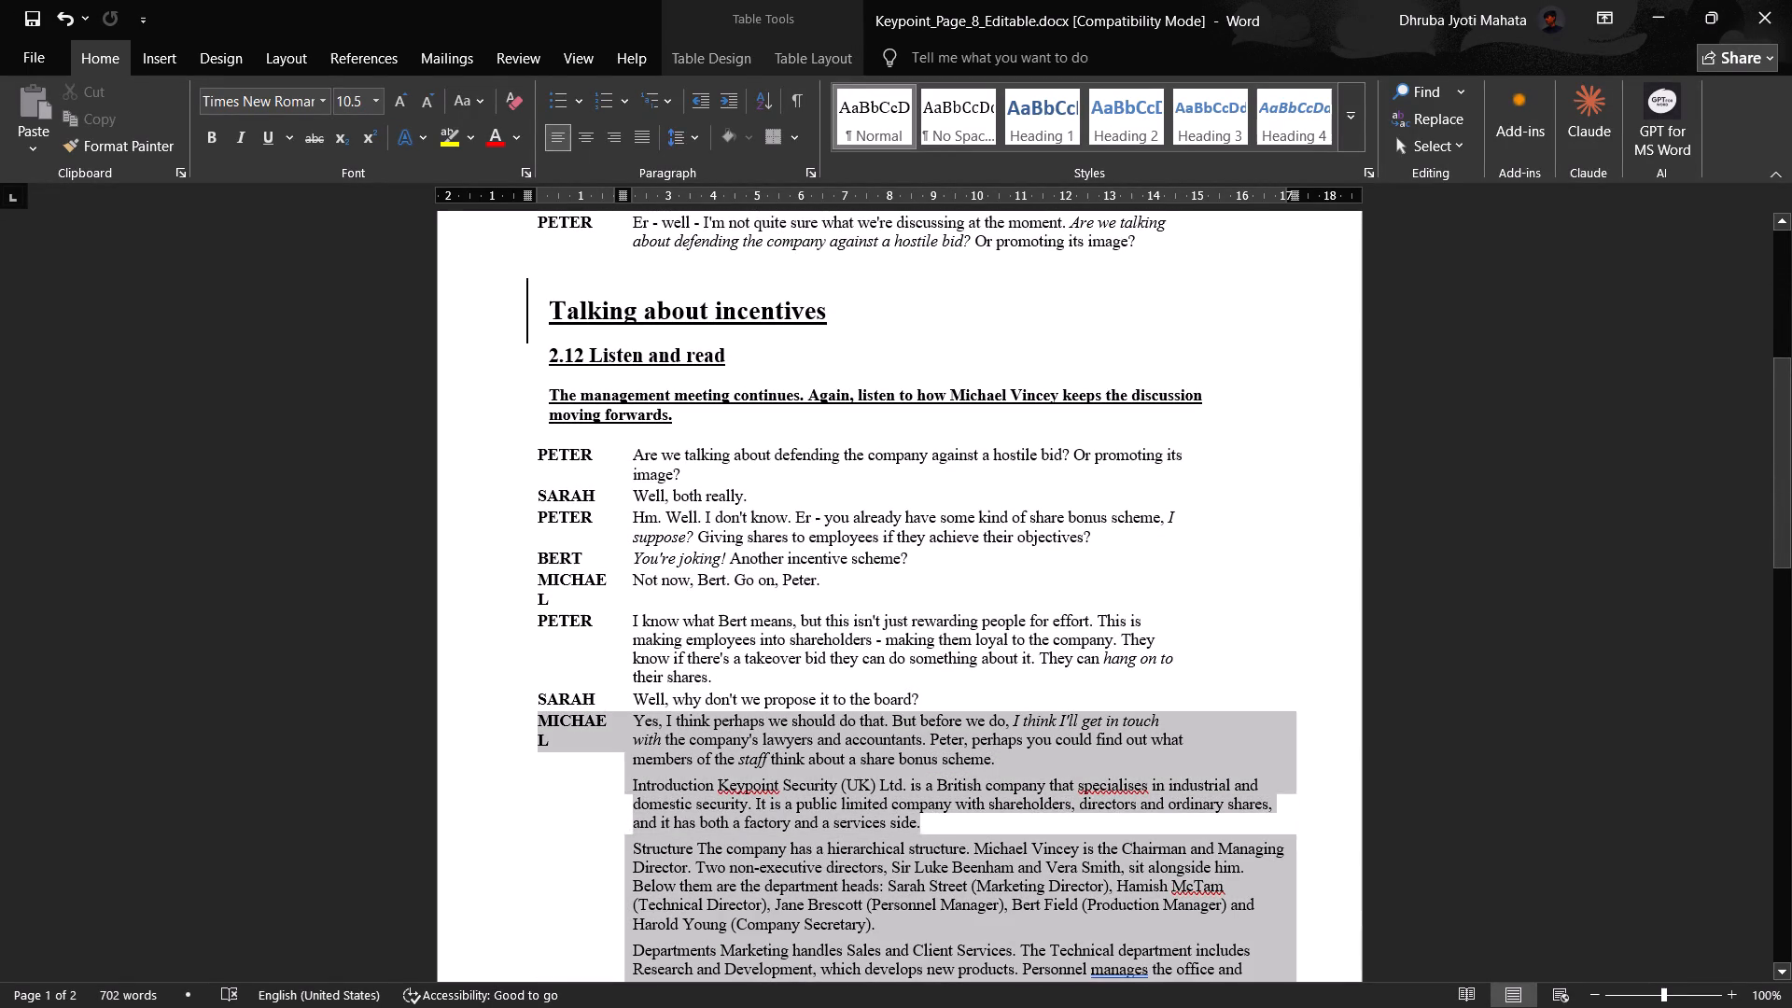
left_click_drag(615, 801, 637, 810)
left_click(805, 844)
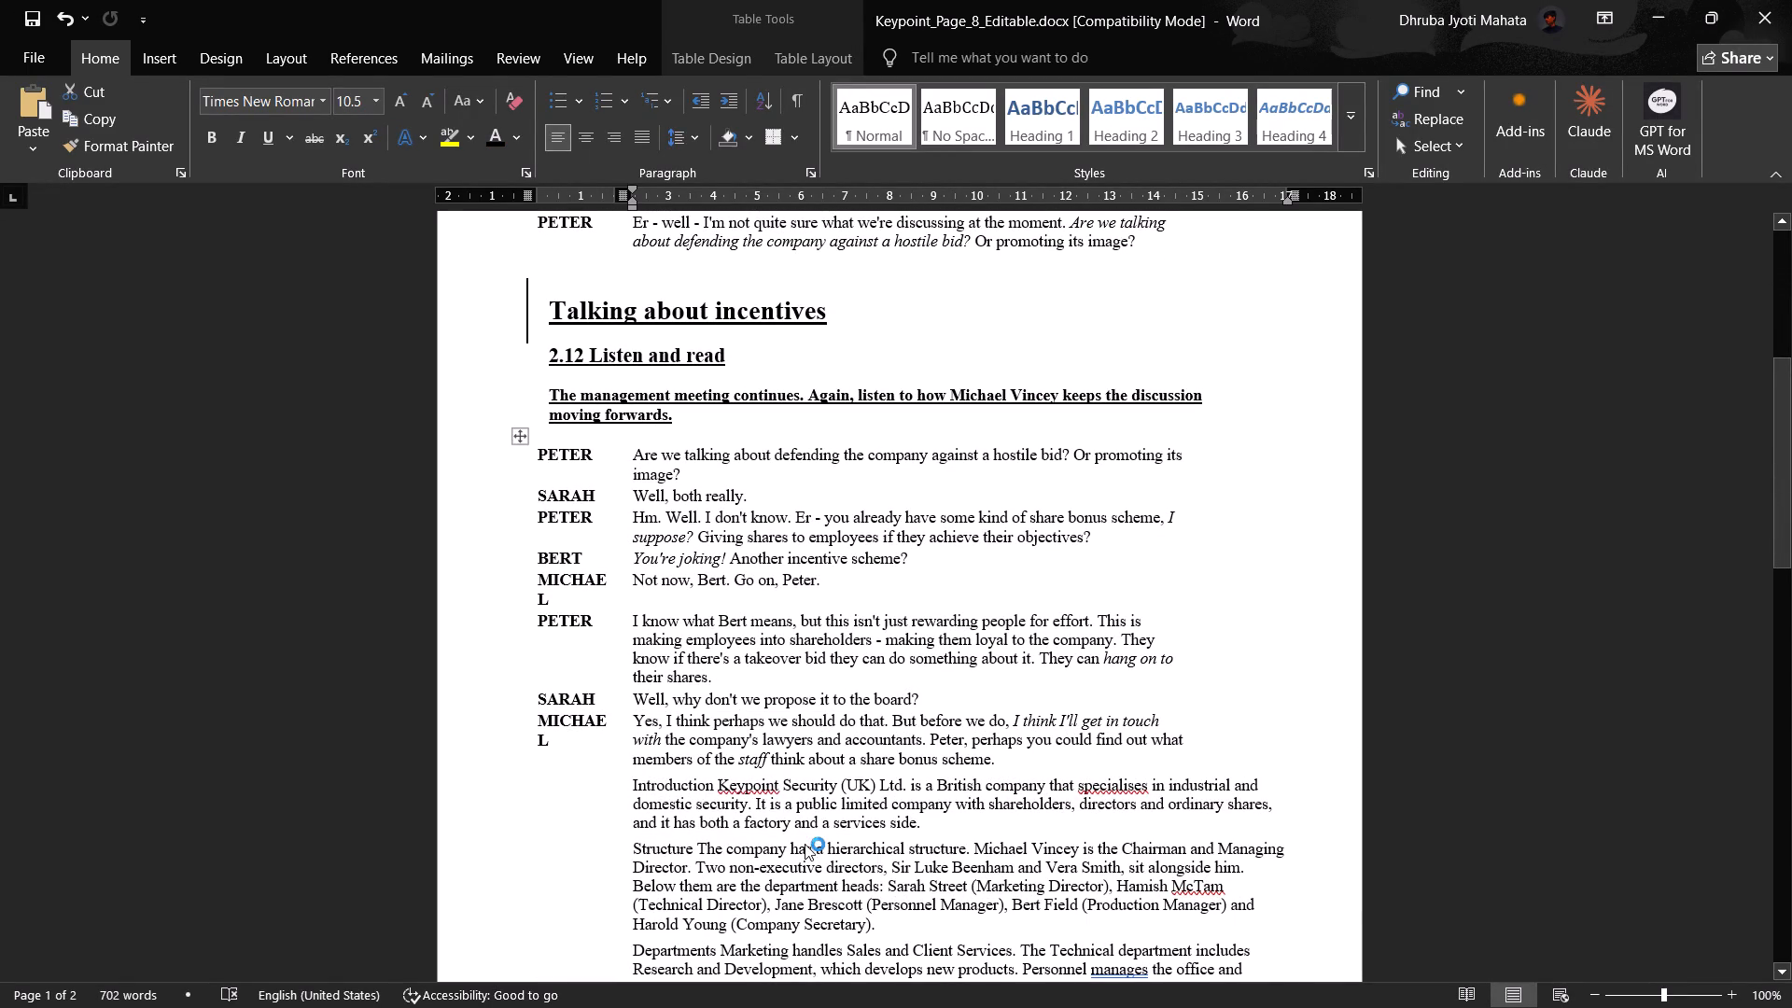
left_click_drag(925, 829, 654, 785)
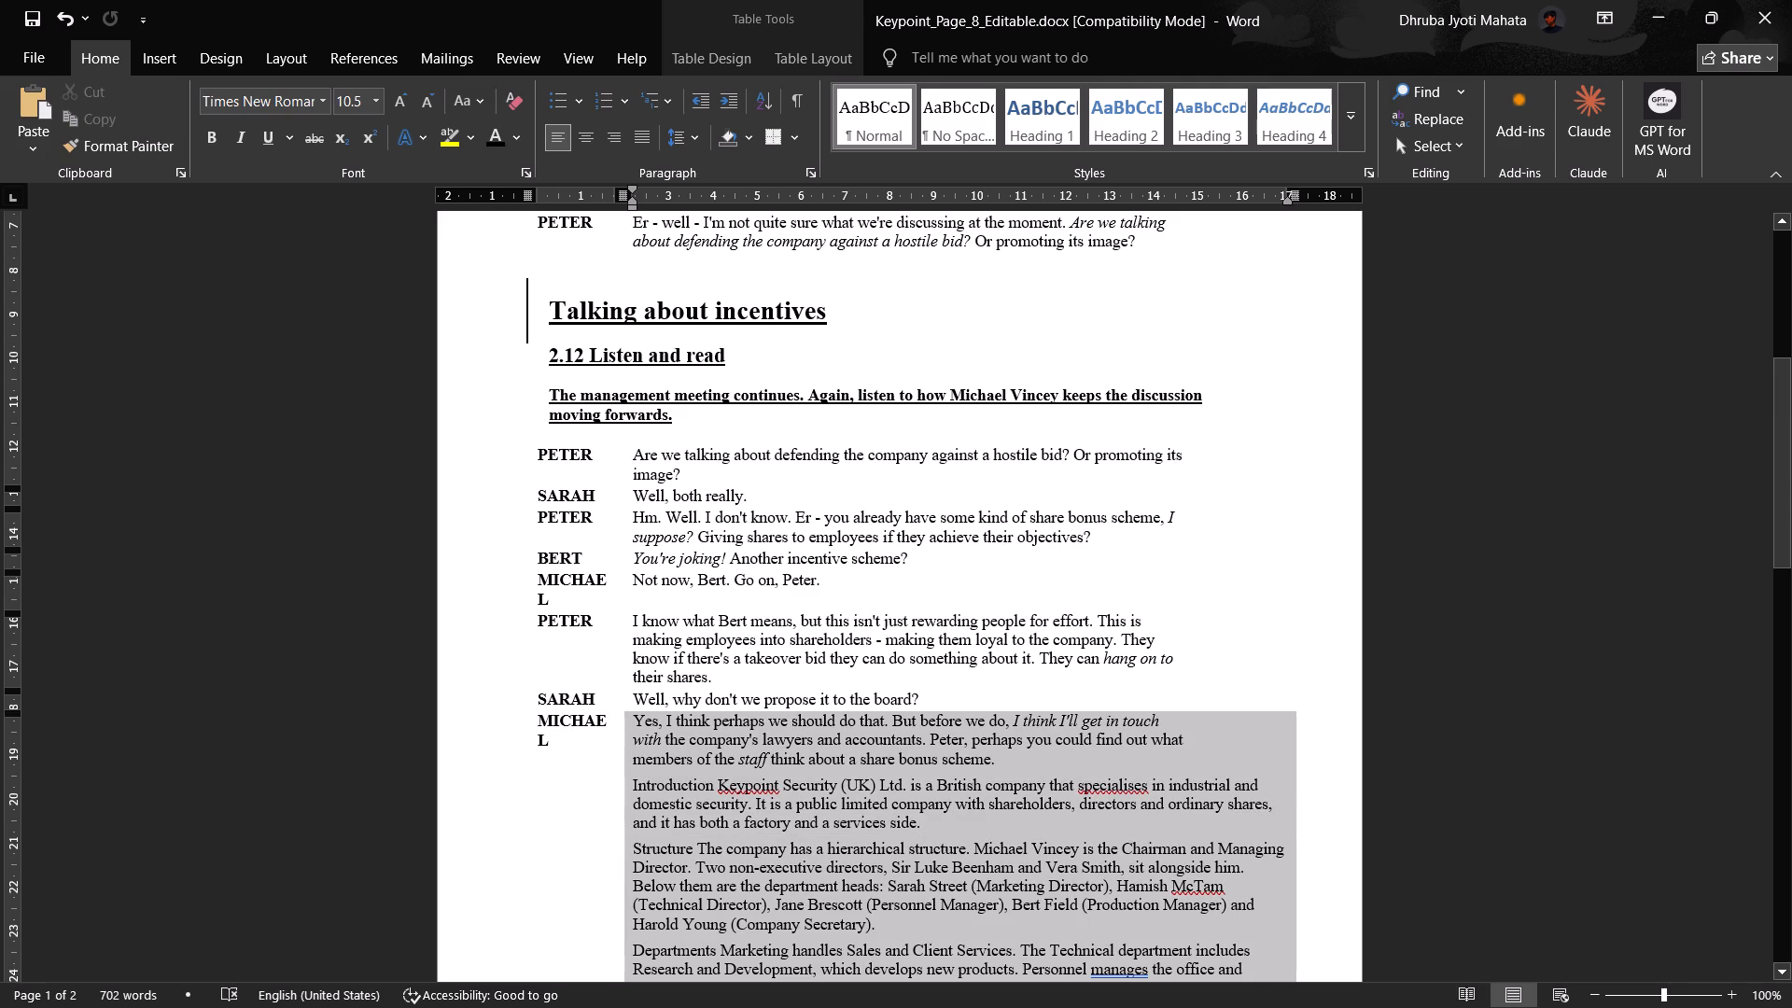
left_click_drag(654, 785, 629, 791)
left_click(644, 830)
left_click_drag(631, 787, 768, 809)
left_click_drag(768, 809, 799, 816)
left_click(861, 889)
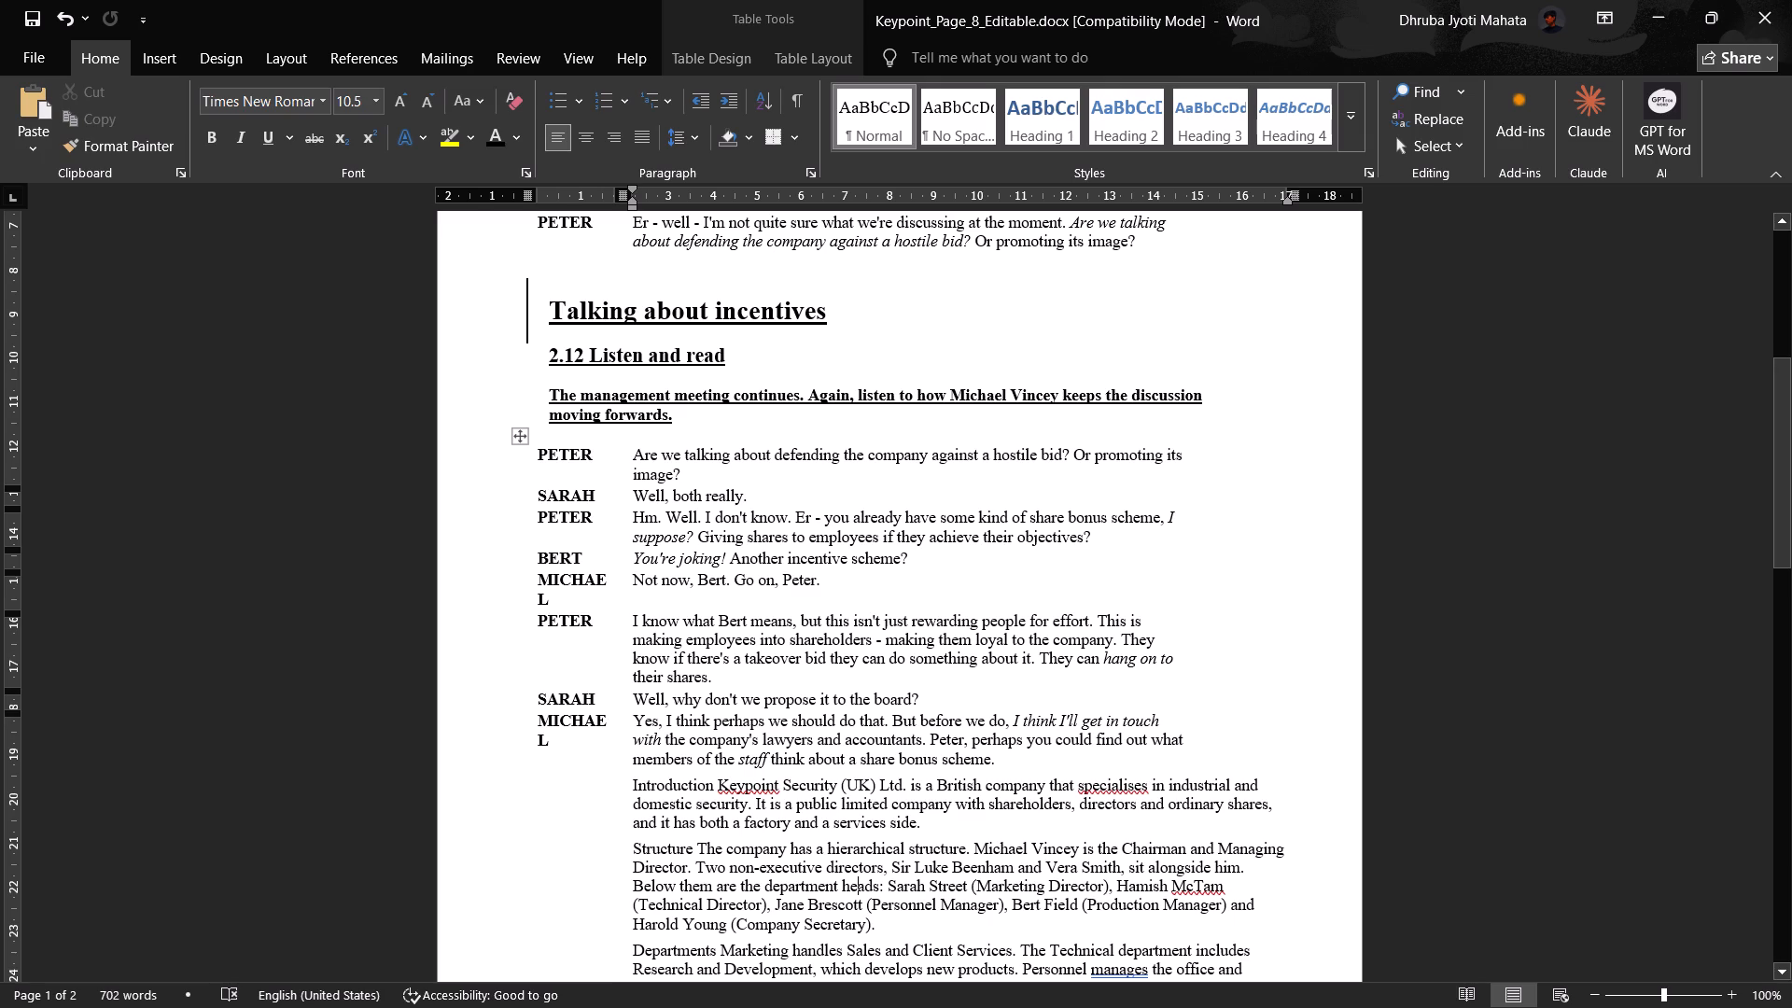
Read through the report paragraphs from Introduction to Conclusion and the meeting dialogues above them.
scroll(738, 690, "down", 2)
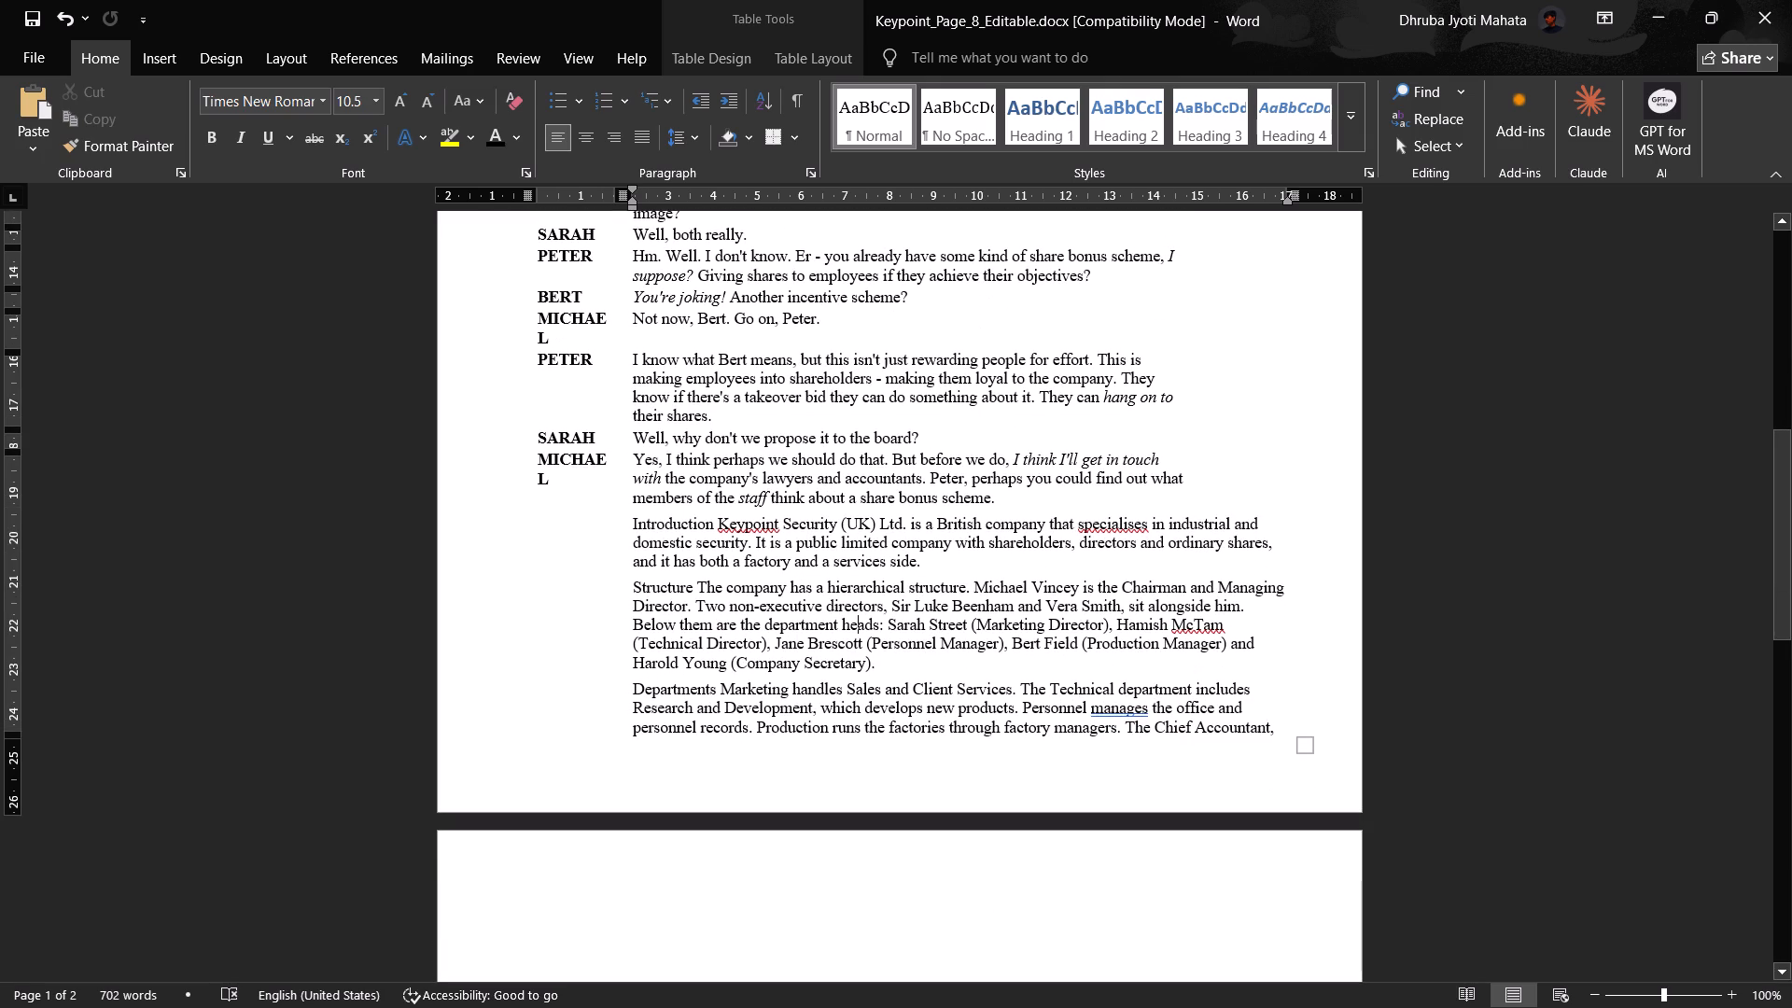
scroll(774, 671, "down", 1)
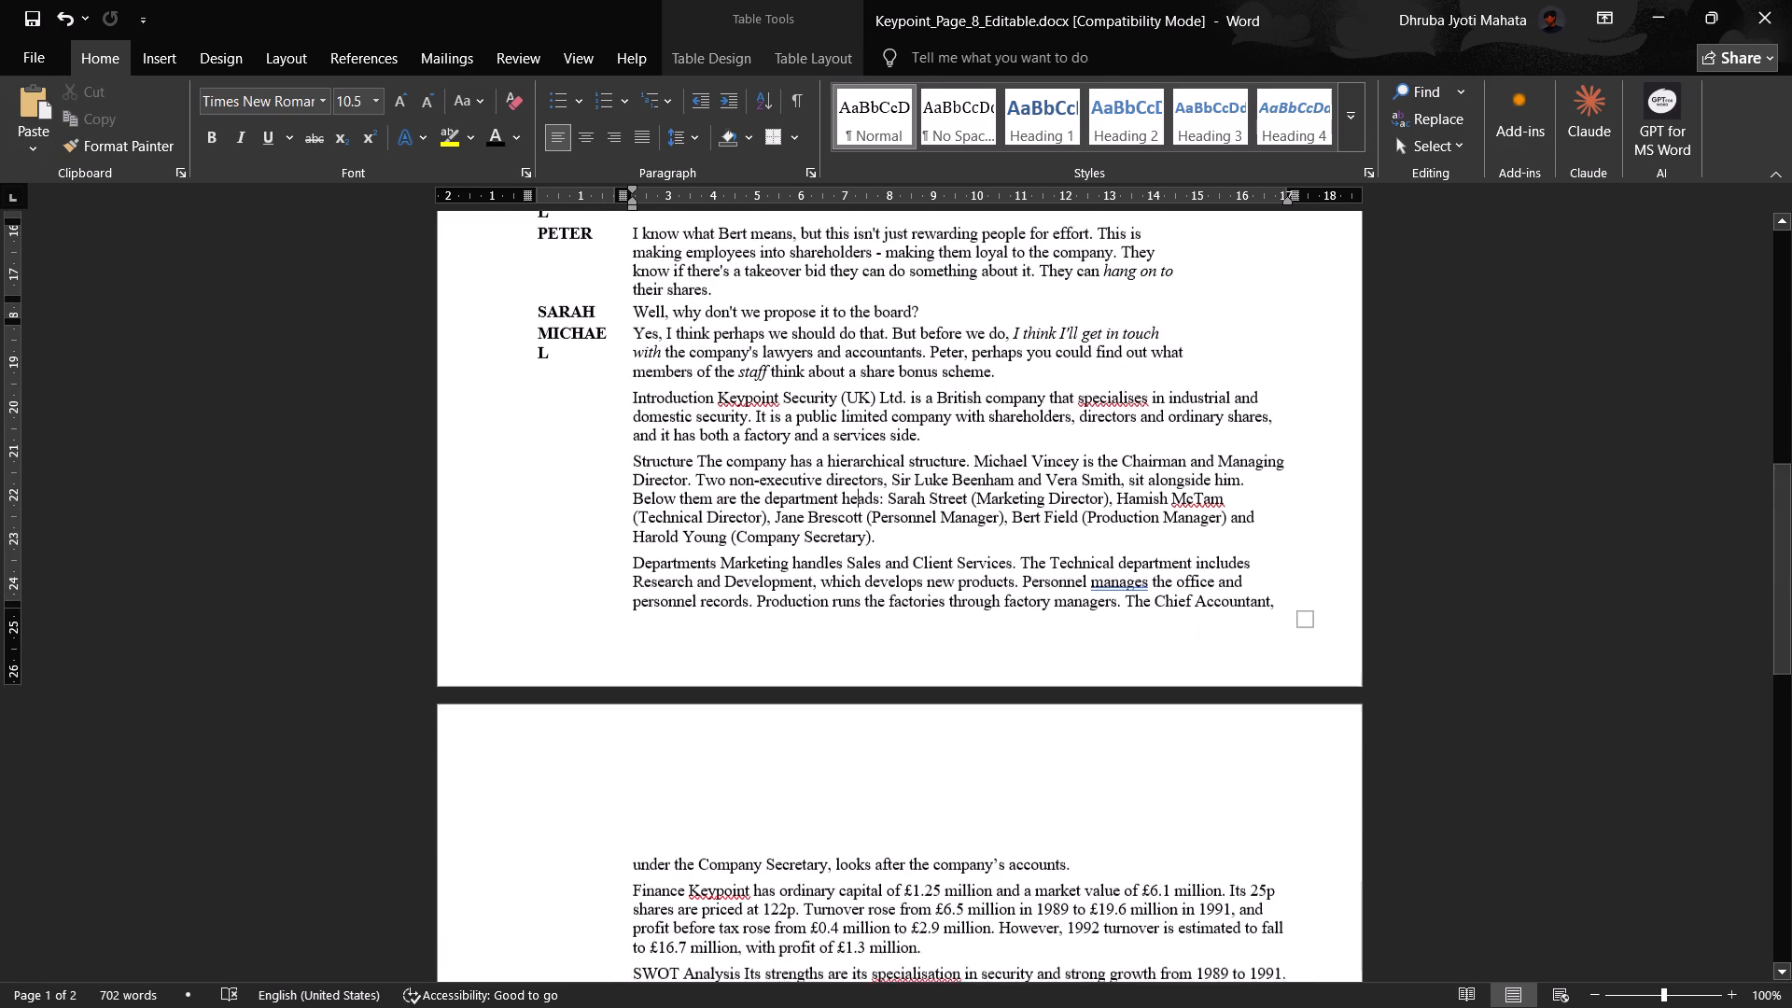
scroll(768, 671, "down", 1)
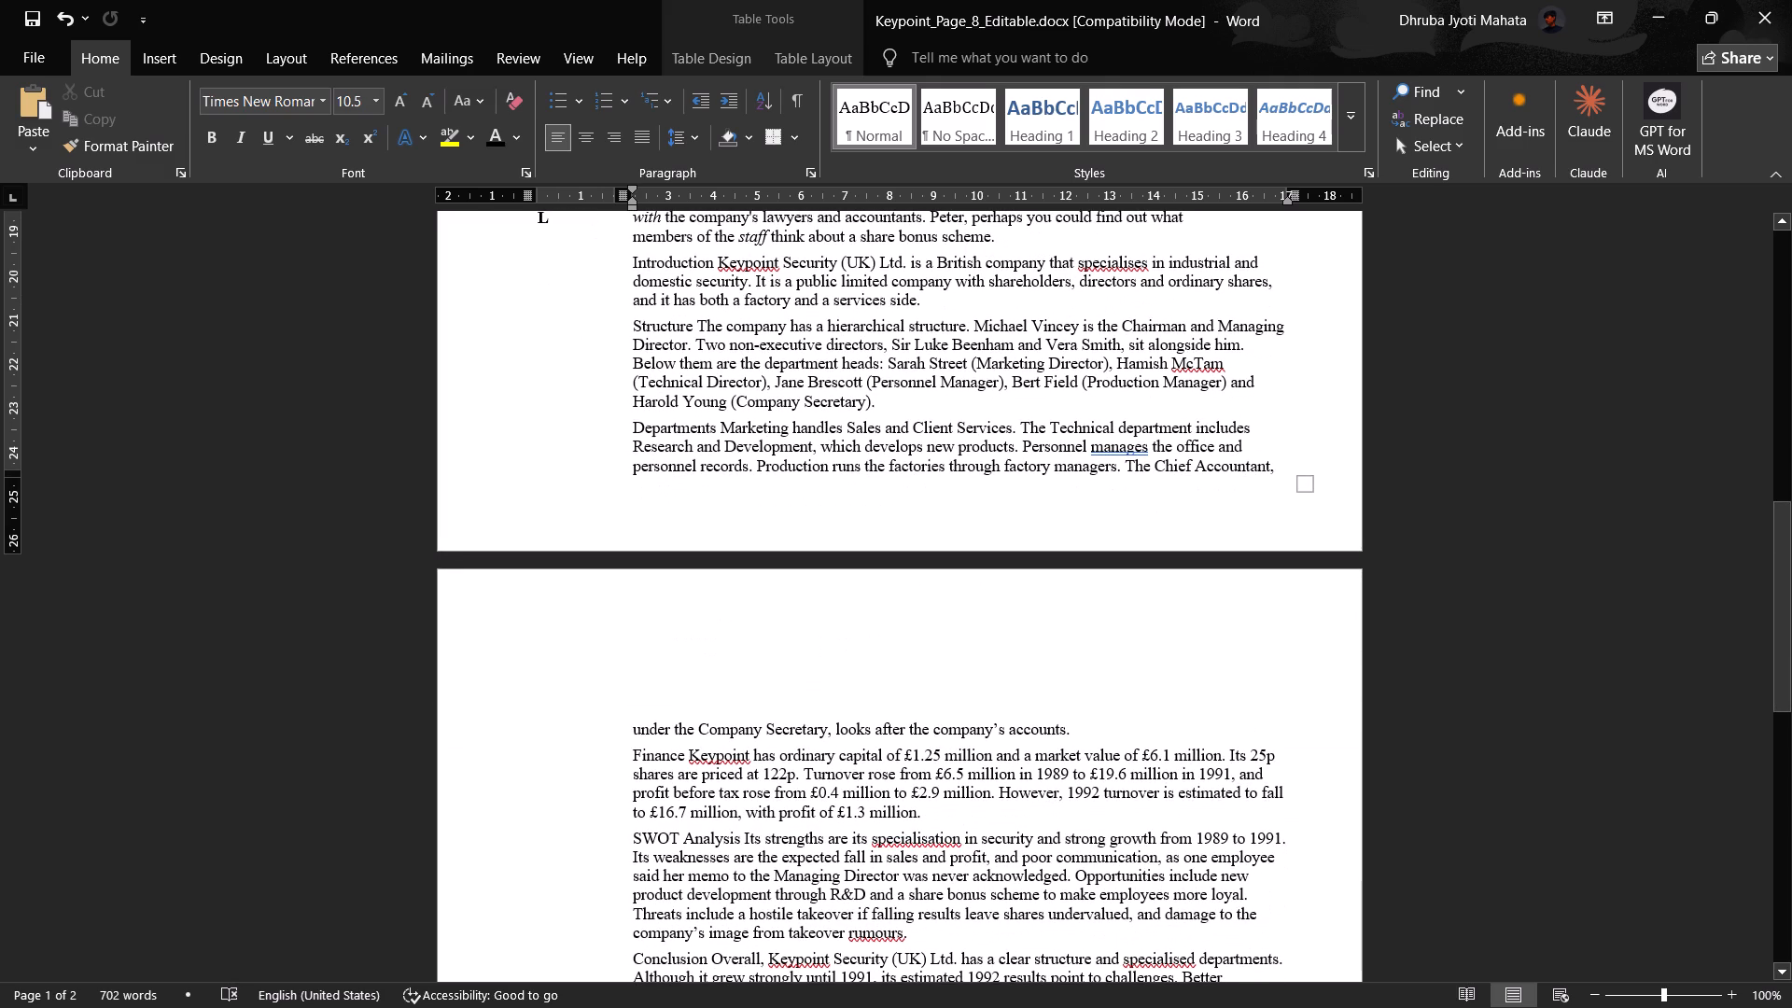
scroll(768, 671, "down", 1)
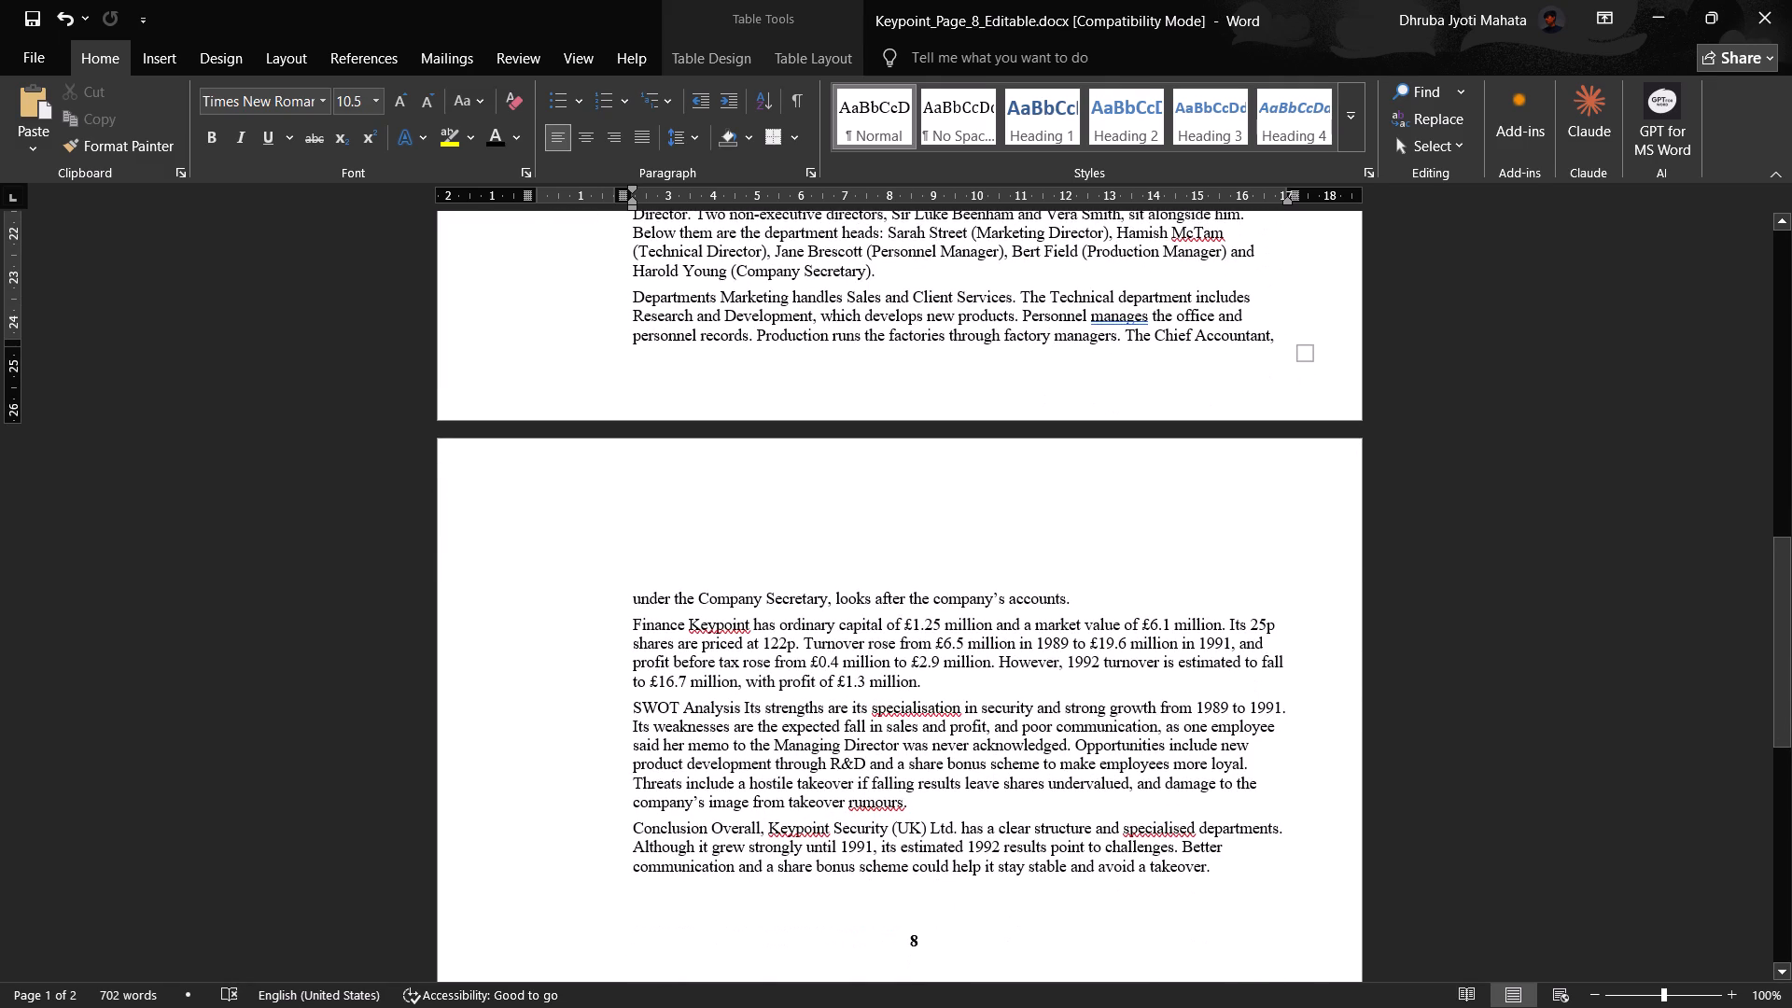
scroll(768, 686, "up", 2)
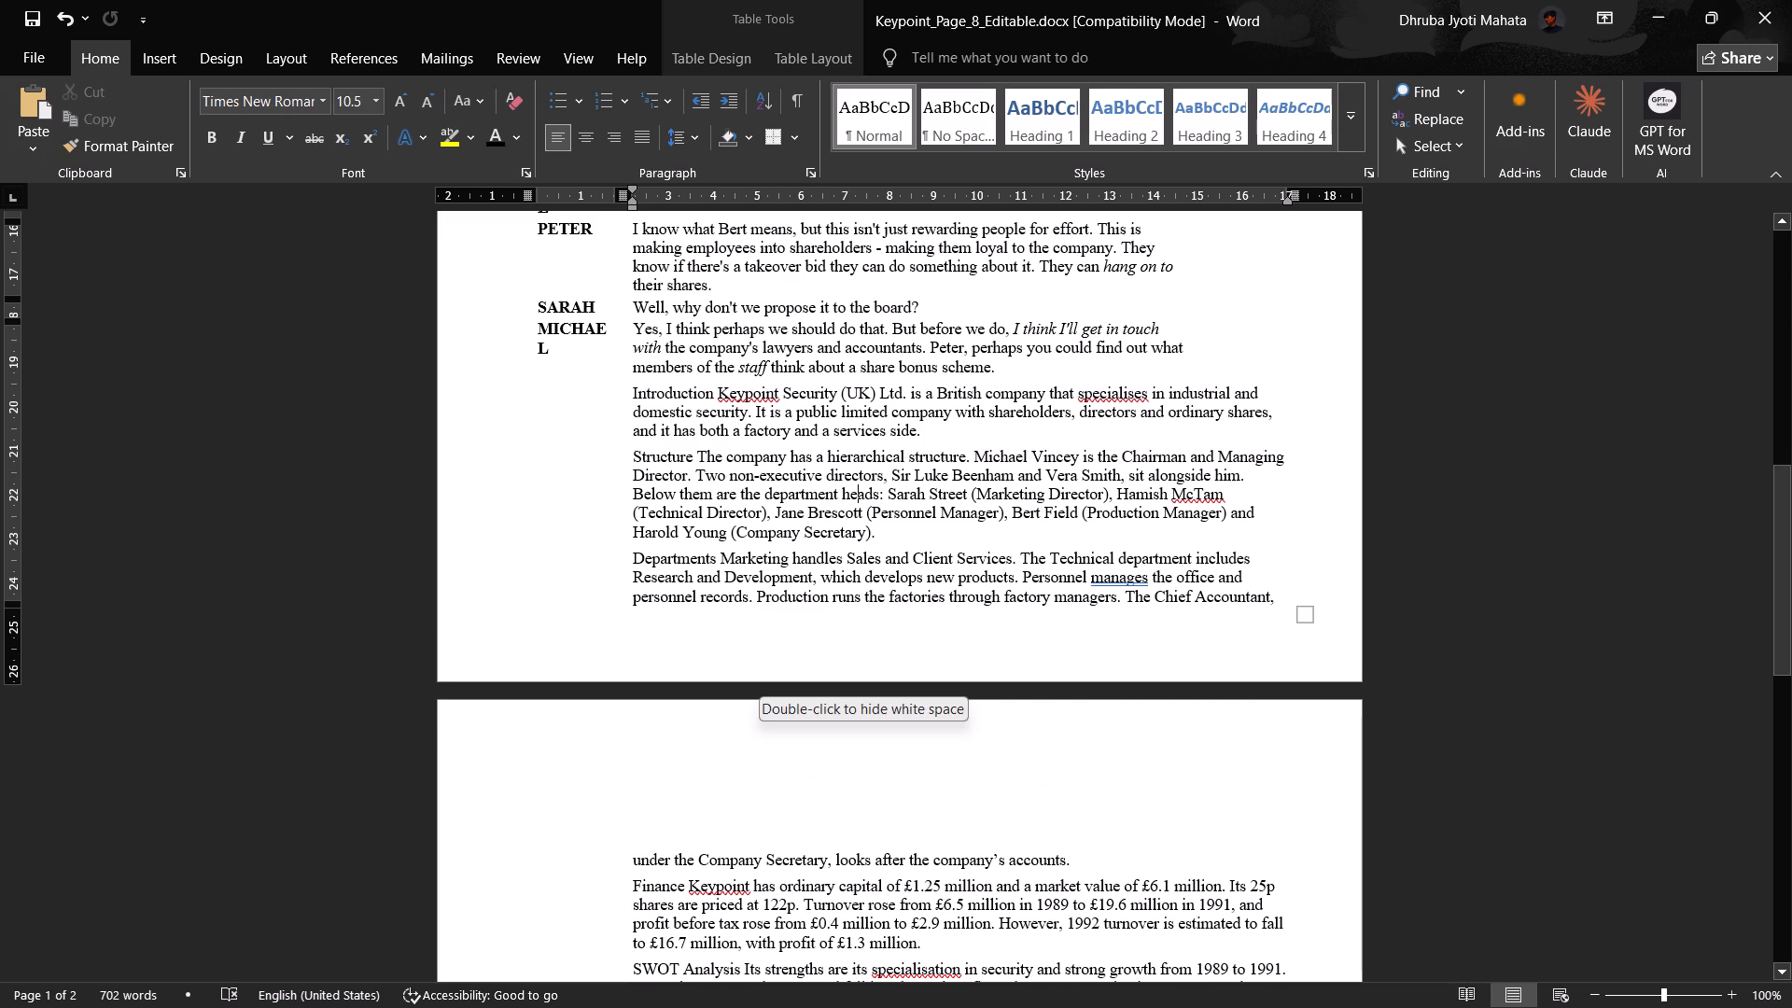
scroll(767, 688, "down", 1)
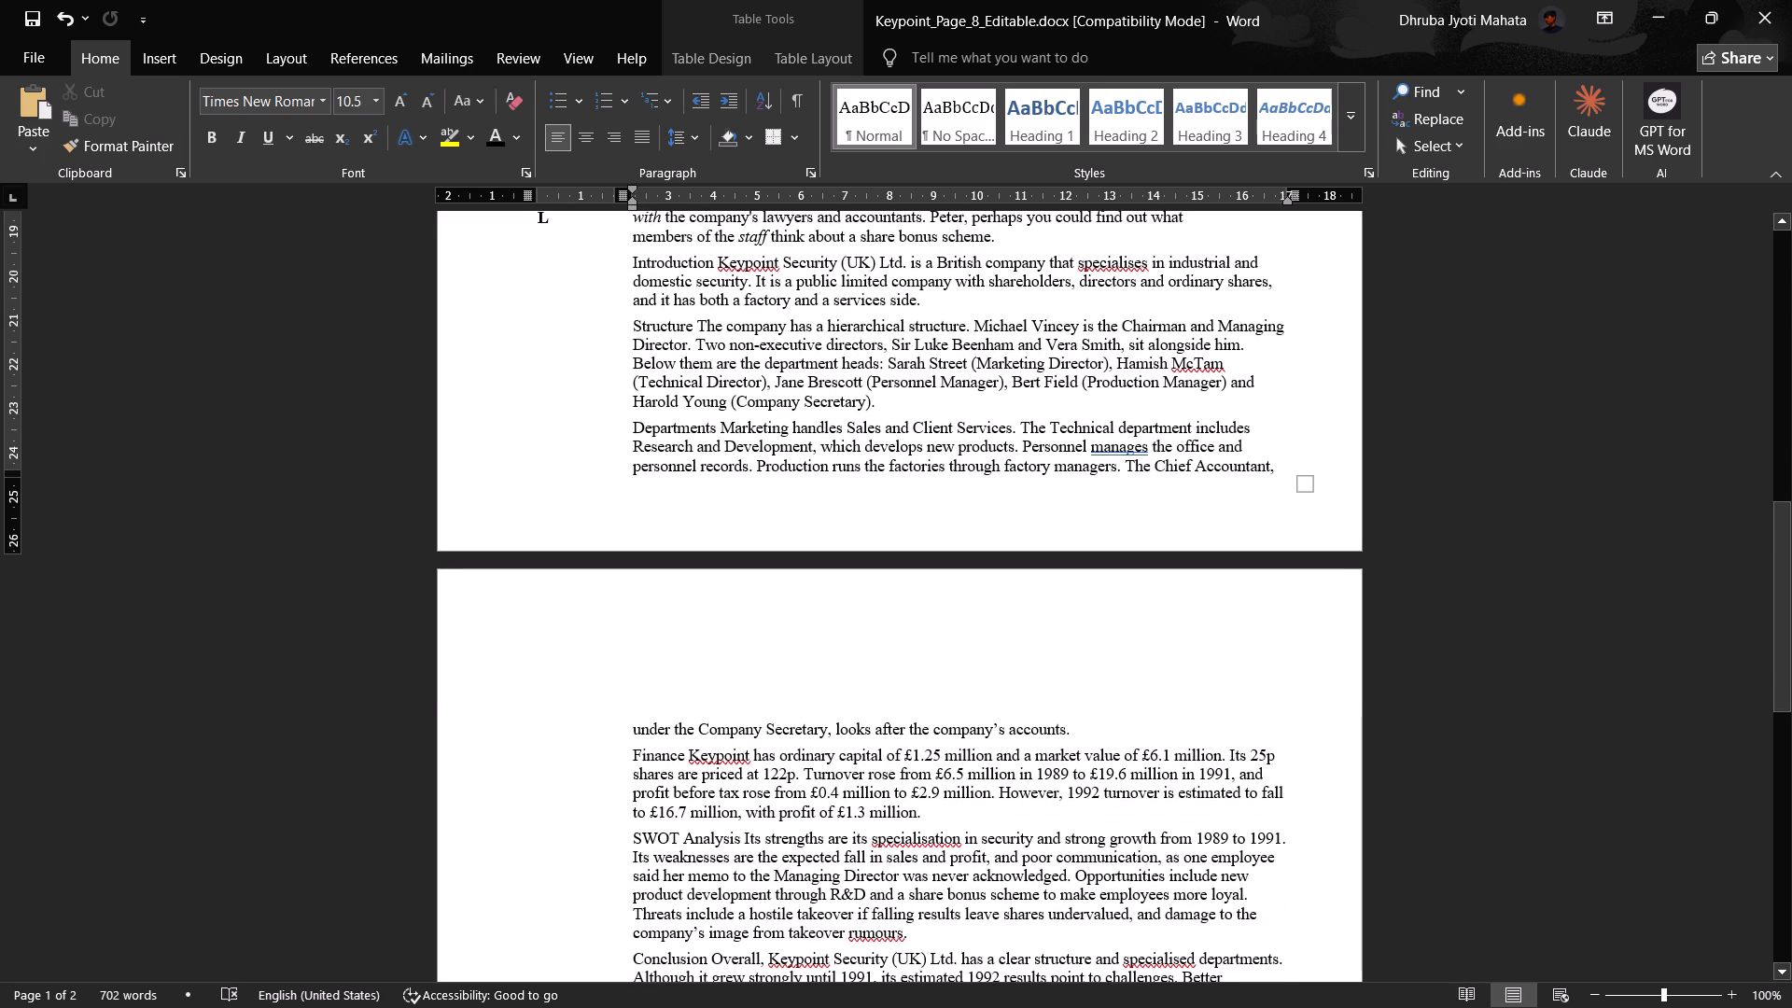
scroll(767, 688, "down", 1)
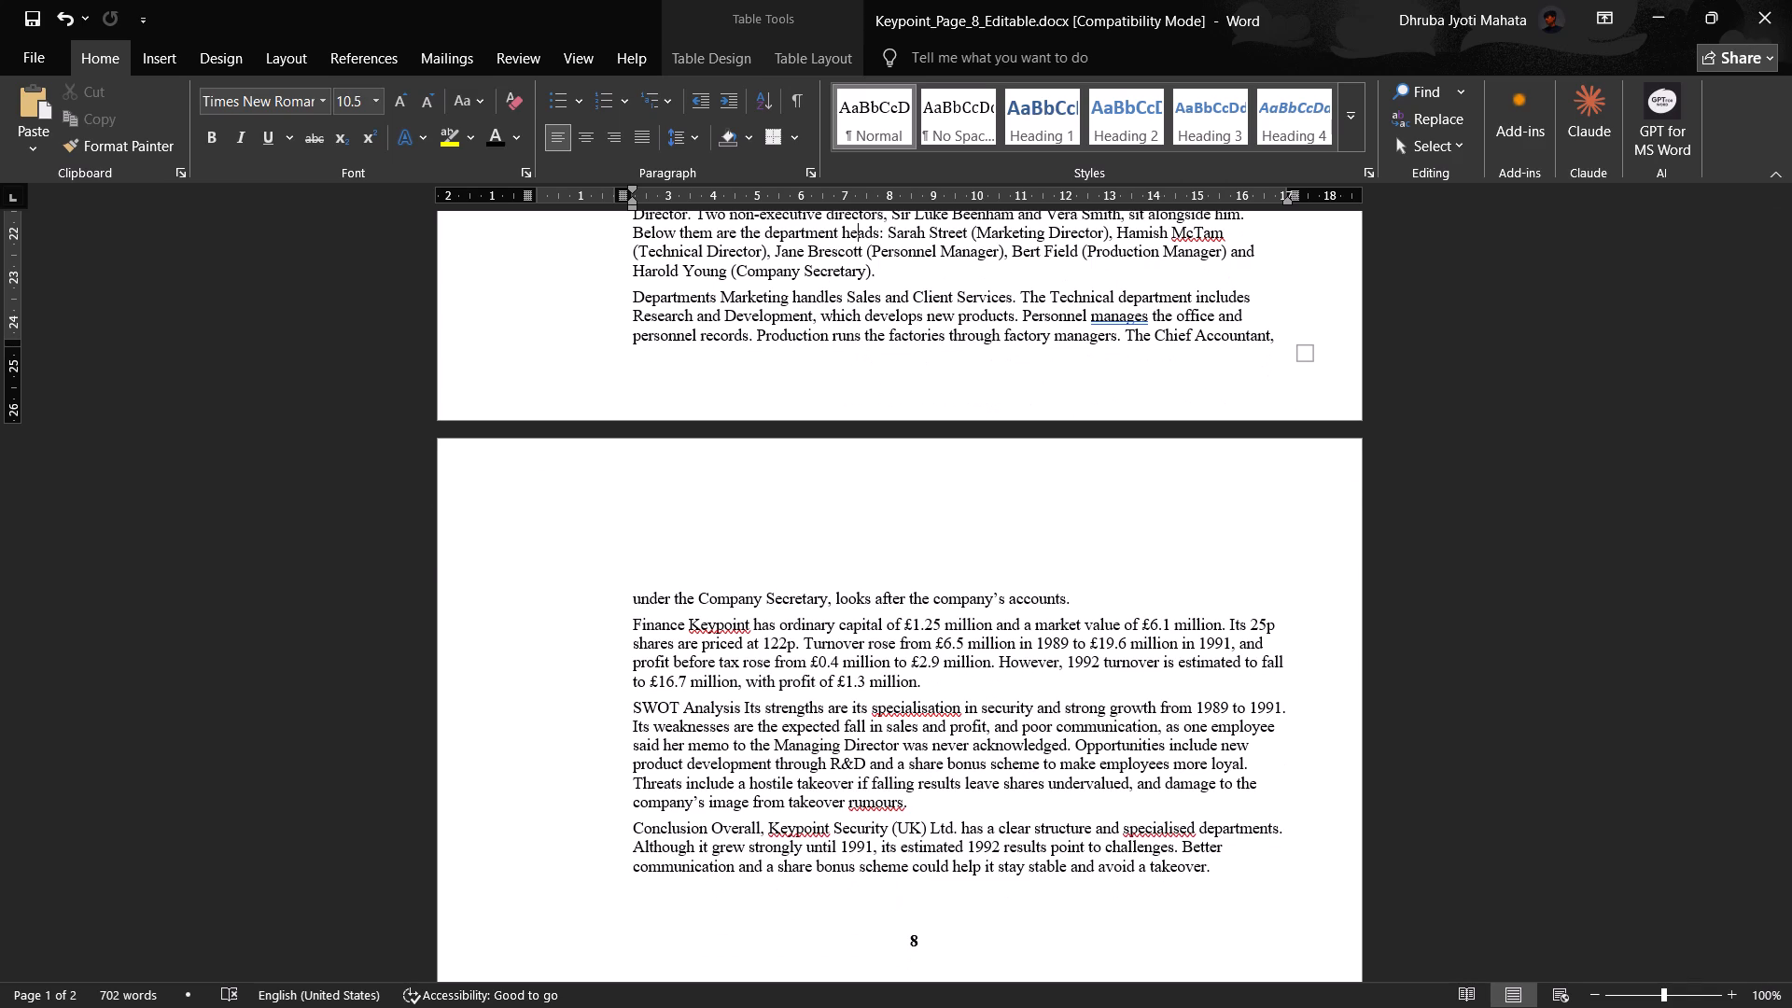
scroll(810, 631, "up", 2)
scroll(1286, 235, "down", 2)
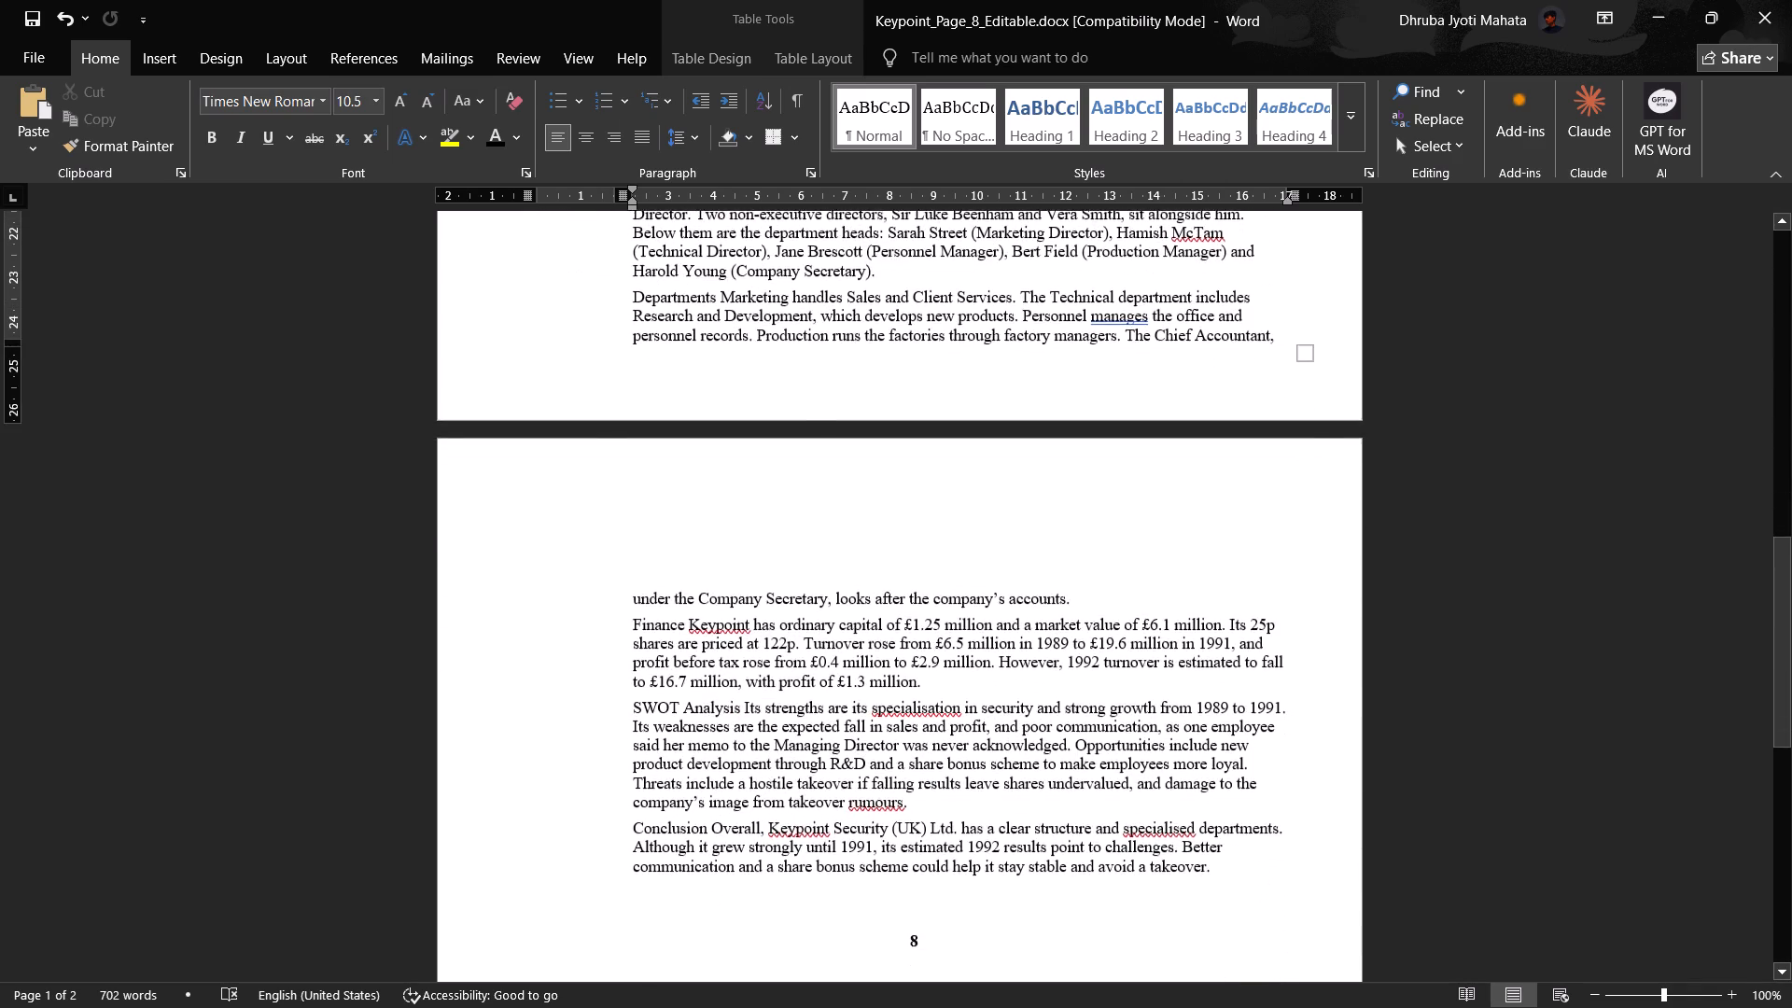
scroll(1280, 224, "up", 4)
scroll(846, 447, "up", 7)
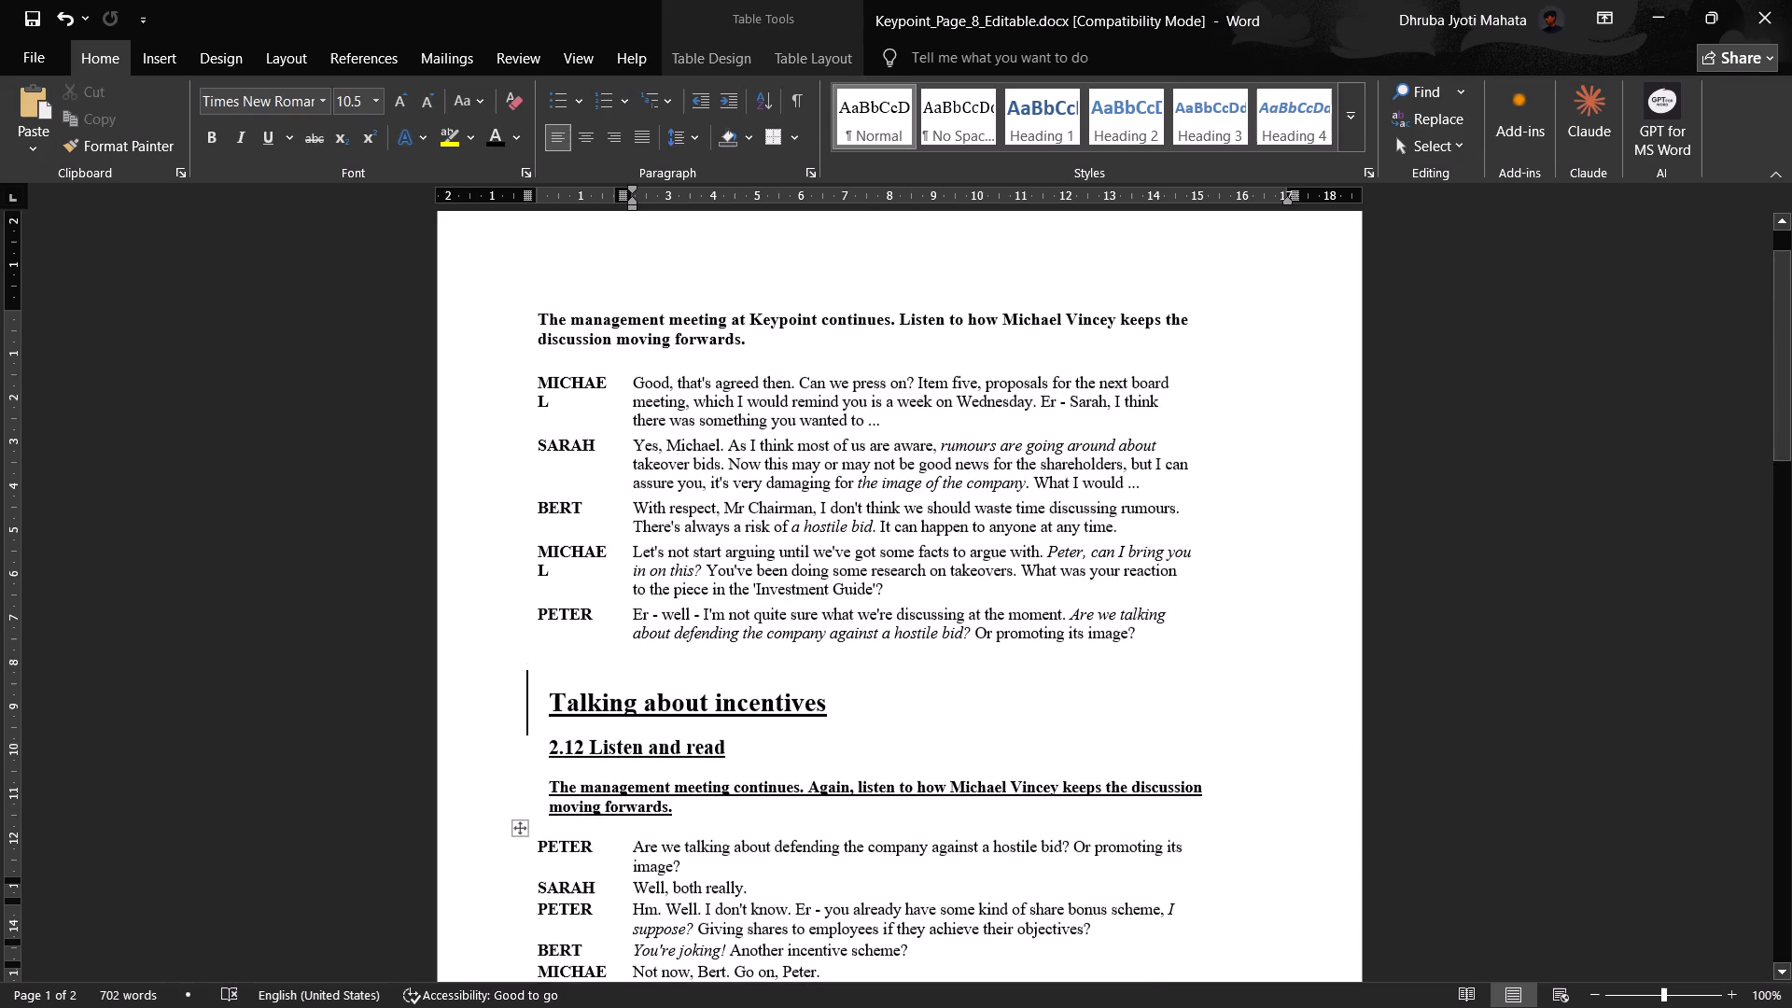
scroll(739, 590, "down", 1)
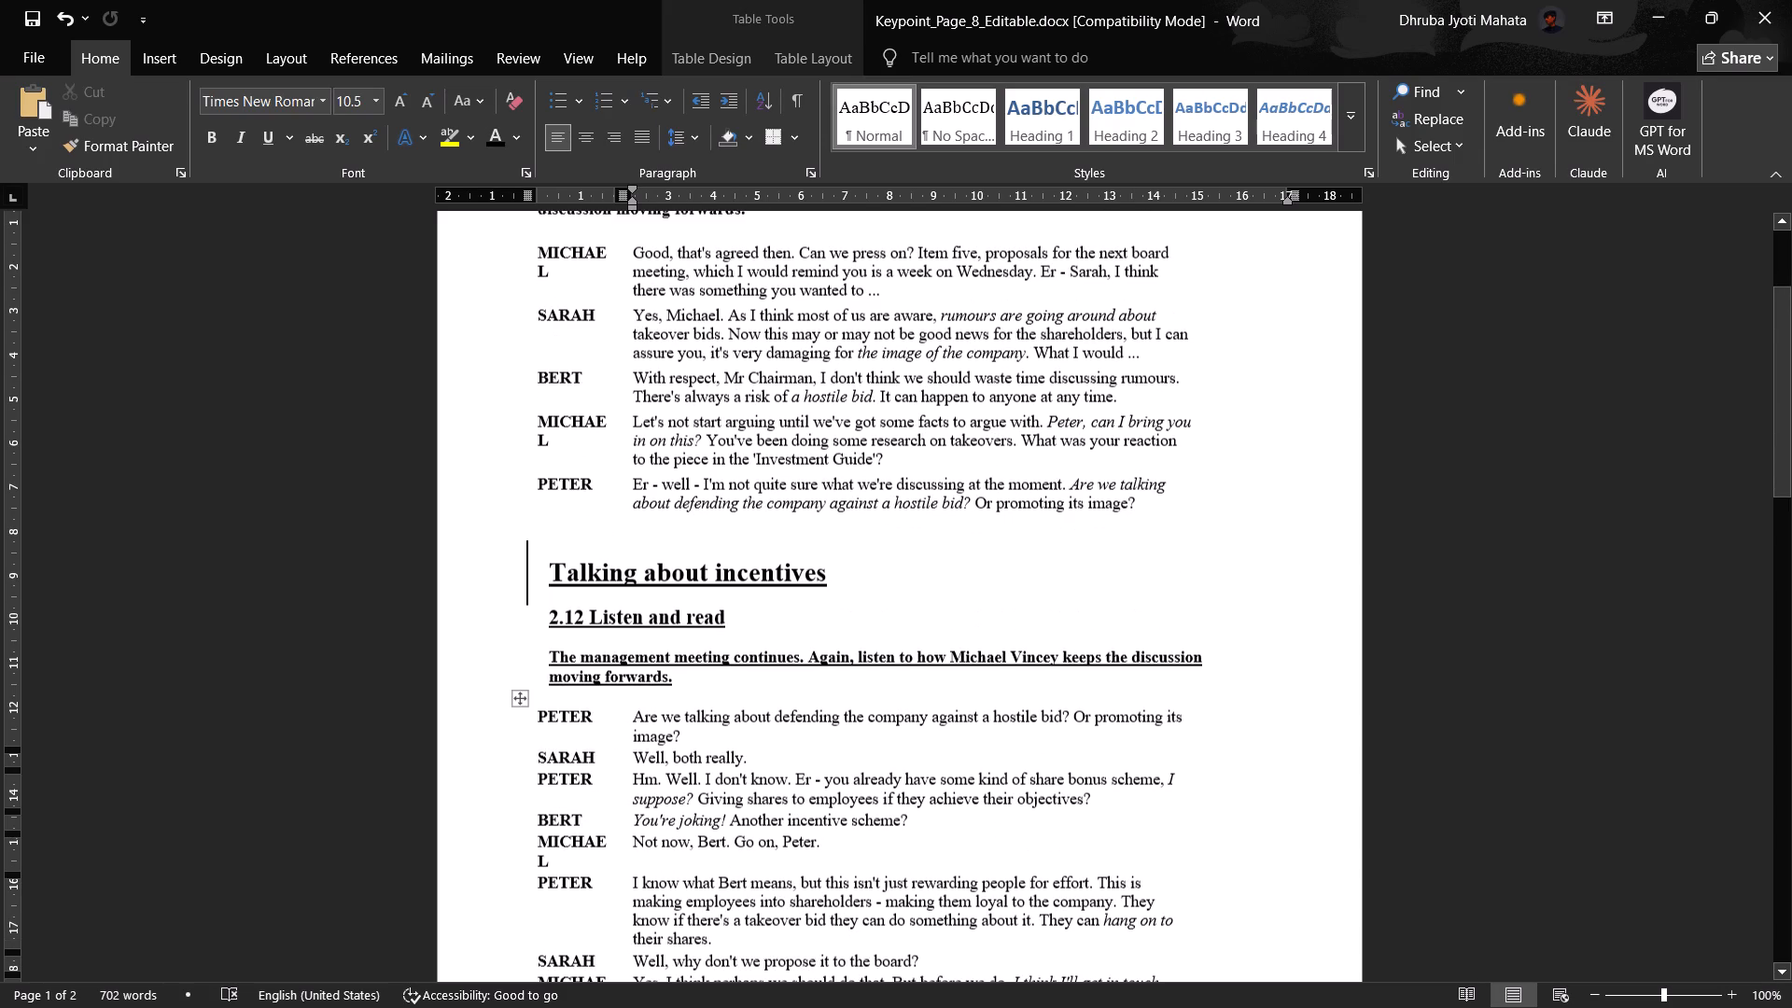
scroll(745, 590, "down", 1)
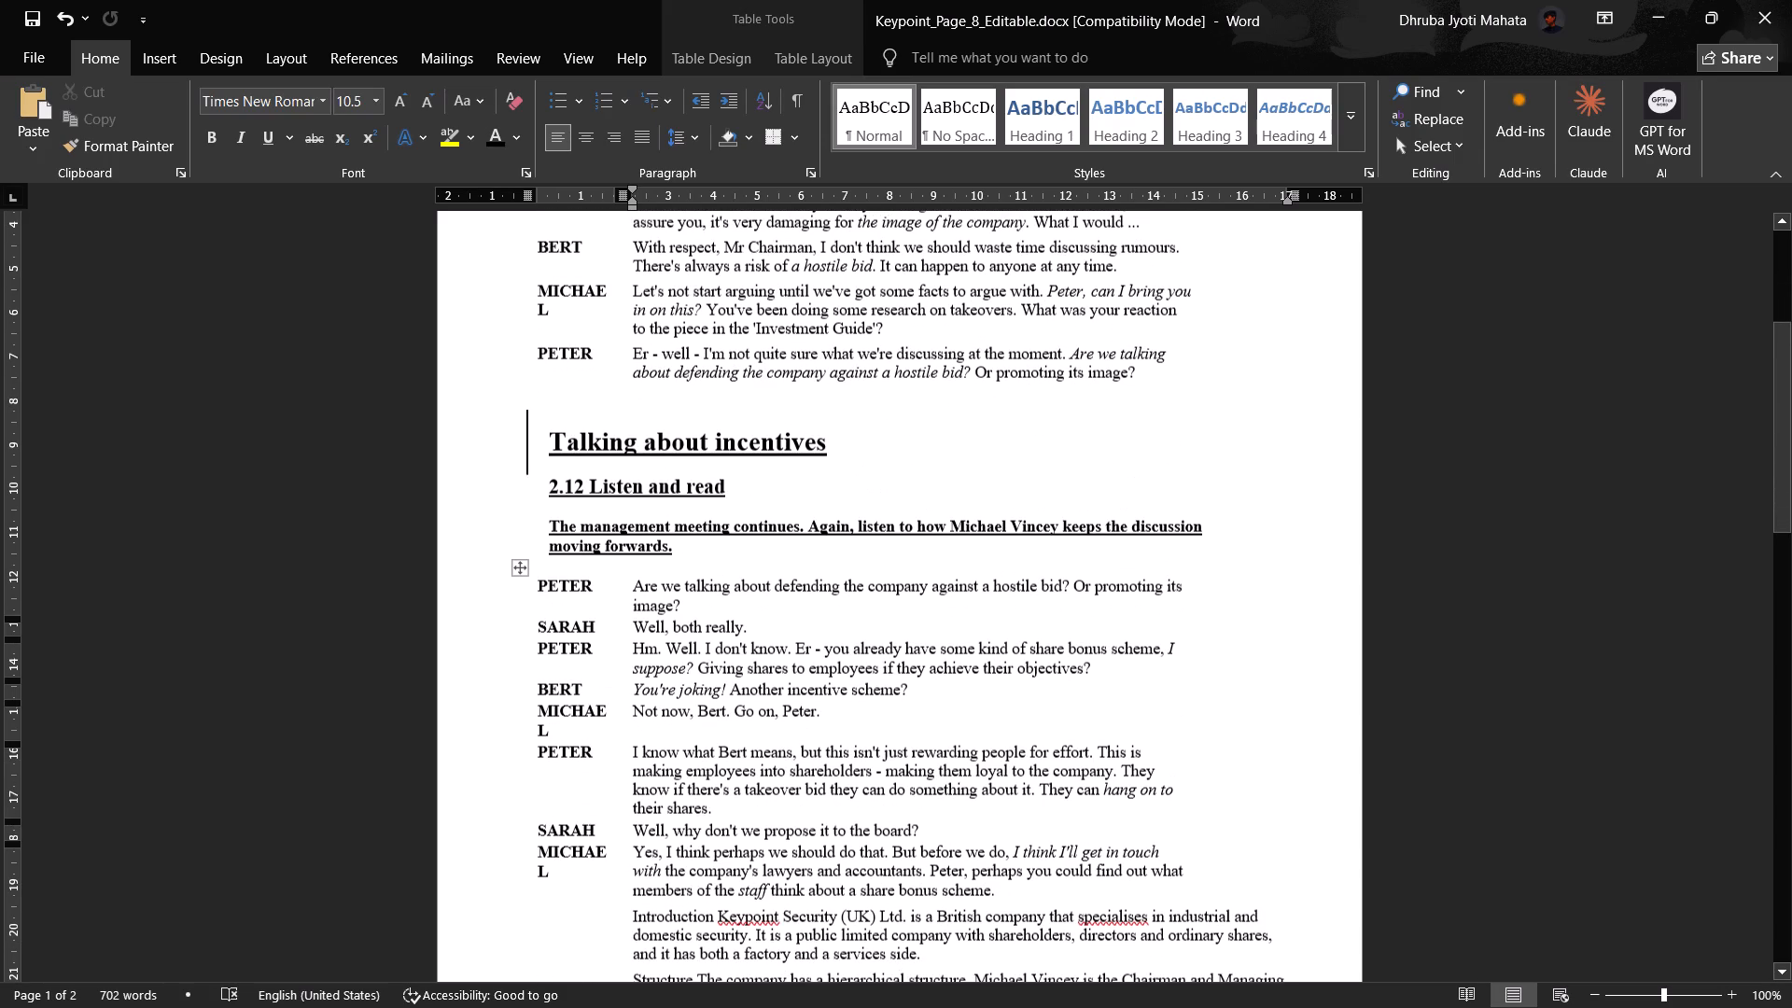
scroll(745, 590, "up", 2)
scroll(745, 590, "down", 2)
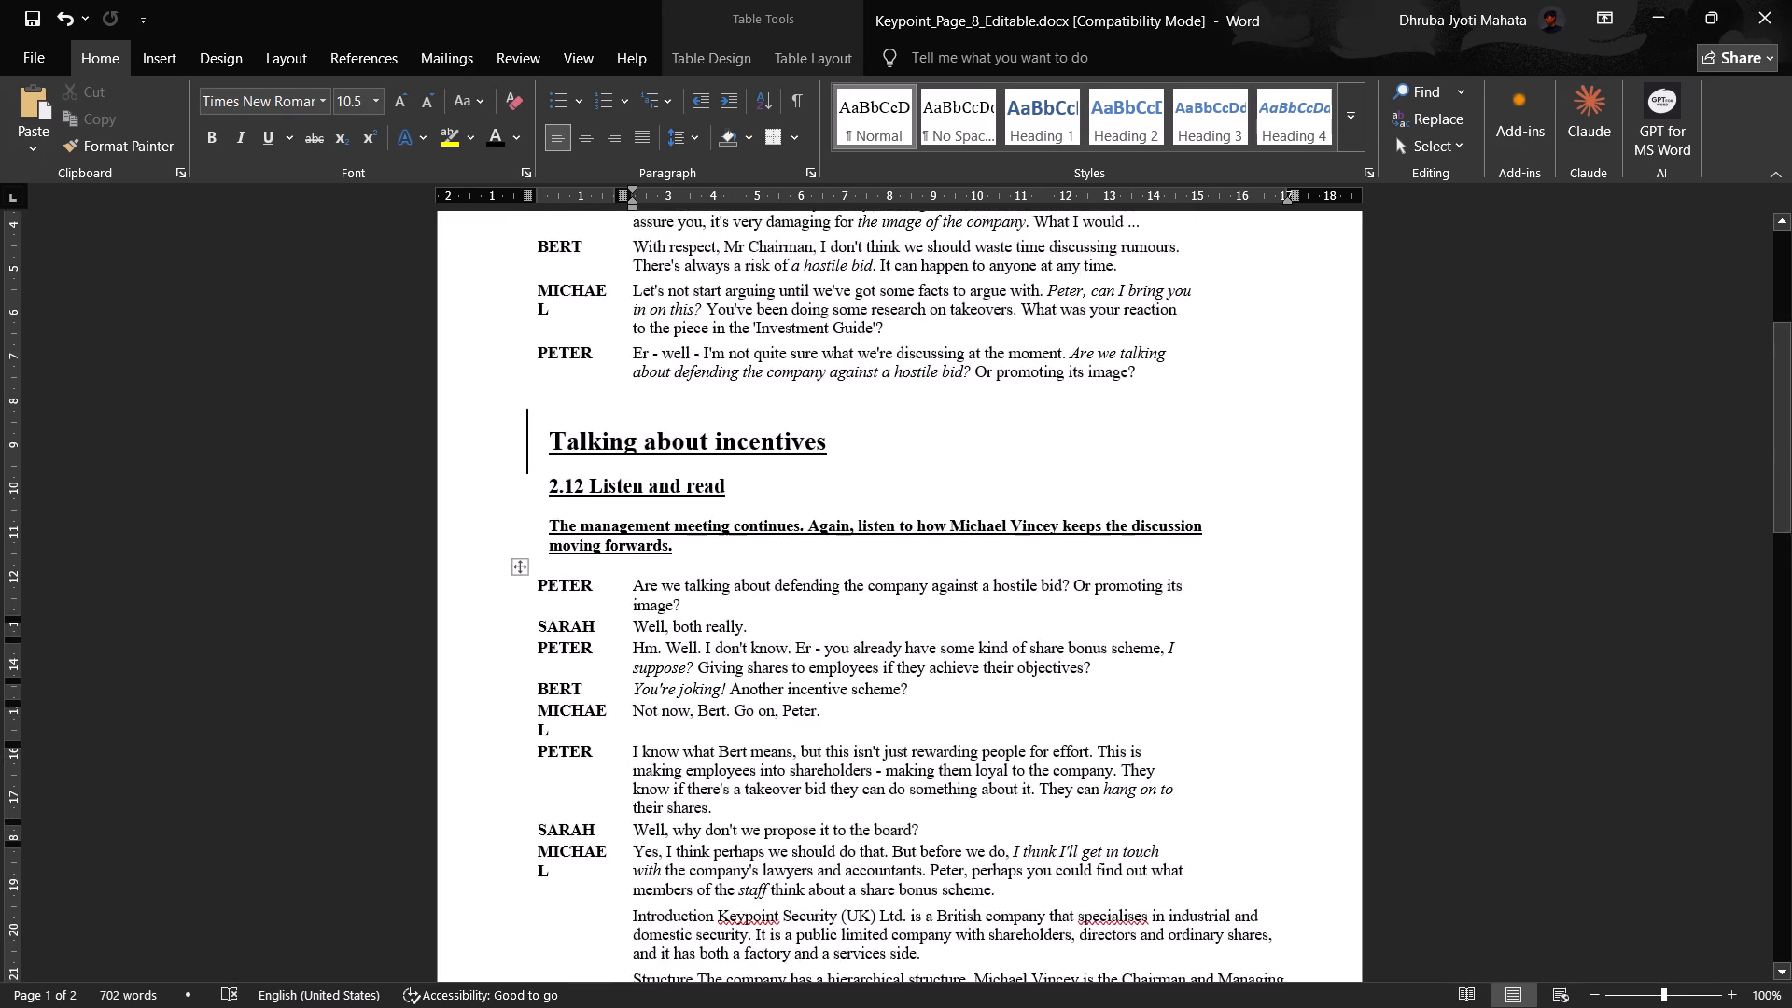
scroll(798, 627, "down", 2)
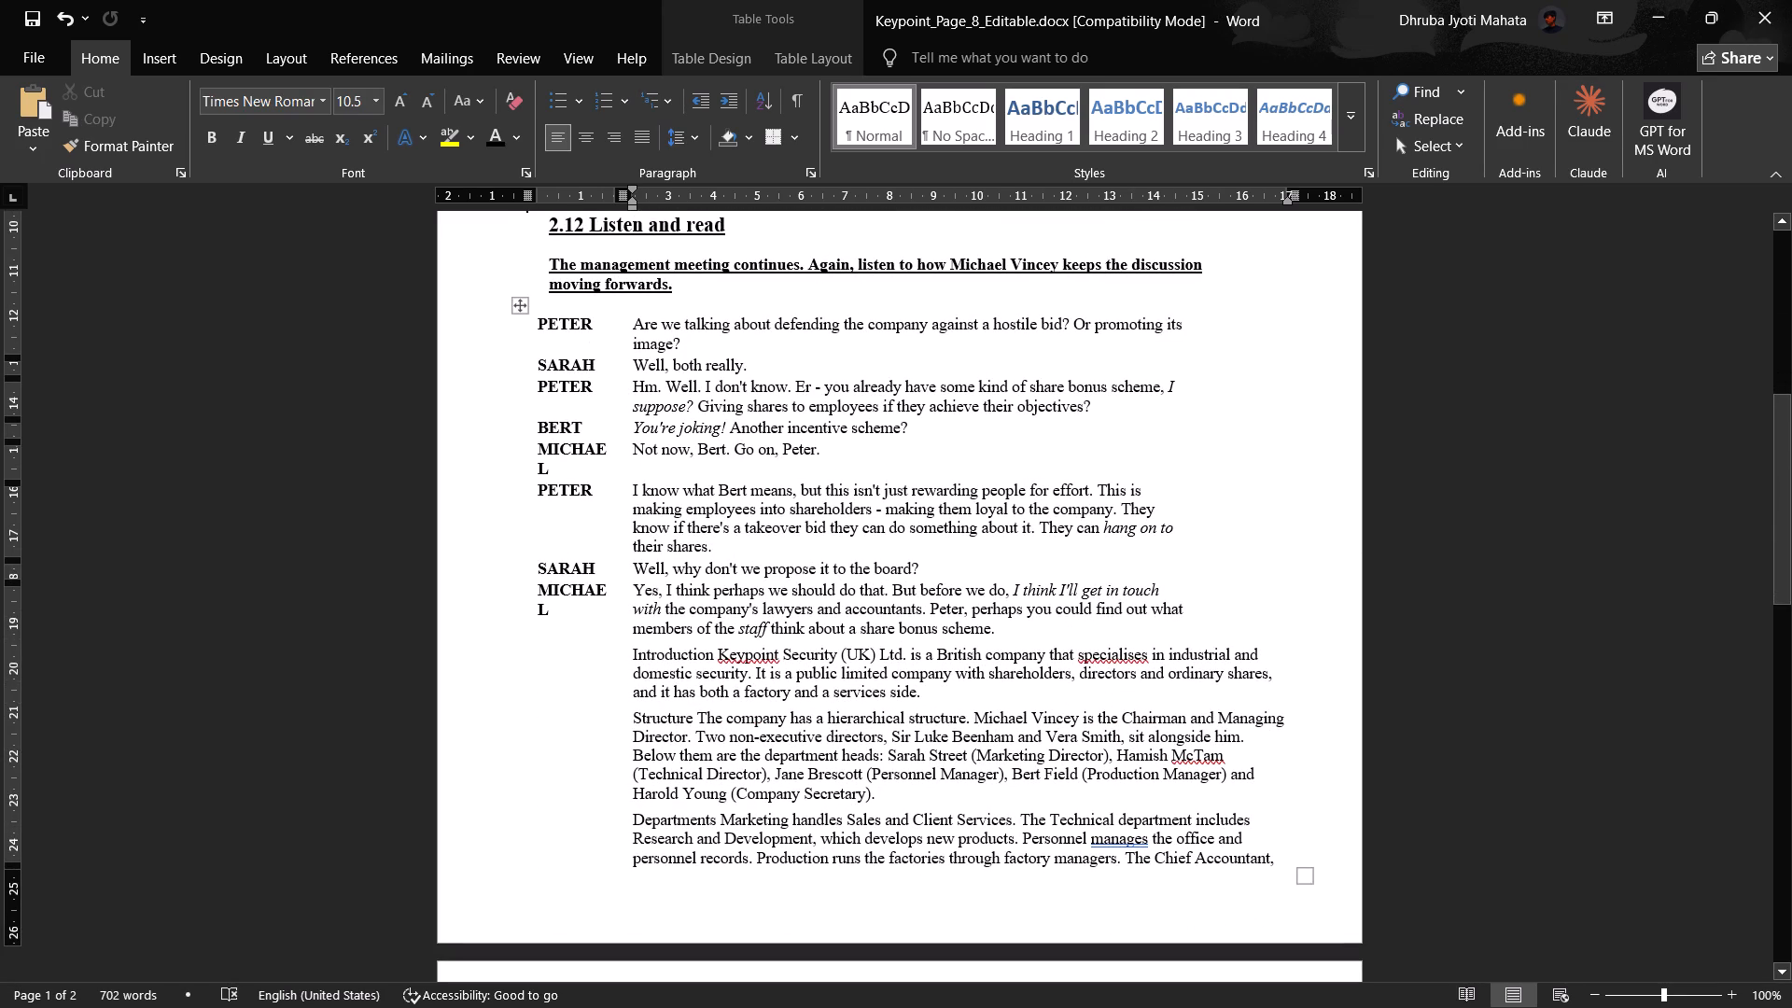
Cut the whole Introduction paragraph about Keypoint Security (UK) Ltd. from below Michael's last speech in the second dialogue.
left_click(630, 661)
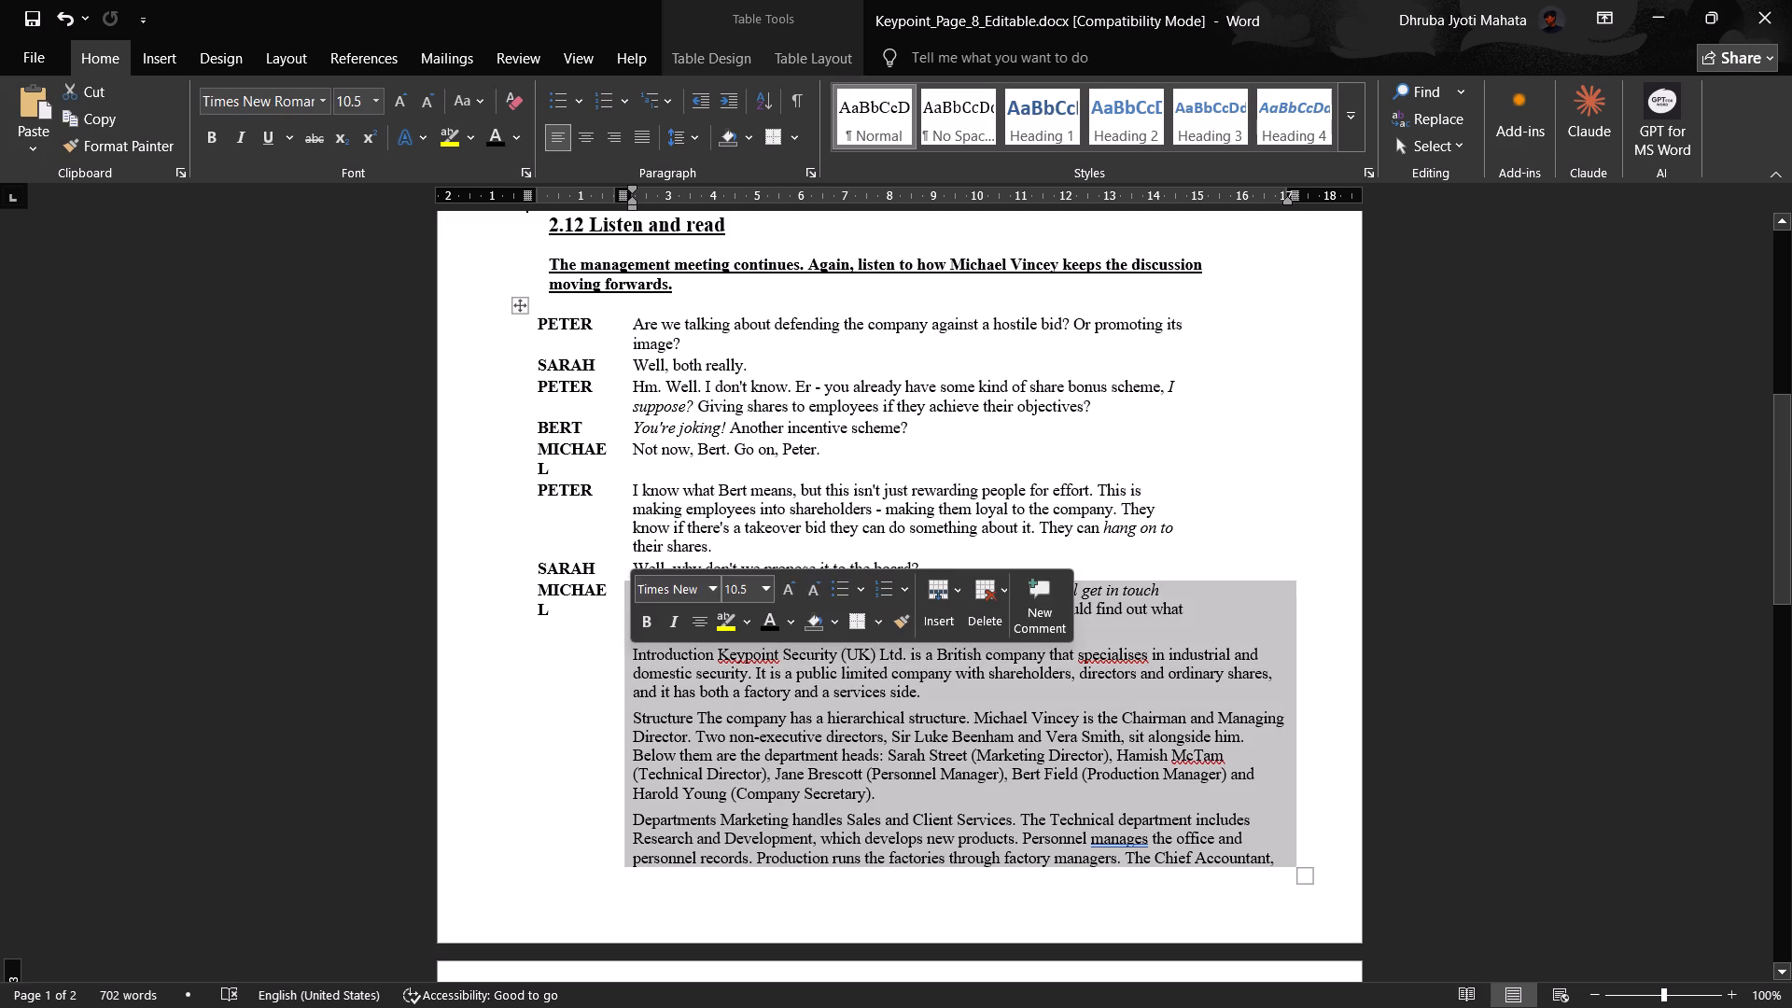
left_click(609, 675)
double_click(746, 680)
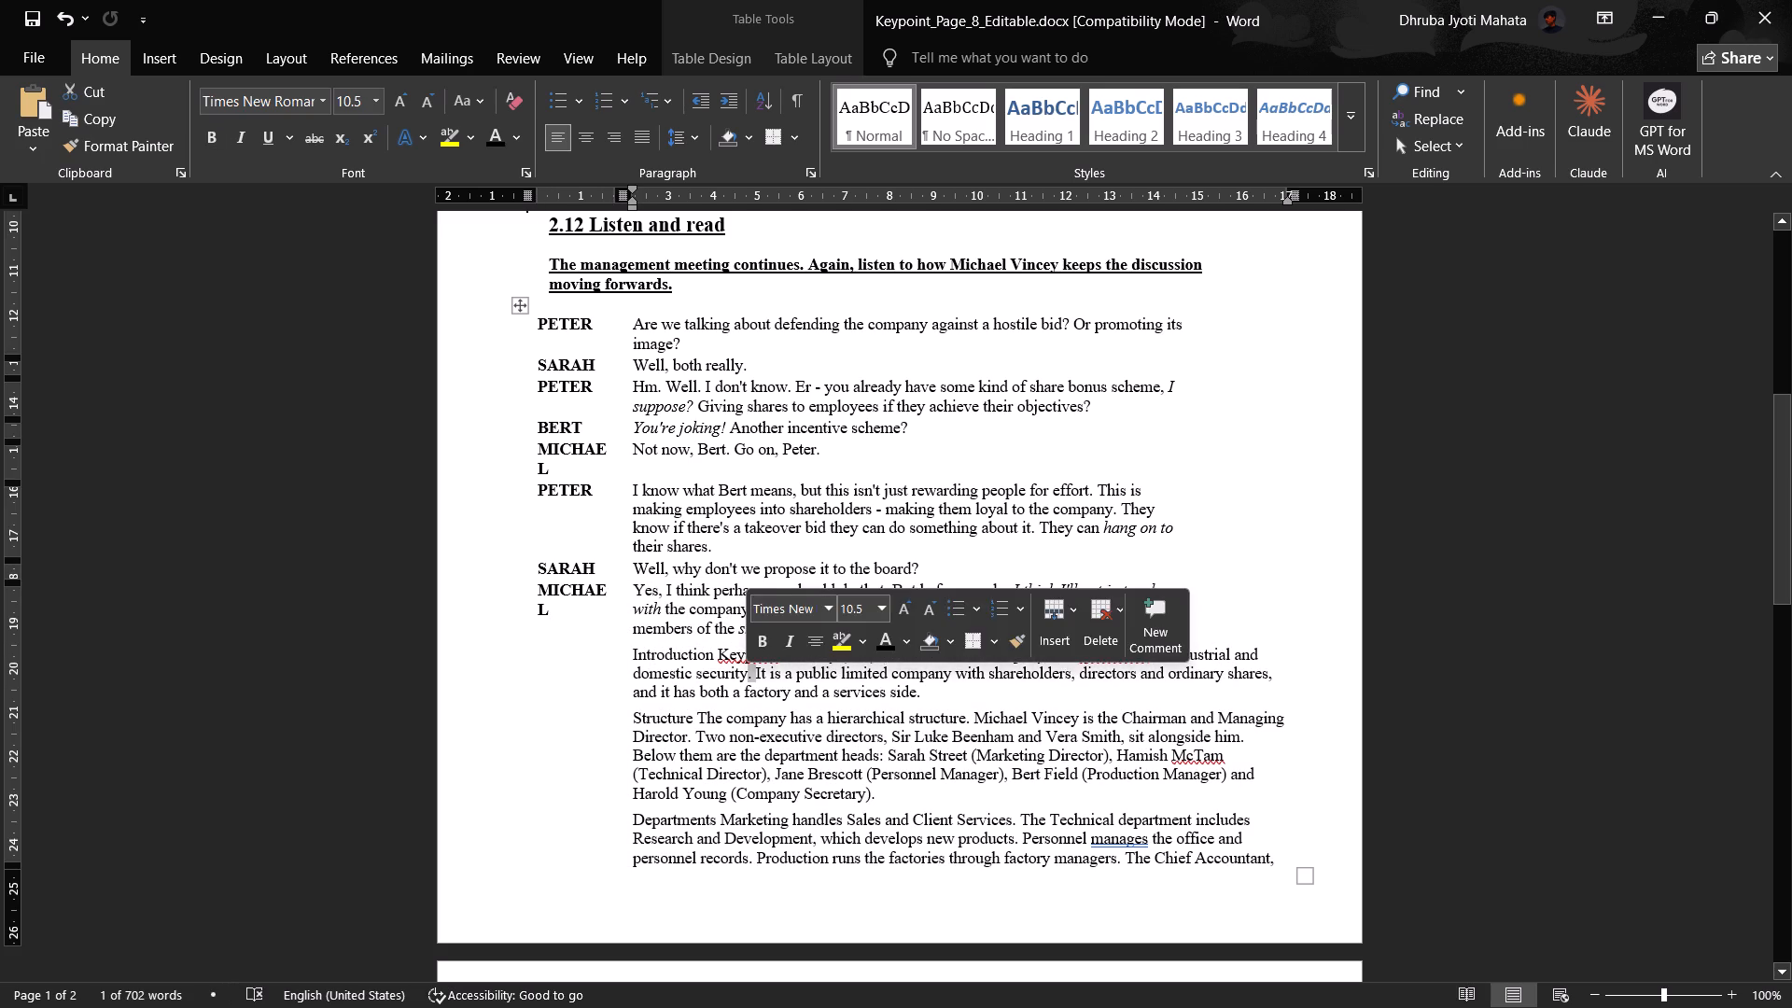
left_click(681, 698)
left_click(636, 655)
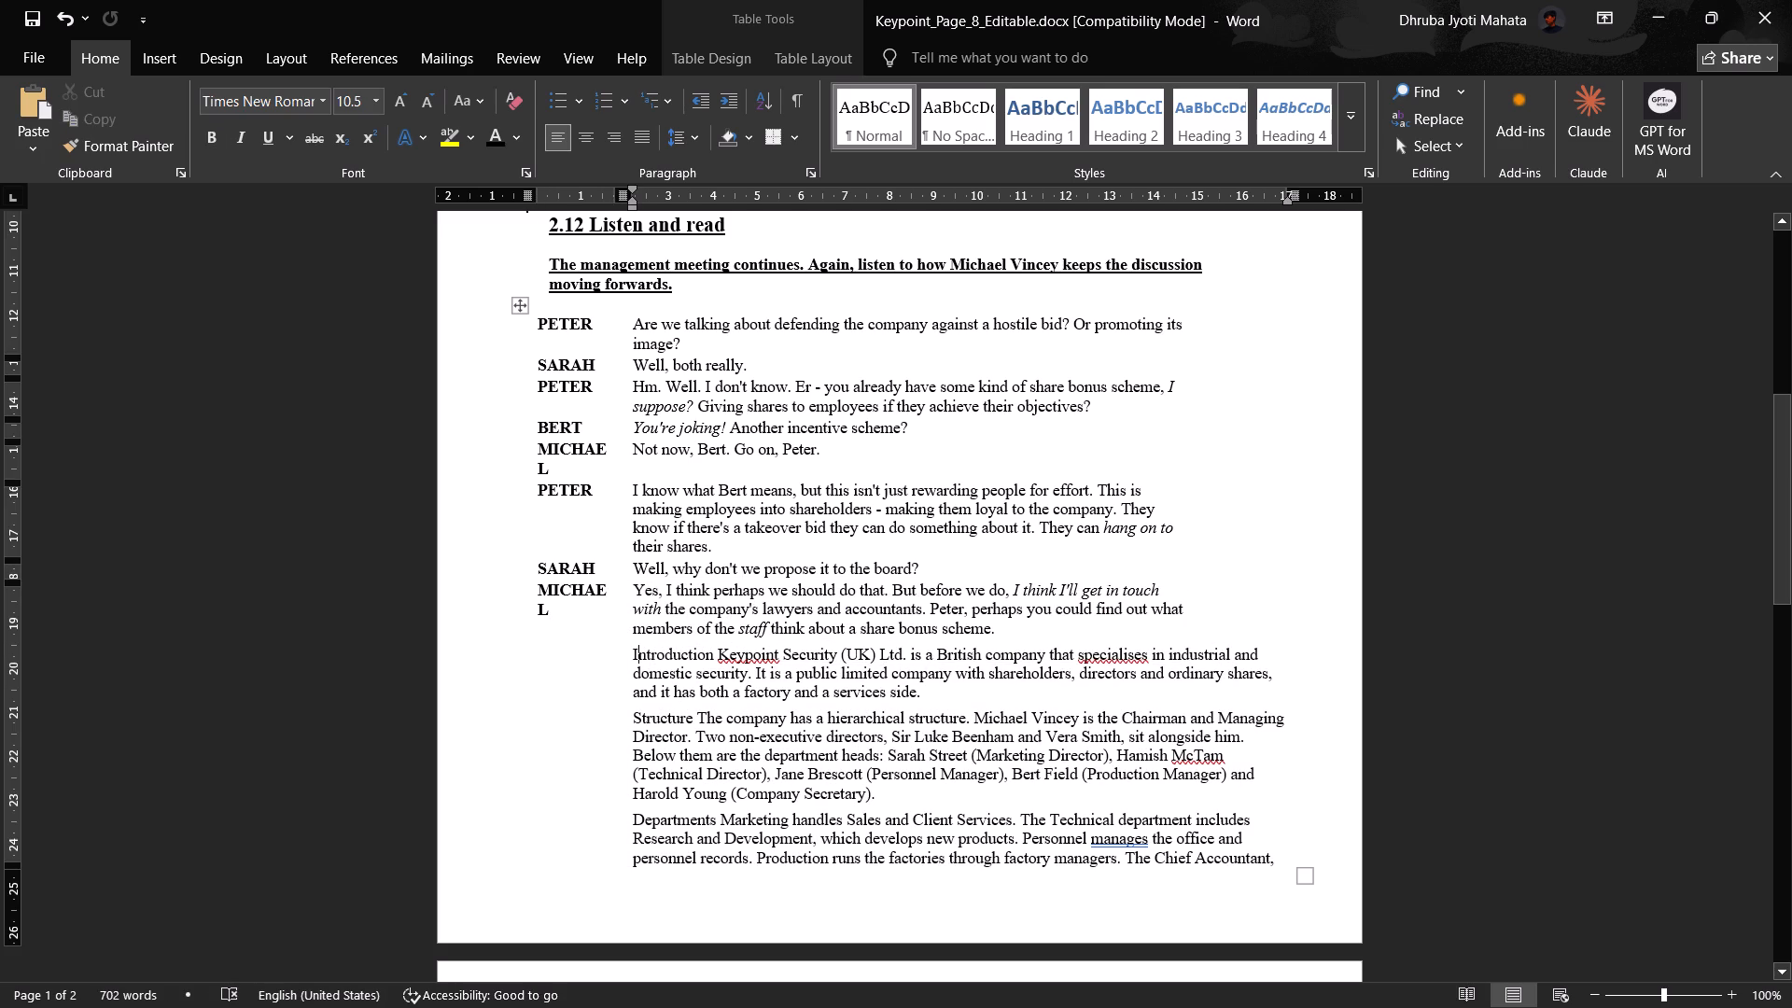
left_click(634, 655)
left_click_drag(634, 655, 669, 686)
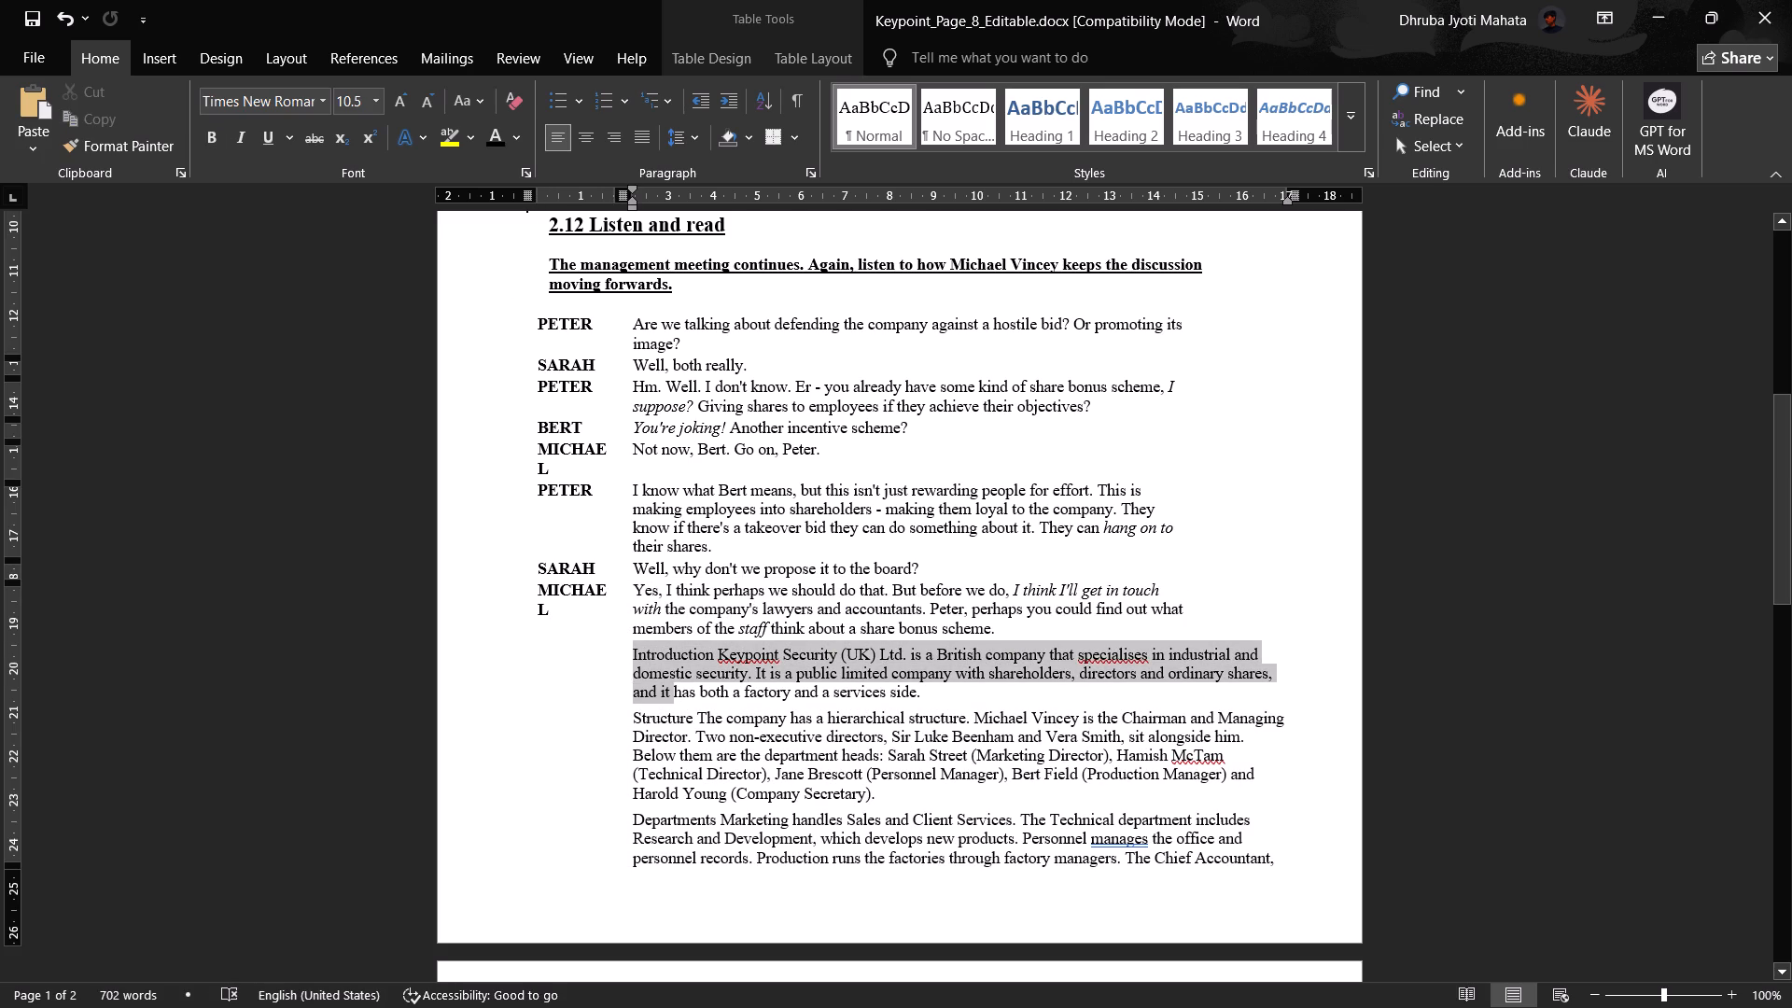
left_click_drag(669, 686, 919, 693)
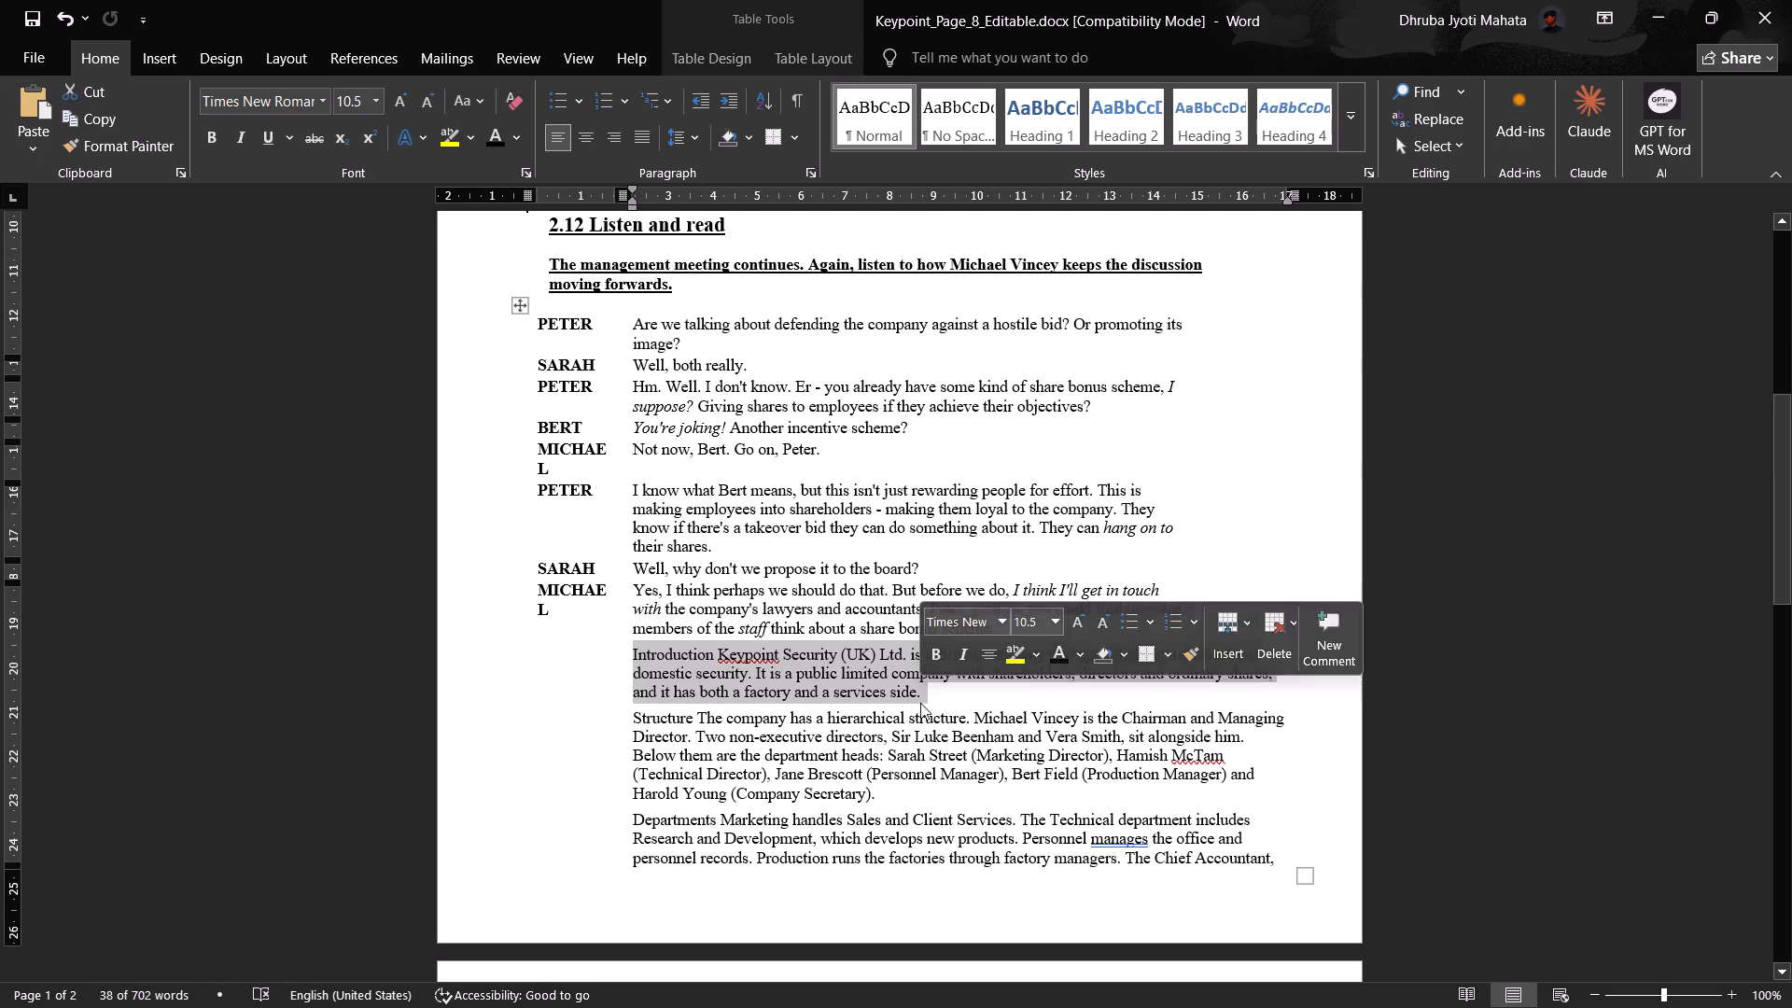
key("ctrl+x")
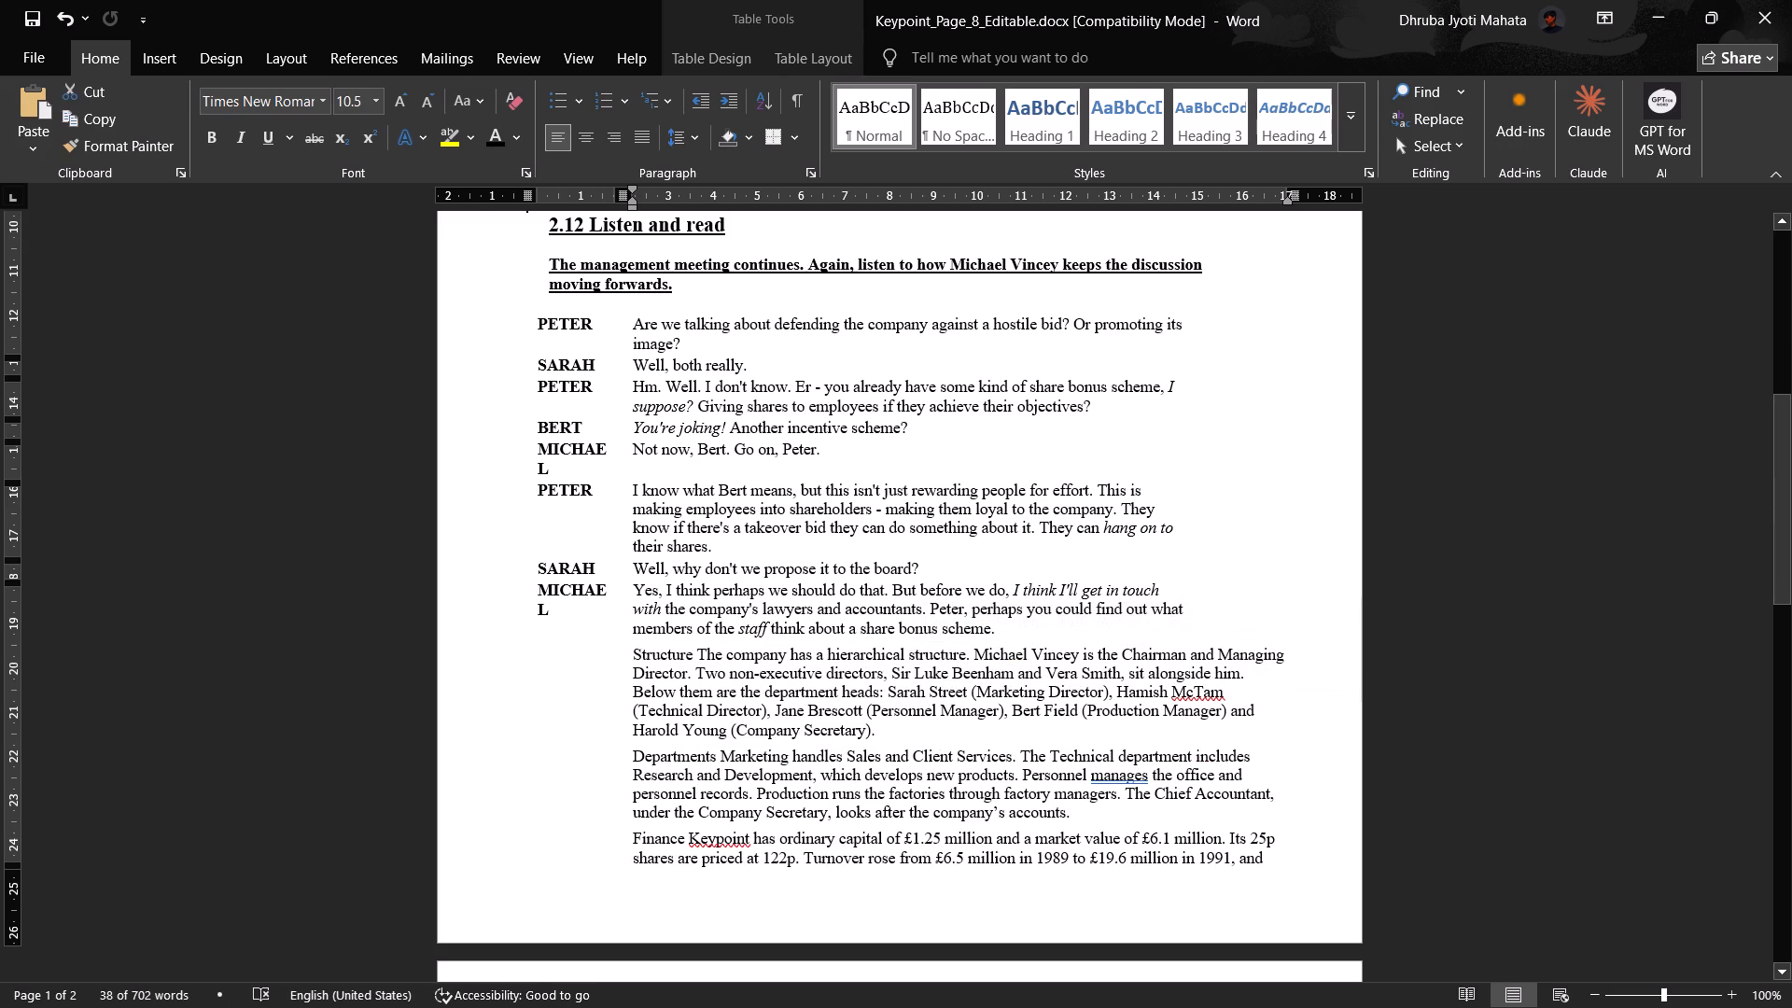
Replace Michael's opening speech in the first dialogue with the cut Introduction paragraph and remove the blank line after it.
scroll(849, 704, "up", 2)
scroll(731, 504, "up", 2)
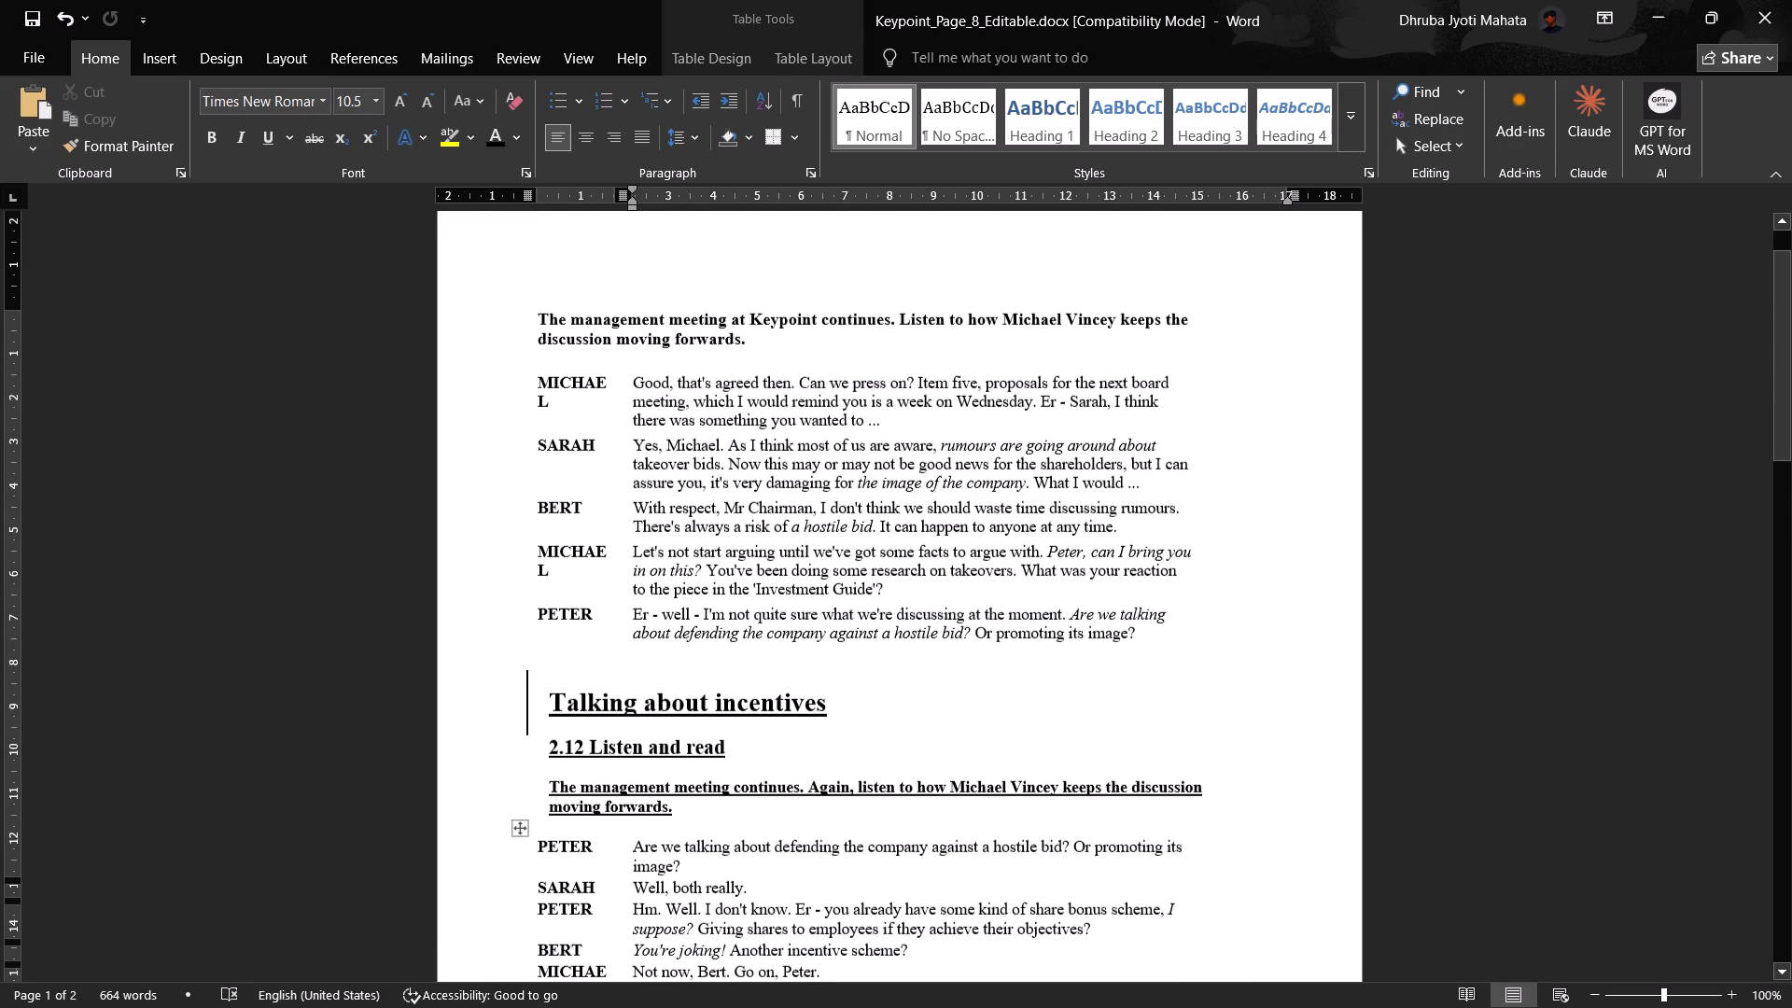
left_click_drag(887, 417, 631, 396)
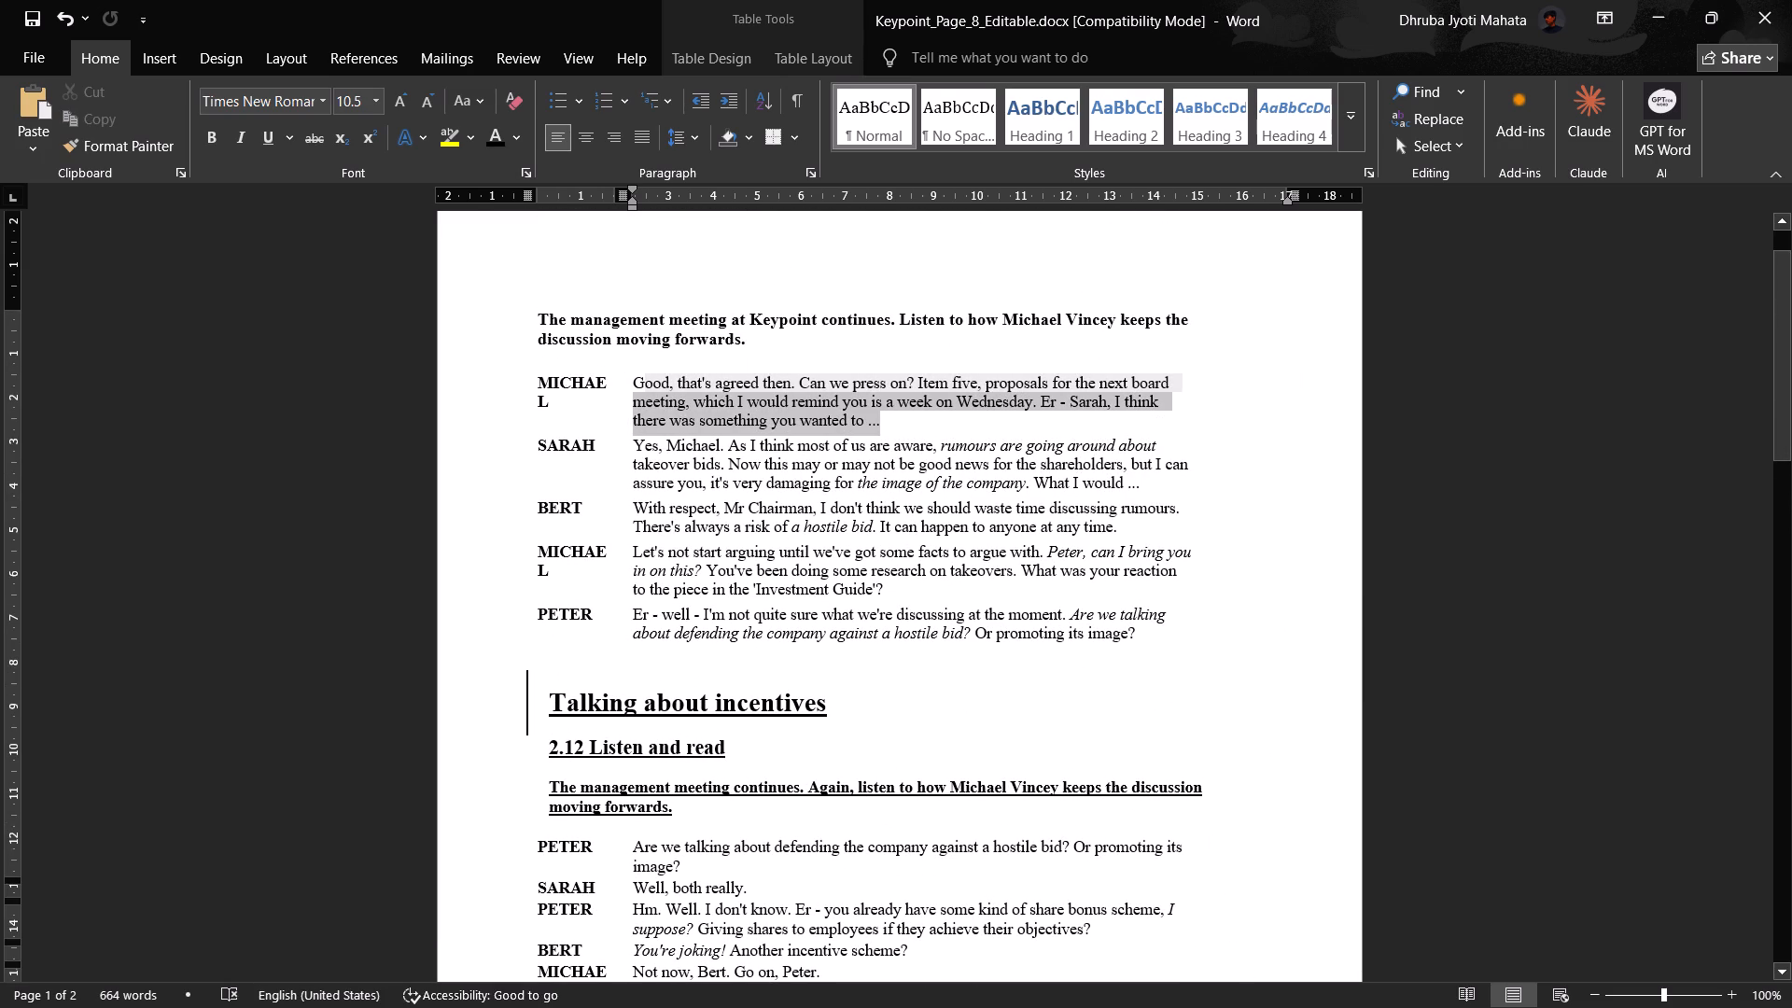
left_click_drag(631, 396, 632, 384)
key("ctrl+v")
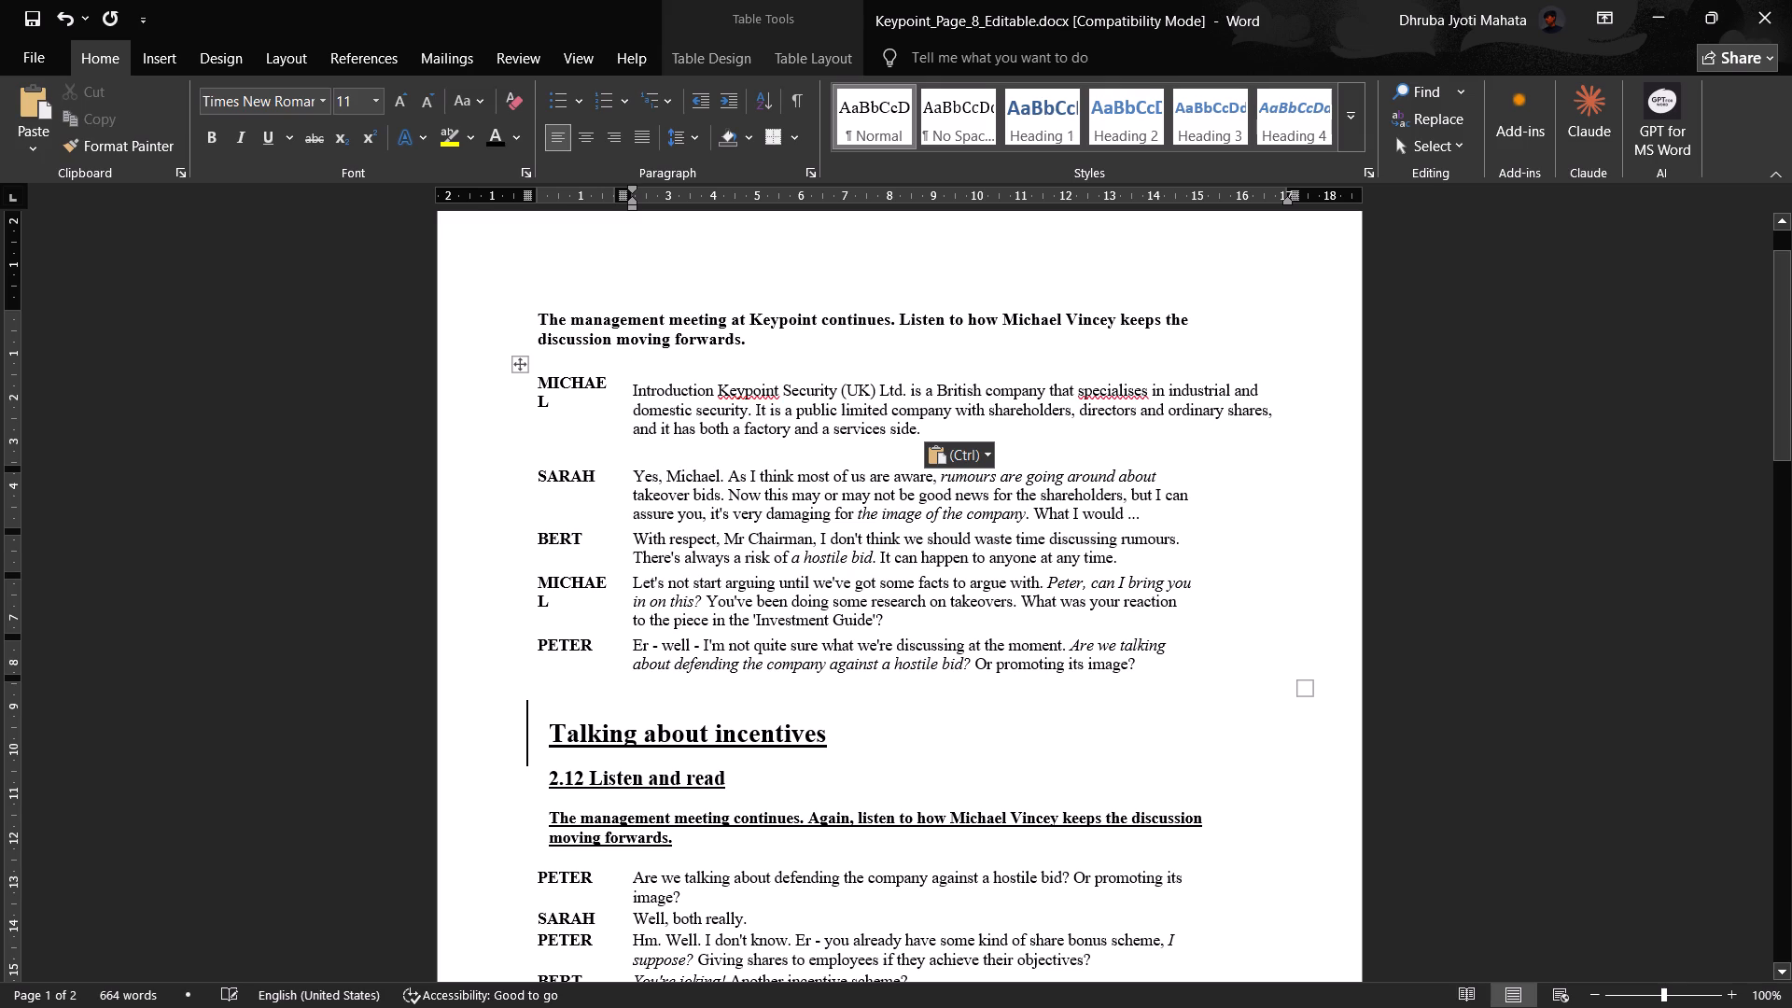
key("BackSpace")
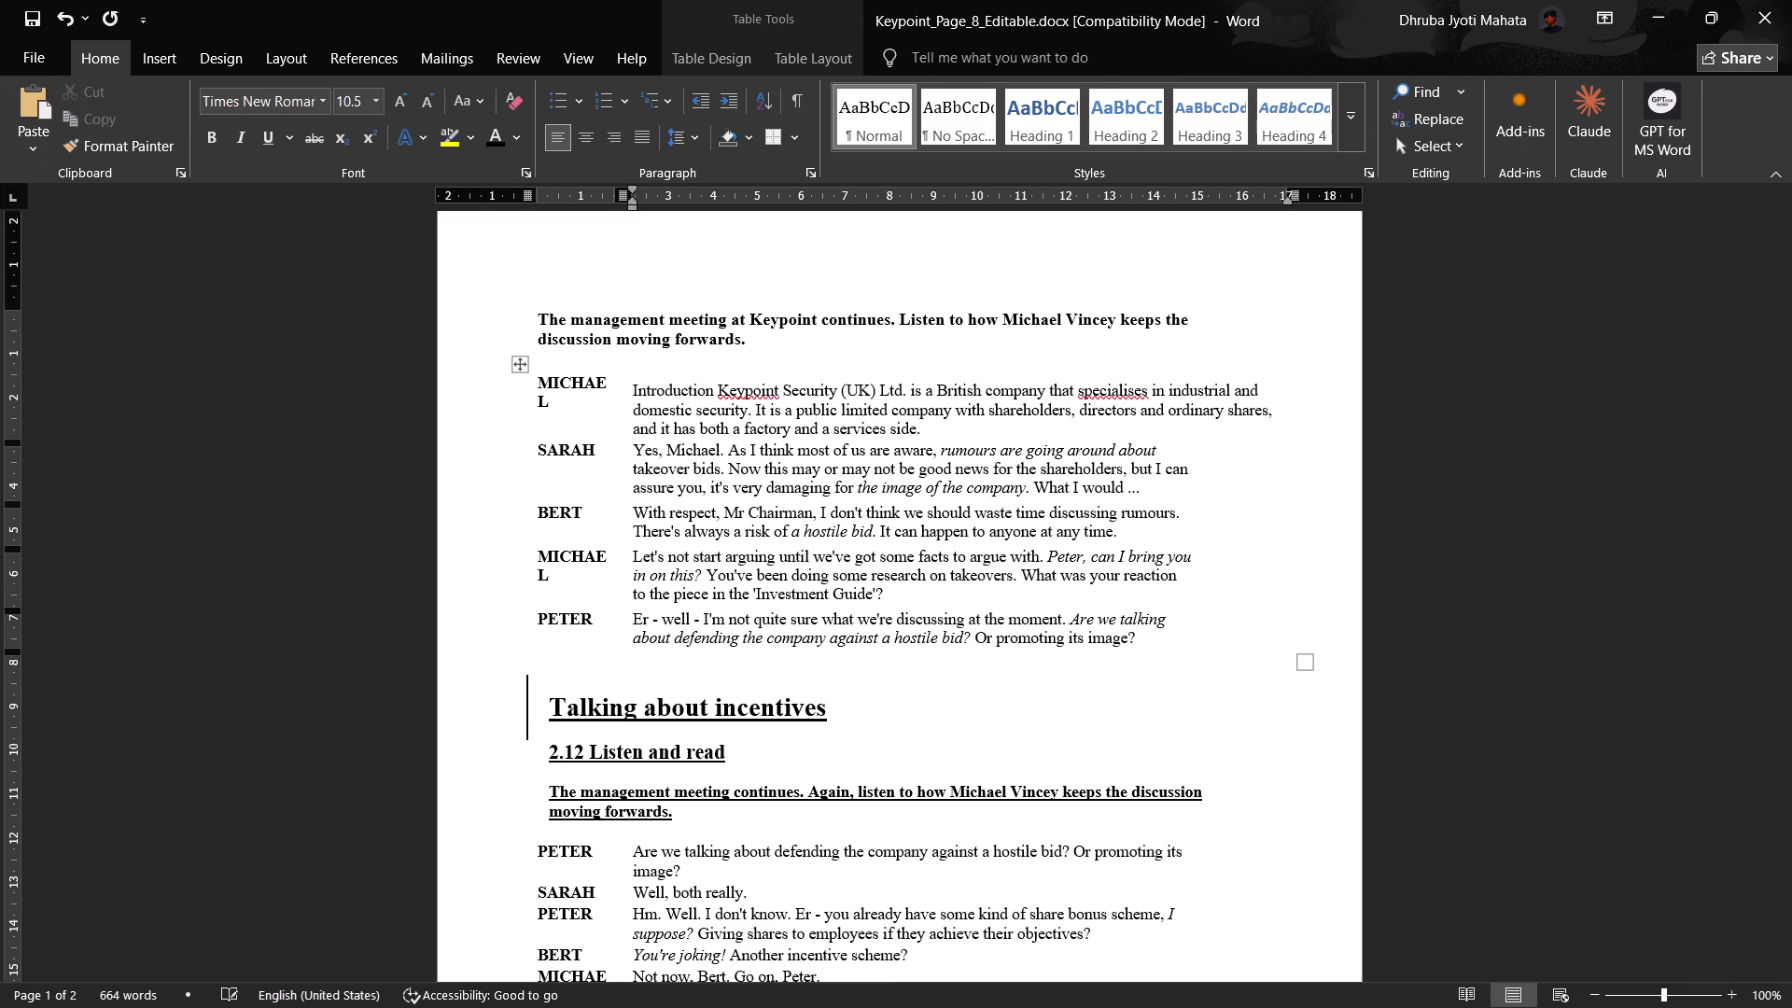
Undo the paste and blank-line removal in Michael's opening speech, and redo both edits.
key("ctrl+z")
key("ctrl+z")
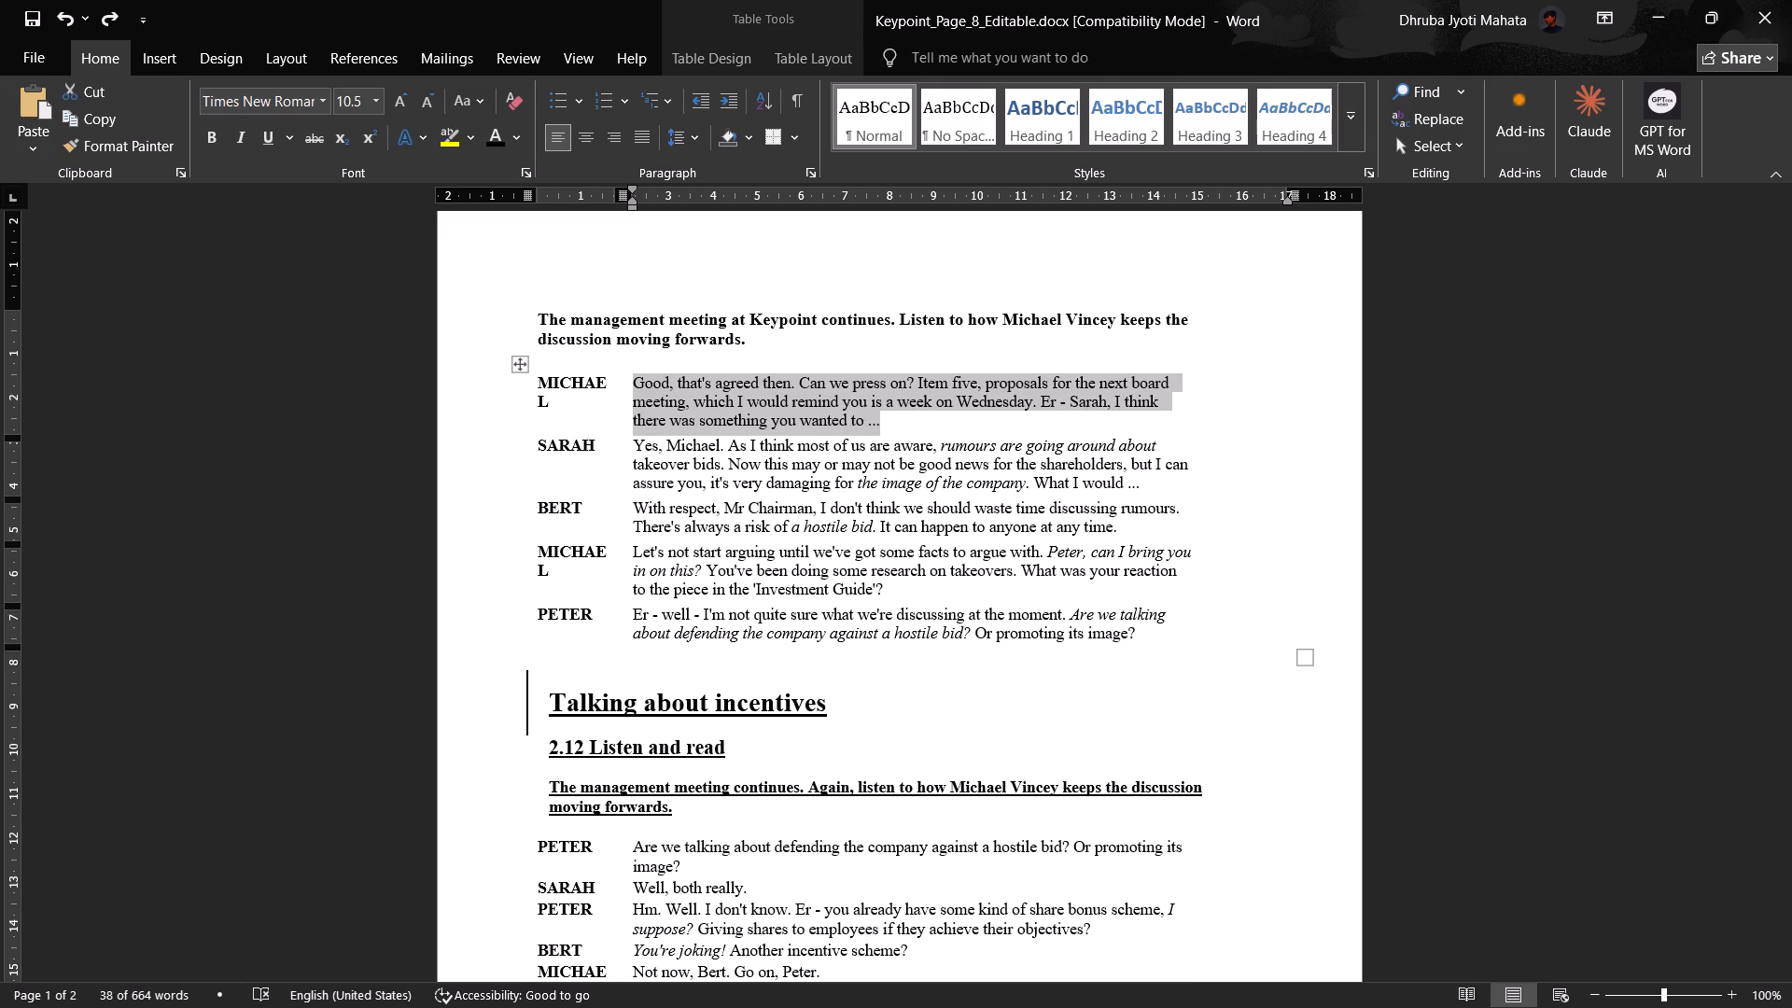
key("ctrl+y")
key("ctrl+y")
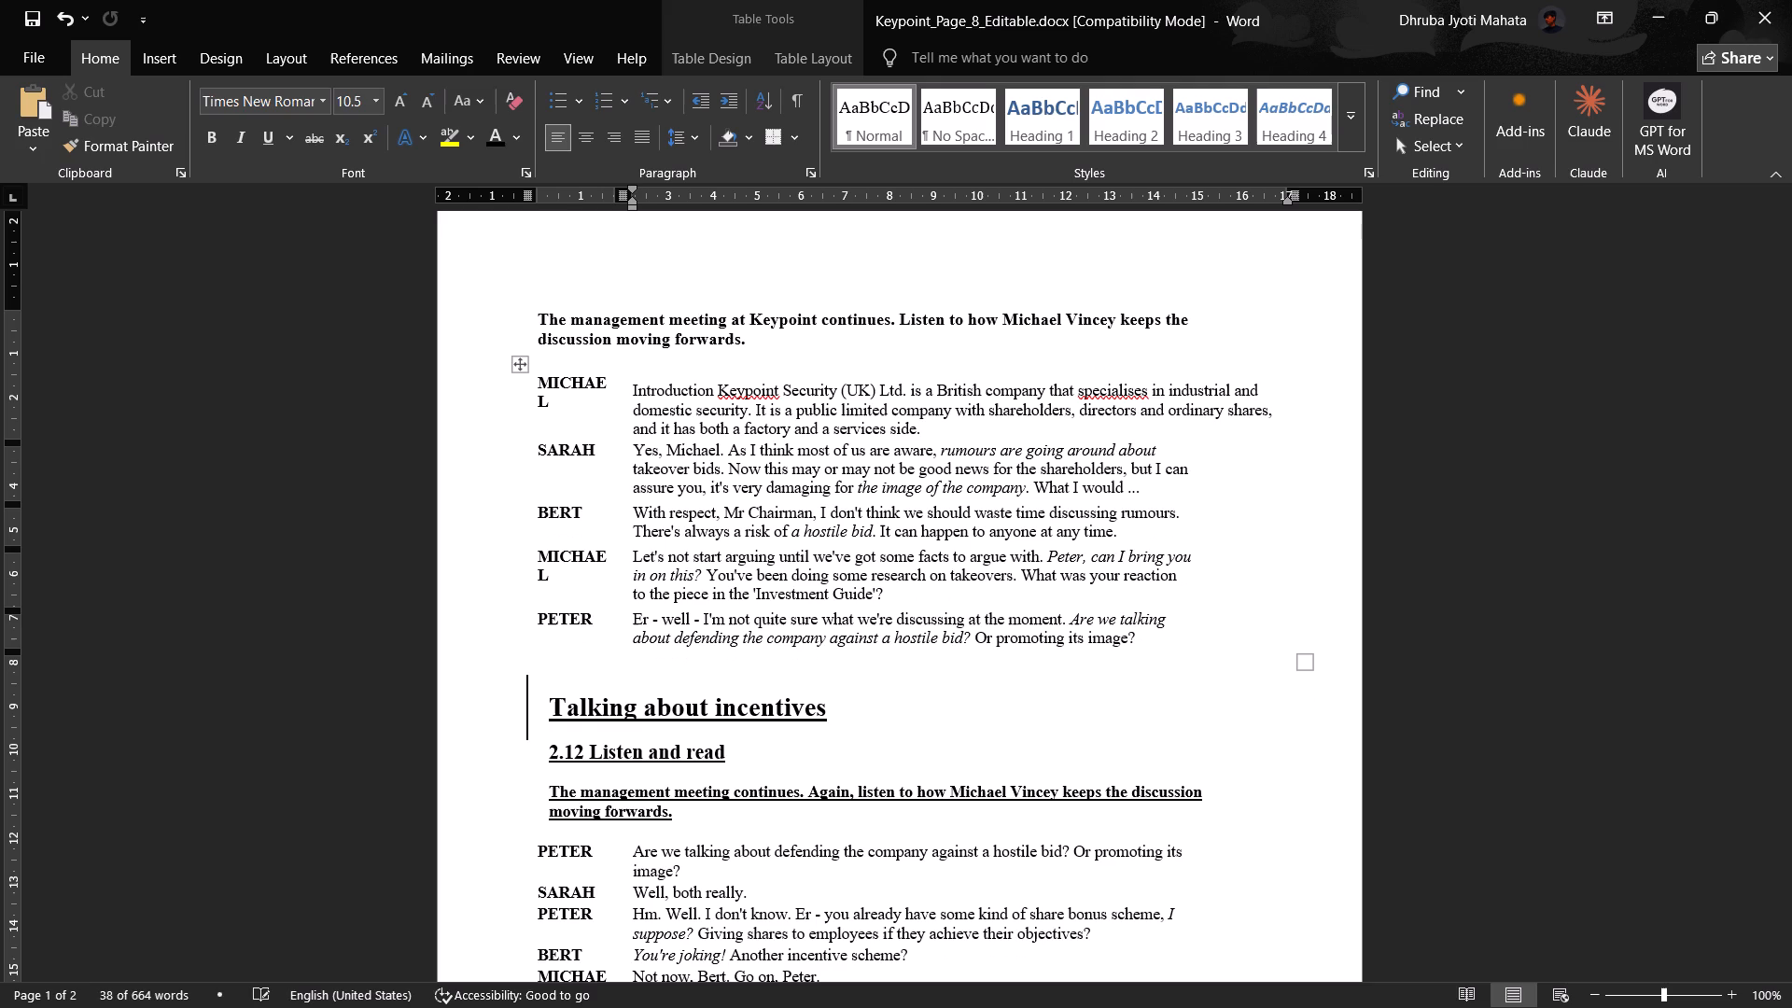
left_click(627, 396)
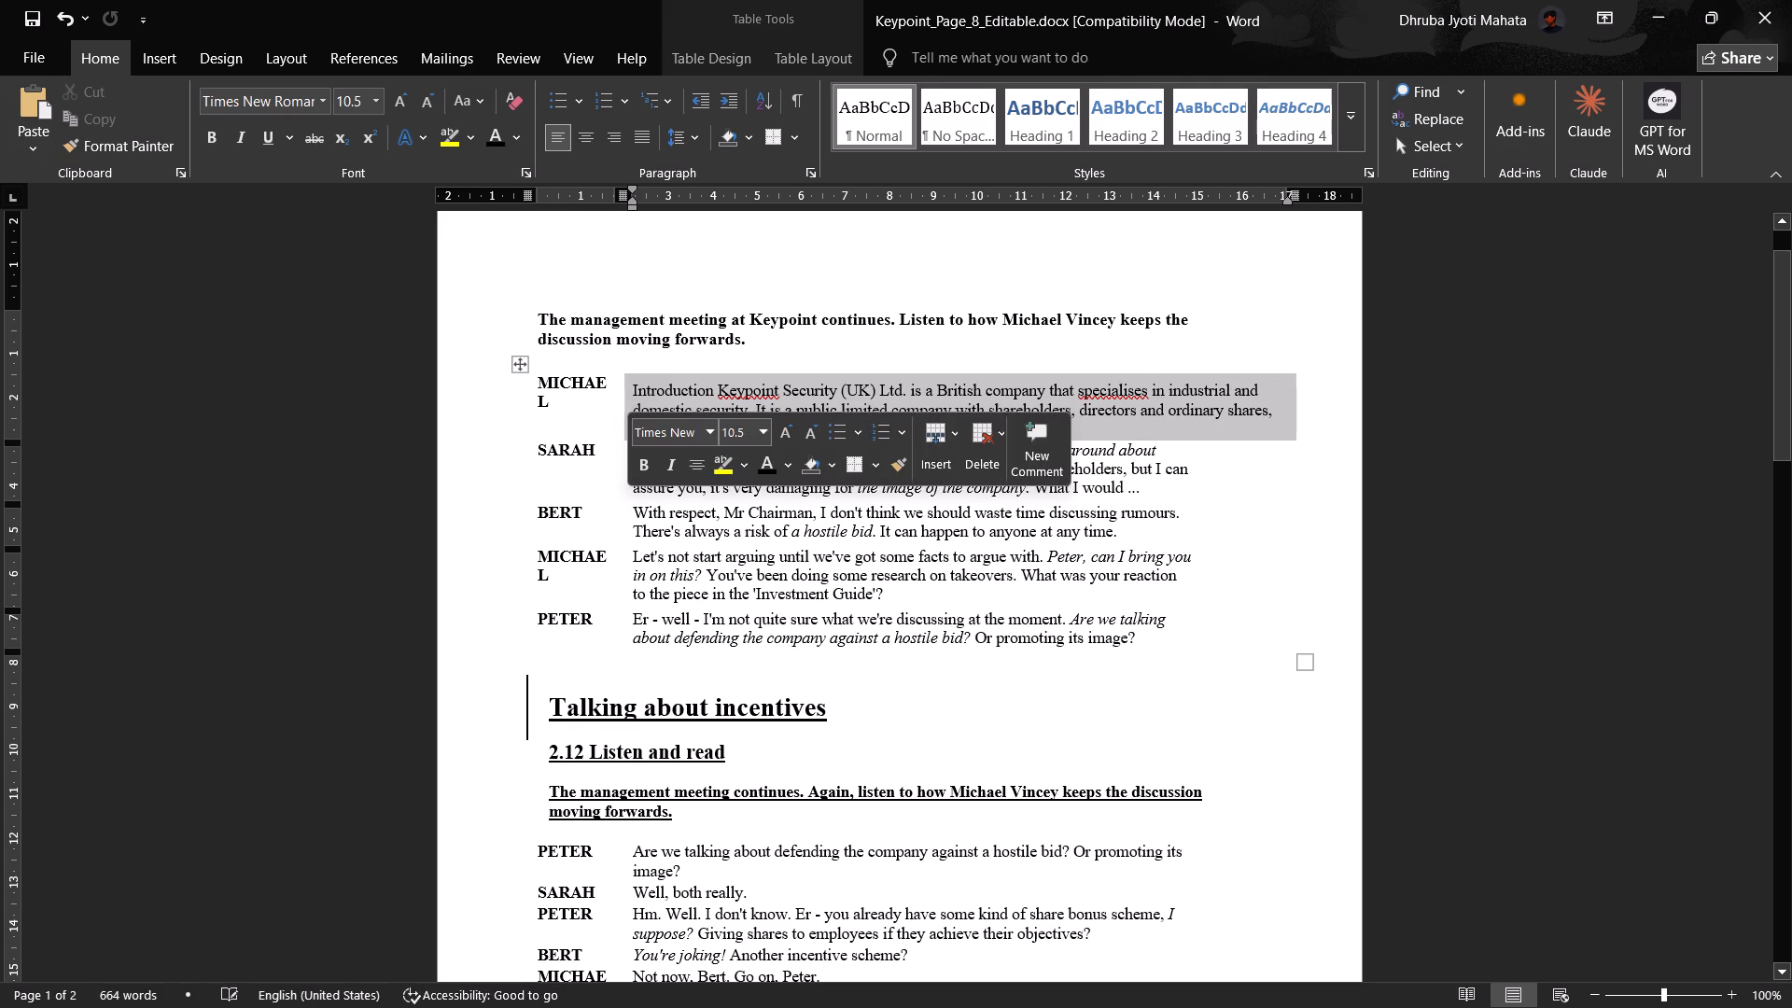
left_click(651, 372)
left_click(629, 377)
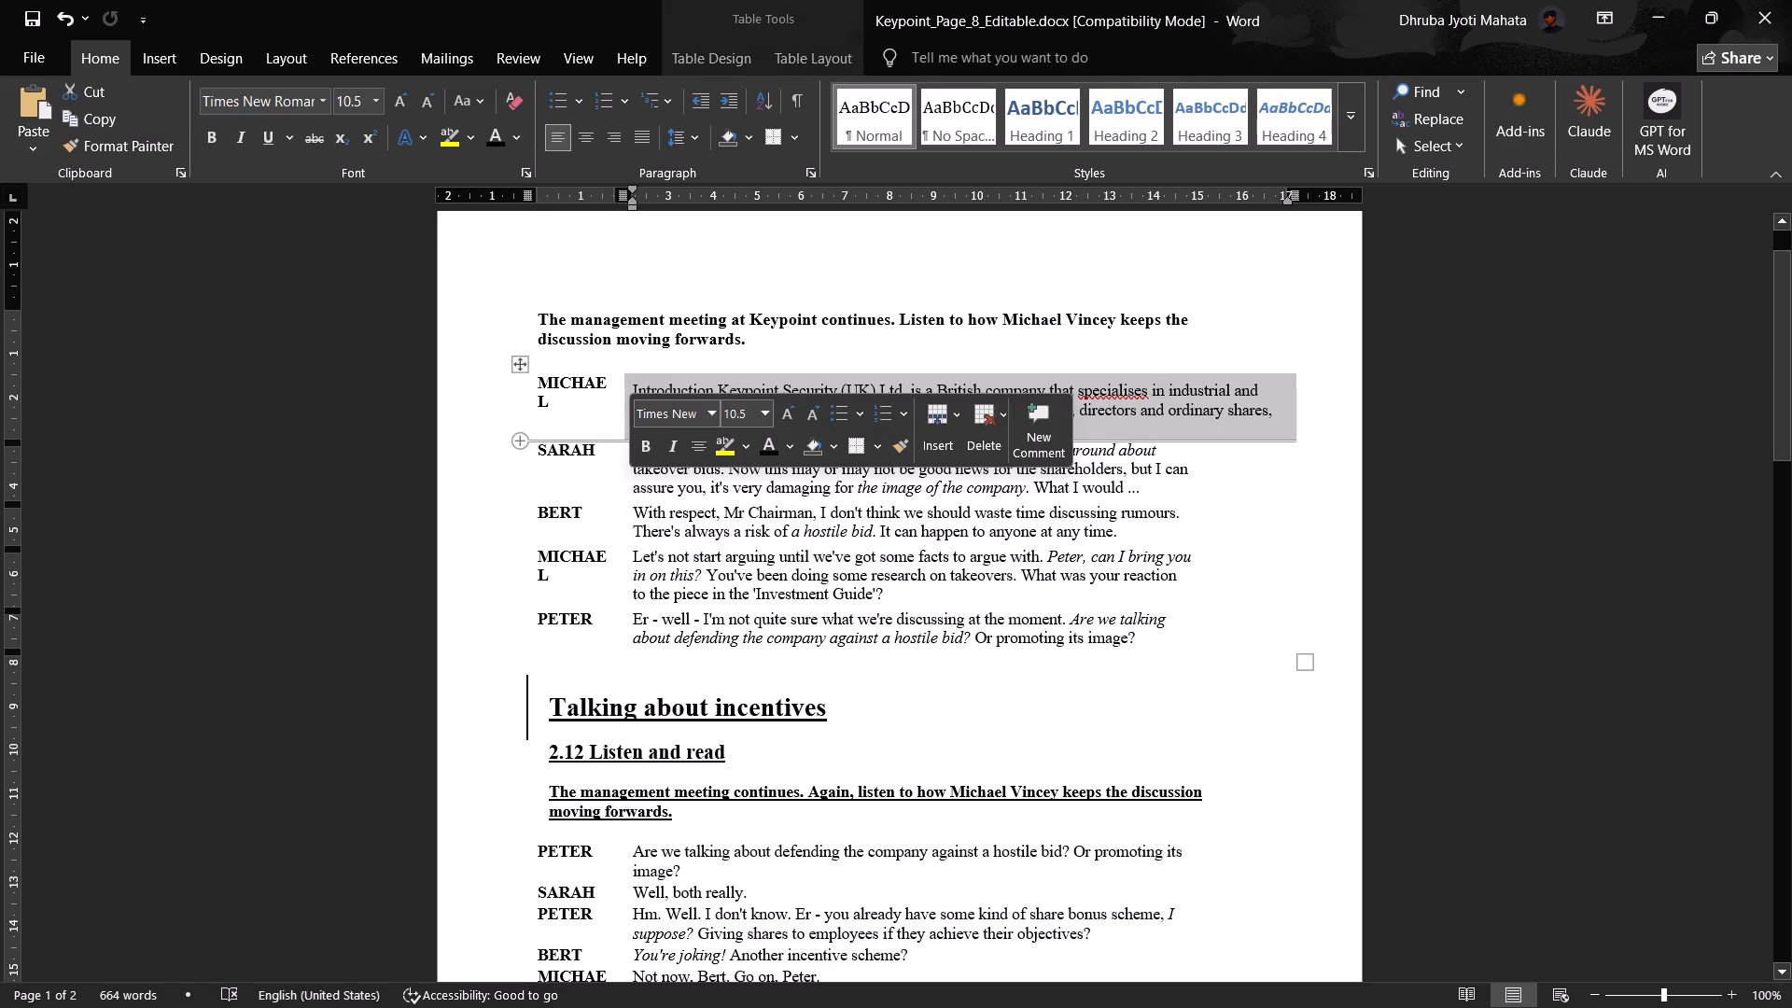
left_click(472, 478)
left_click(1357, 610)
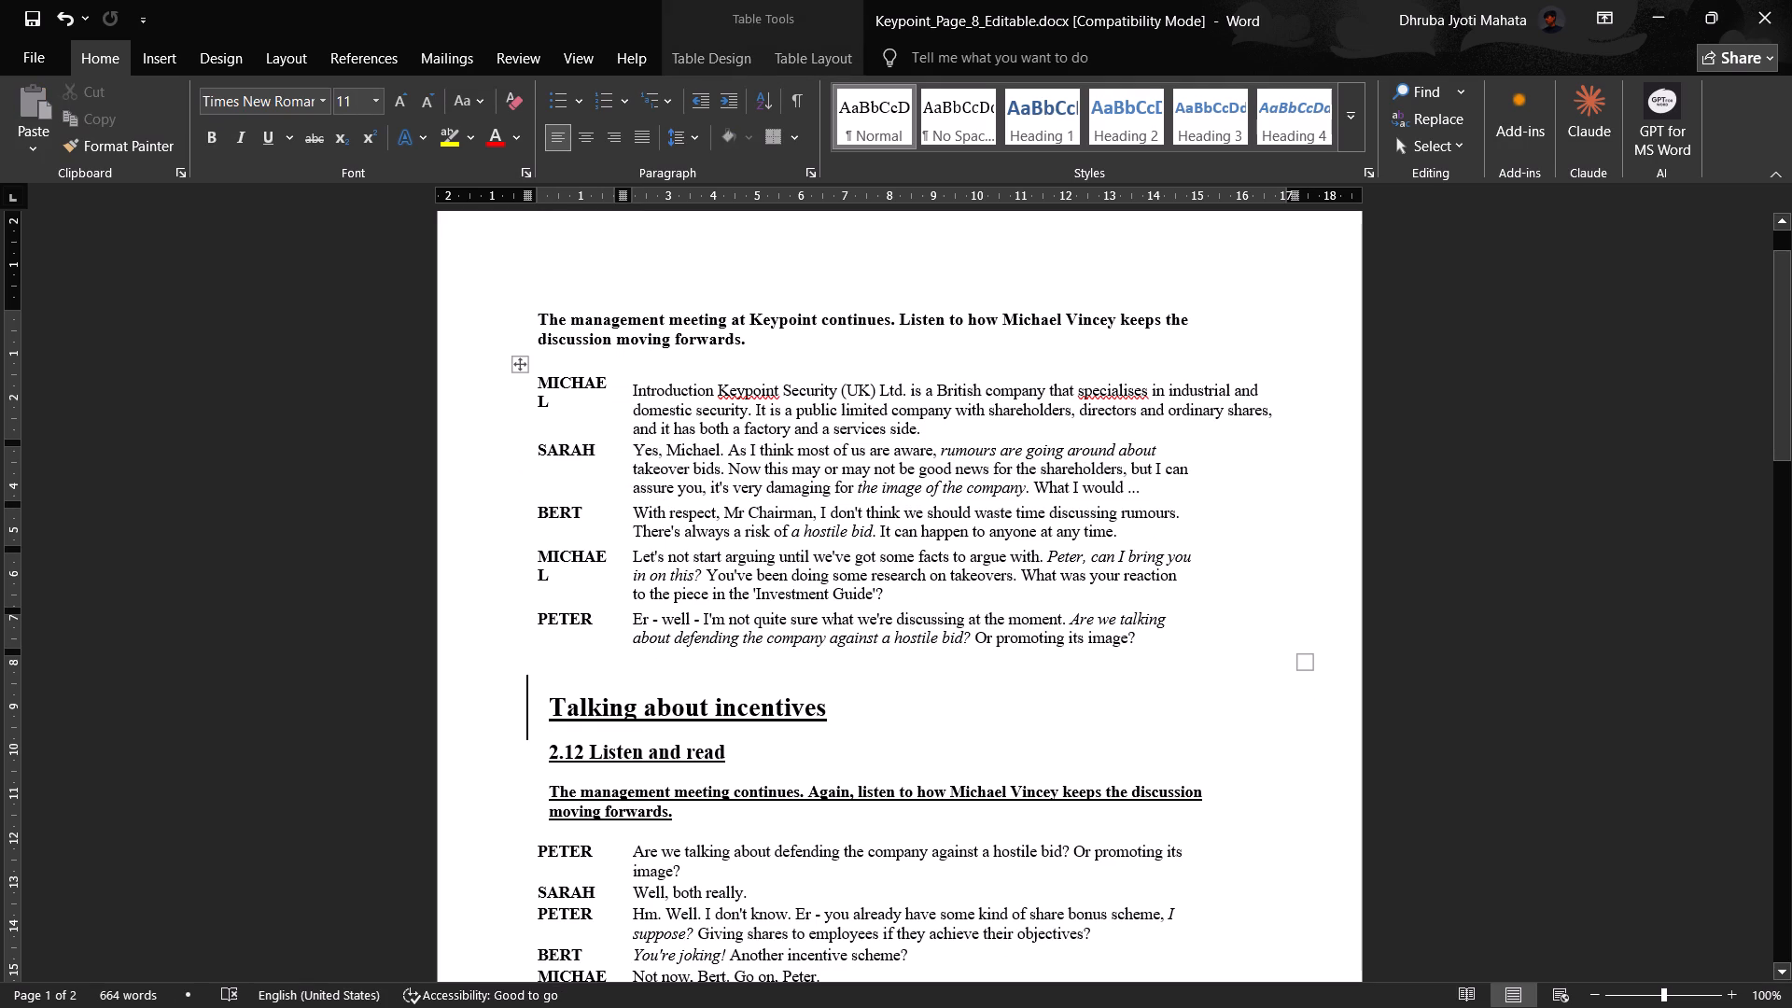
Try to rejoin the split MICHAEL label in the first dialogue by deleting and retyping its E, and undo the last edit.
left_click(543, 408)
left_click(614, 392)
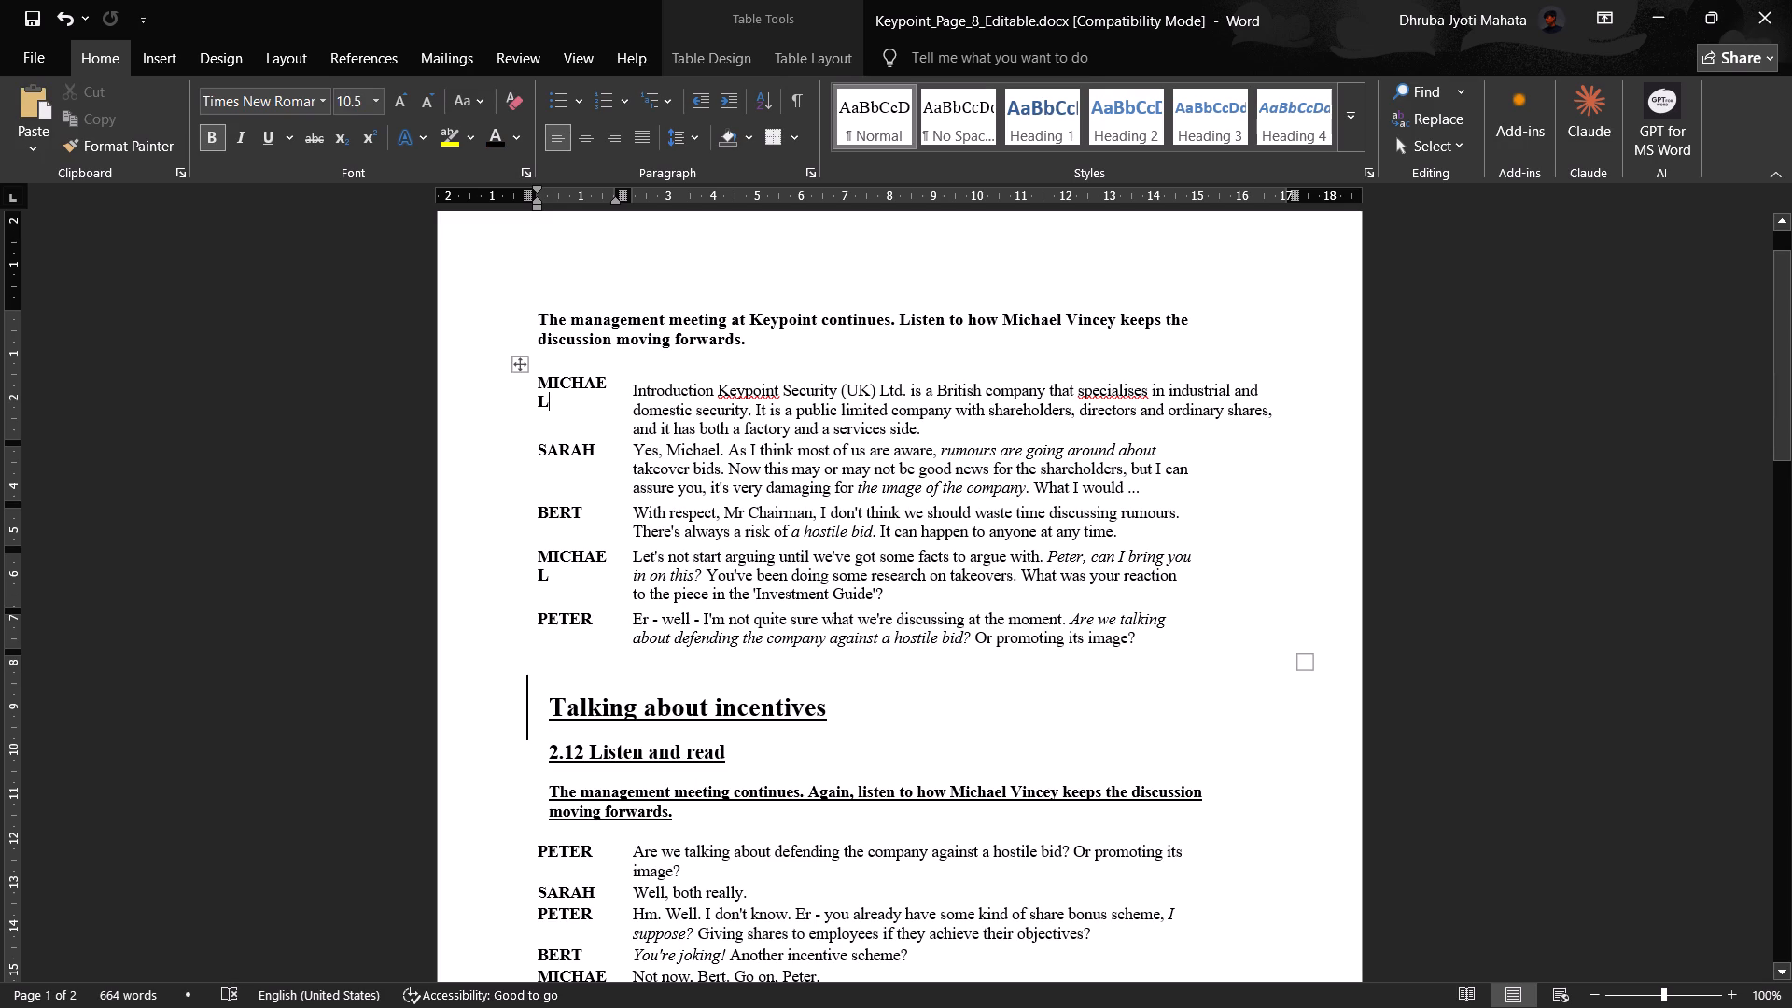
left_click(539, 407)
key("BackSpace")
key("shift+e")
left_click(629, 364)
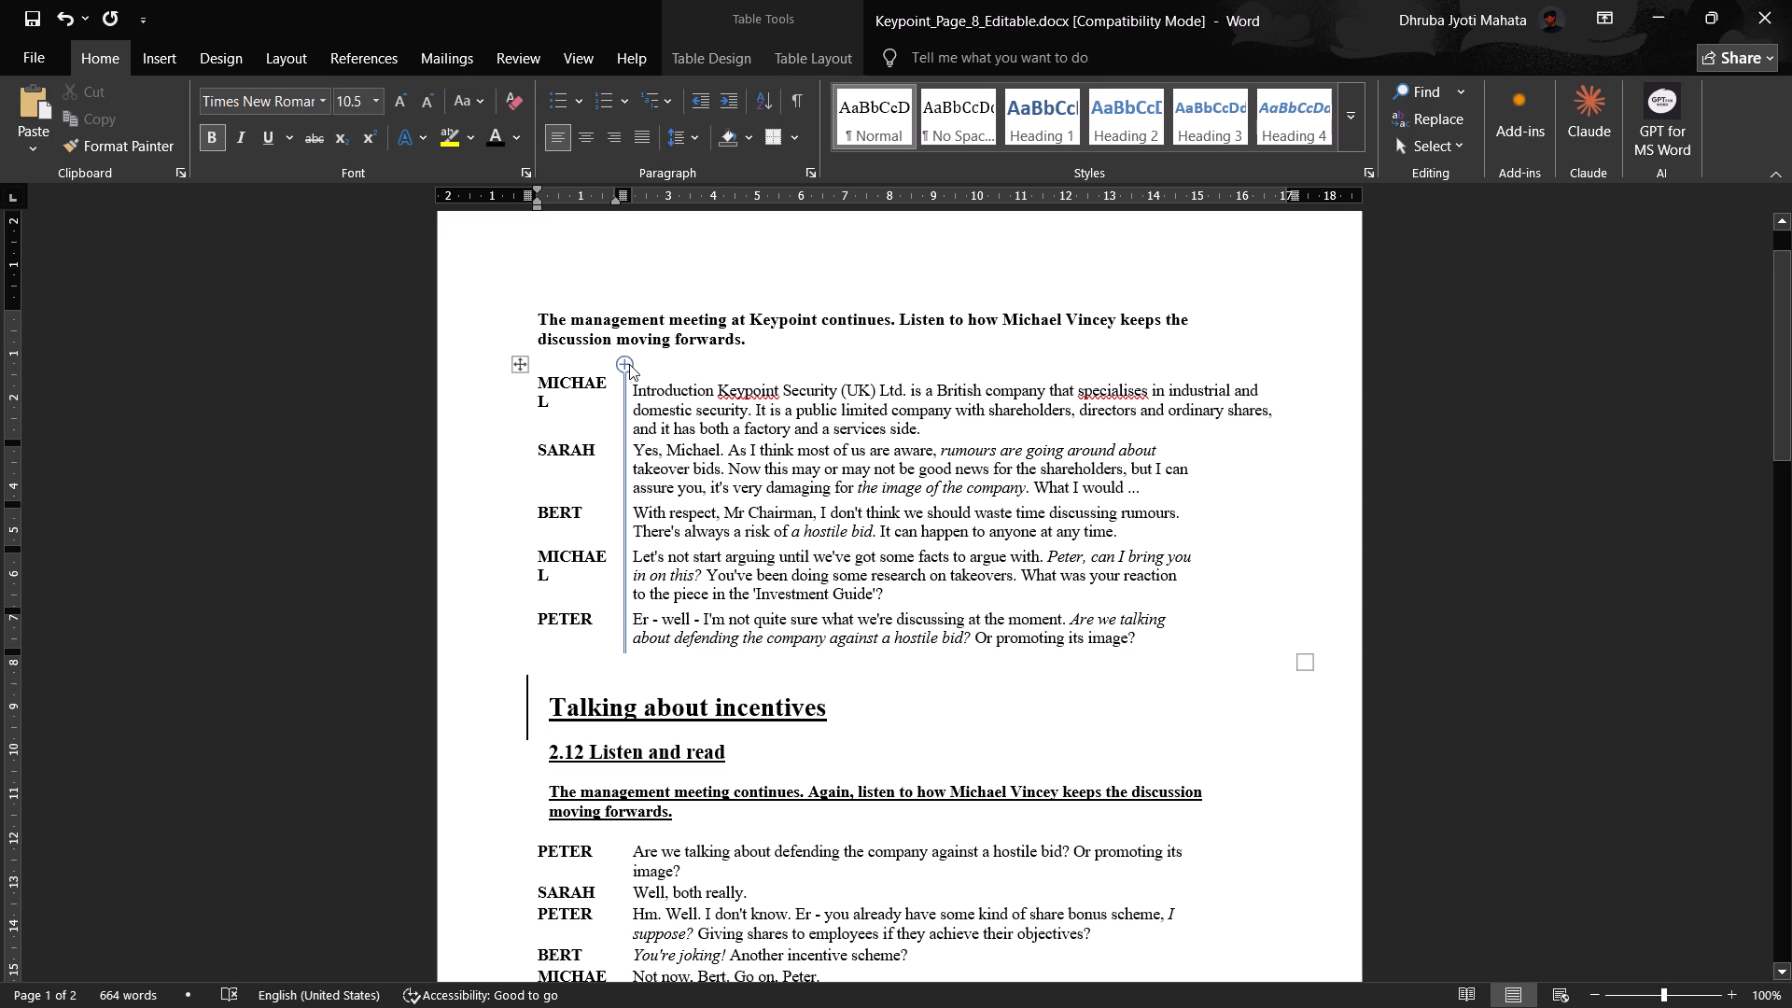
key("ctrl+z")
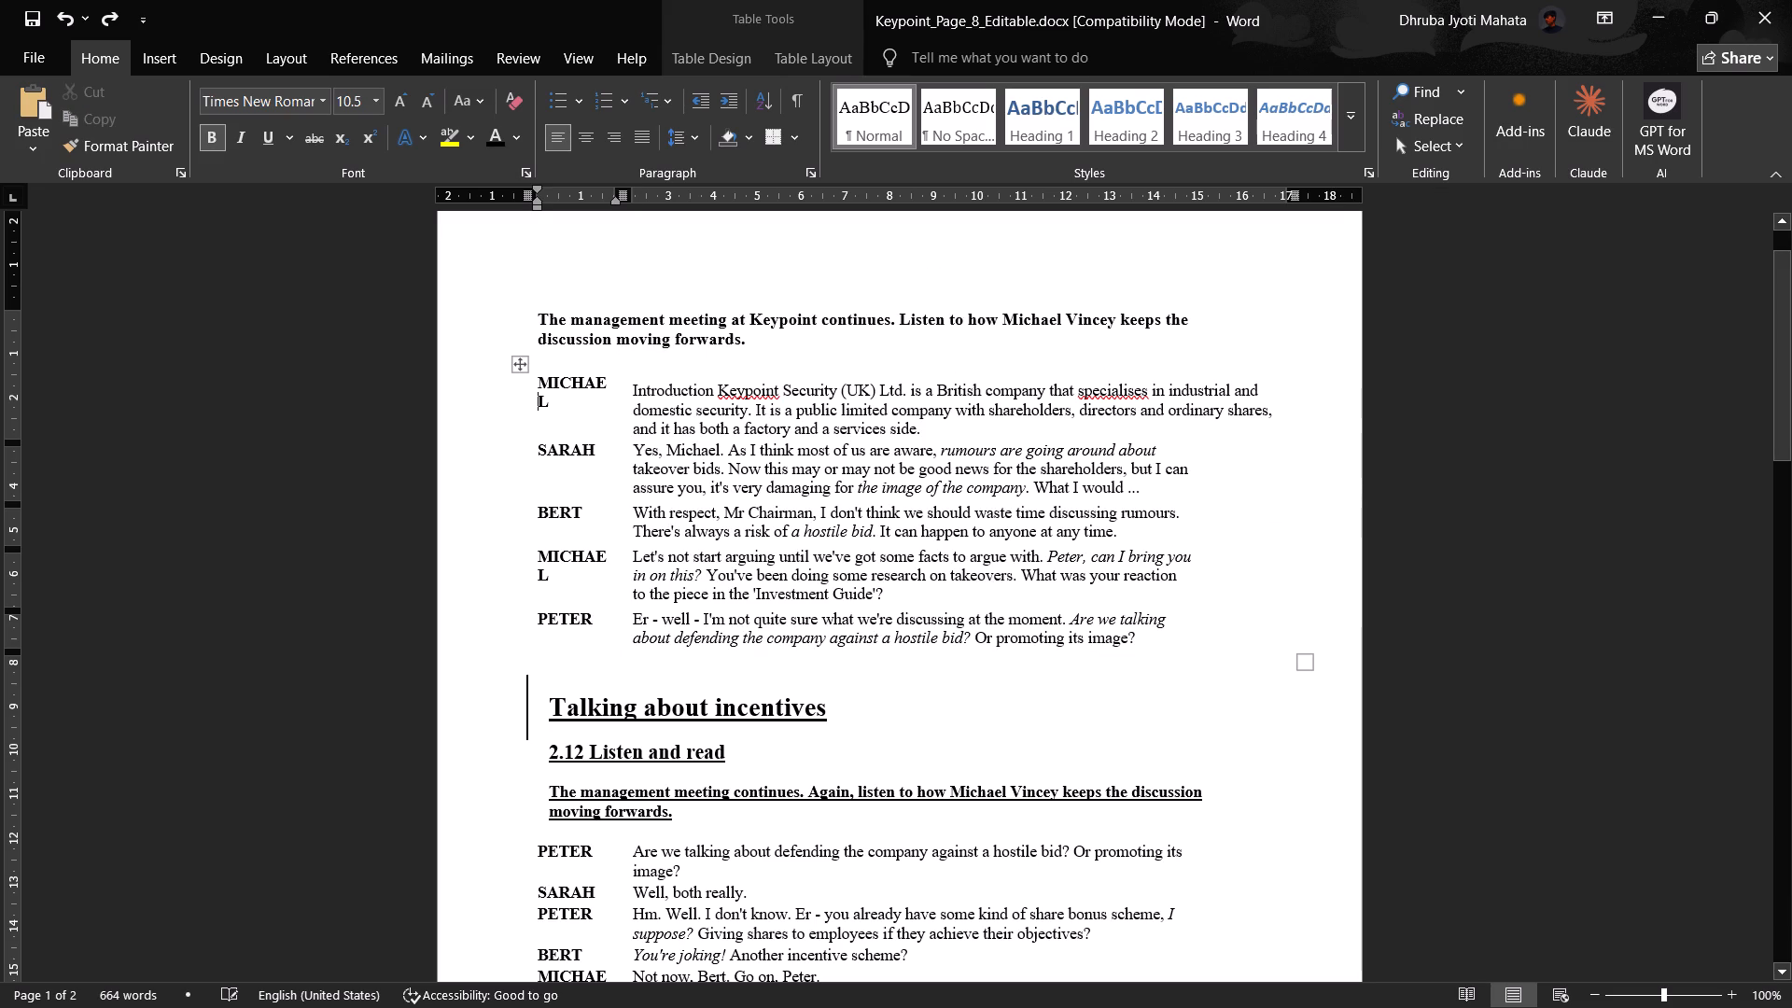
Widen the speaker name column of the first dialogue table slightly so that MICHAEL fits on one line.
left_click_drag(623, 394, 632, 396)
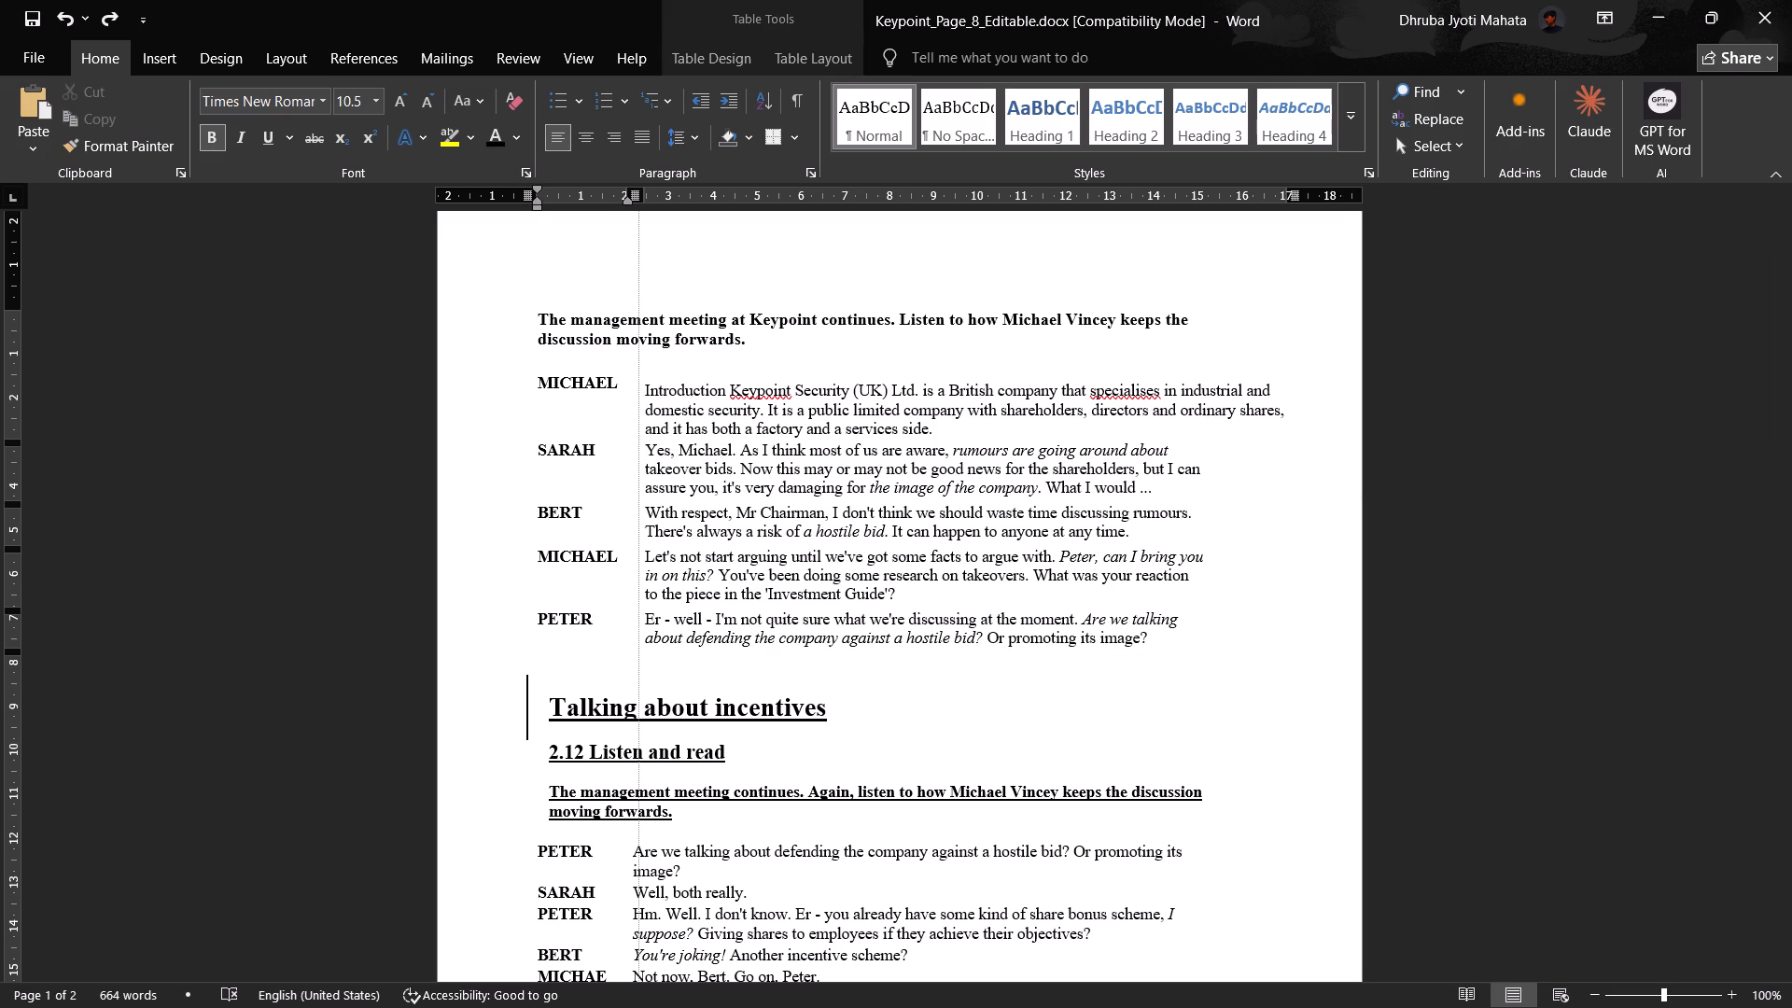
left_click_drag(632, 396, 631, 397)
Remove the space before the Introduction paragraph in Michael's opening speech so that it lines up with the speaker label.
left_click(643, 391)
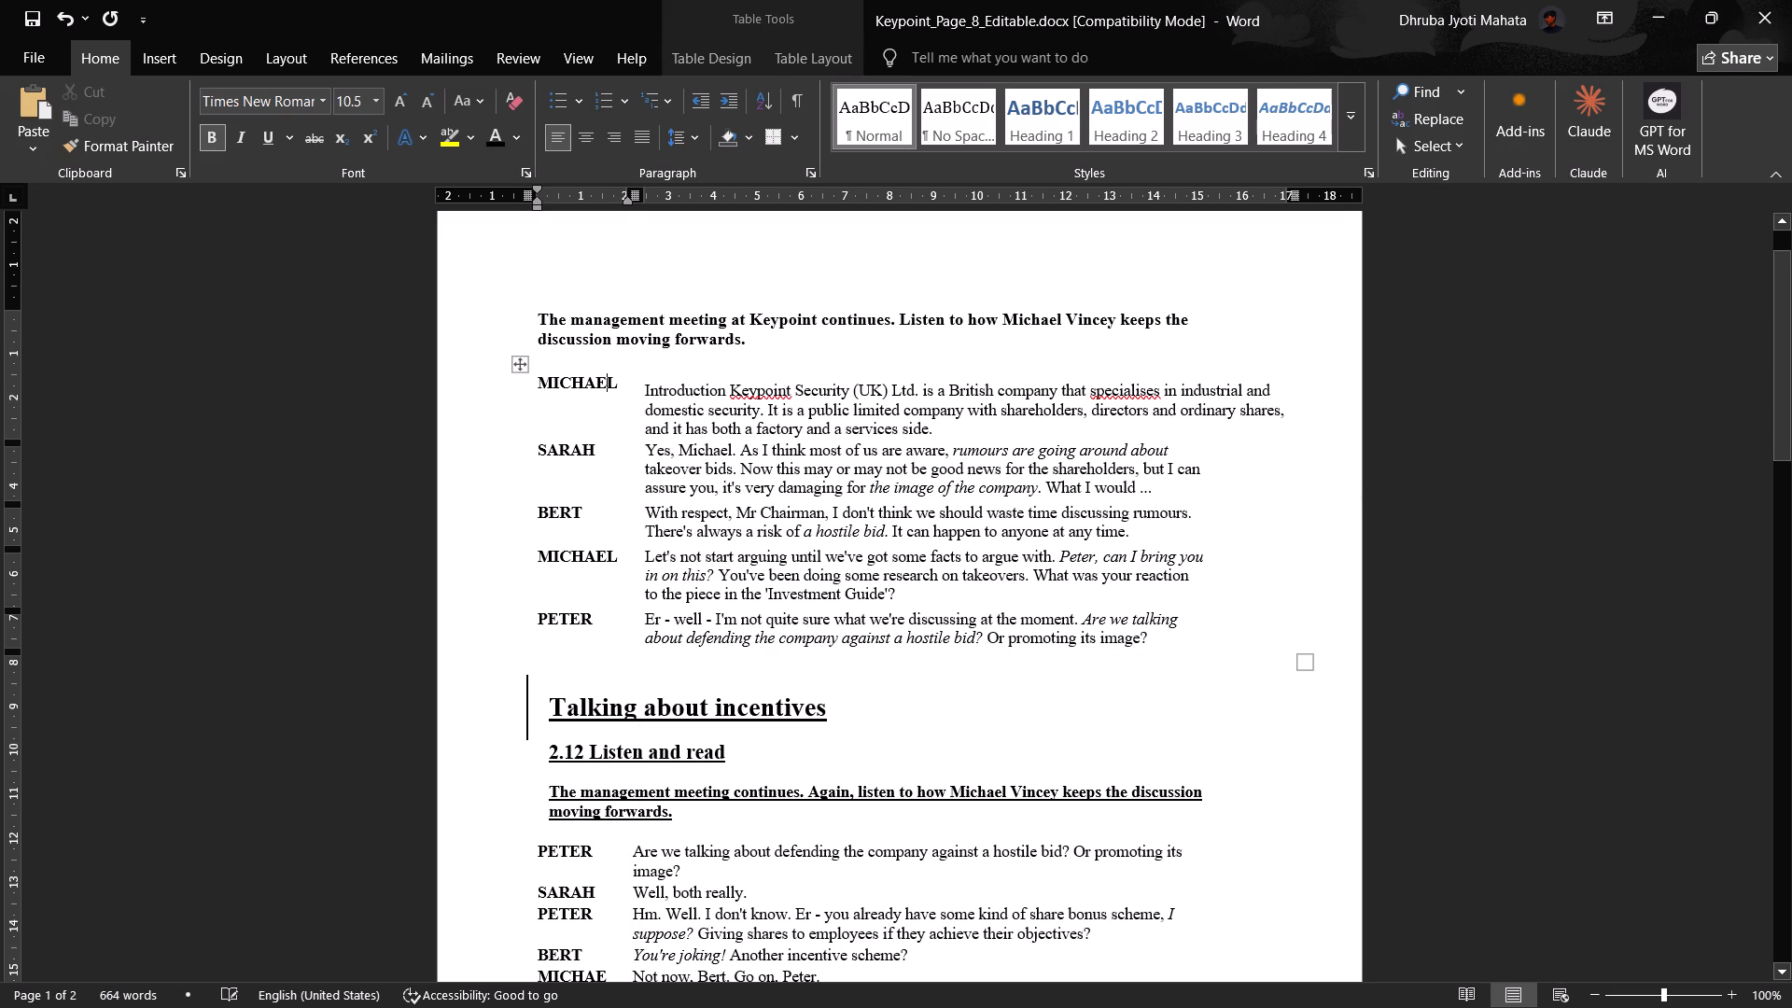
left_click(664, 389)
left_click(646, 390)
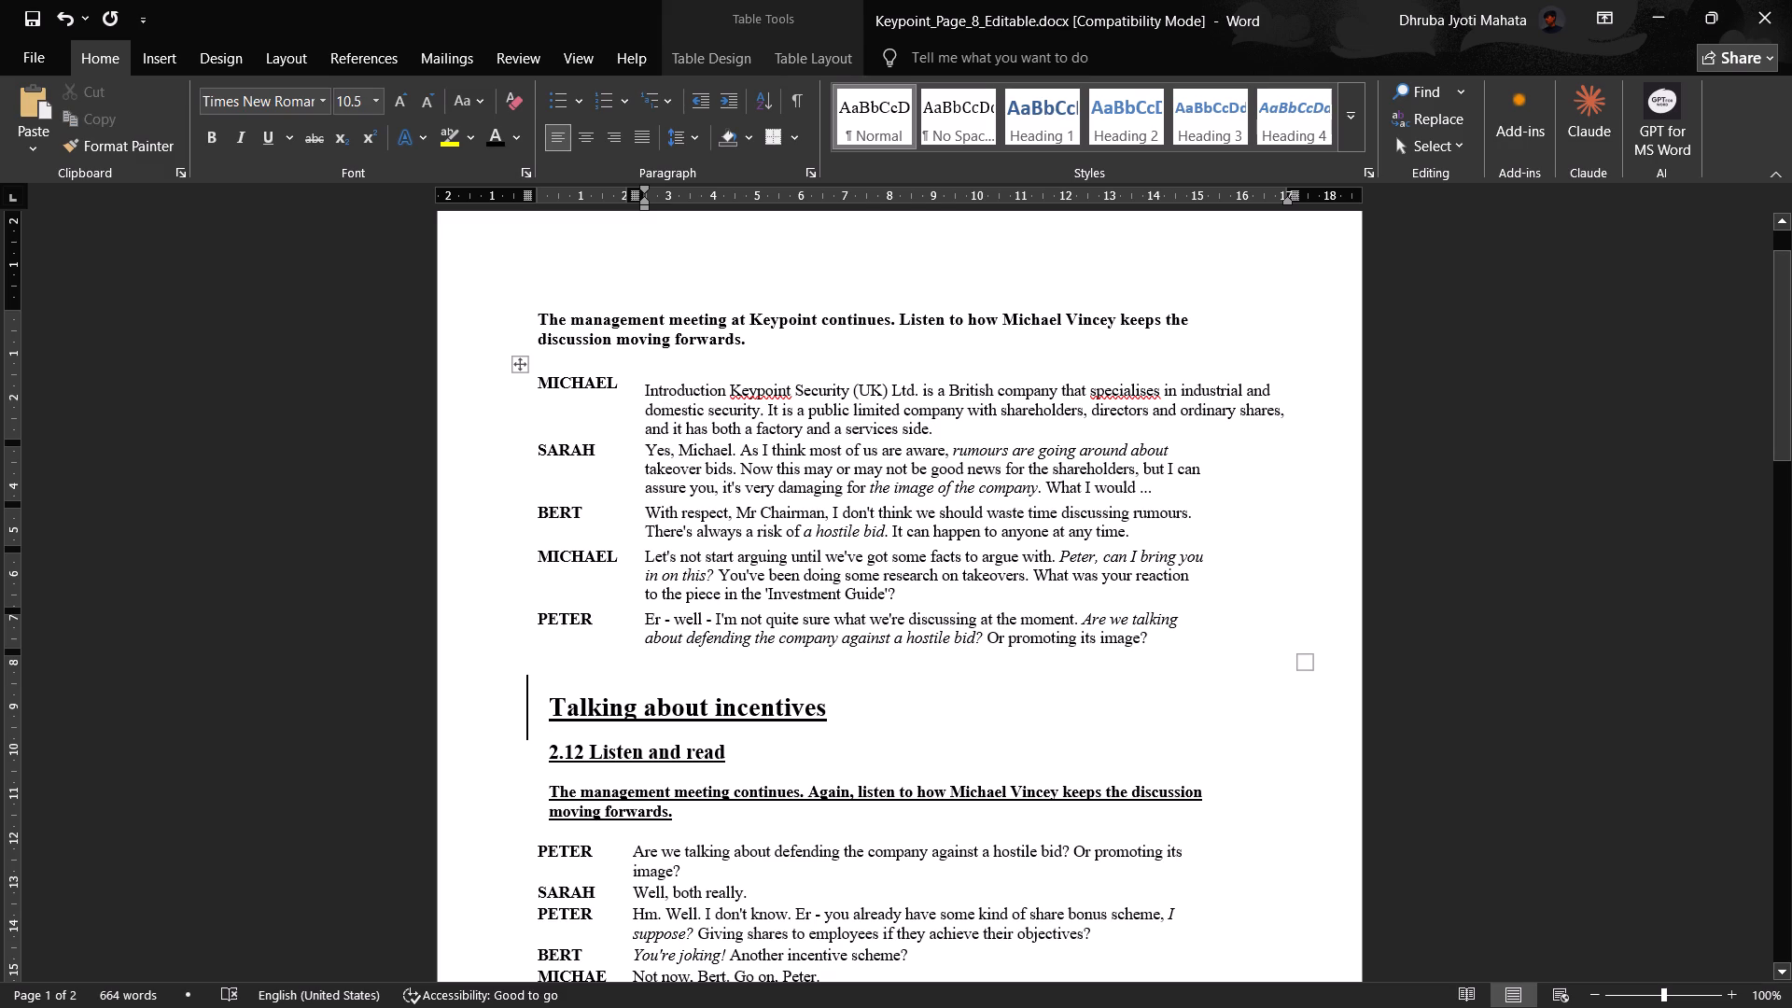
key("BackSpace")
left_click_drag(931, 427, 649, 391)
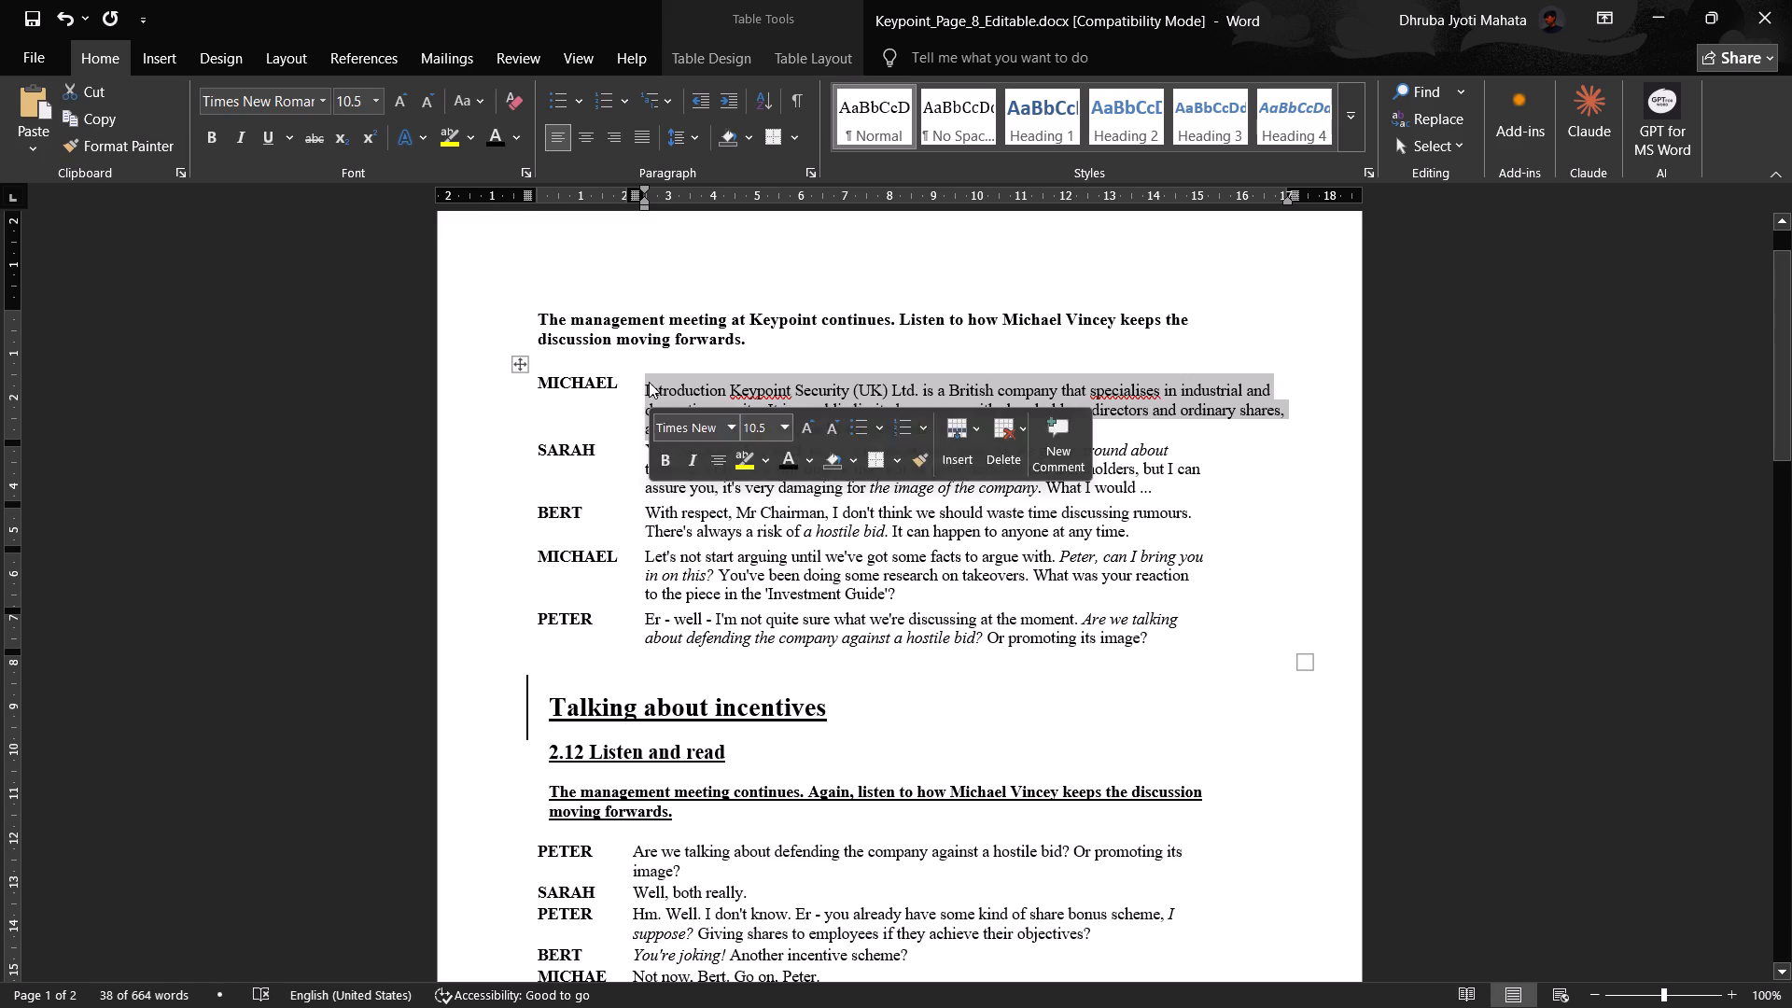
left_click(688, 141)
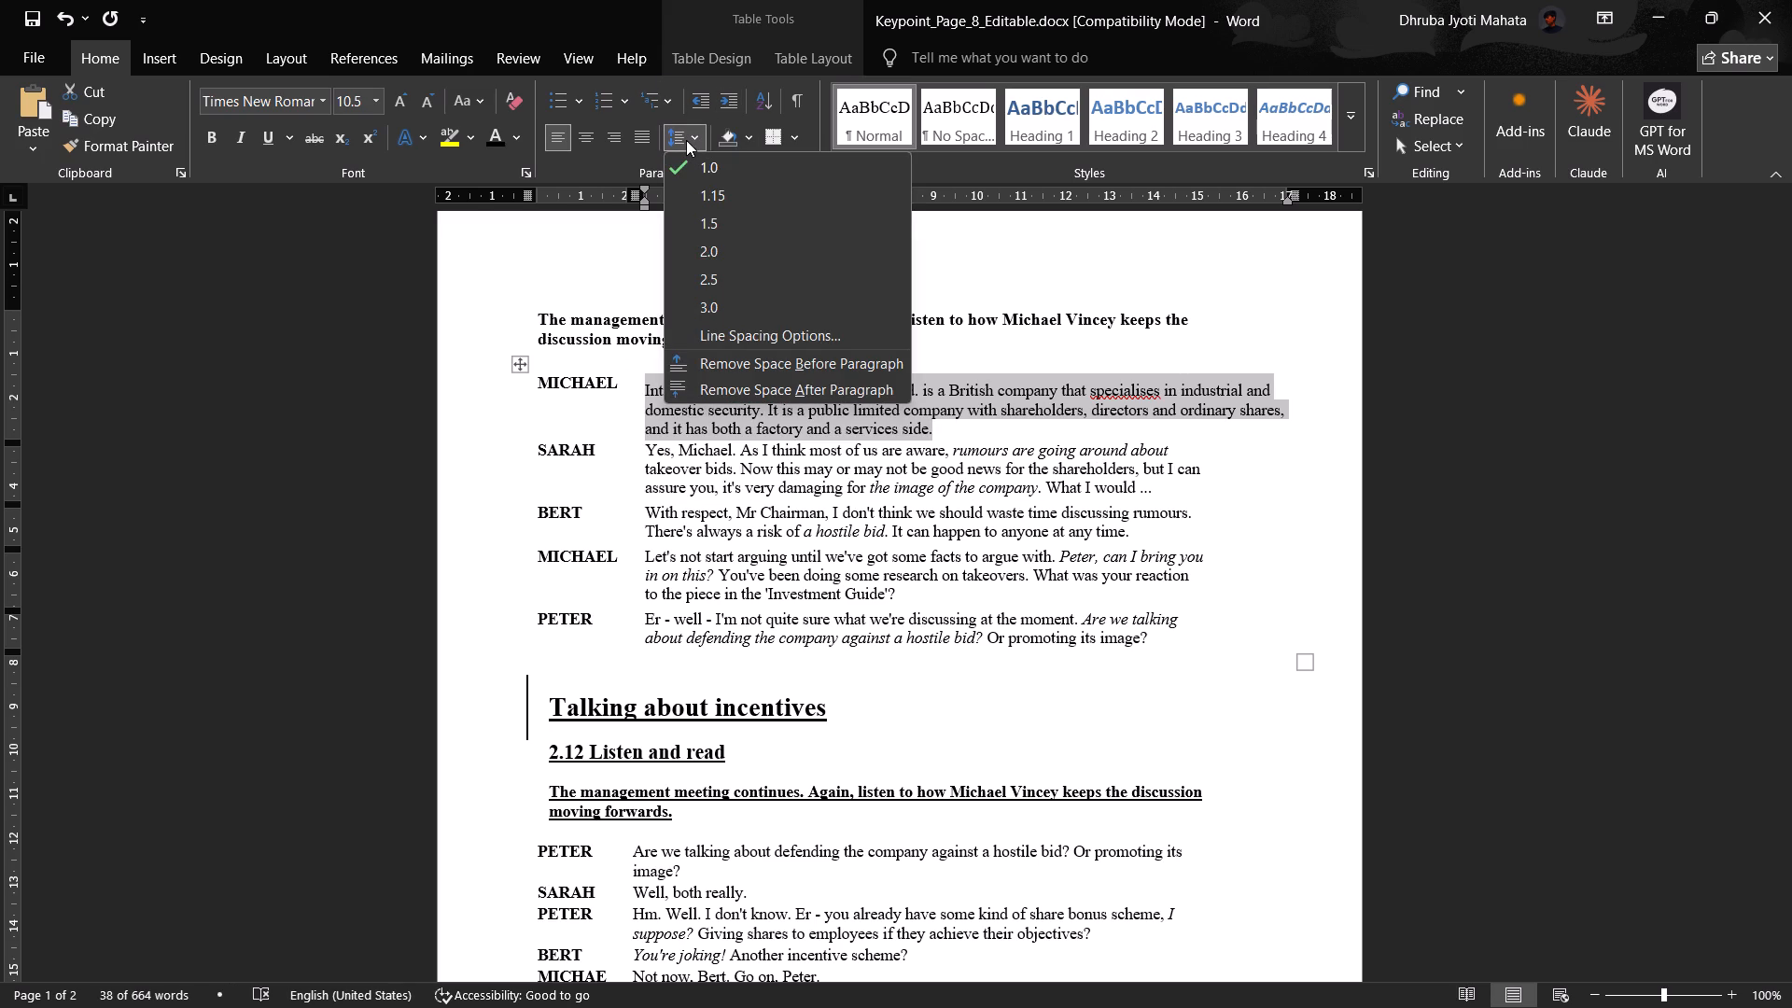
left_click(733, 358)
left_click(1357, 535)
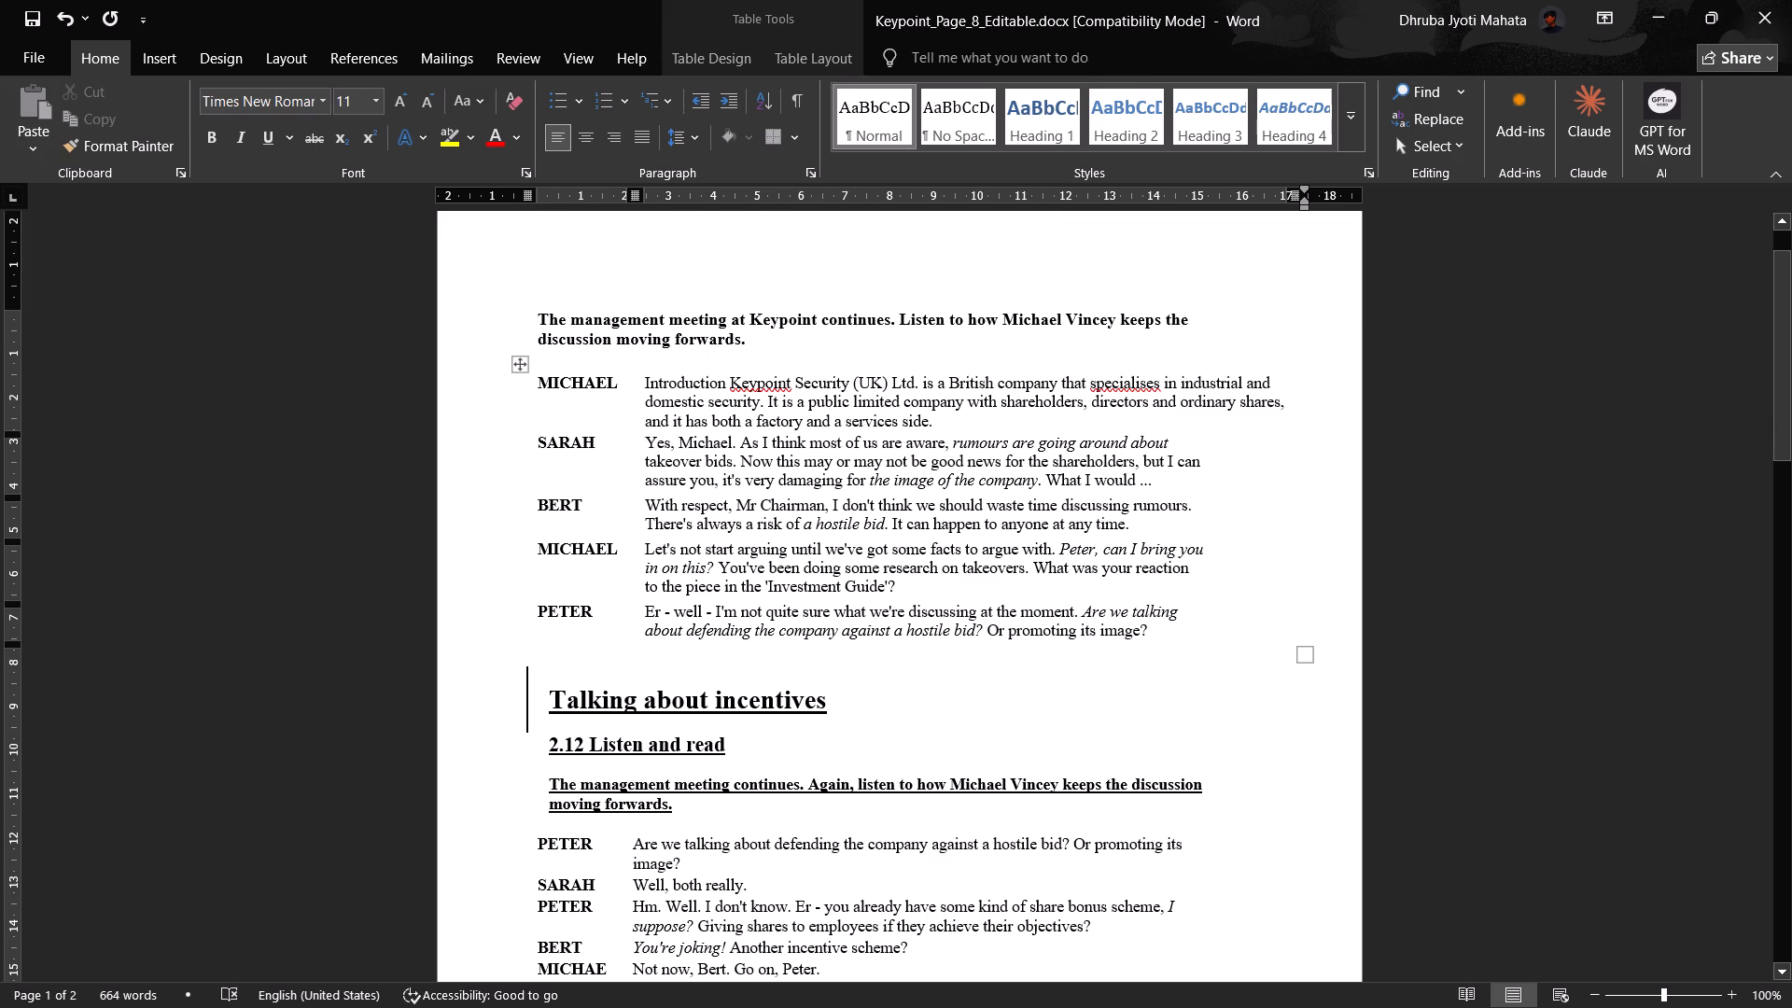
Cut the whole Structure paragraph from below Michael's last speech in the second dialogue.
scroll(949, 440, "down", 1)
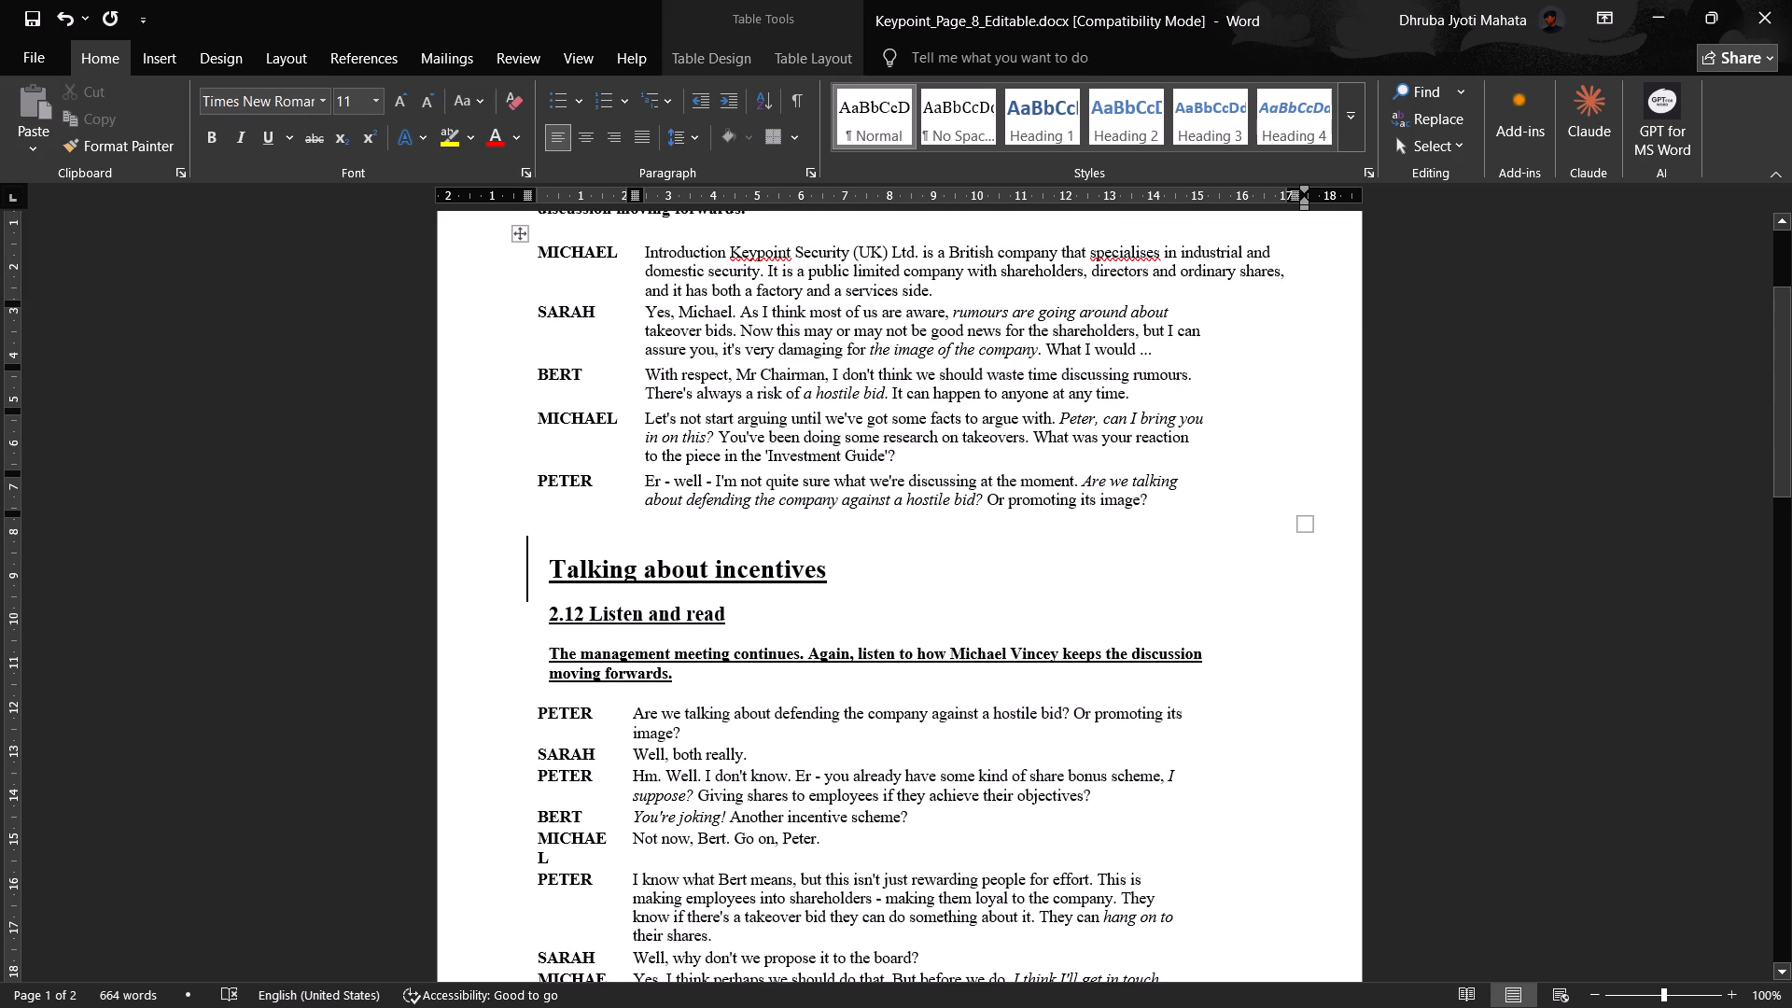
scroll(847, 732, "down", 2)
scroll(729, 763, "down", 1)
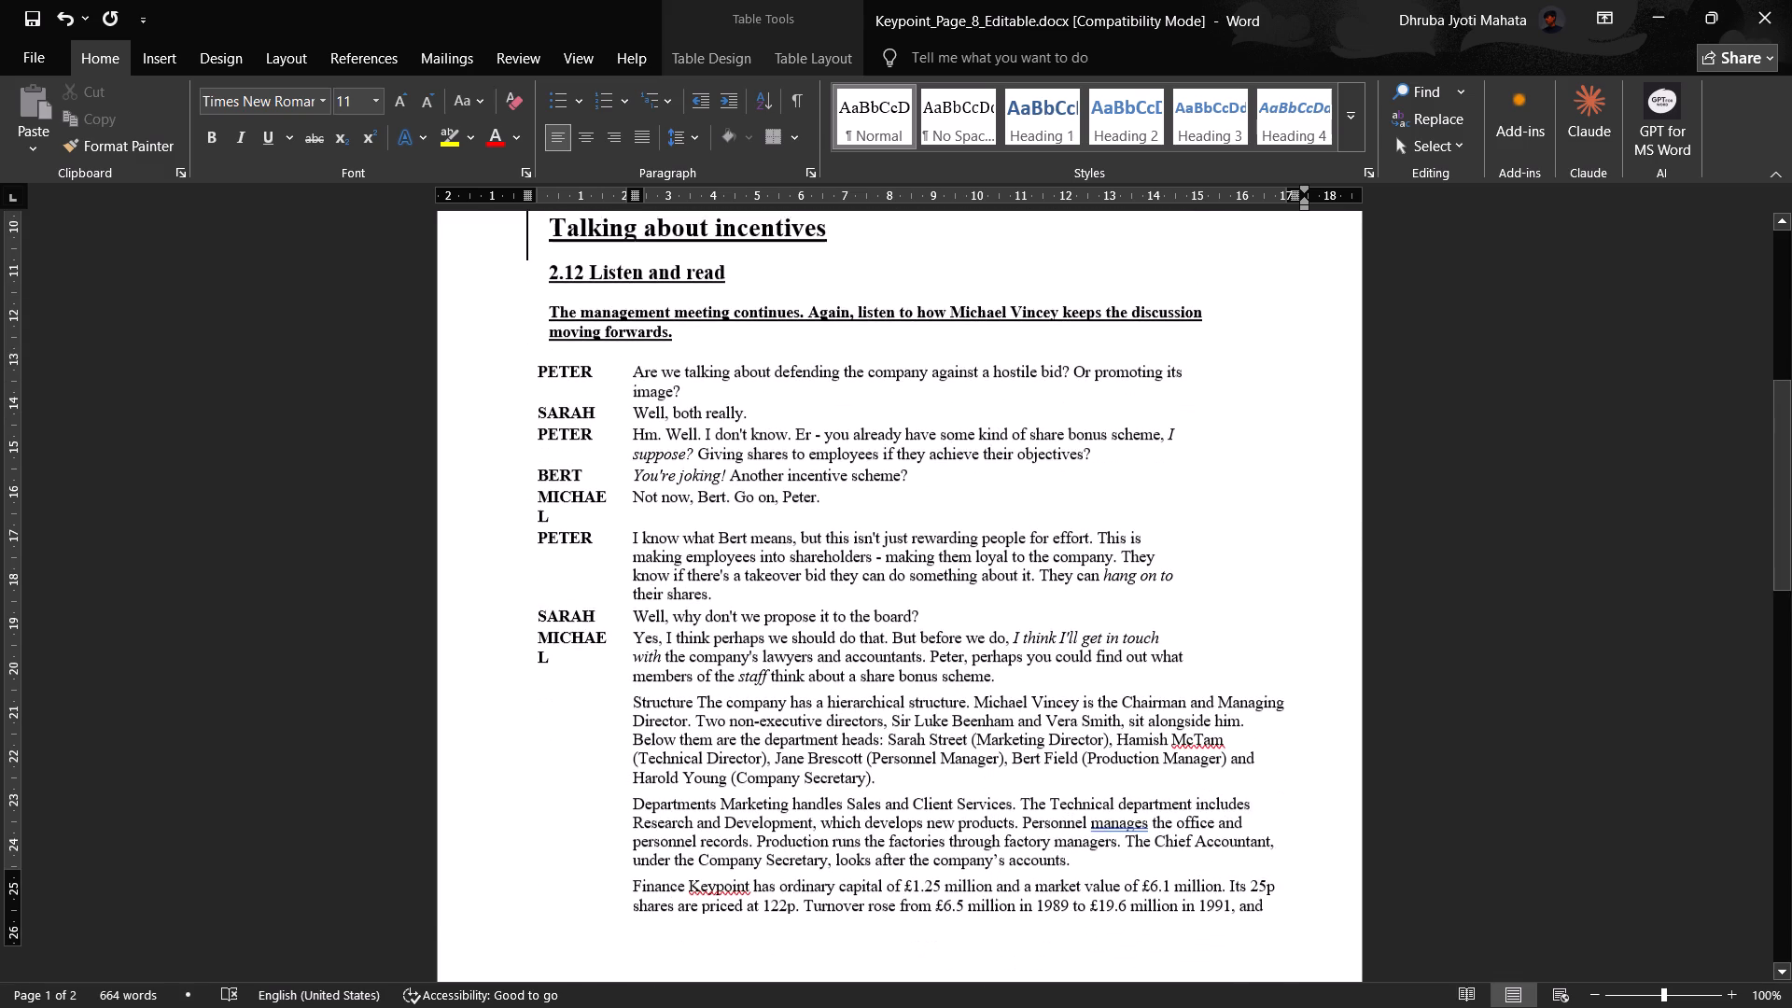
left_click(693, 699)
left_click(657, 675)
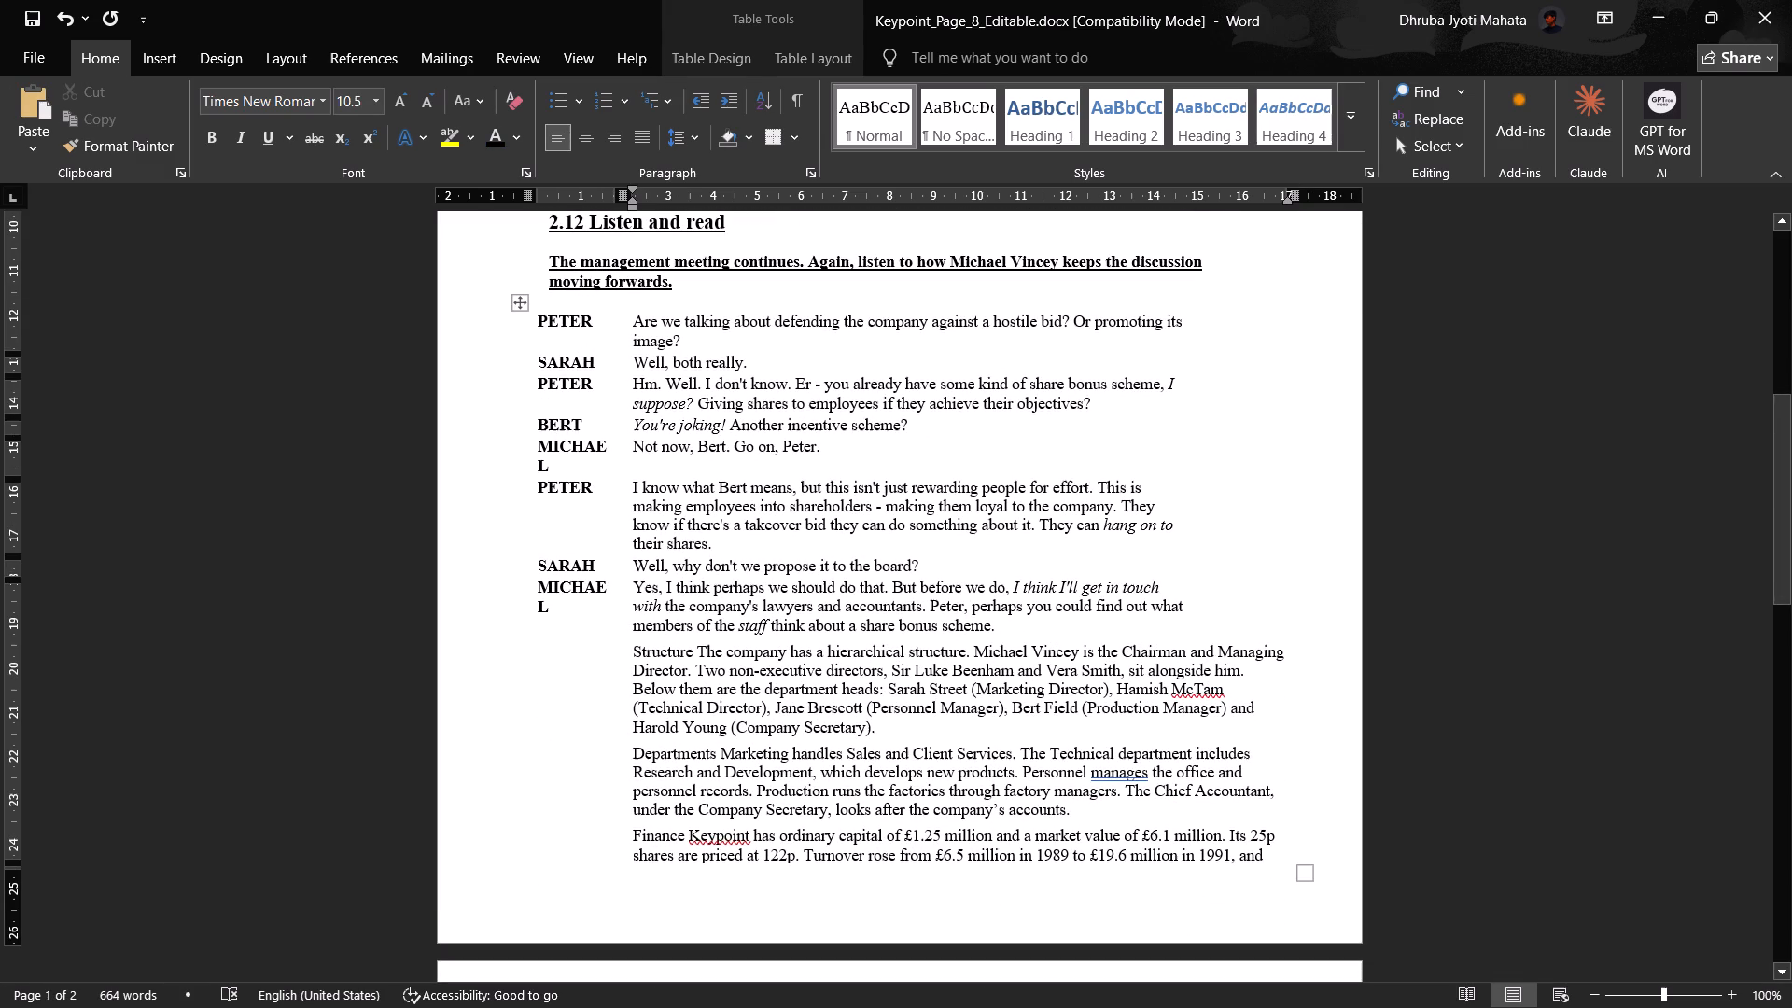
left_click(635, 652)
left_click_drag(635, 652, 873, 735)
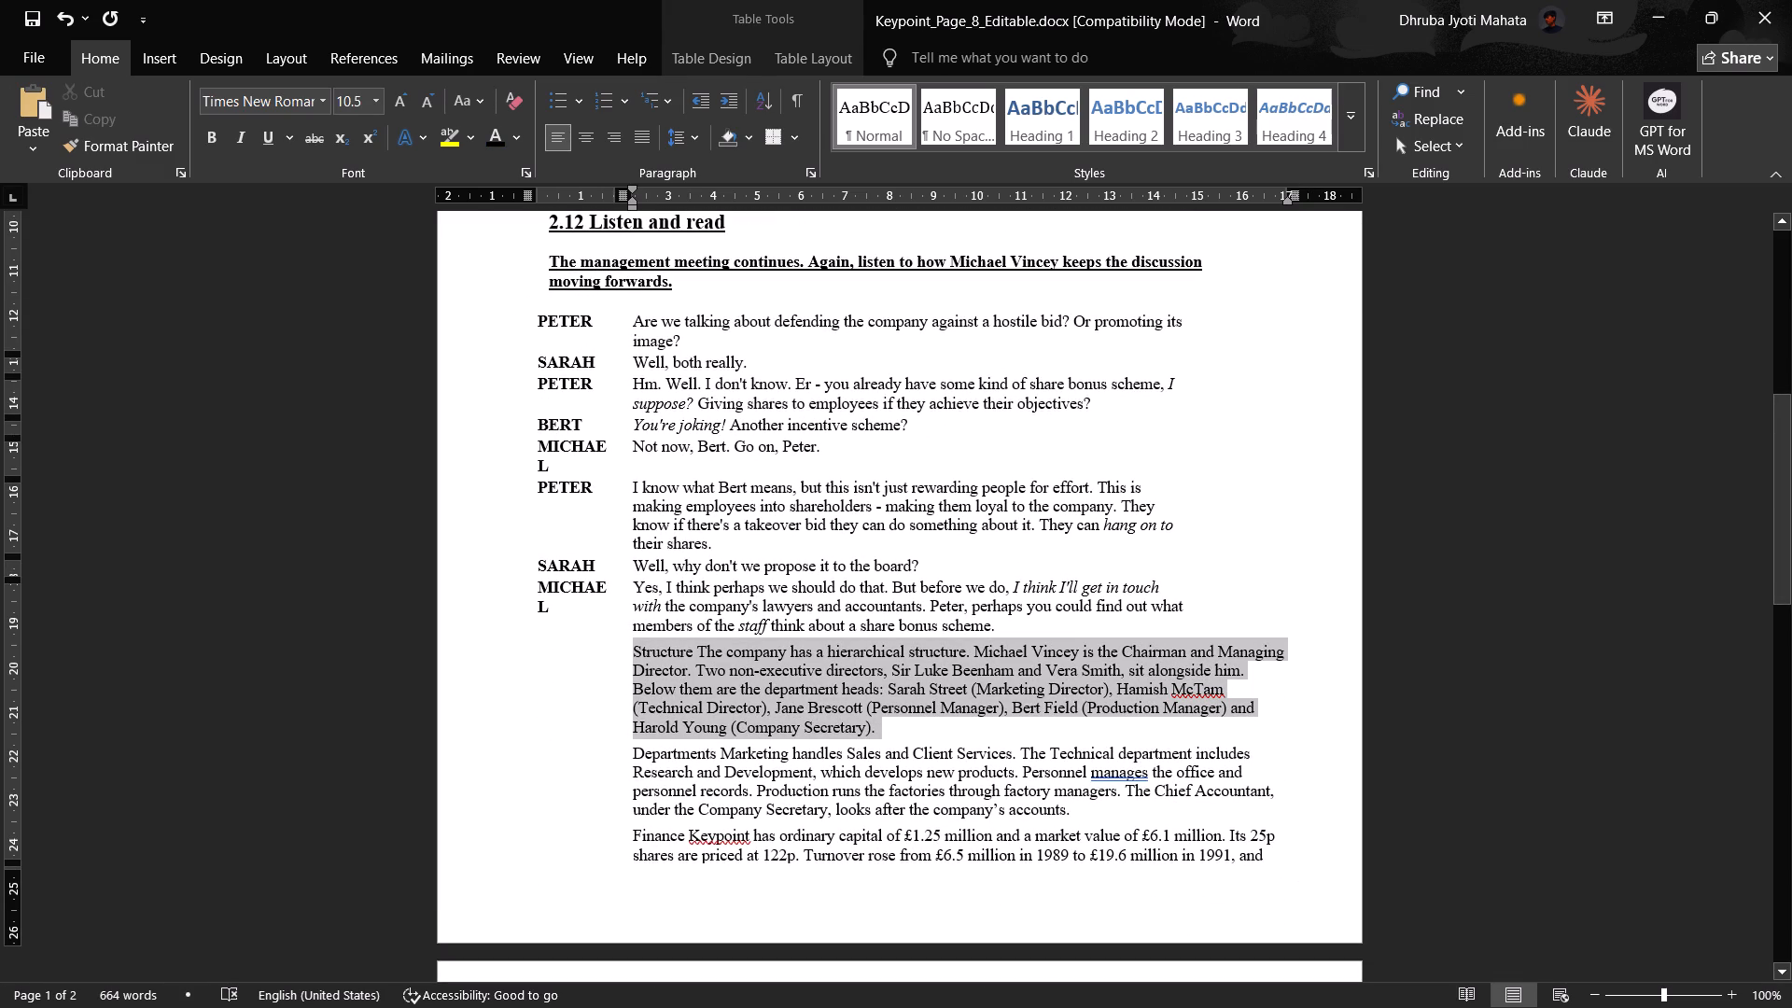
left_click_drag(873, 735, 874, 735)
left_click_drag(874, 735, 872, 735)
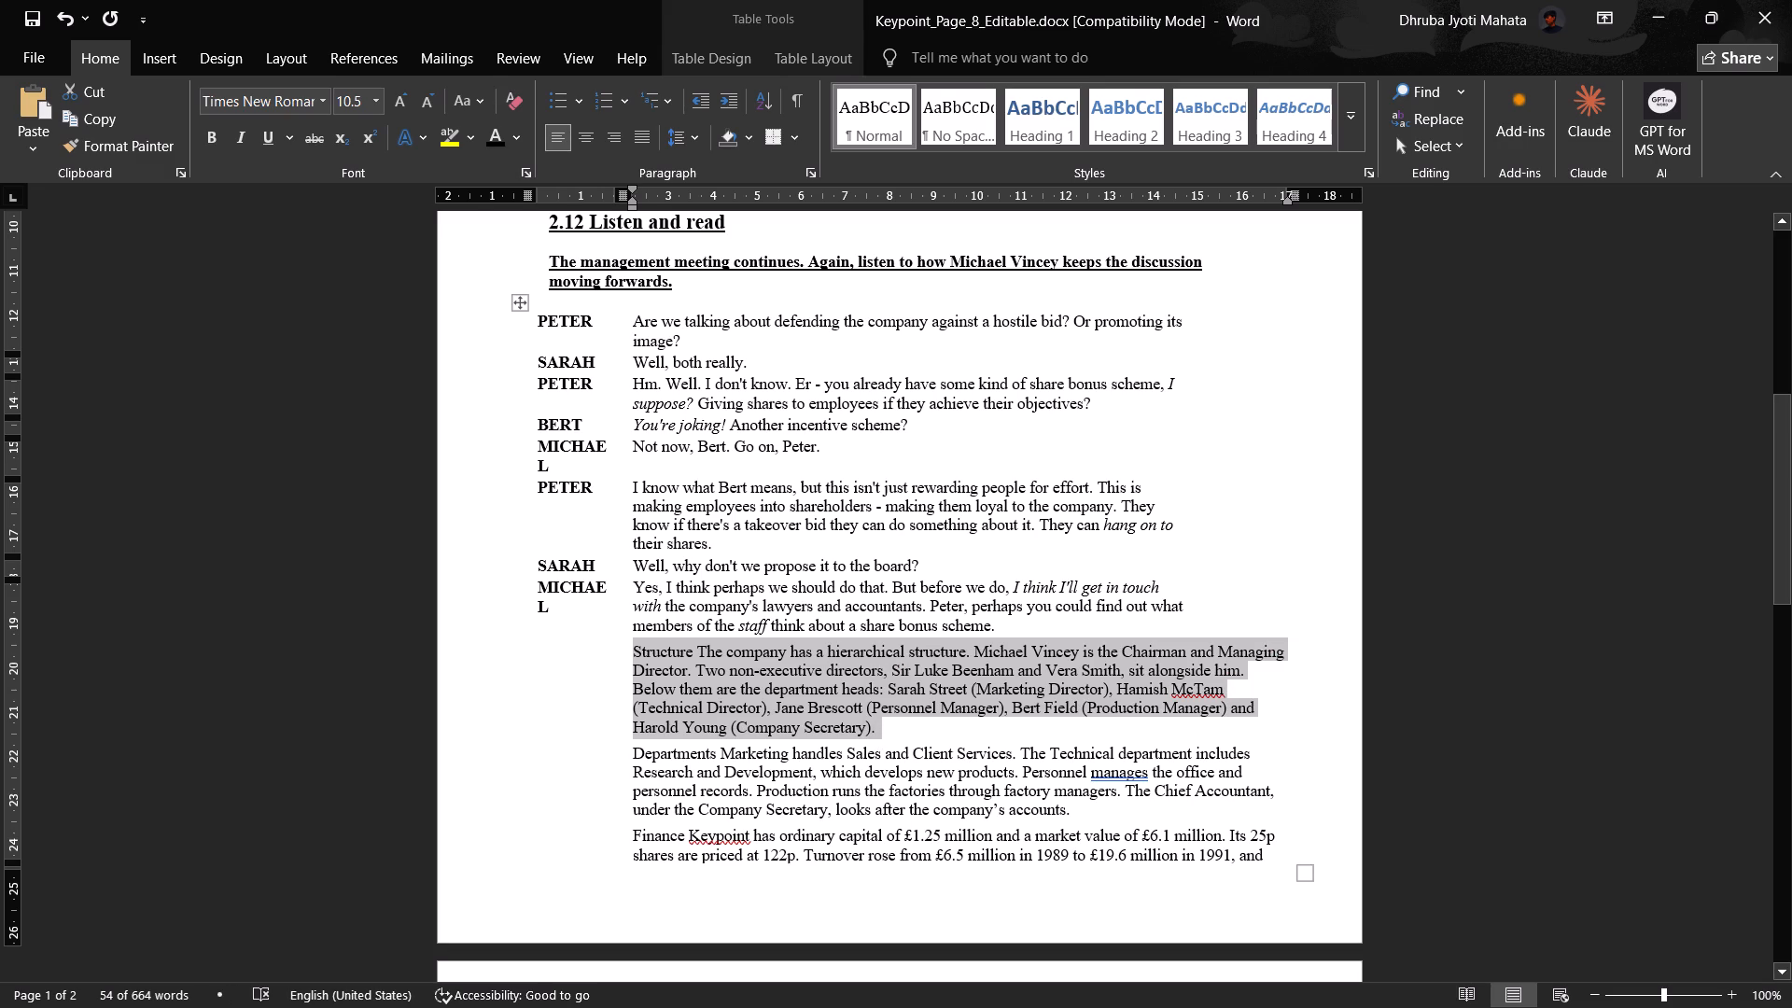
key("ctrl+x")
Replace Sarah's speech about takeover rumours in the first dialogue with the cut Structure paragraph.
scroll(921, 764, "up", 3)
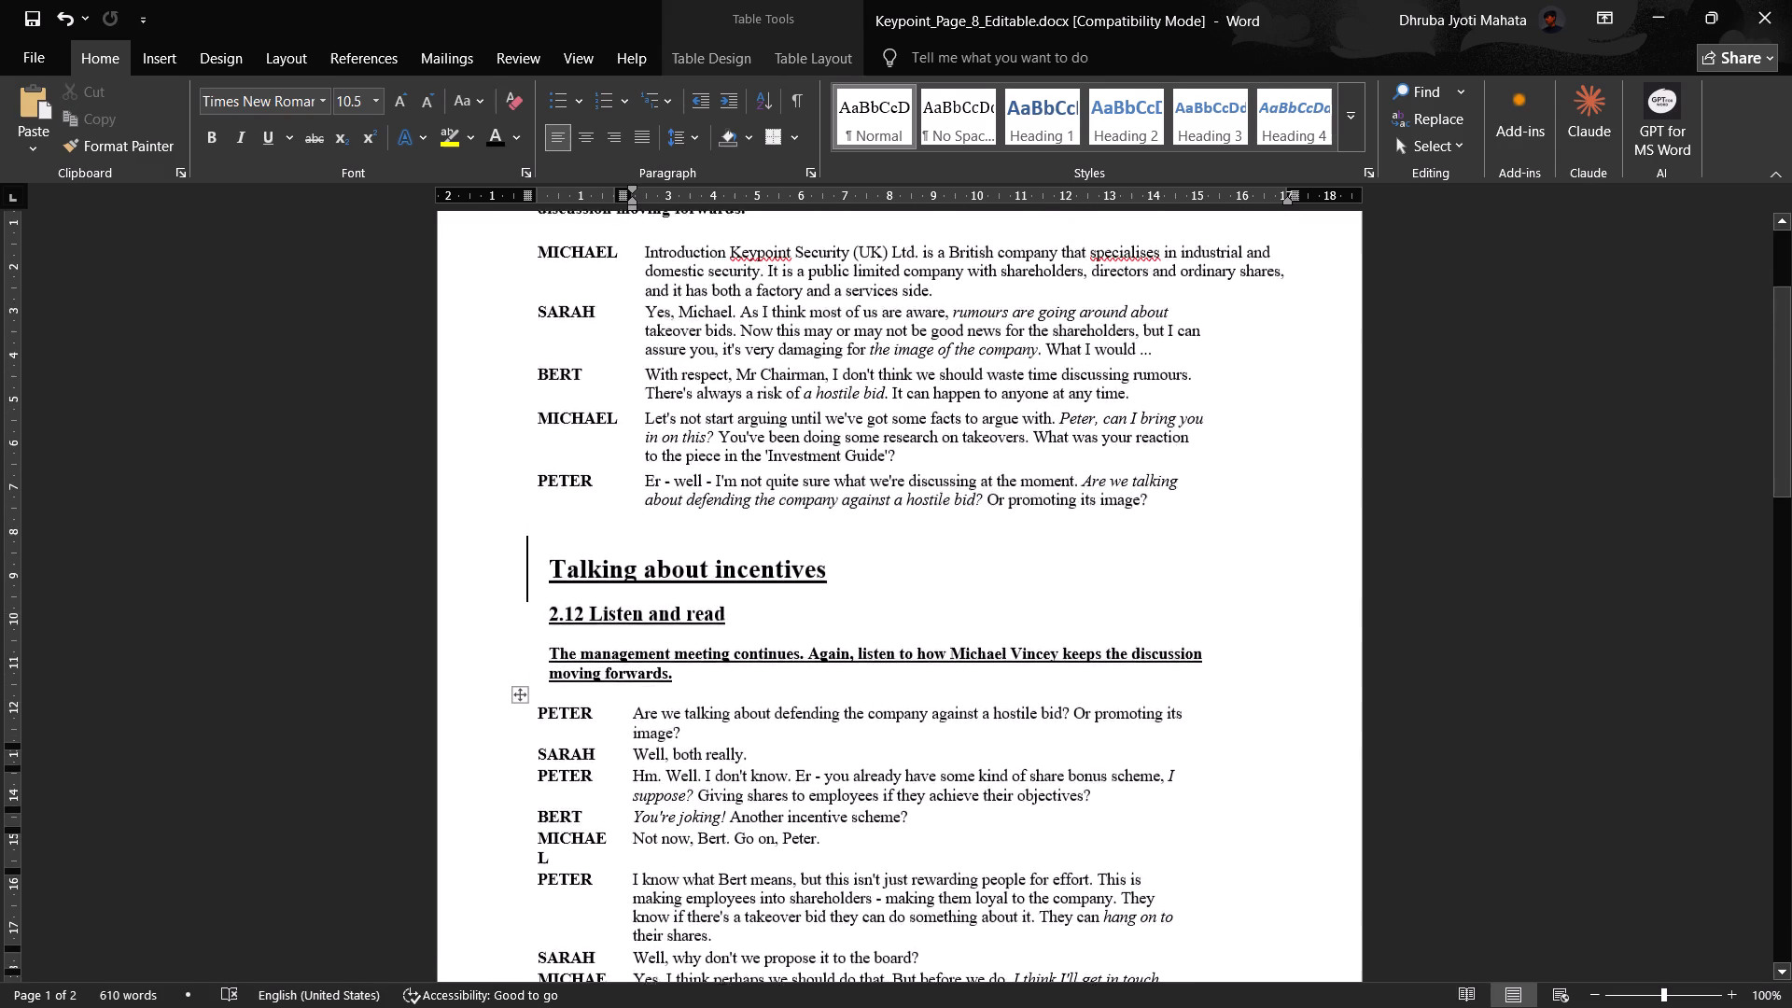
scroll(909, 763, "up", 1)
left_click_drag(1159, 483, 973, 457)
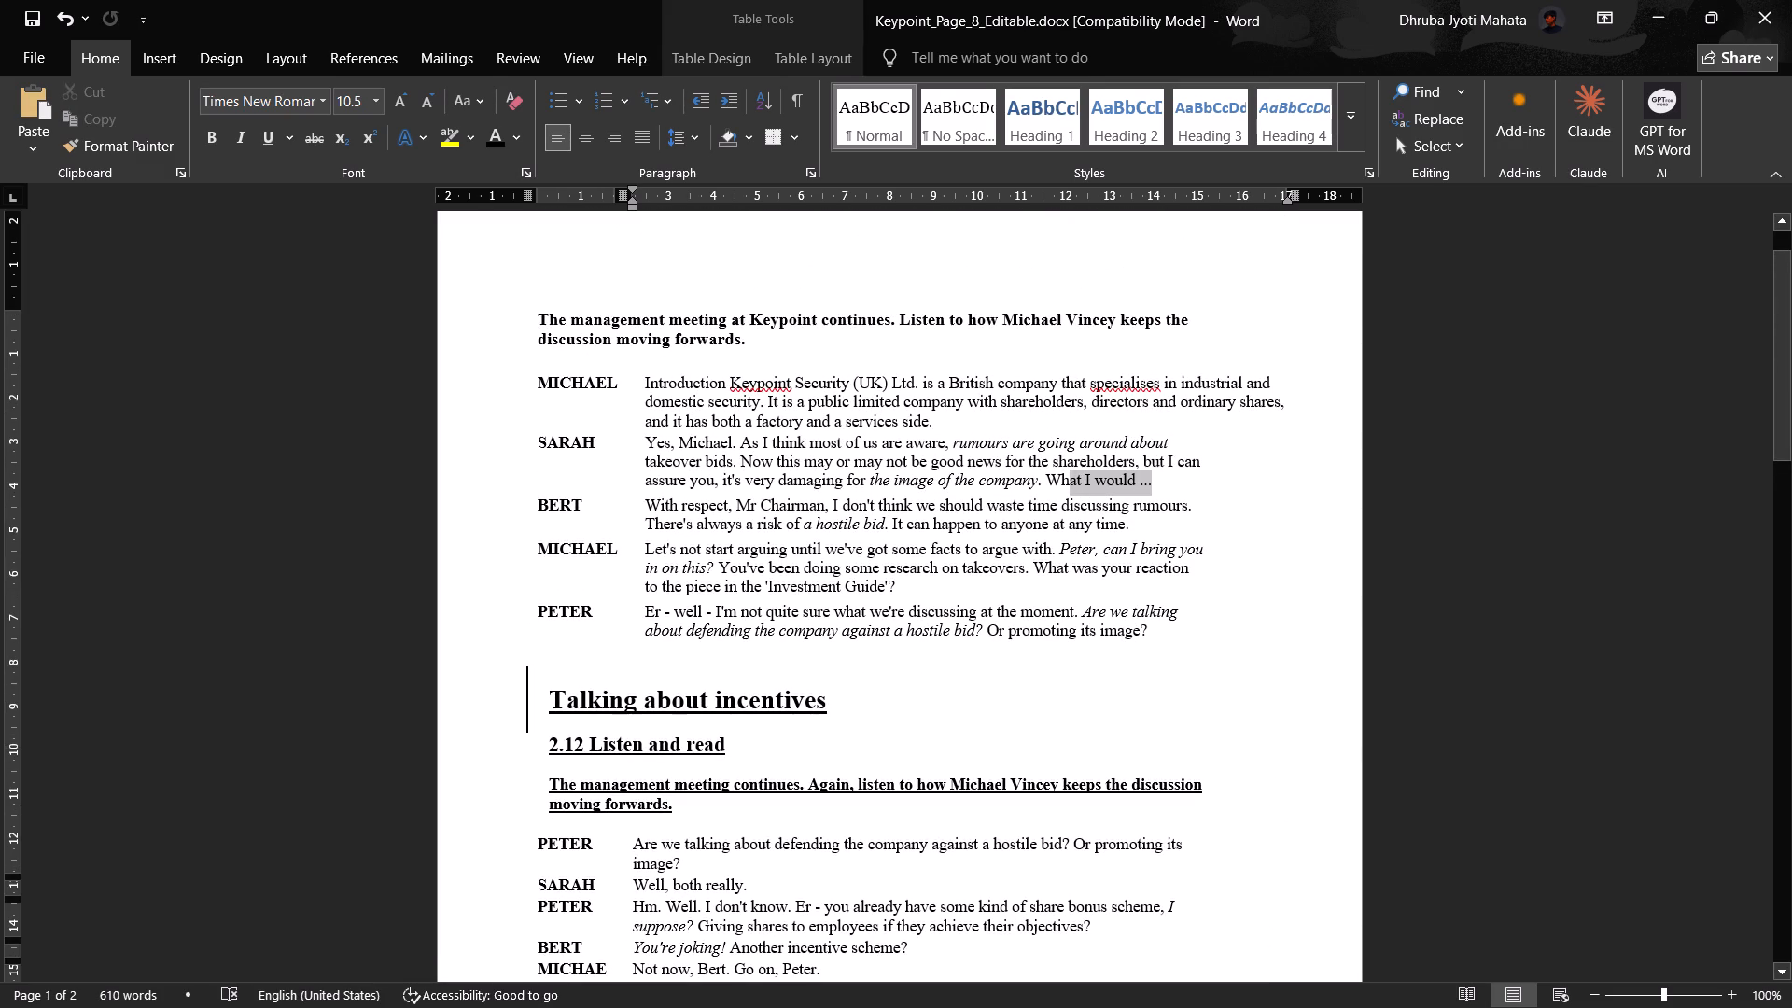
left_click_drag(973, 457, 648, 447)
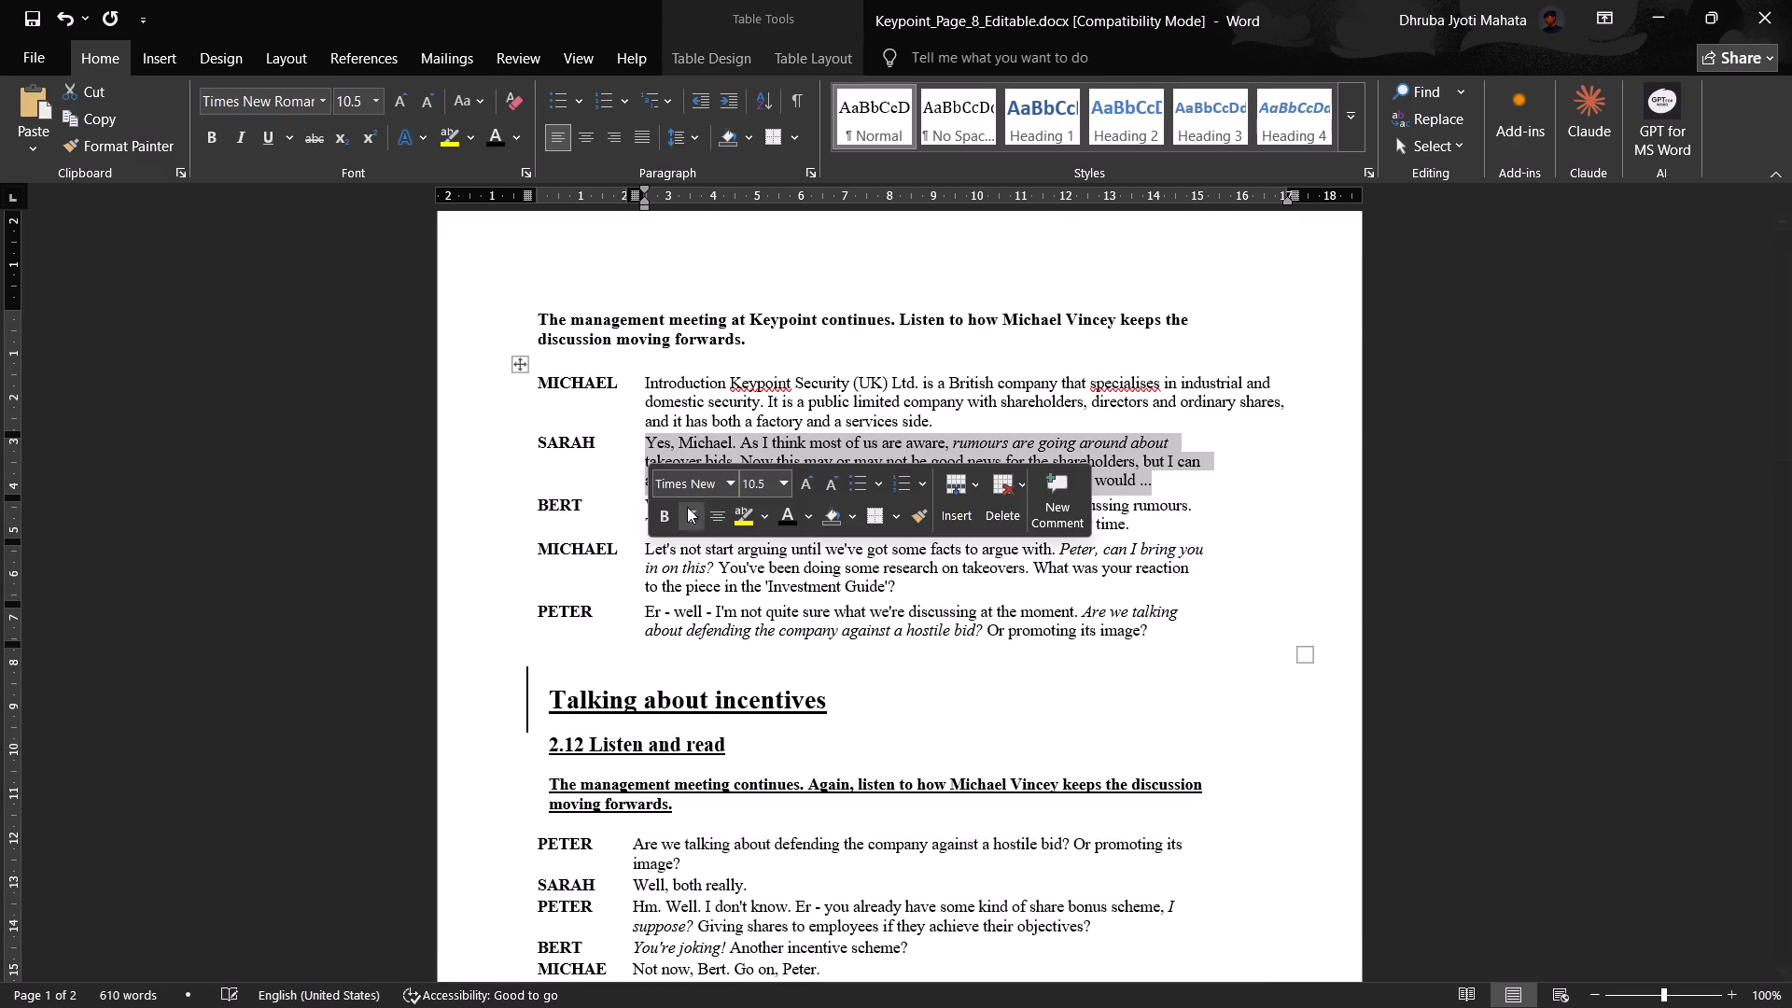
key("ctrl+v")
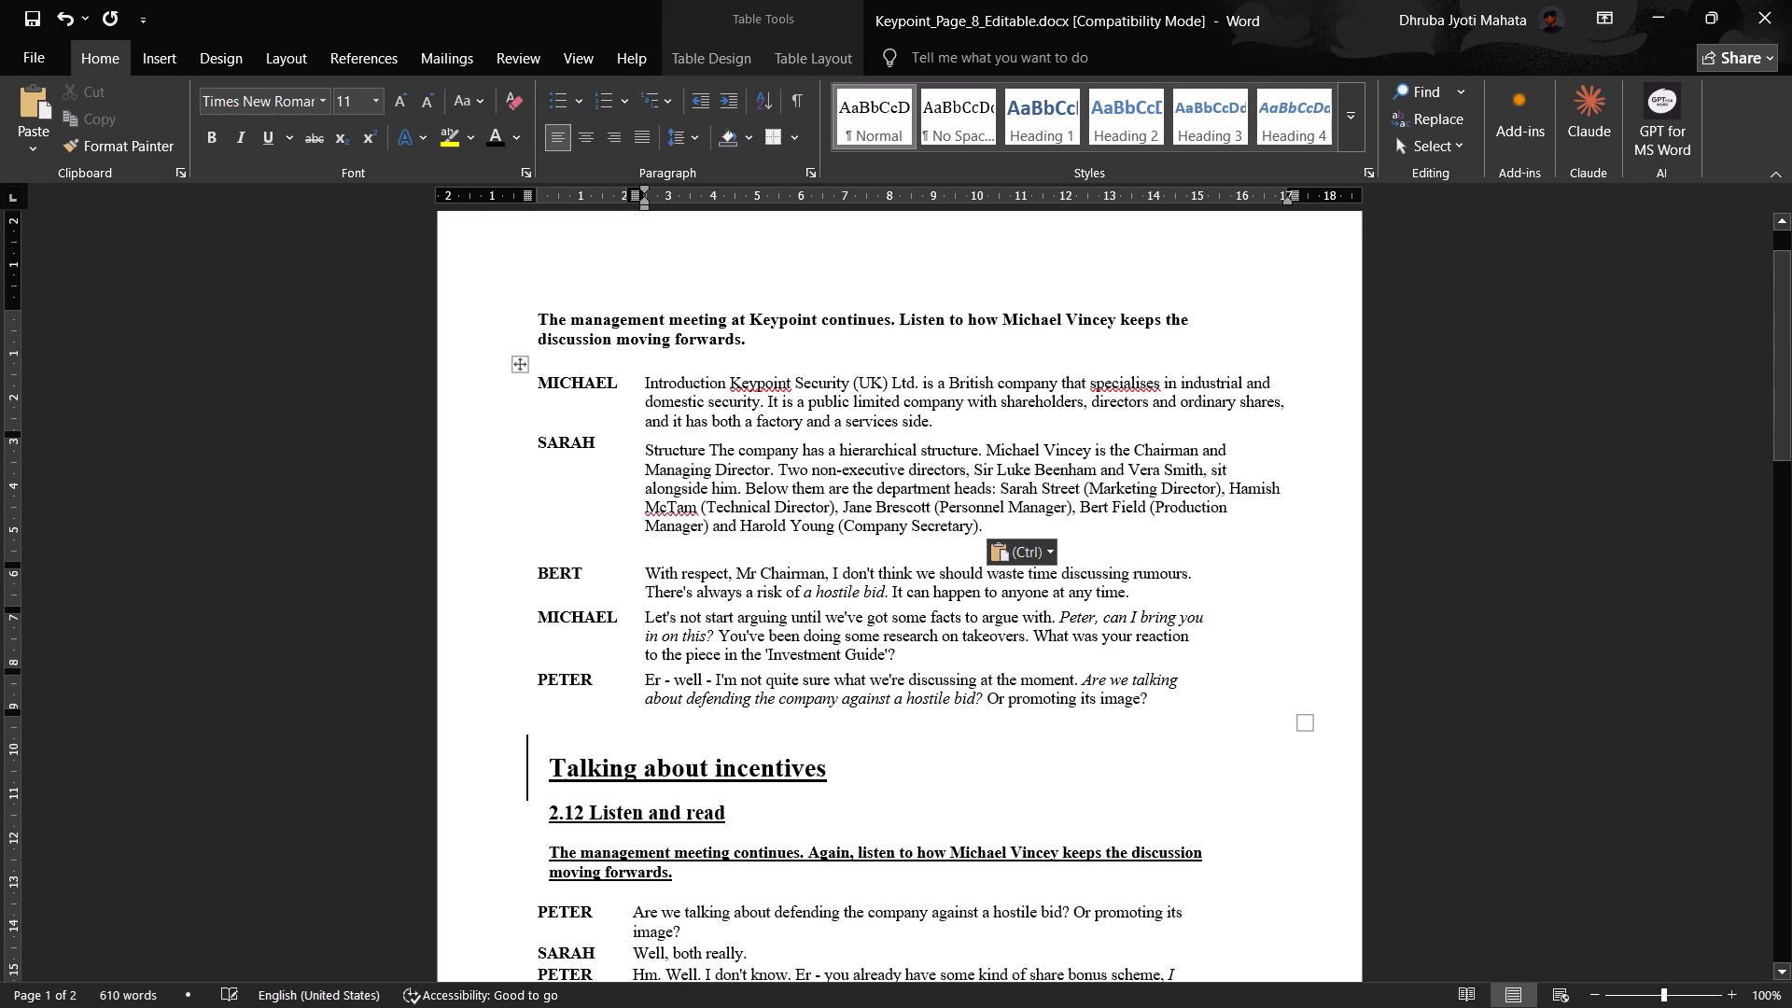
Add space before the paragraphs in Sarah's speech cell of the first dialogue, including the pasted Structure paragraph.
left_click_drag(987, 523, 749, 476)
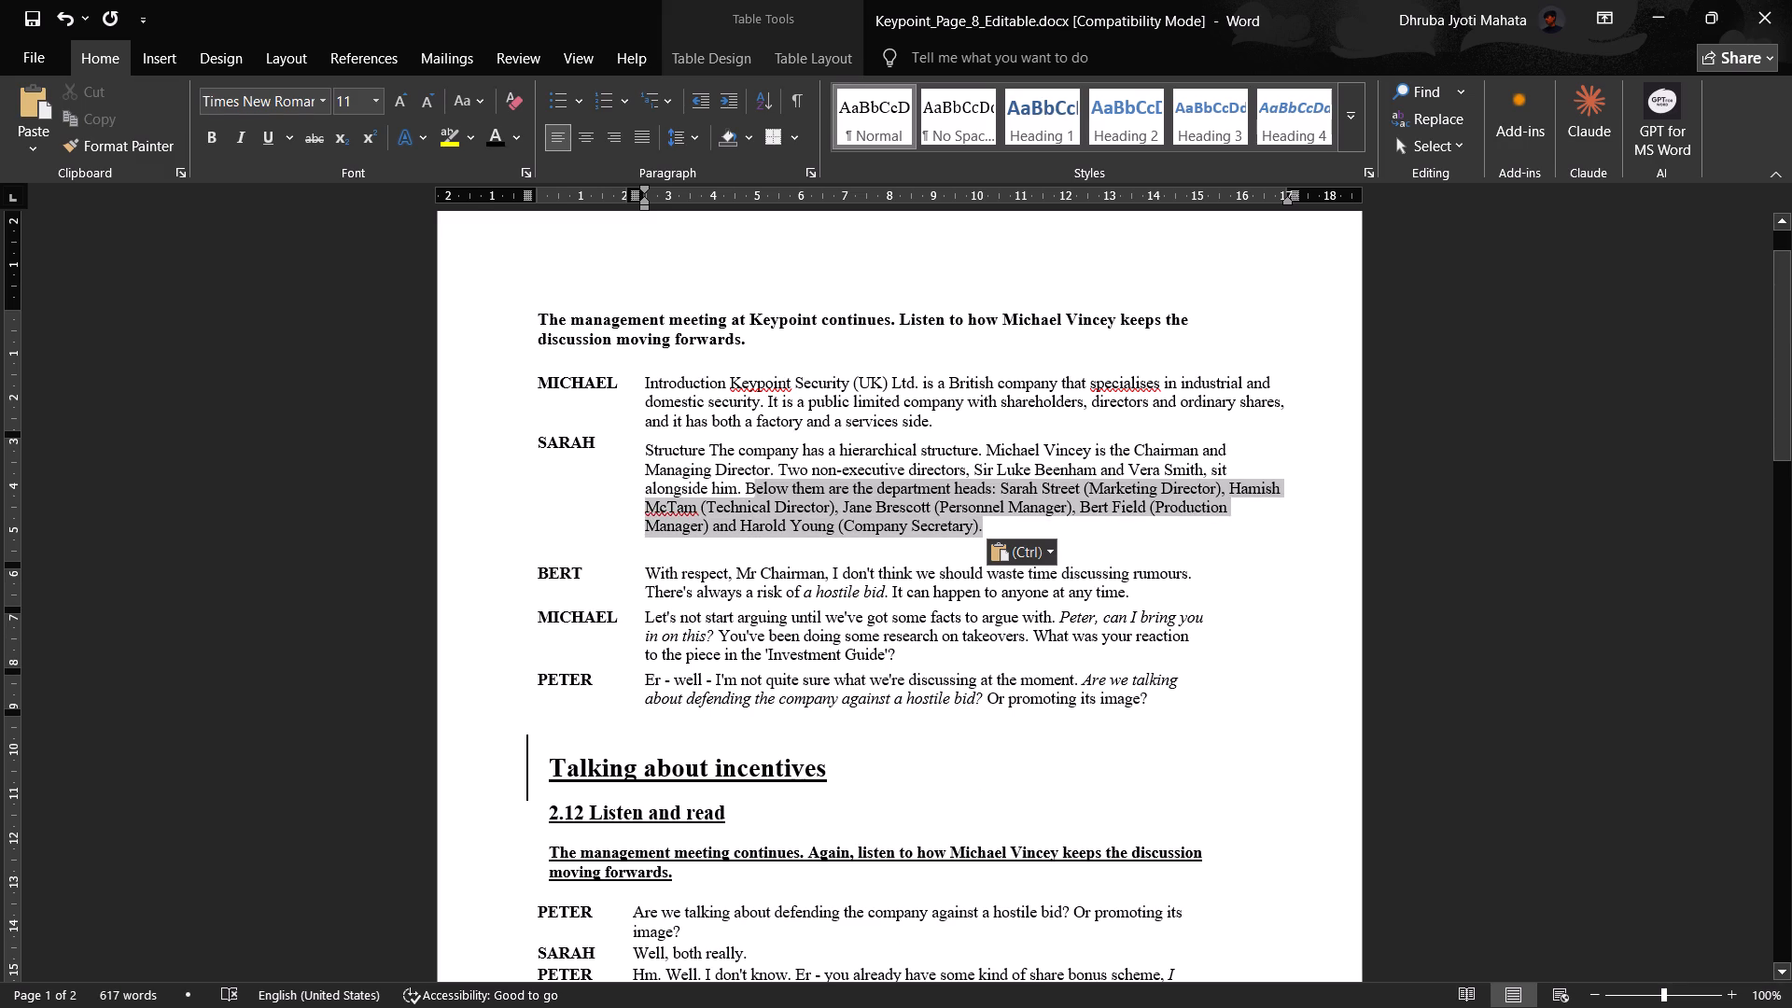
left_click_drag(749, 476, 654, 470)
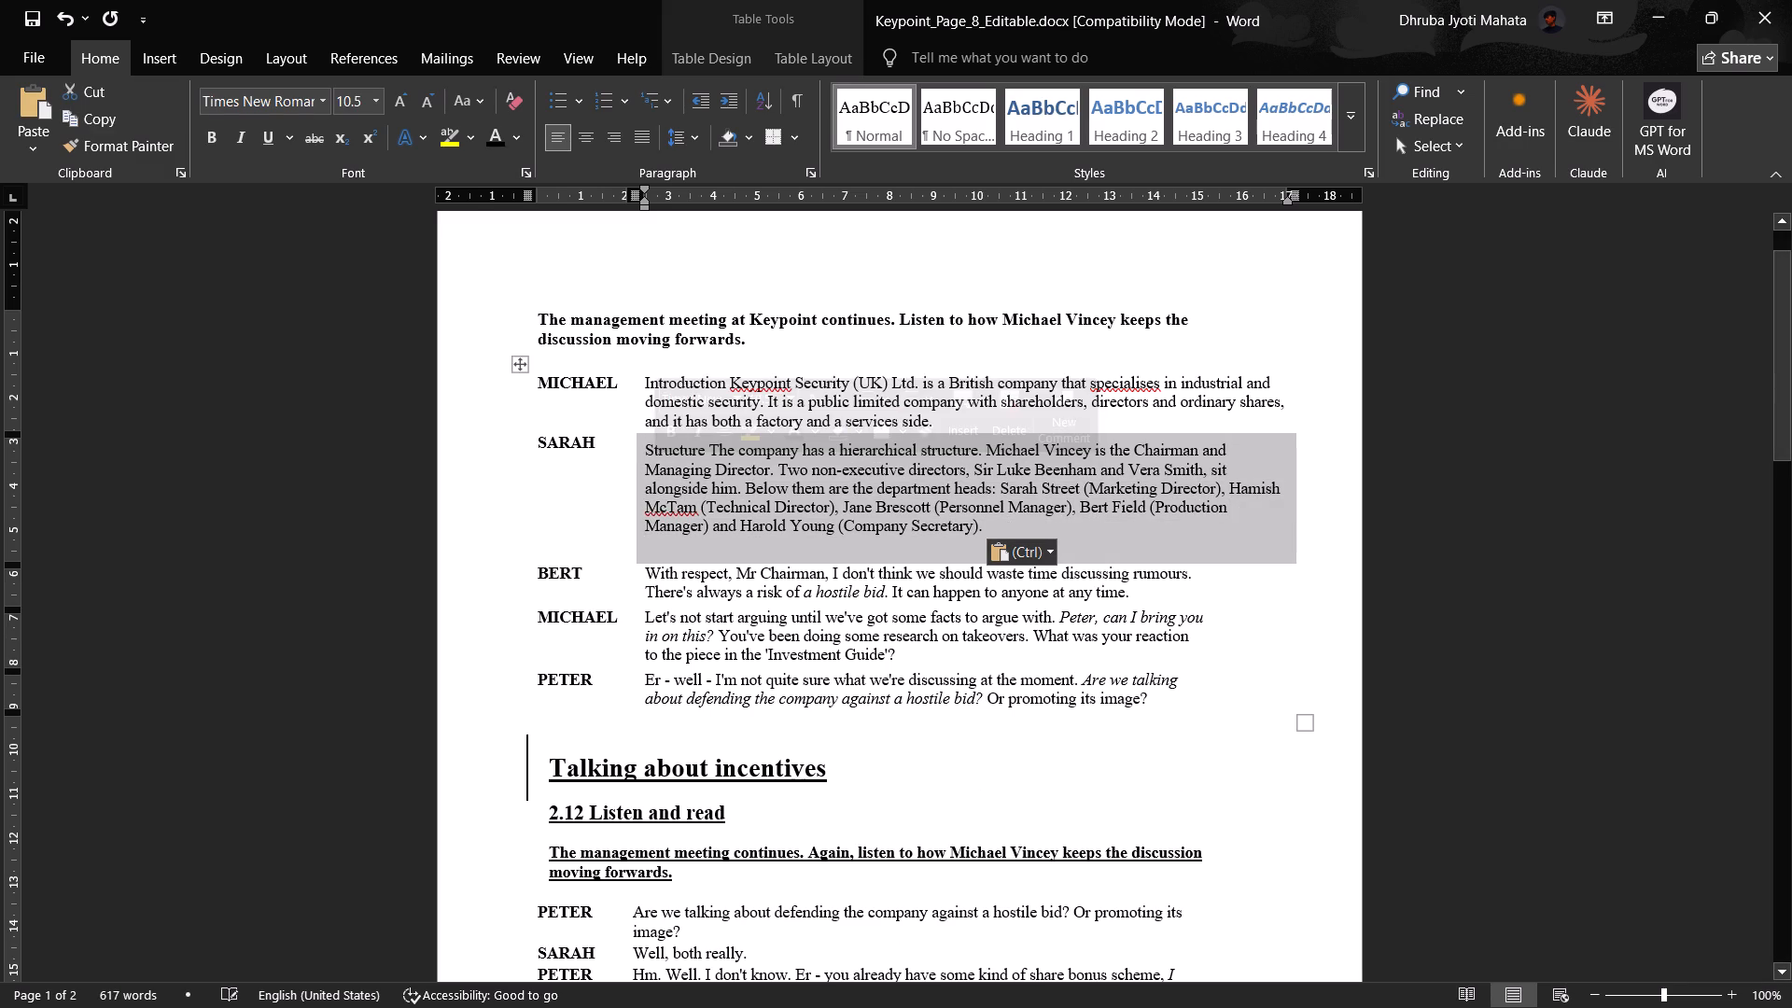
left_click(694, 140)
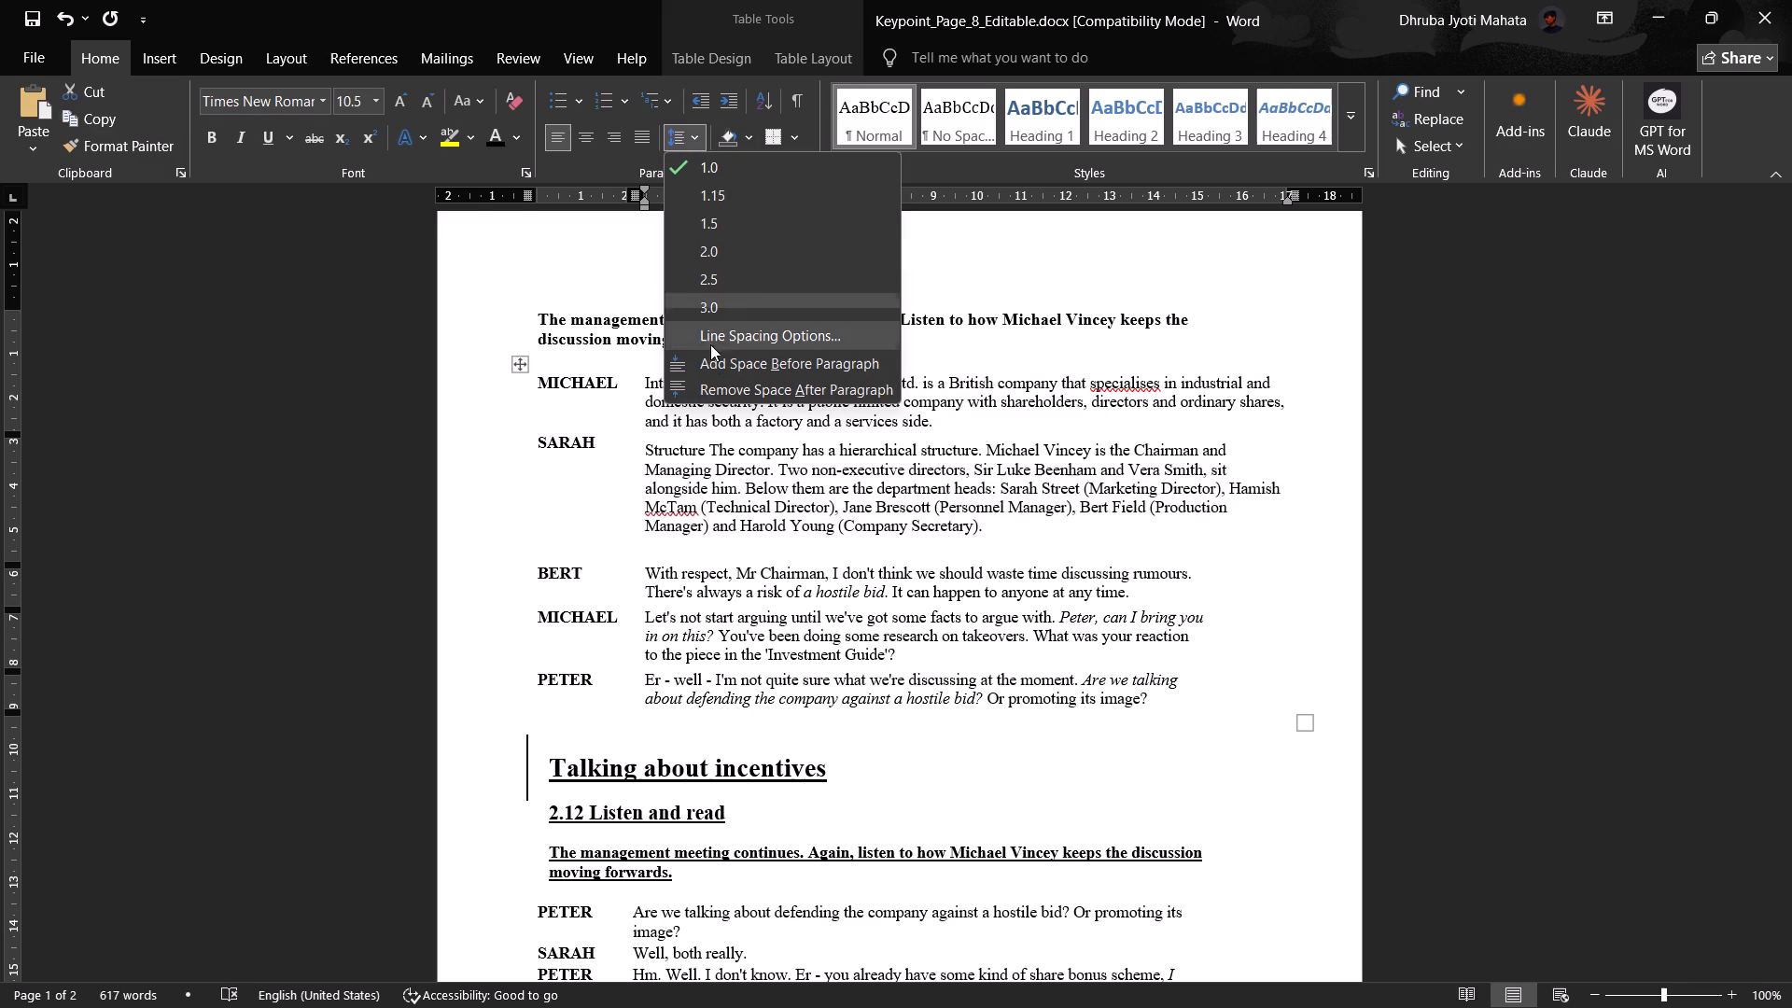
left_click(715, 368)
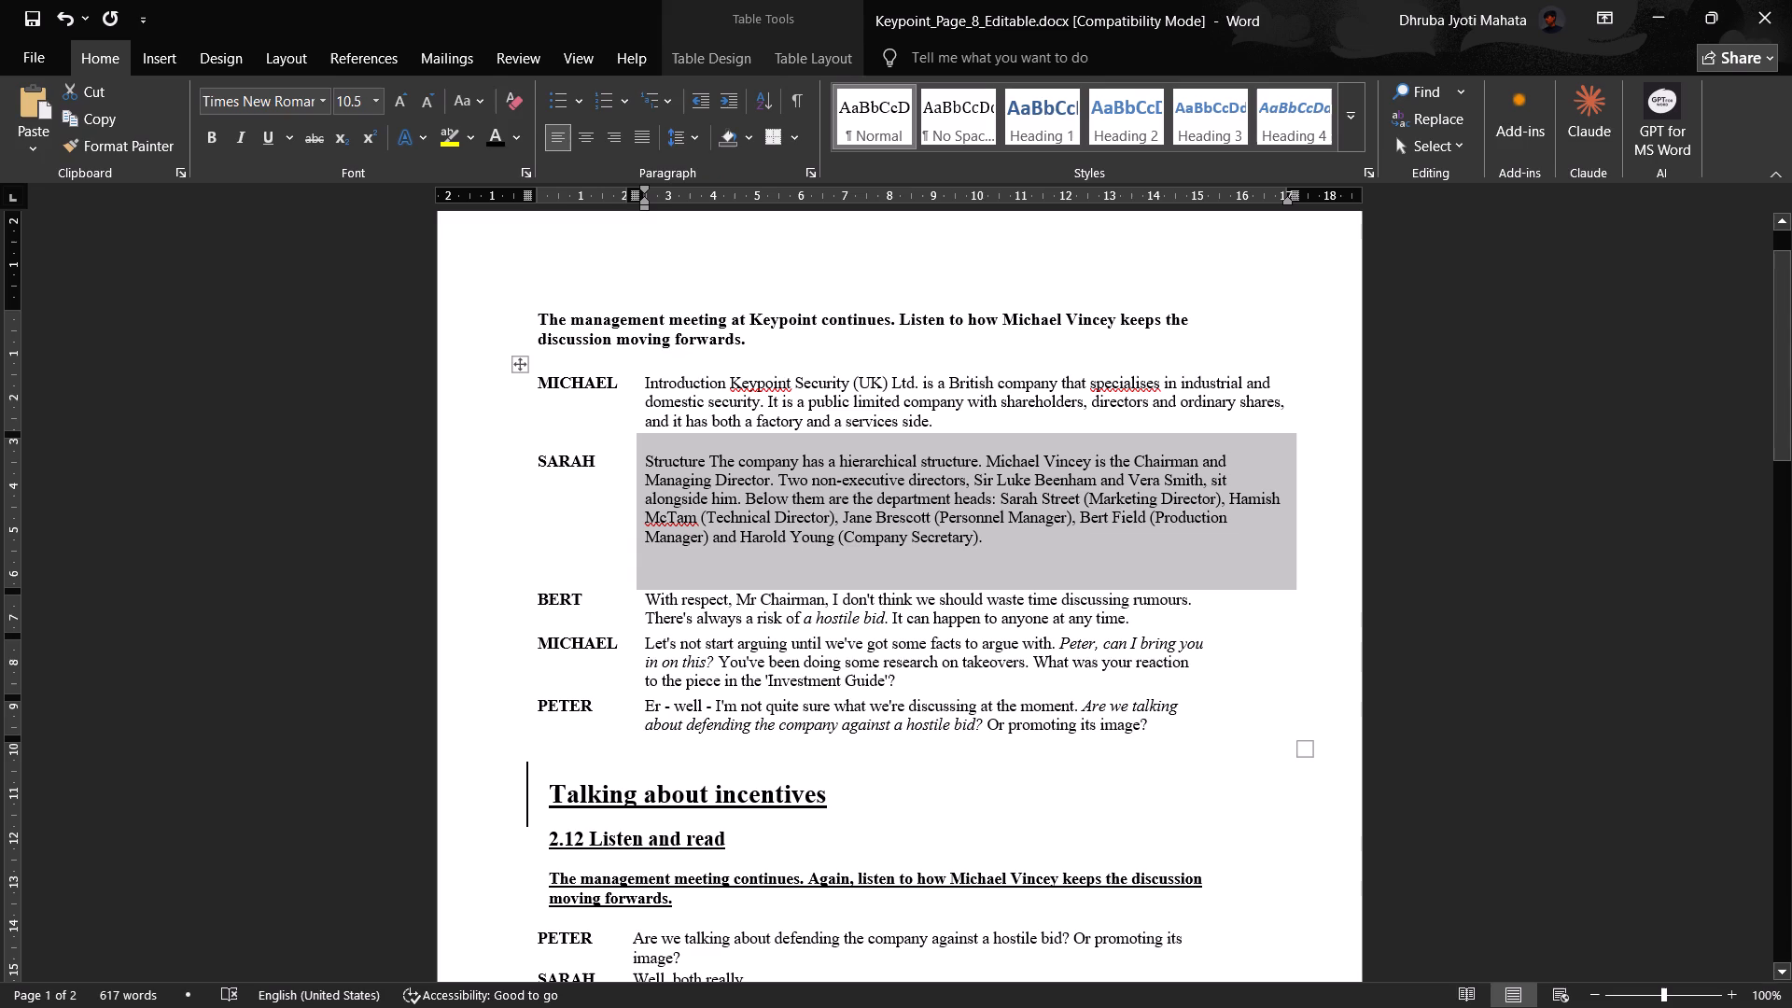
left_click(1335, 606)
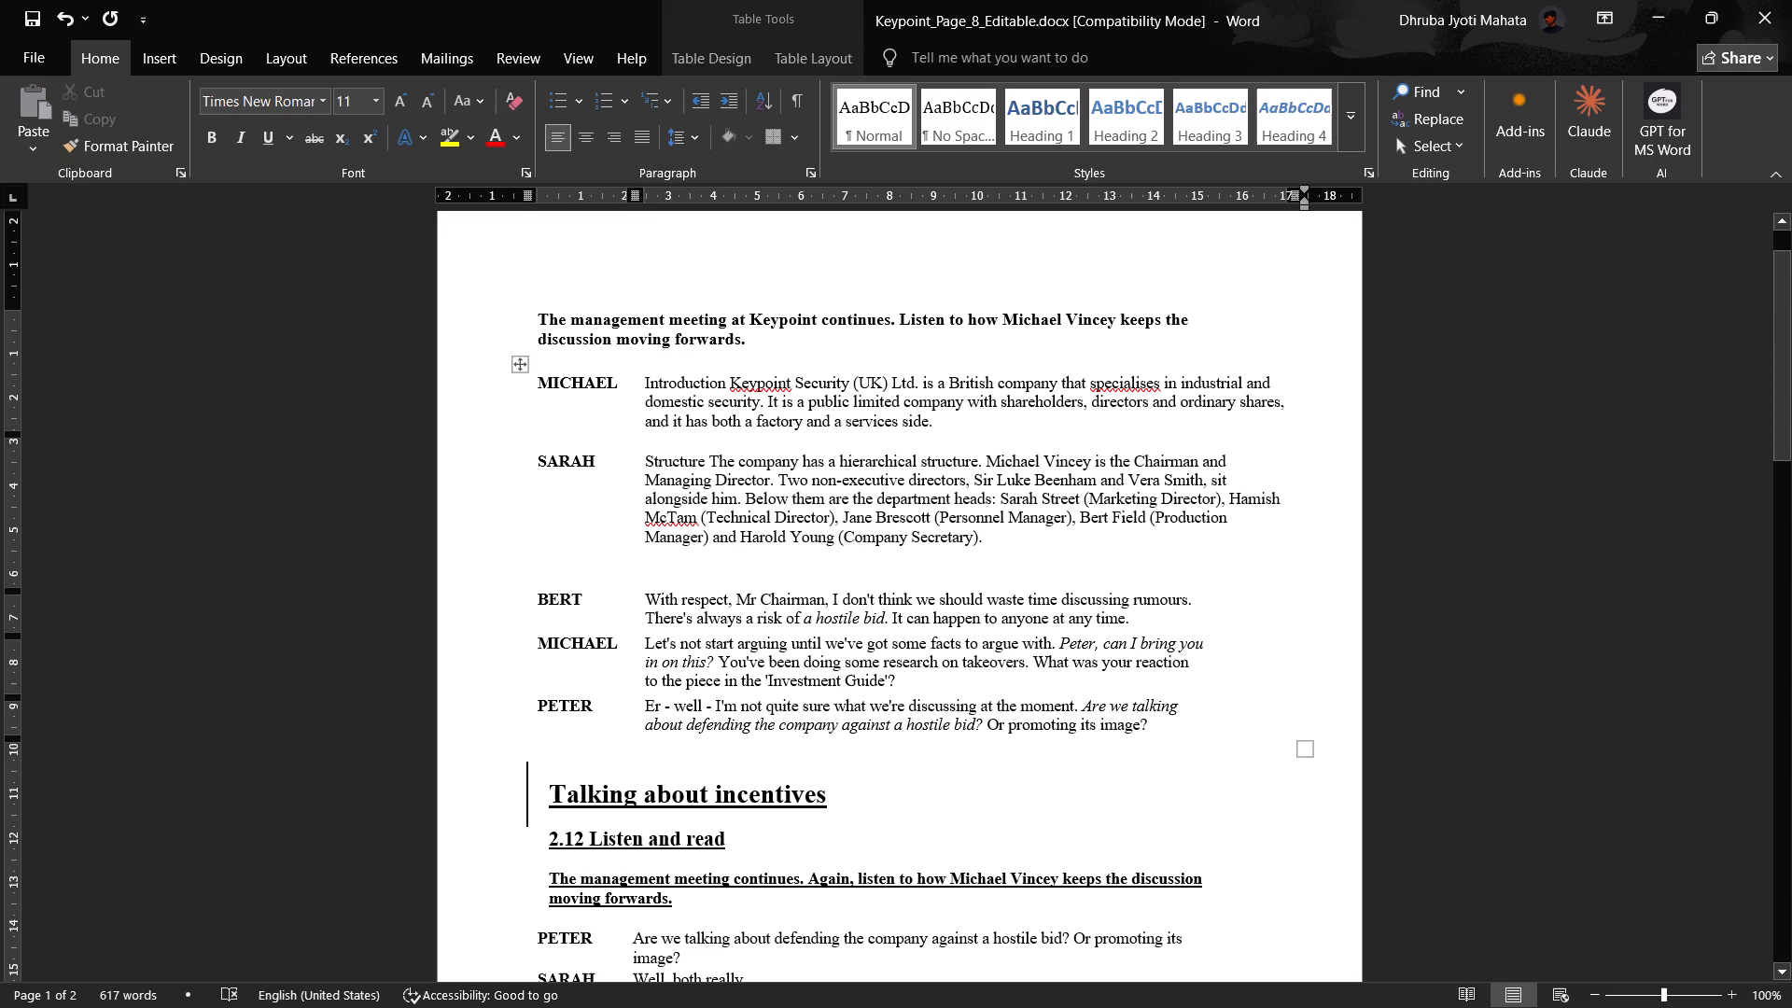
Cut the whole Departments paragraph from below Michael's last speech in the second dialogue.
scroll(989, 618, "down", 2)
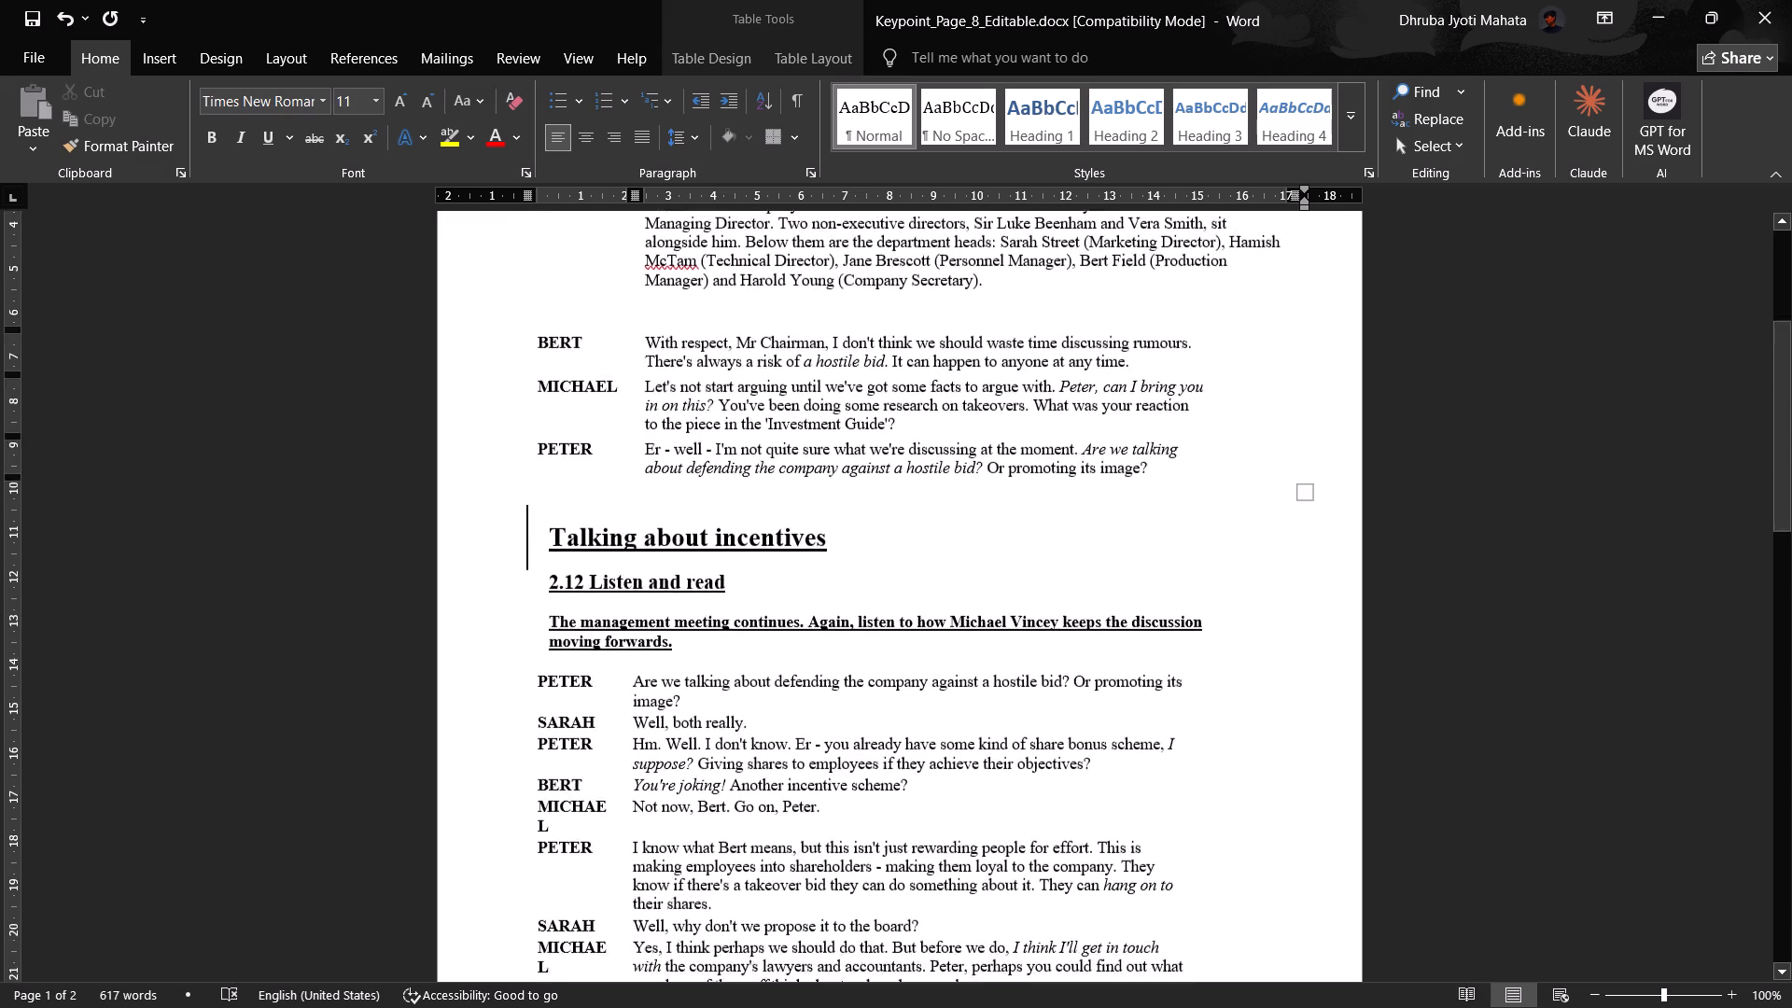
scroll(989, 618, "down", 3)
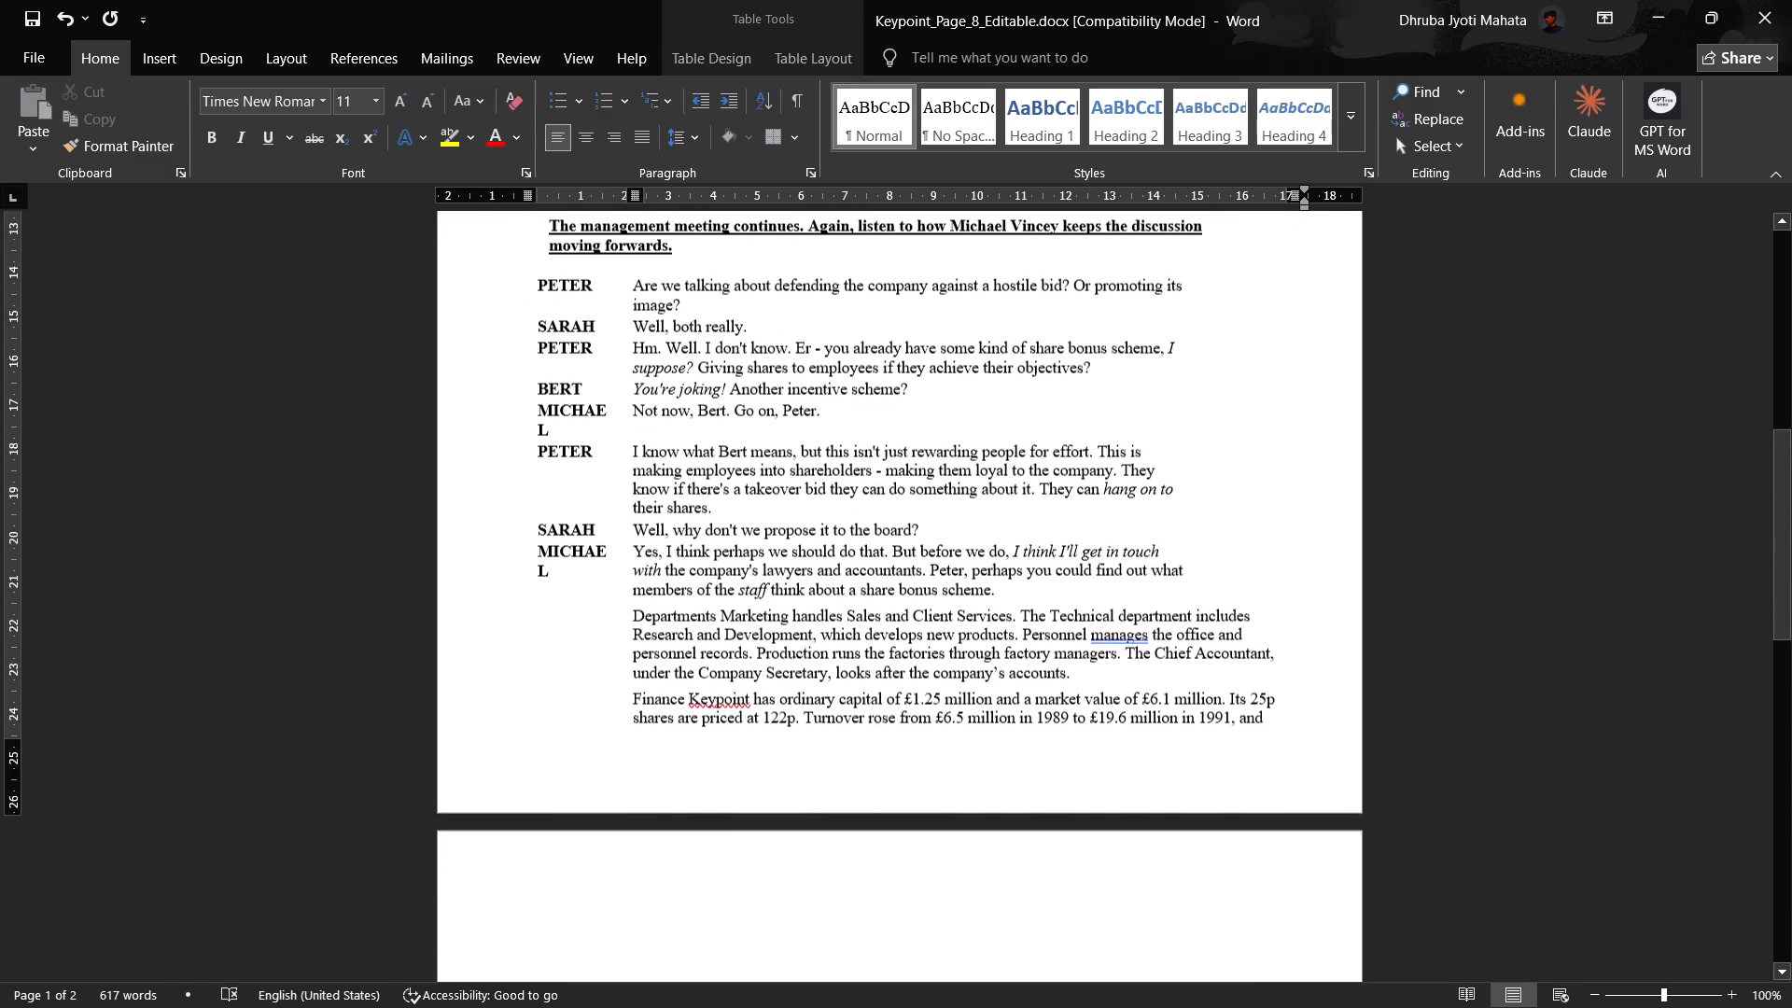
left_click(641, 617)
left_click(634, 619)
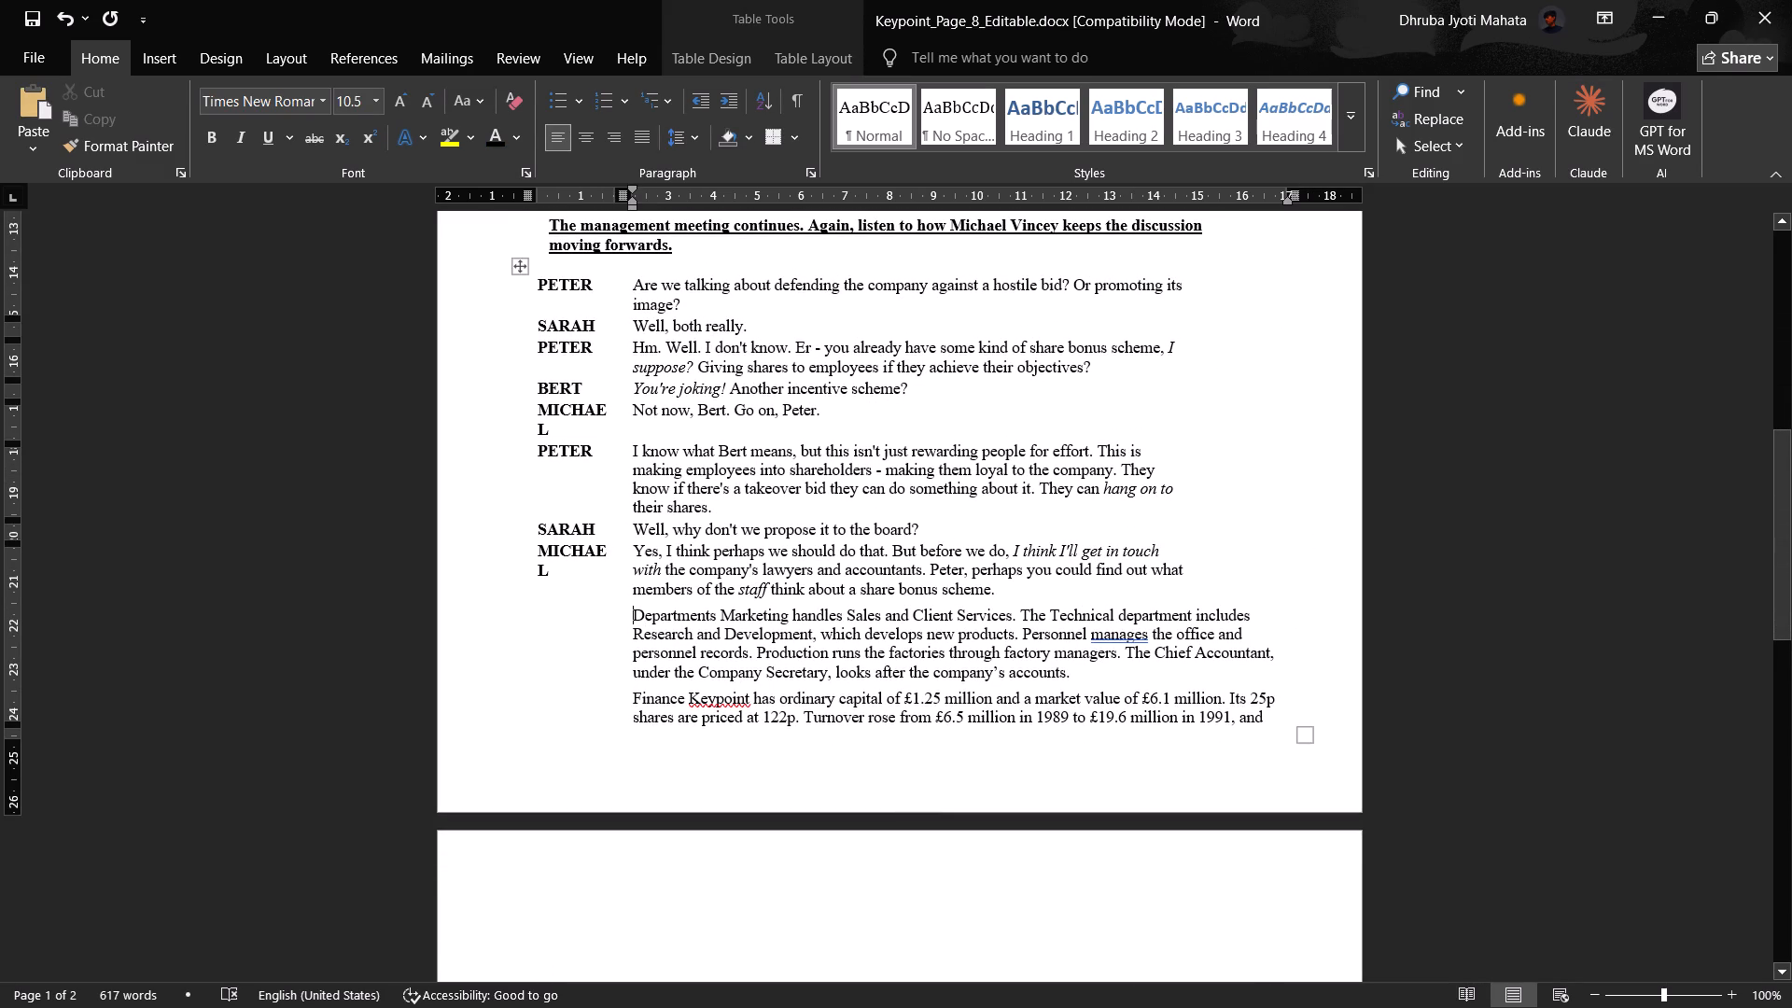
left_click_drag(634, 618, 1057, 678)
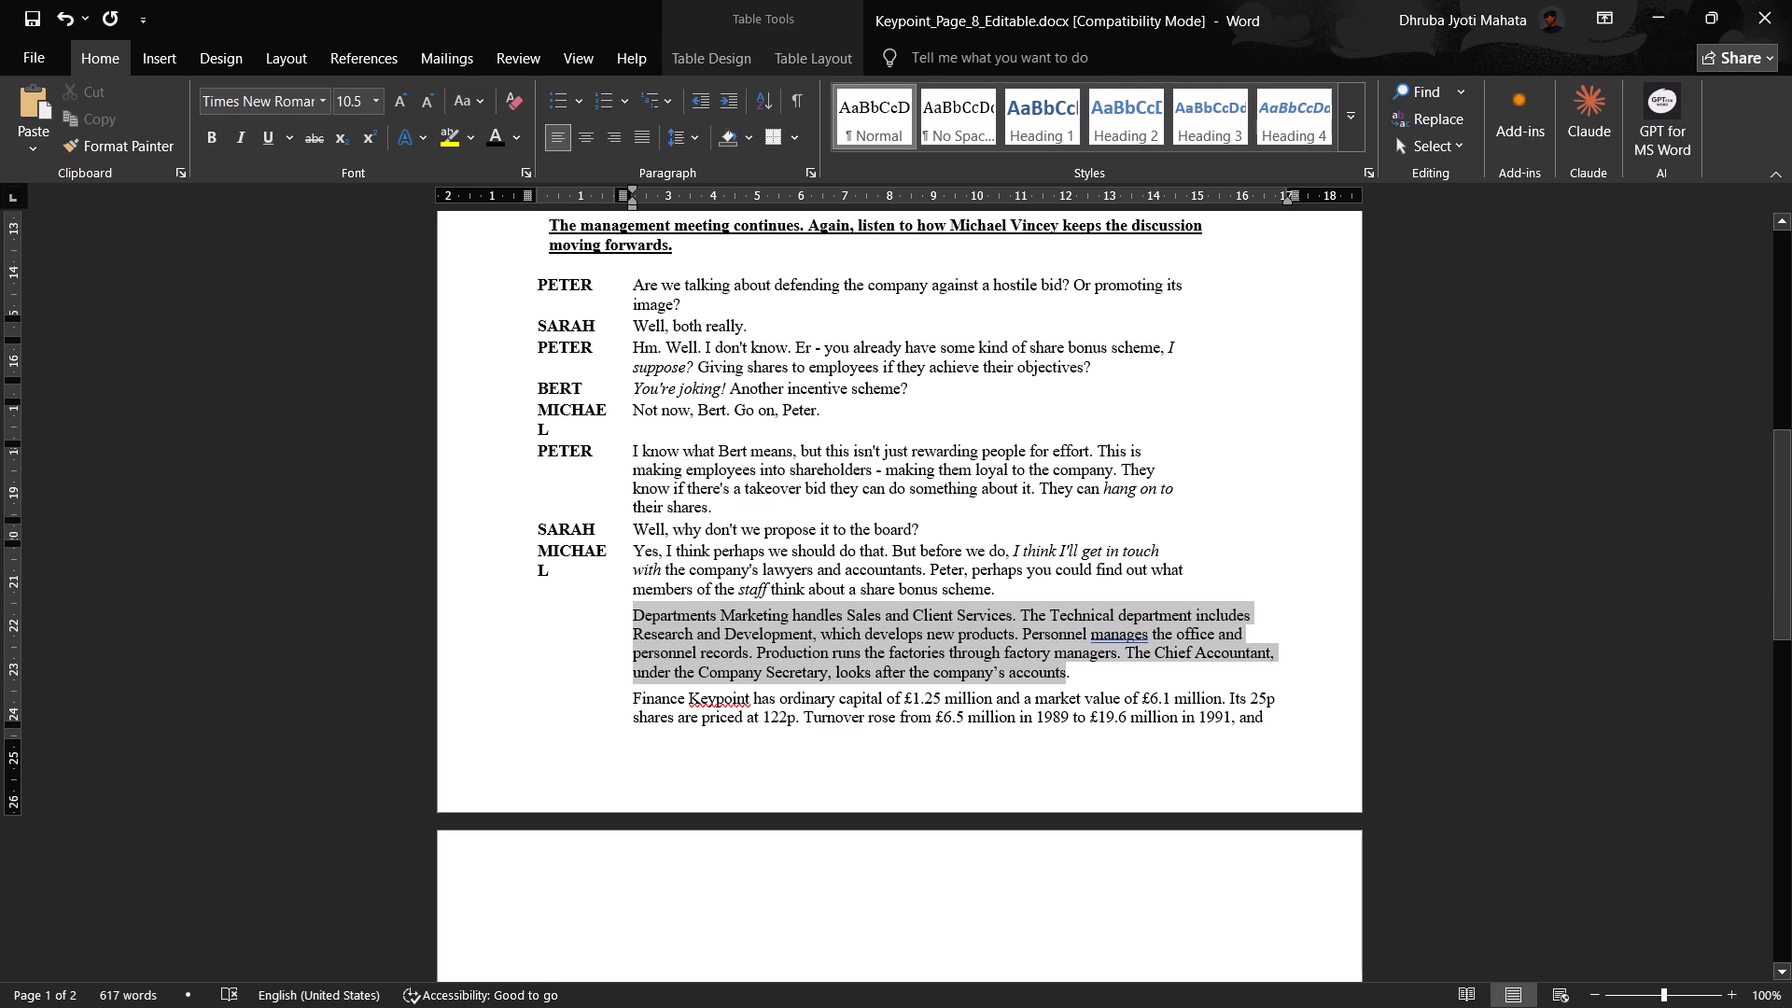
left_click_drag(1057, 678, 1069, 678)
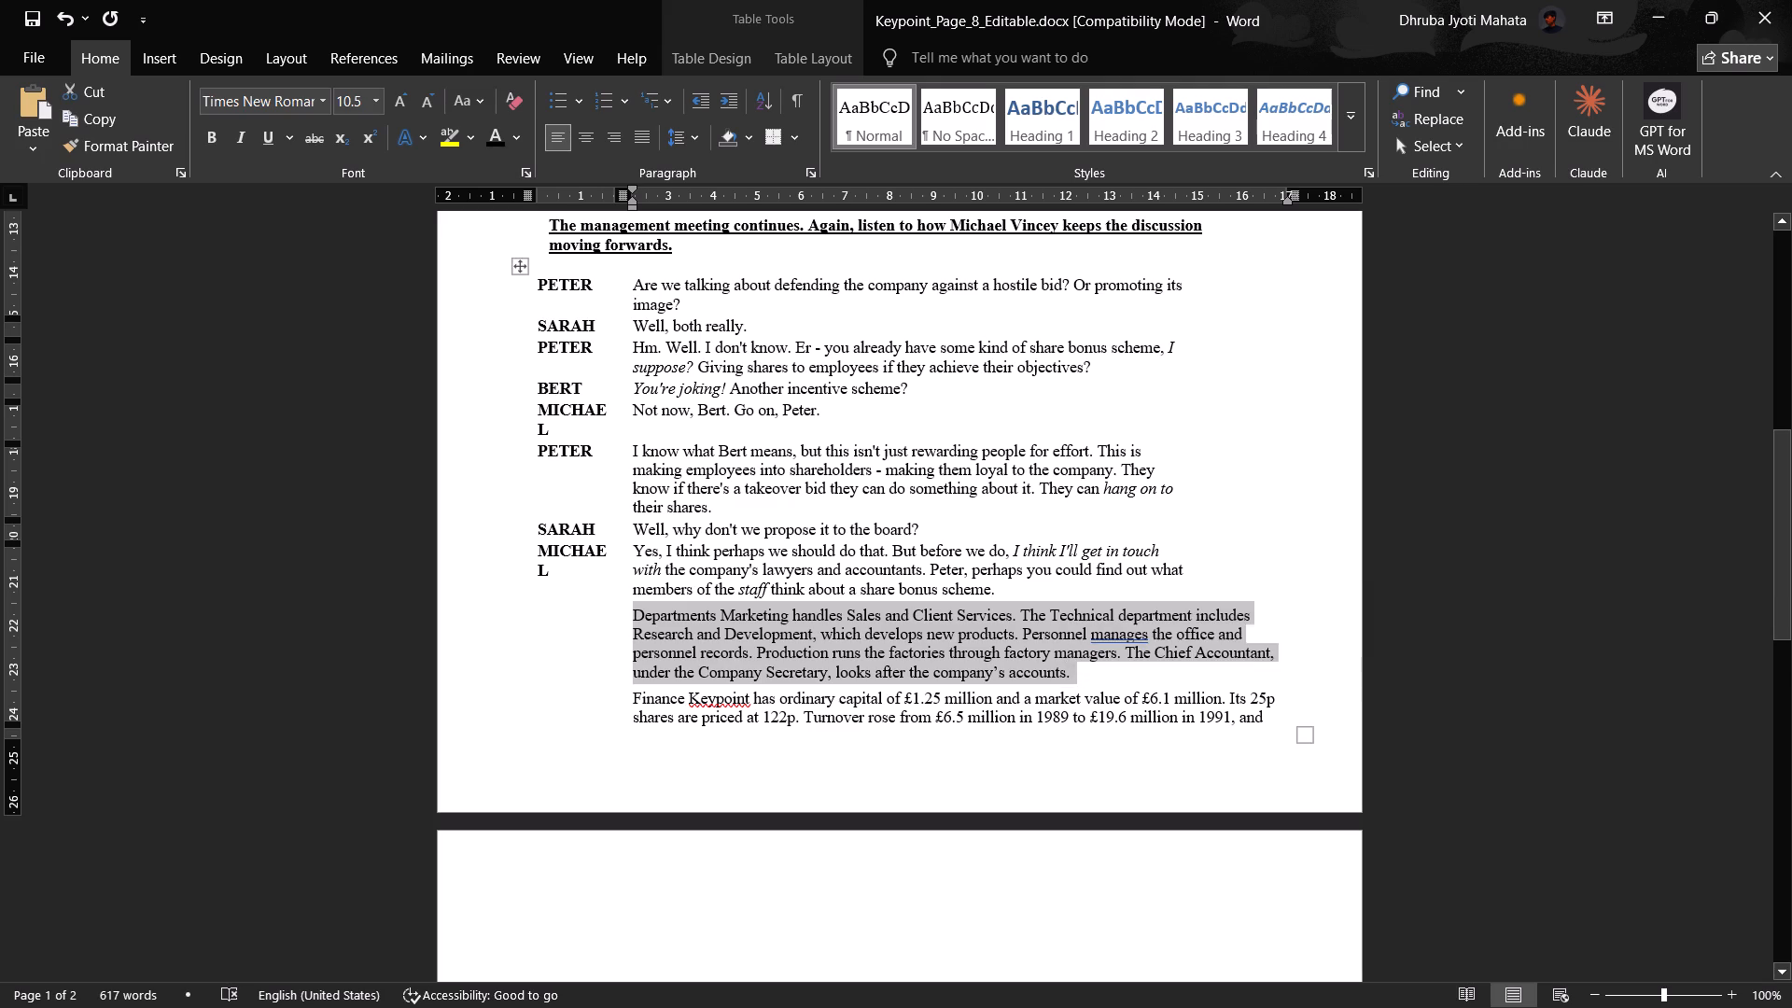
key("ctrl+x")
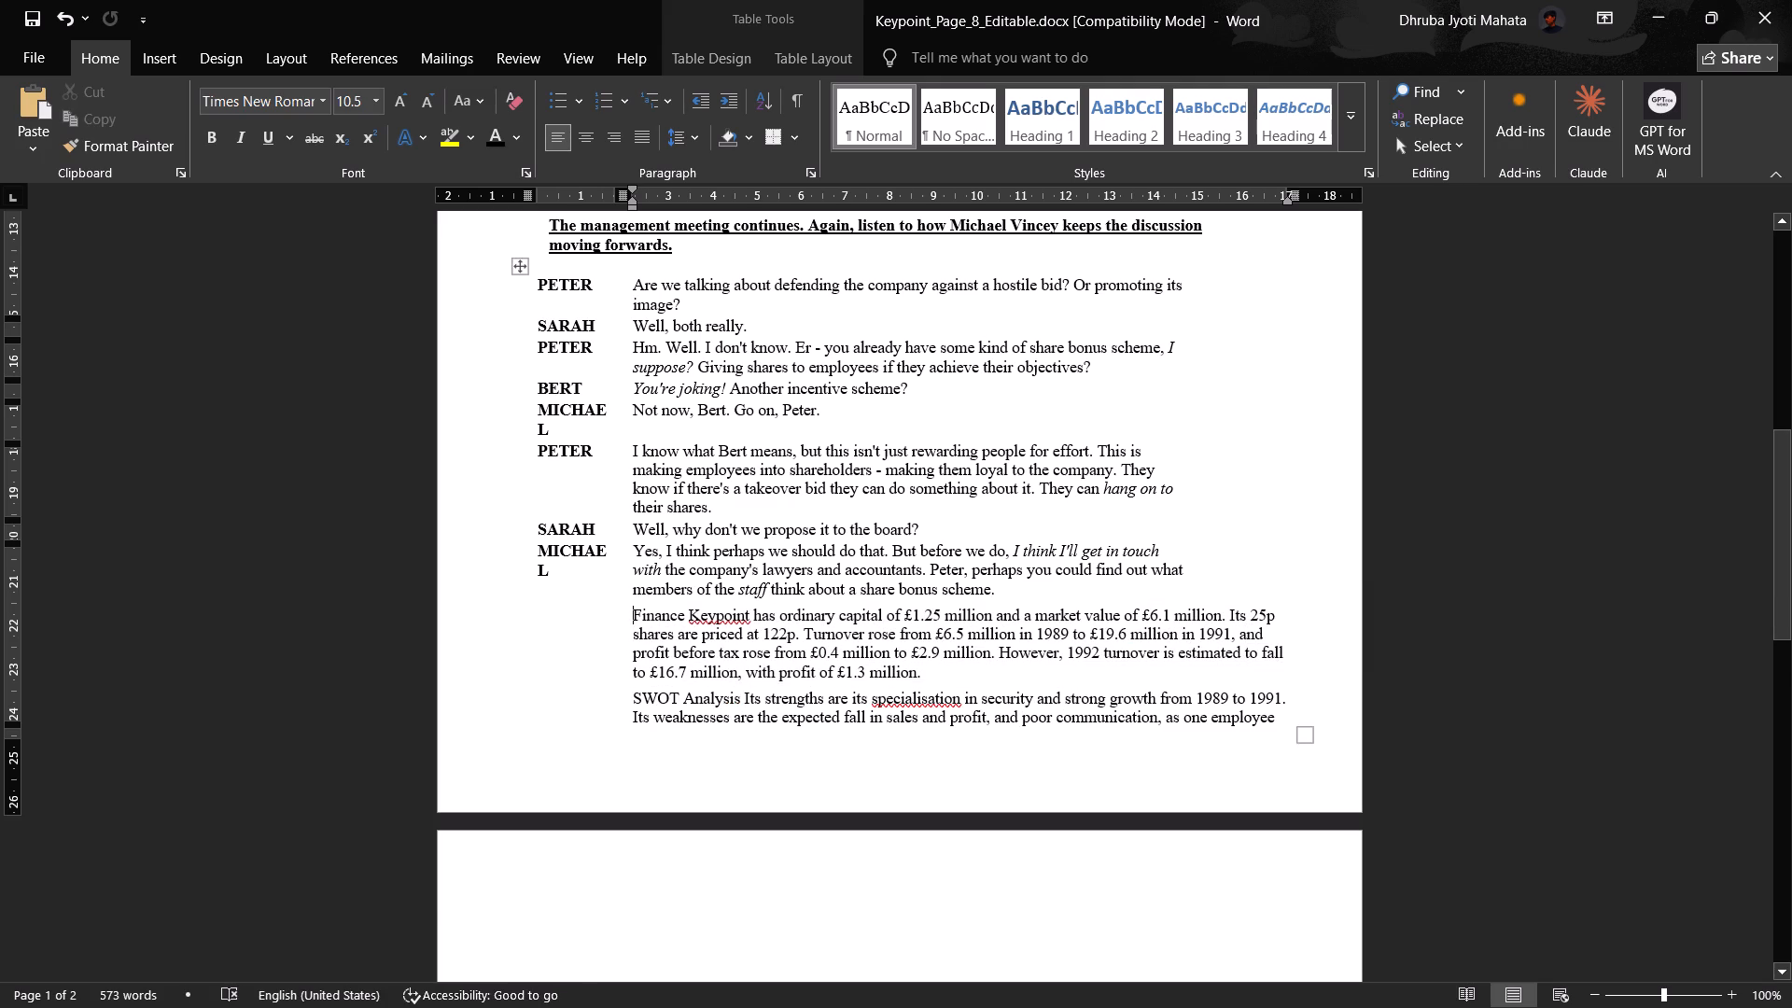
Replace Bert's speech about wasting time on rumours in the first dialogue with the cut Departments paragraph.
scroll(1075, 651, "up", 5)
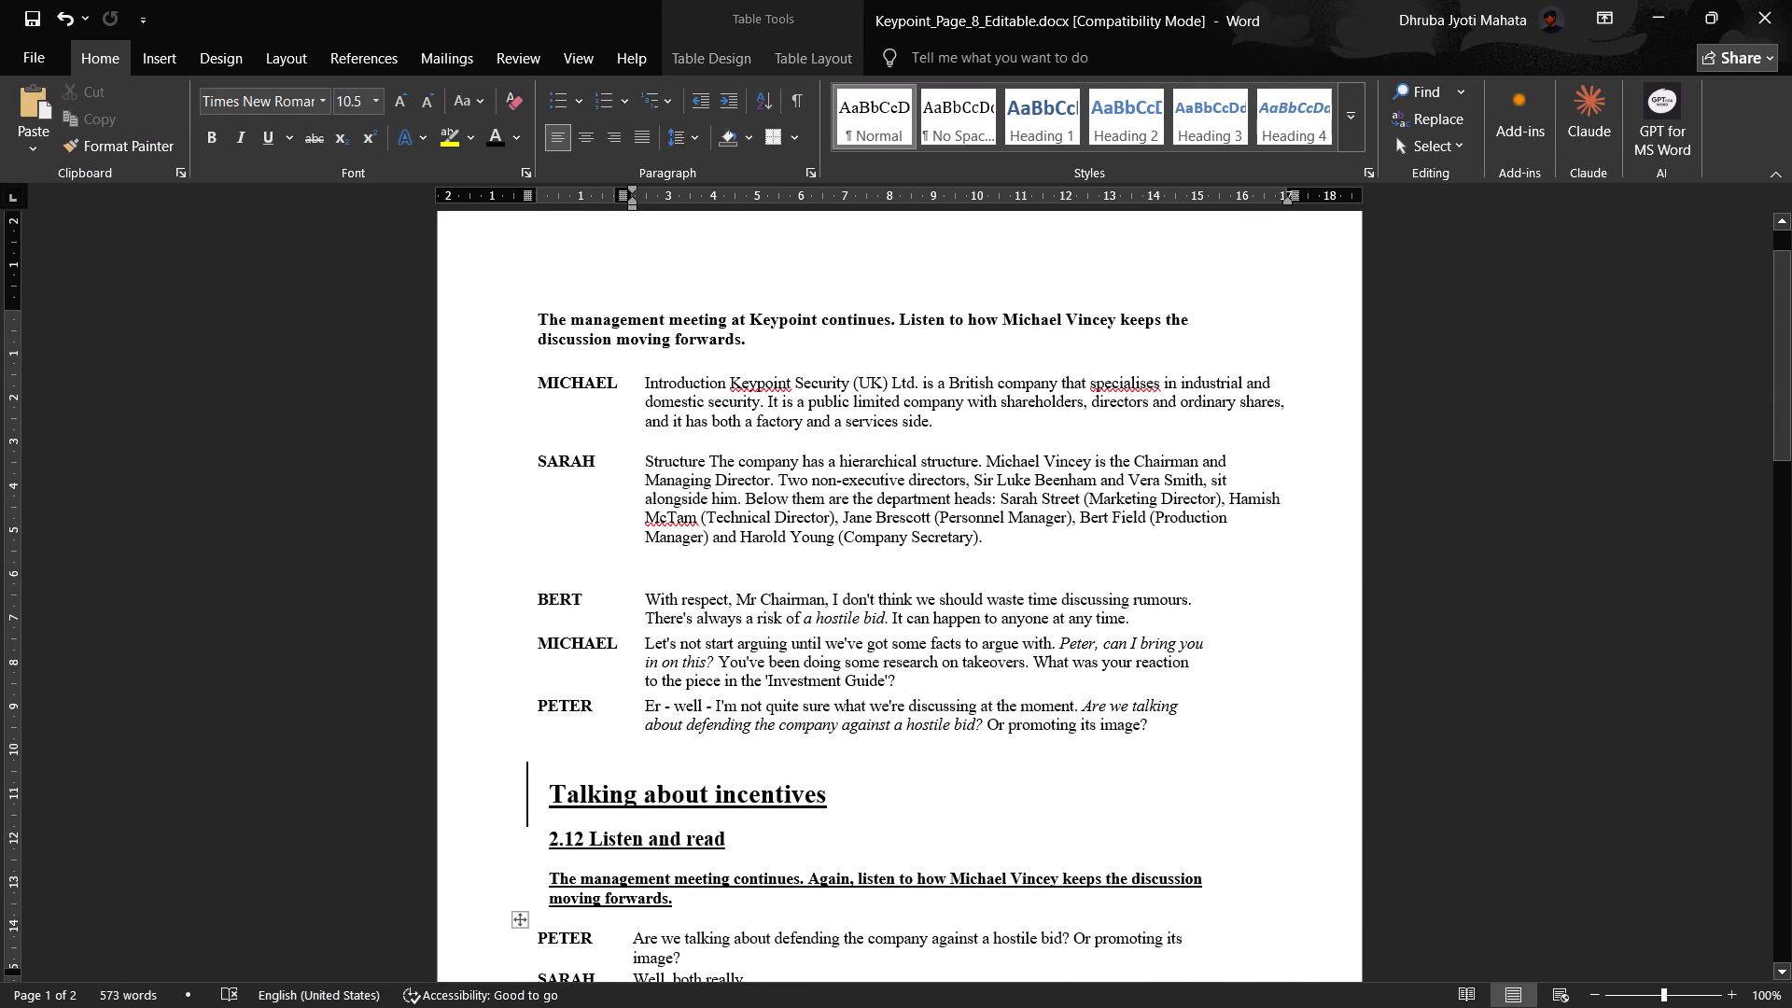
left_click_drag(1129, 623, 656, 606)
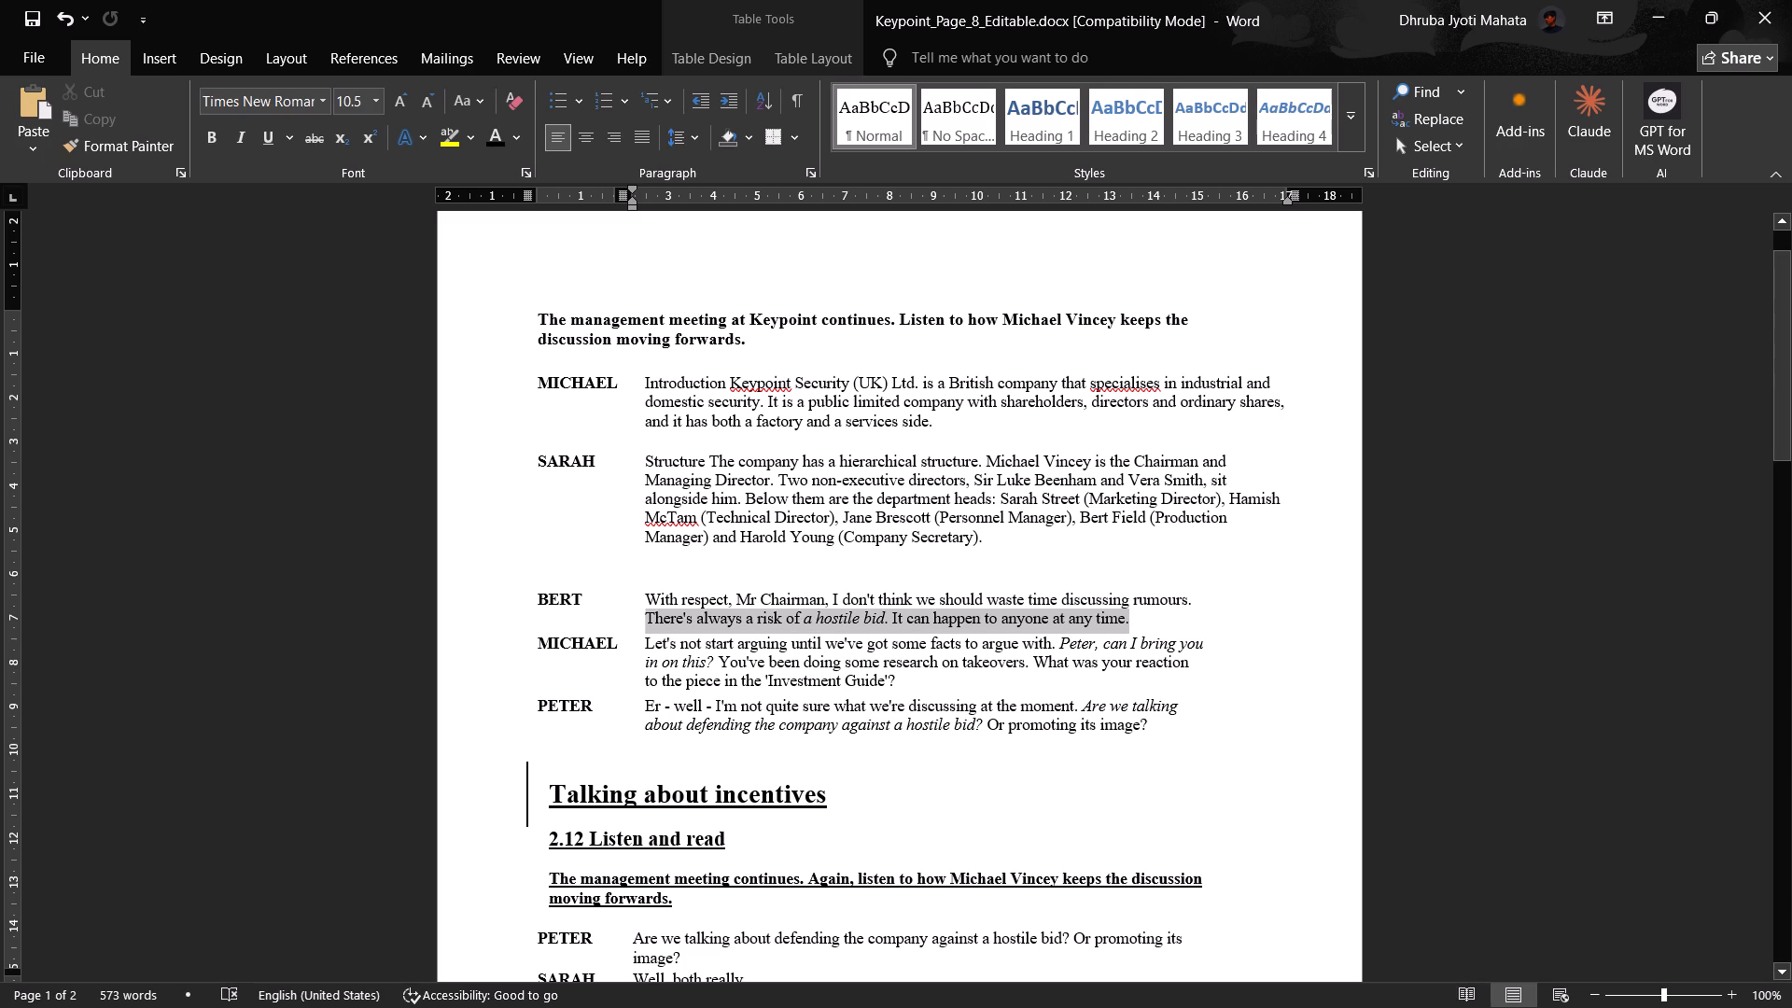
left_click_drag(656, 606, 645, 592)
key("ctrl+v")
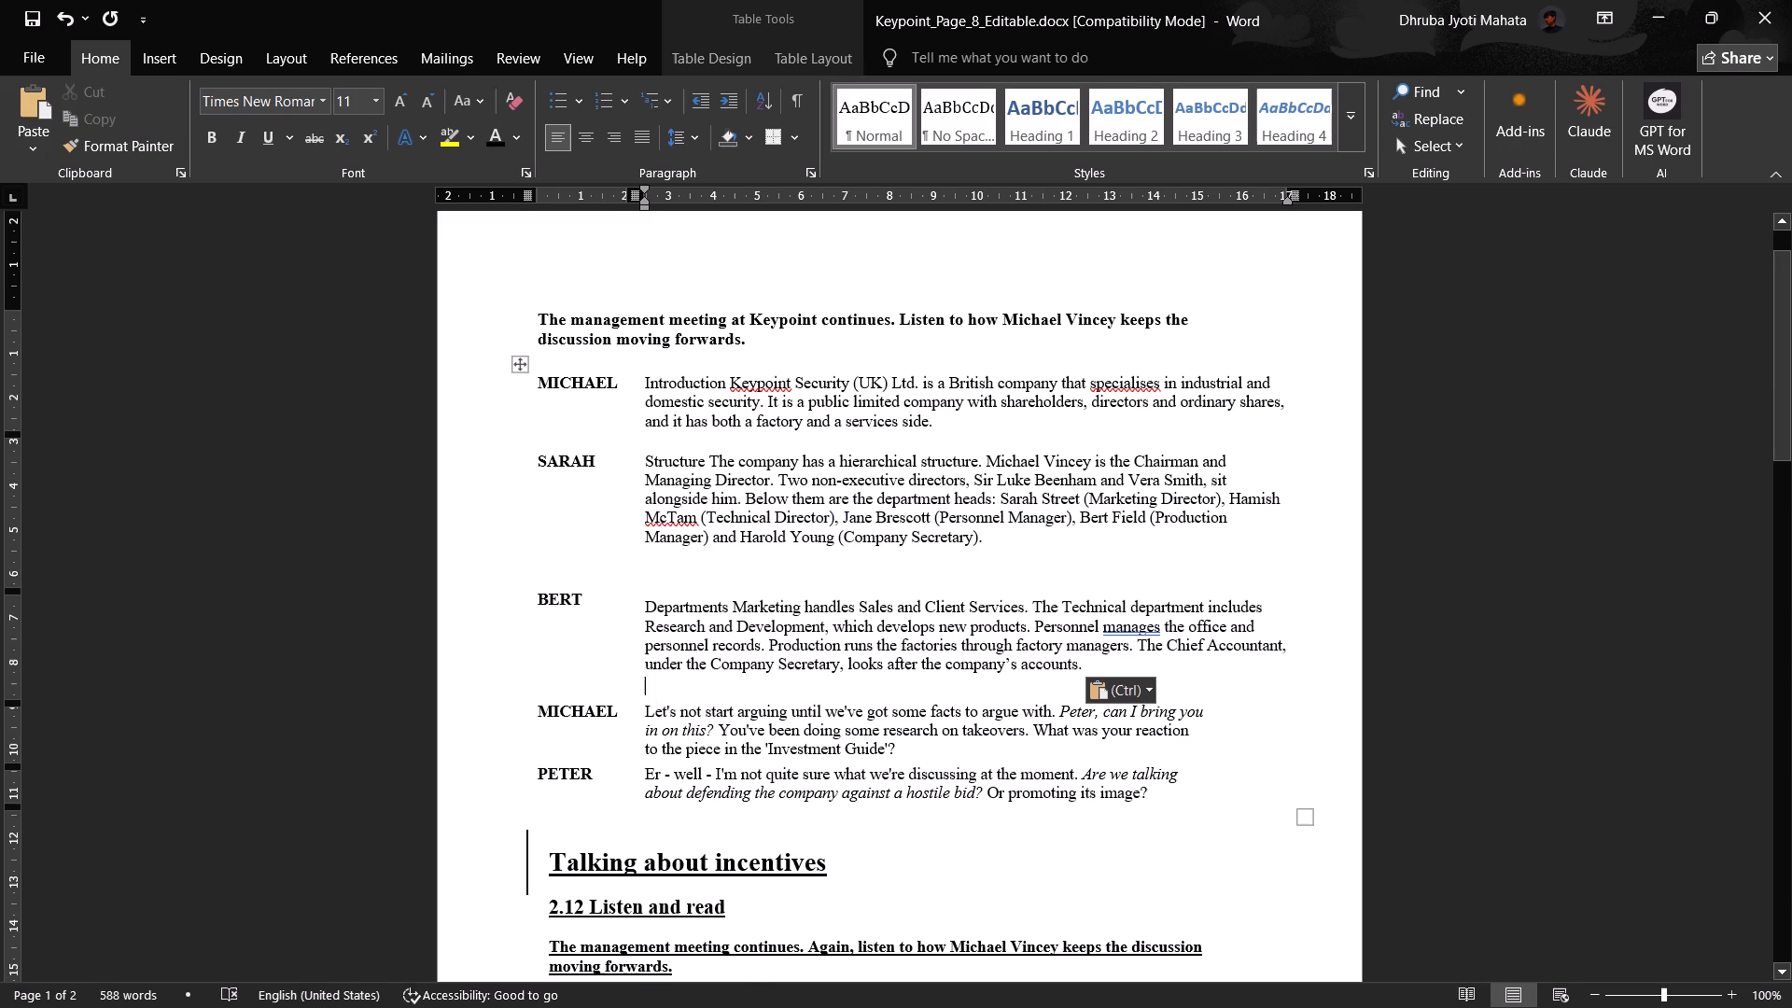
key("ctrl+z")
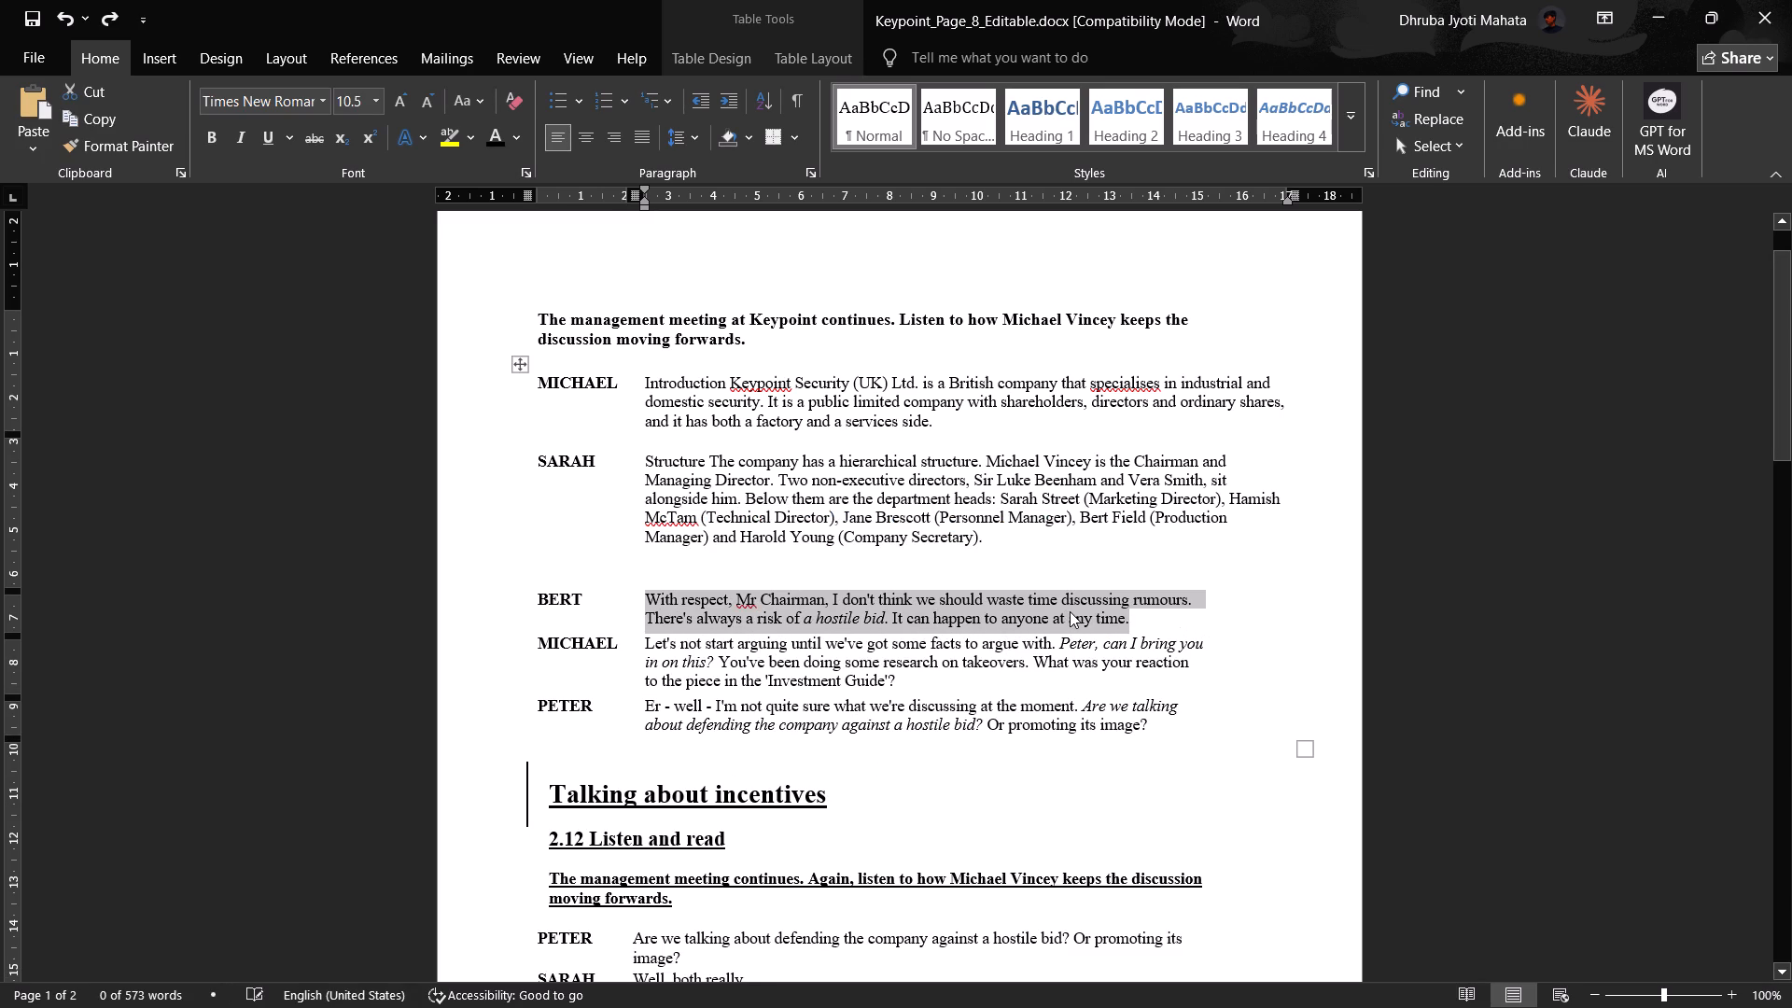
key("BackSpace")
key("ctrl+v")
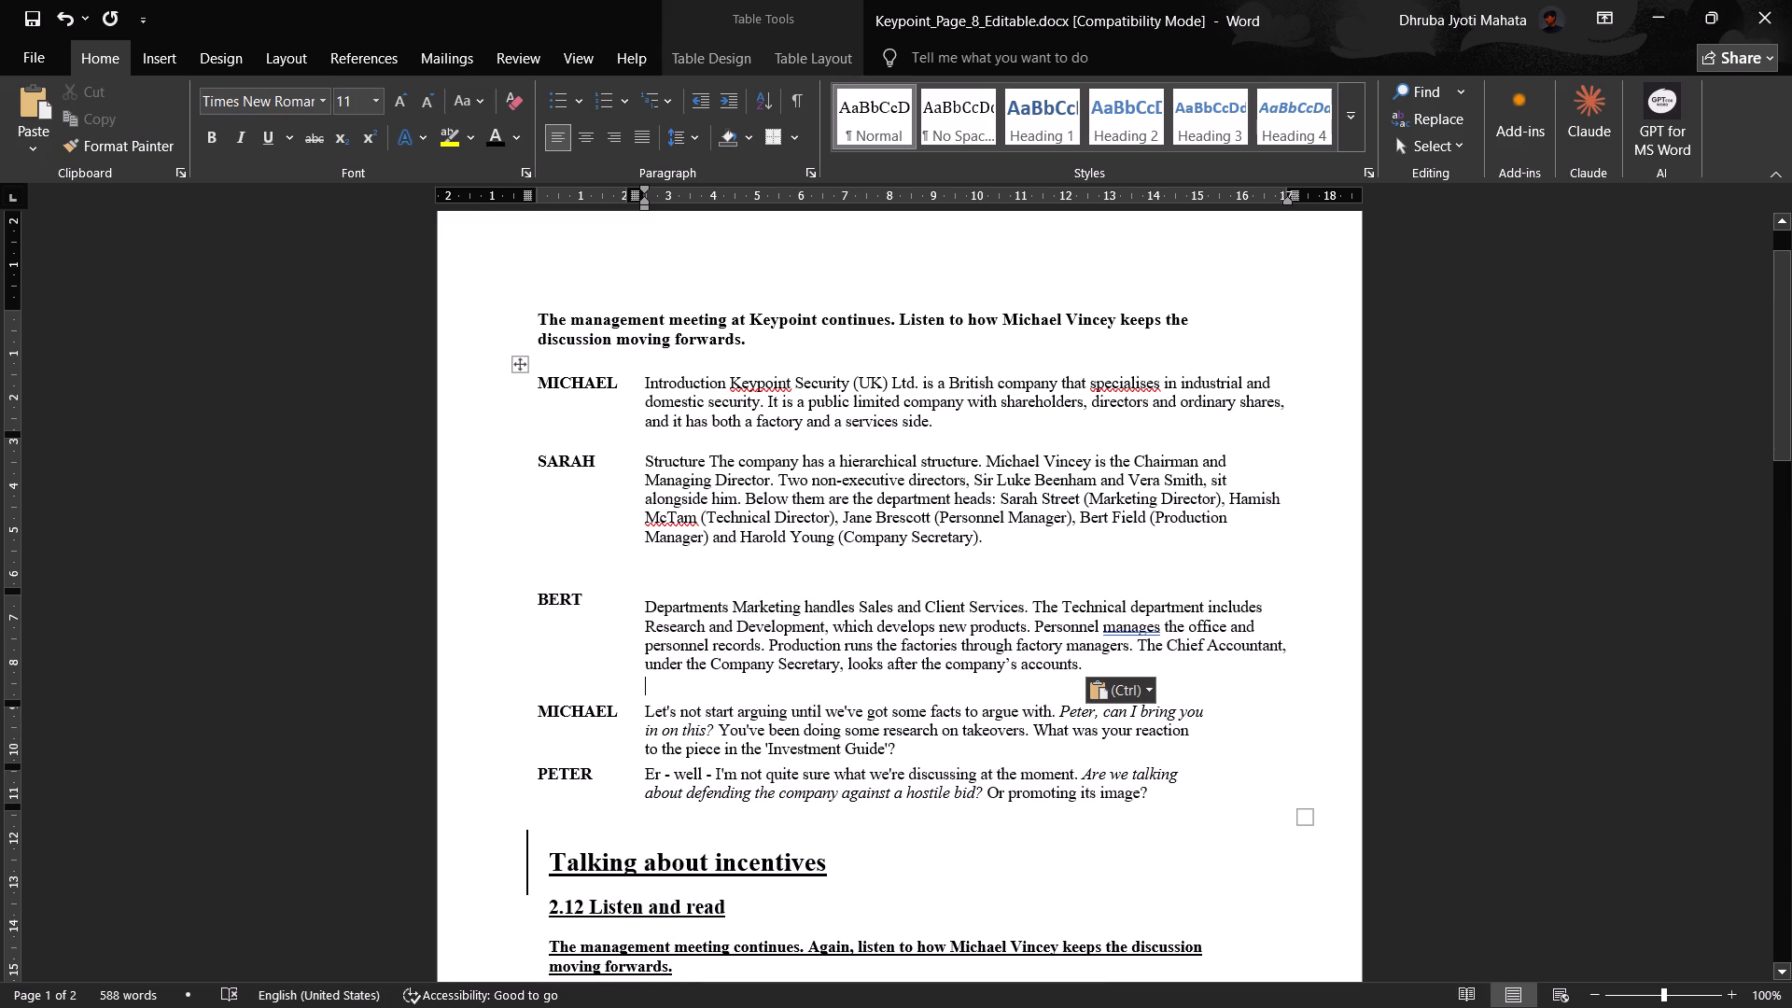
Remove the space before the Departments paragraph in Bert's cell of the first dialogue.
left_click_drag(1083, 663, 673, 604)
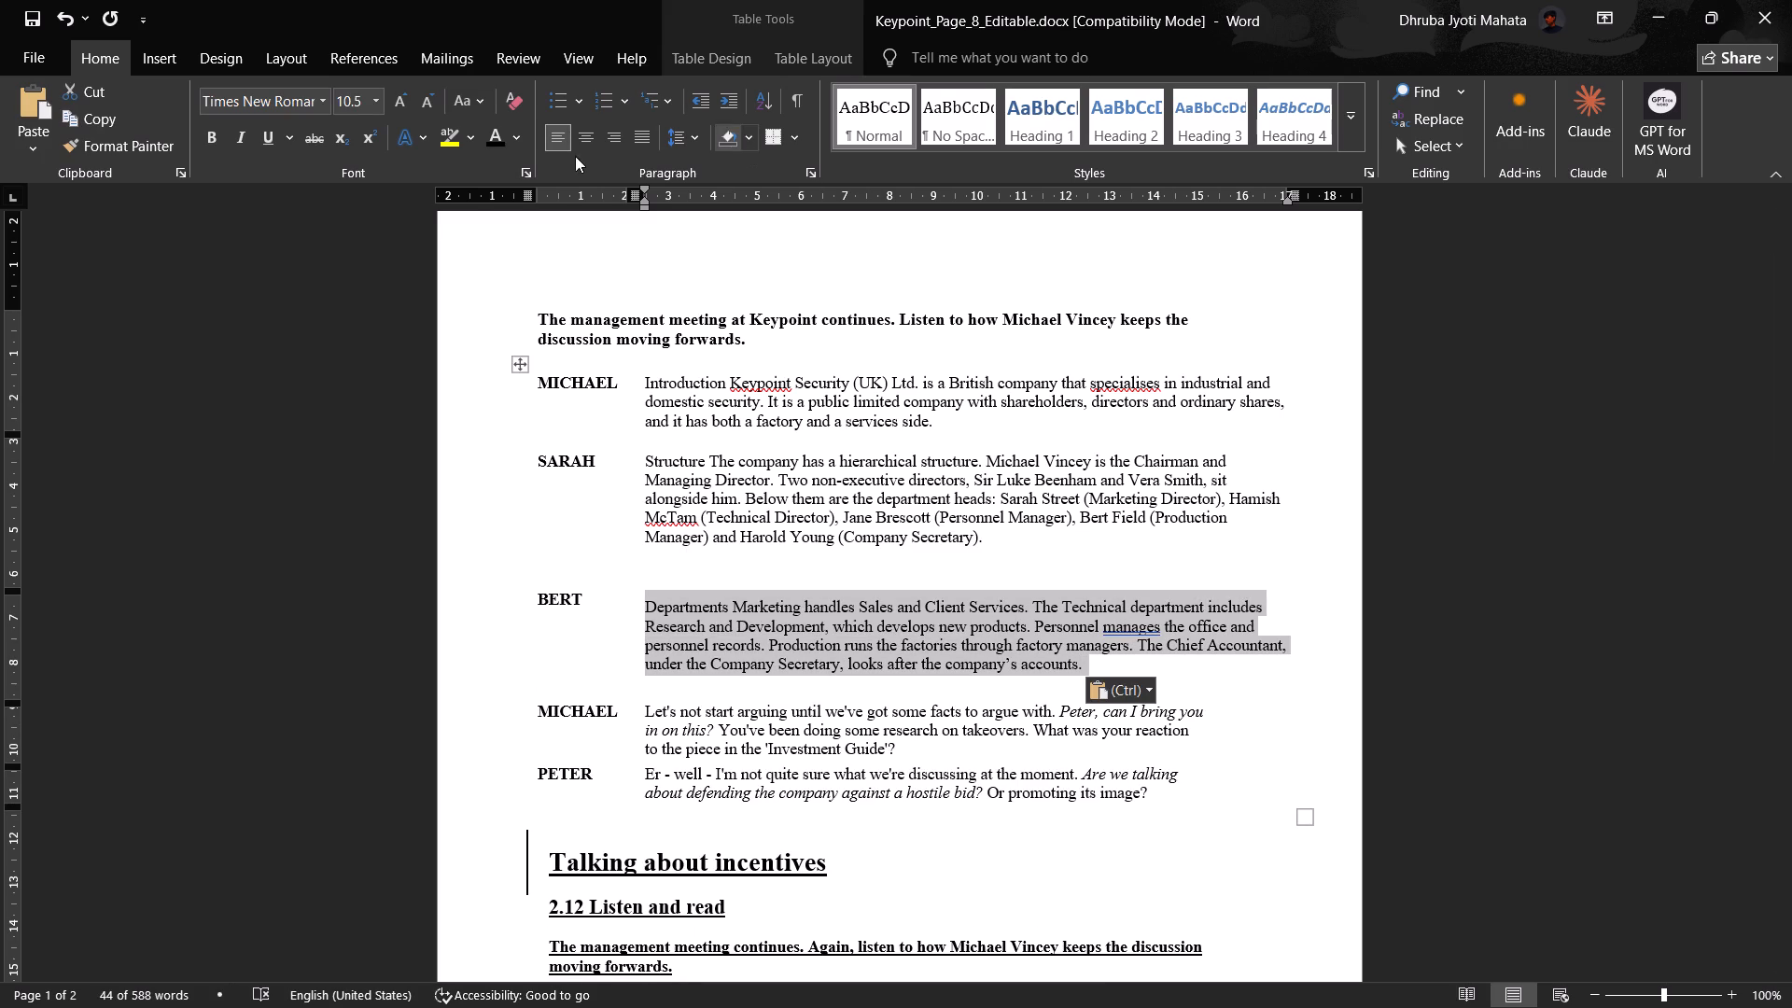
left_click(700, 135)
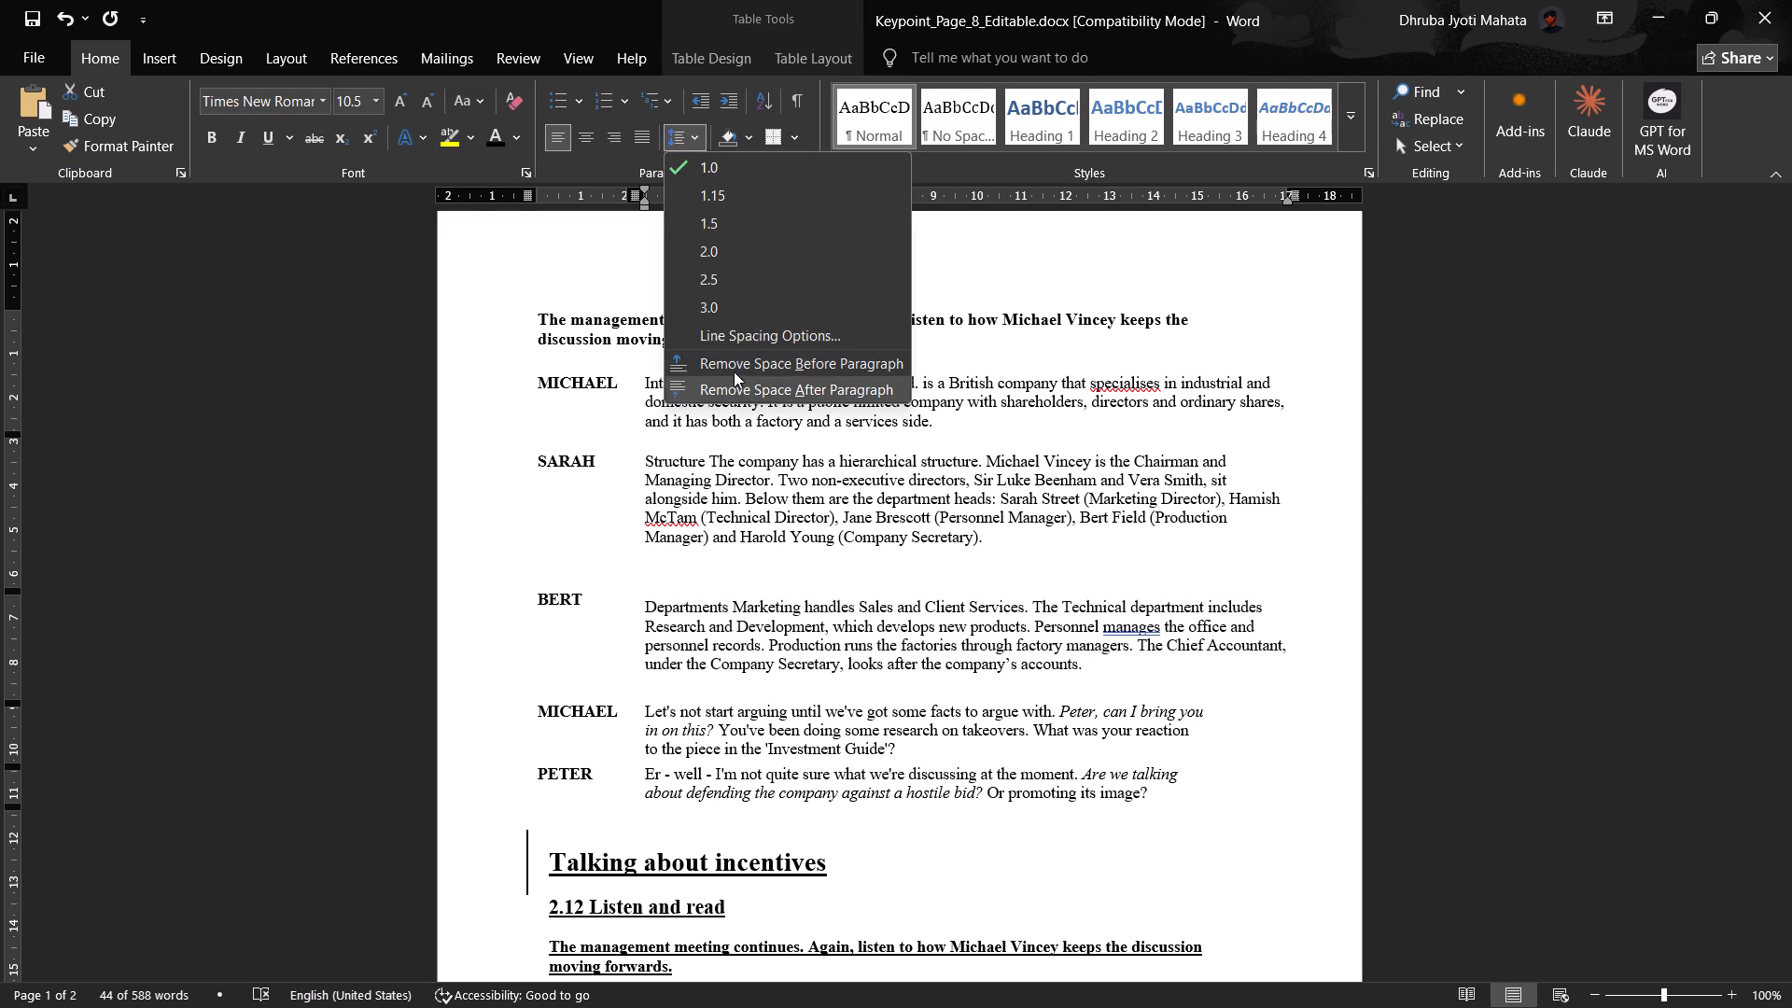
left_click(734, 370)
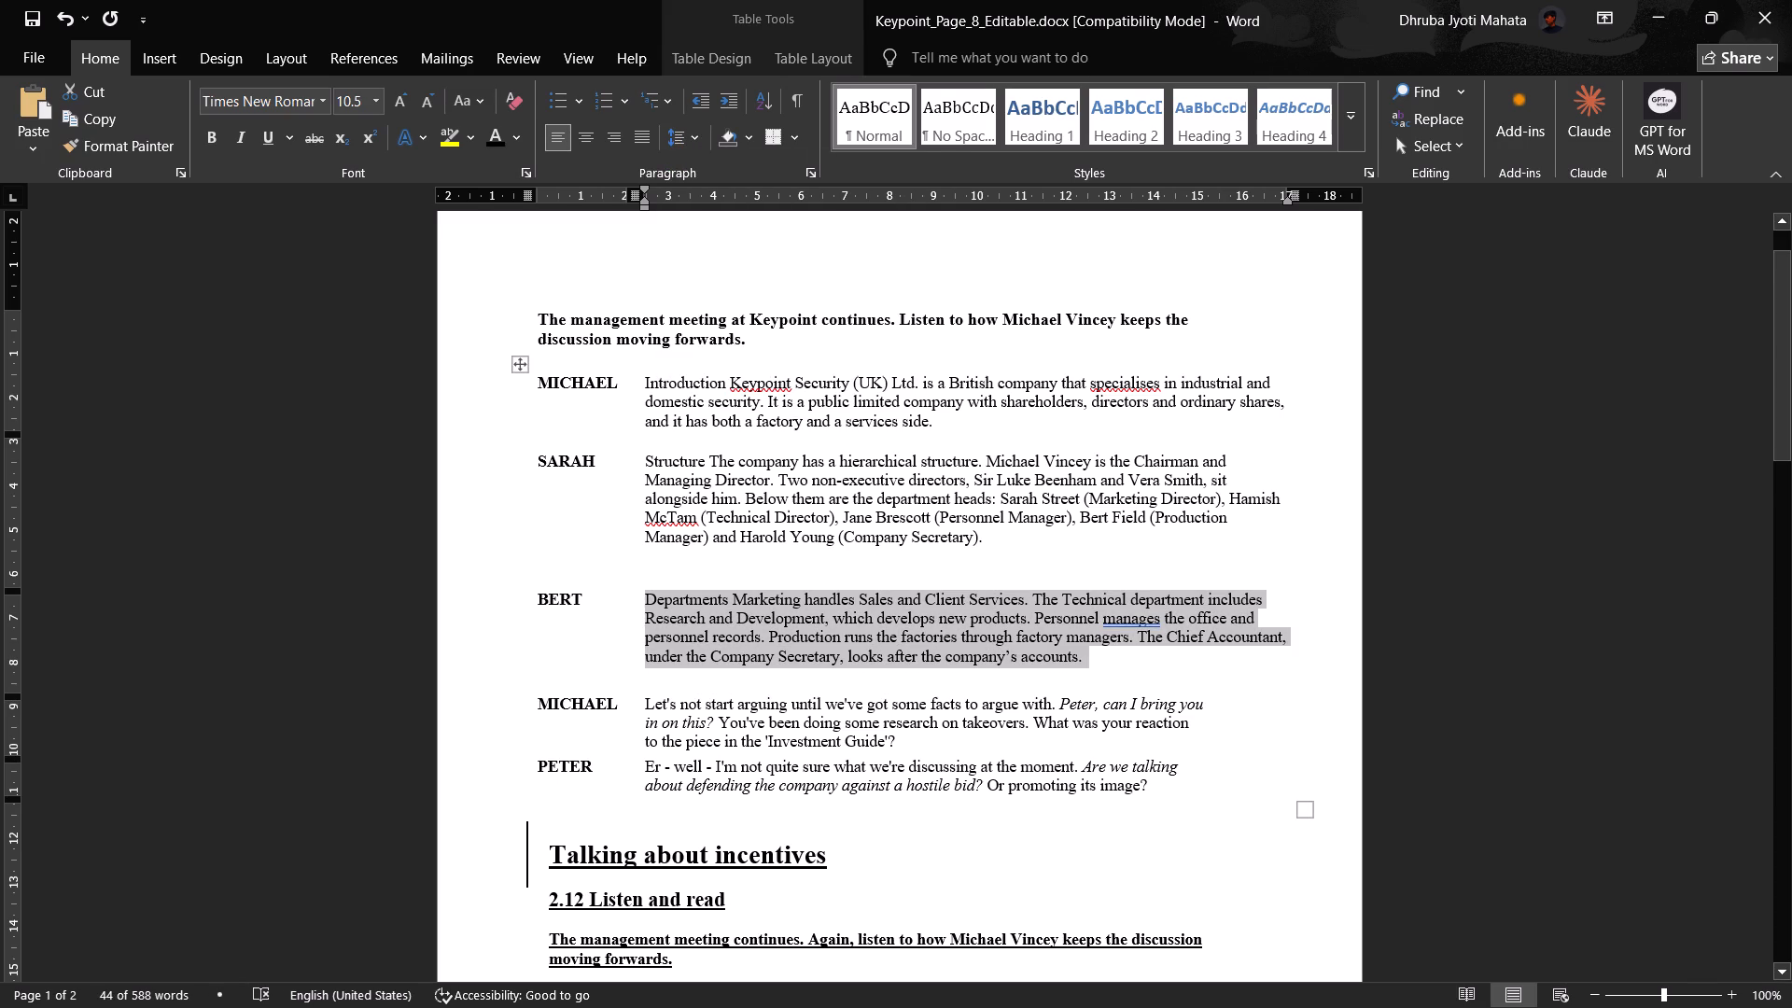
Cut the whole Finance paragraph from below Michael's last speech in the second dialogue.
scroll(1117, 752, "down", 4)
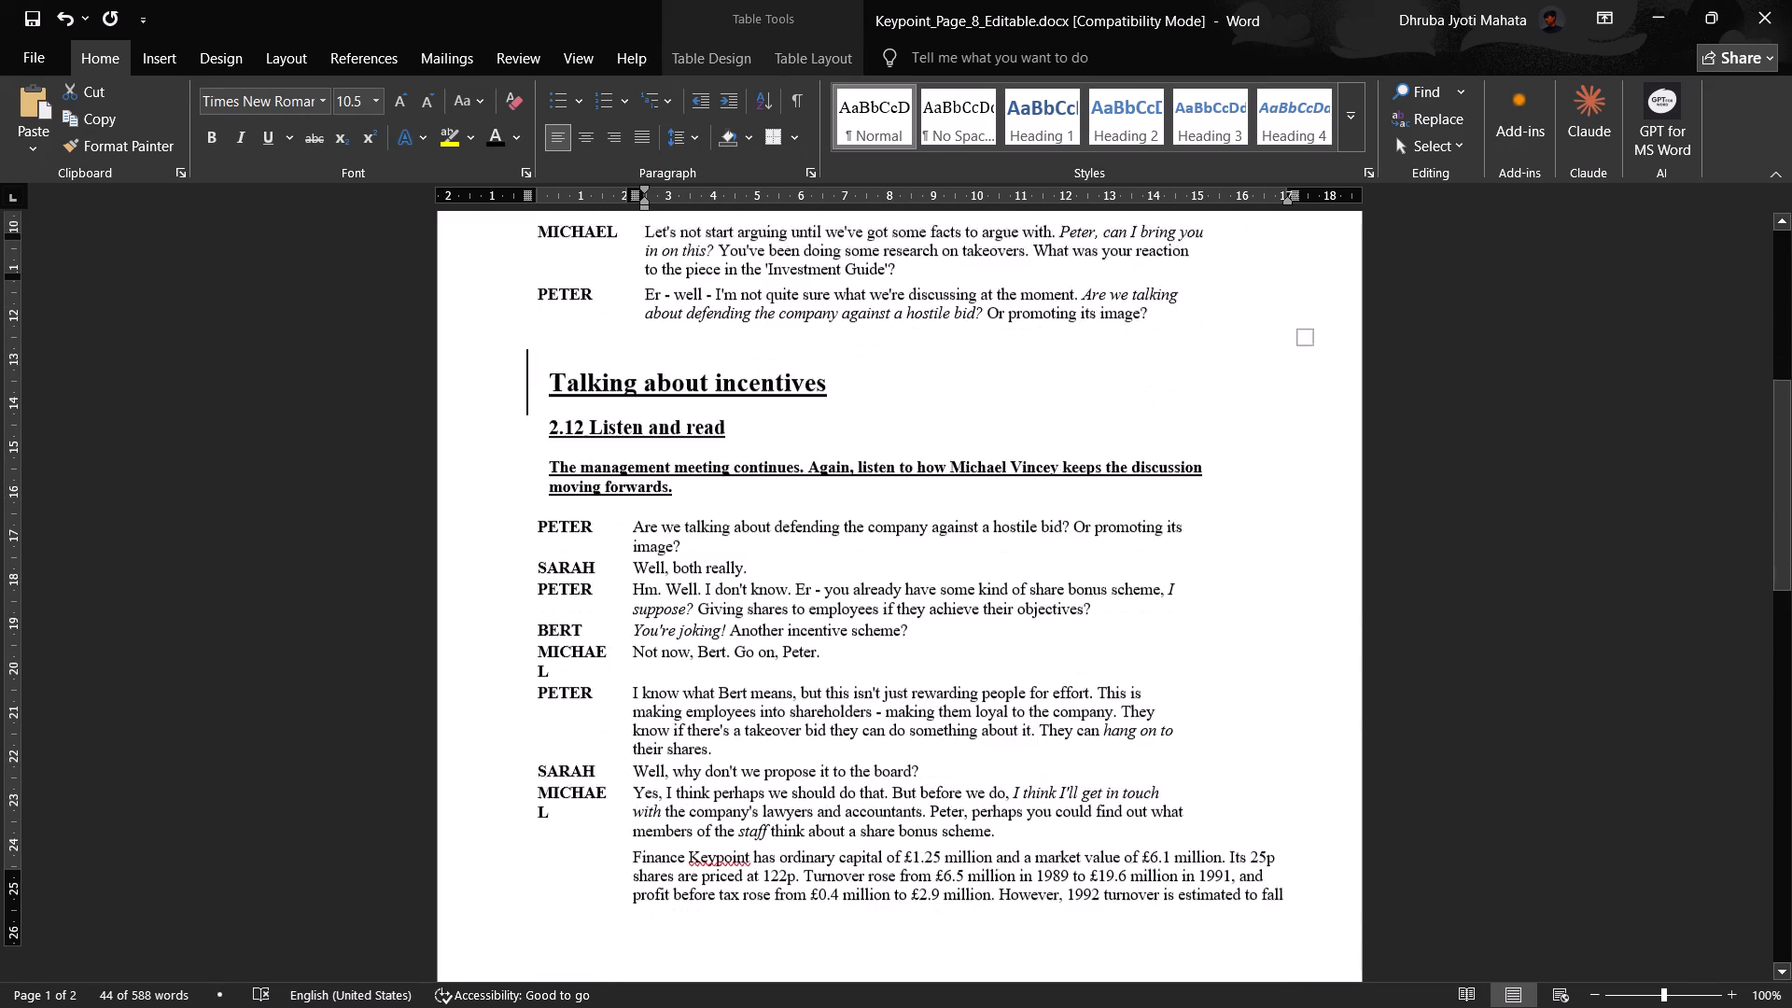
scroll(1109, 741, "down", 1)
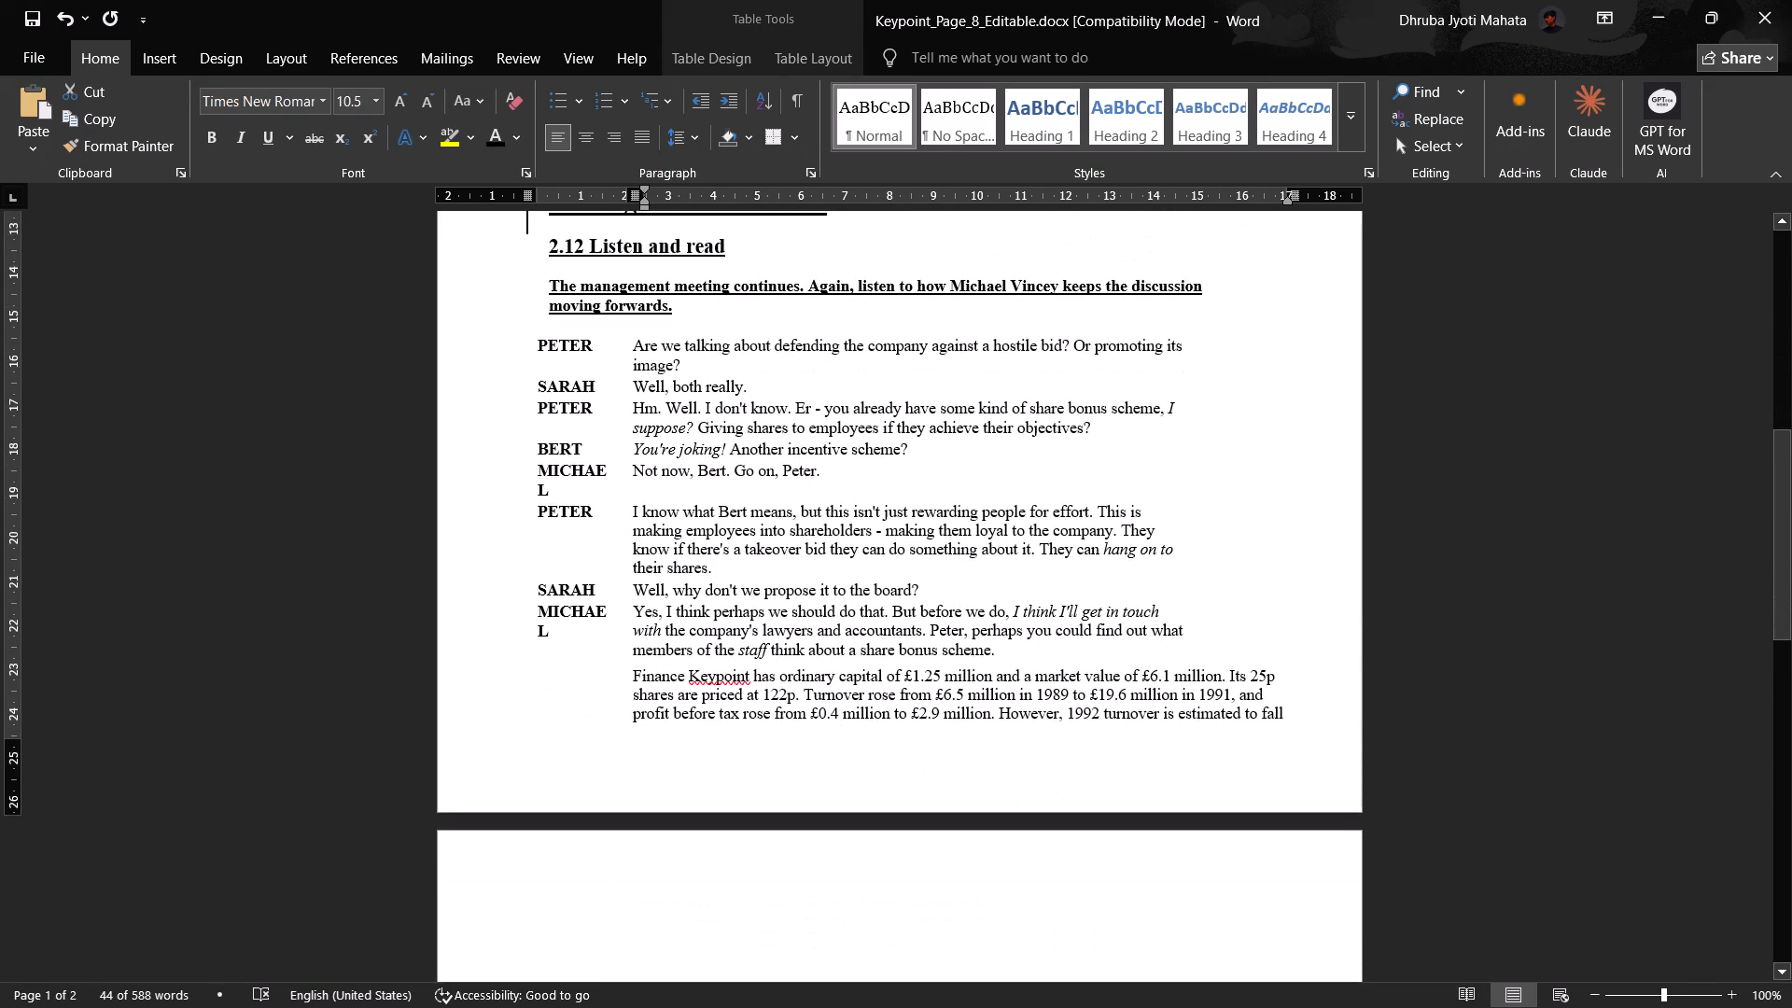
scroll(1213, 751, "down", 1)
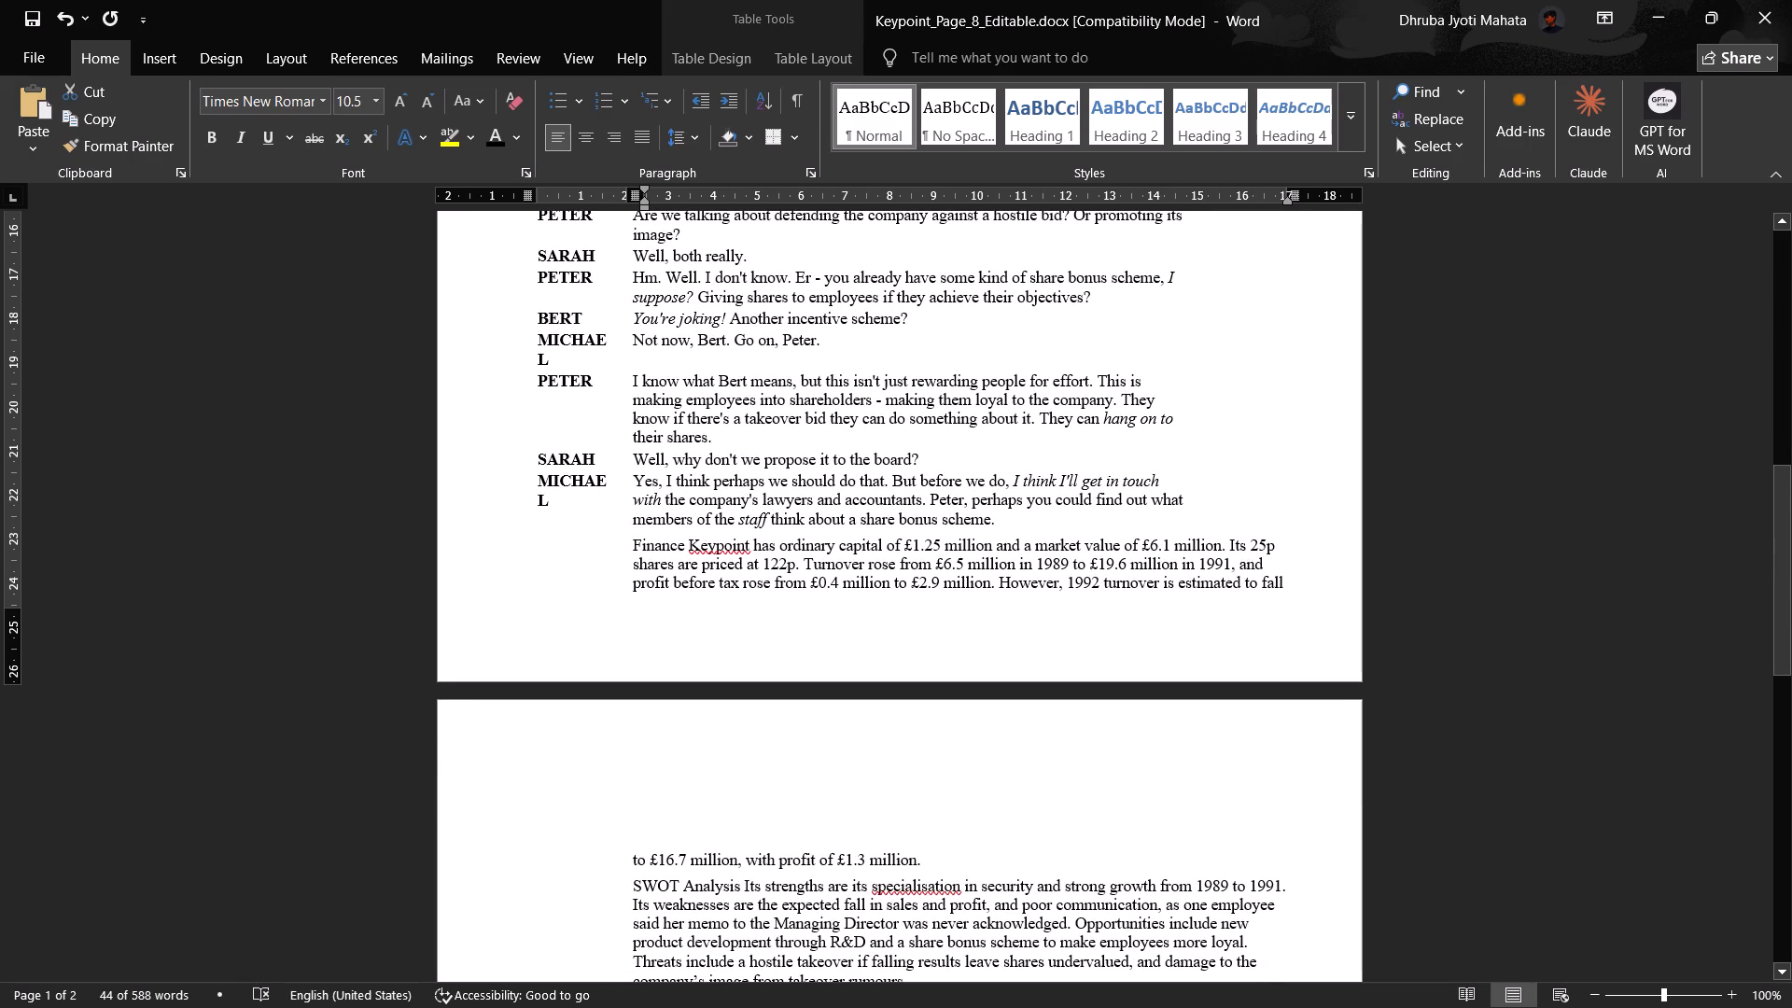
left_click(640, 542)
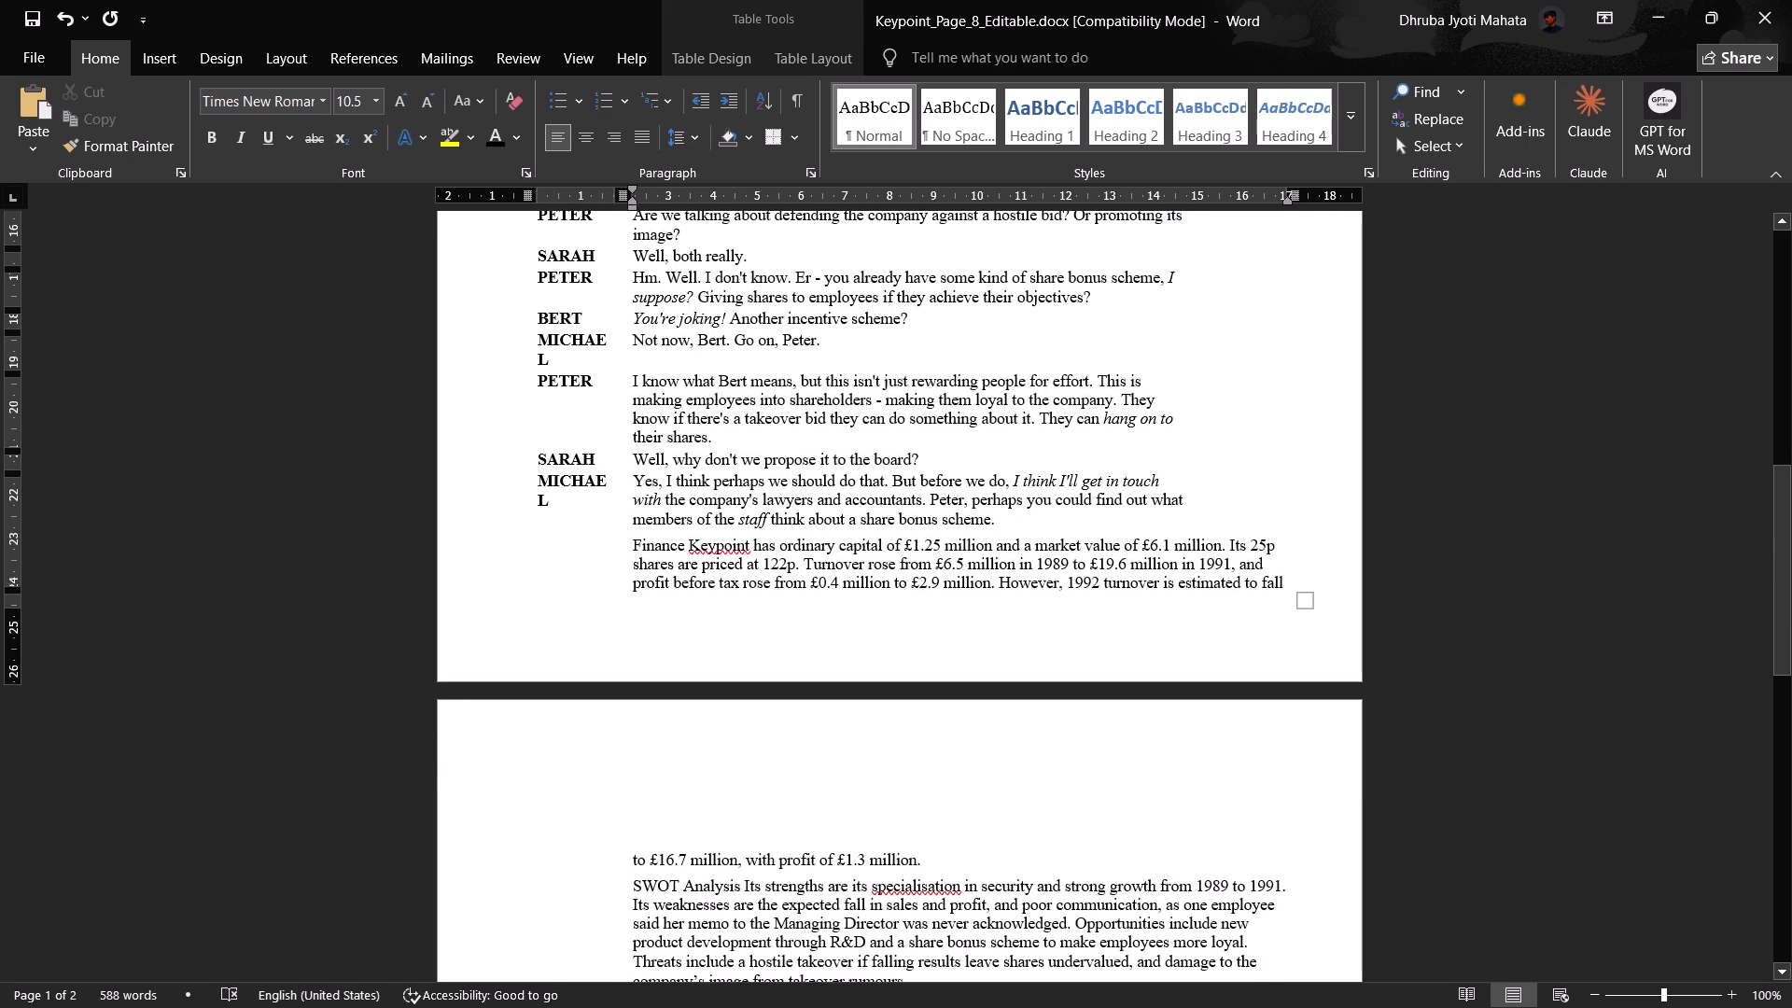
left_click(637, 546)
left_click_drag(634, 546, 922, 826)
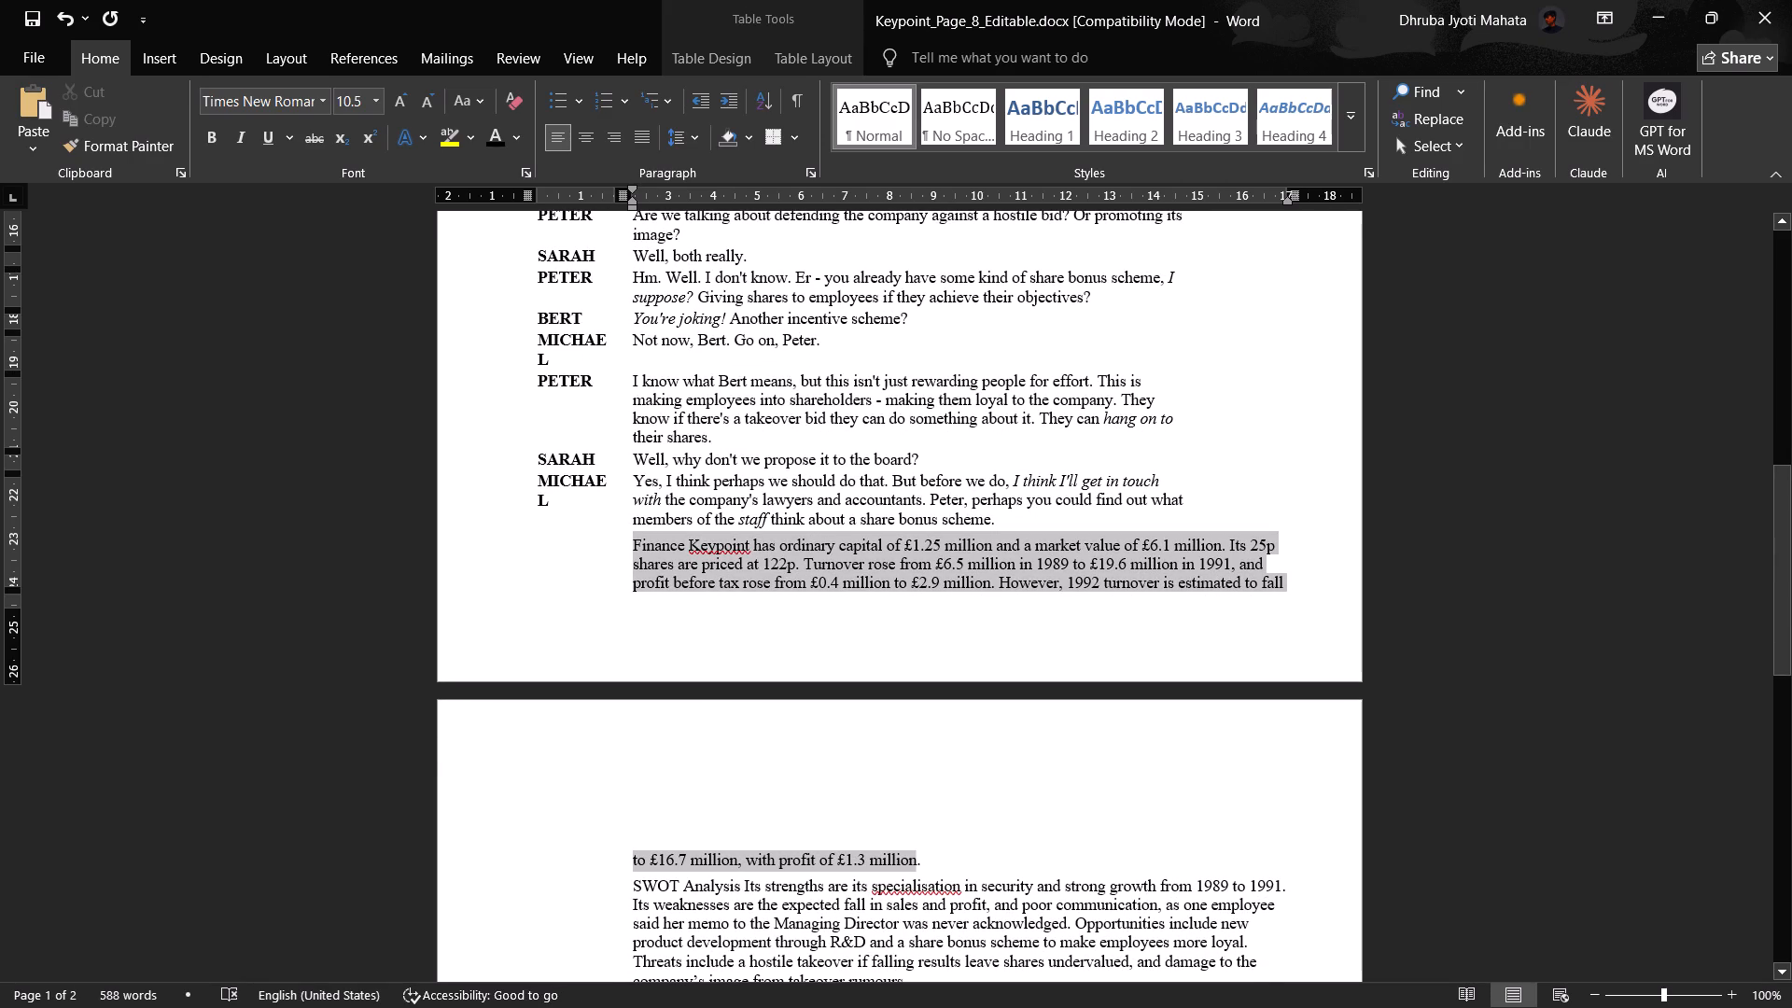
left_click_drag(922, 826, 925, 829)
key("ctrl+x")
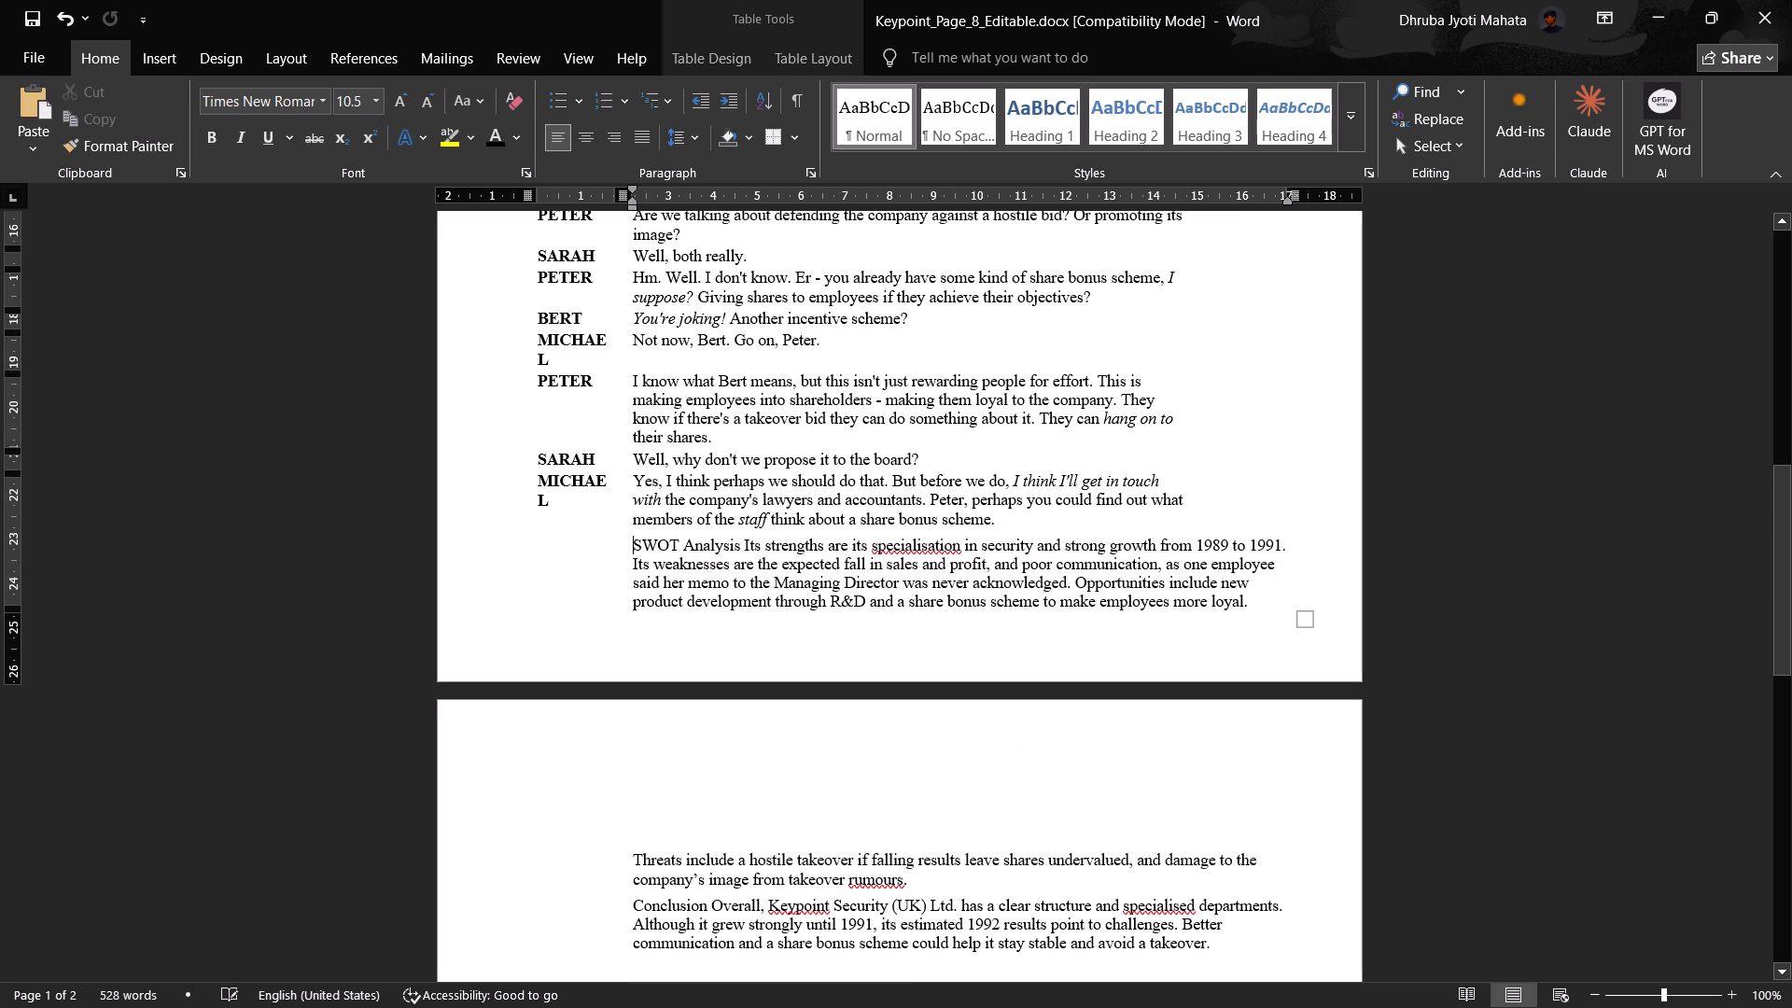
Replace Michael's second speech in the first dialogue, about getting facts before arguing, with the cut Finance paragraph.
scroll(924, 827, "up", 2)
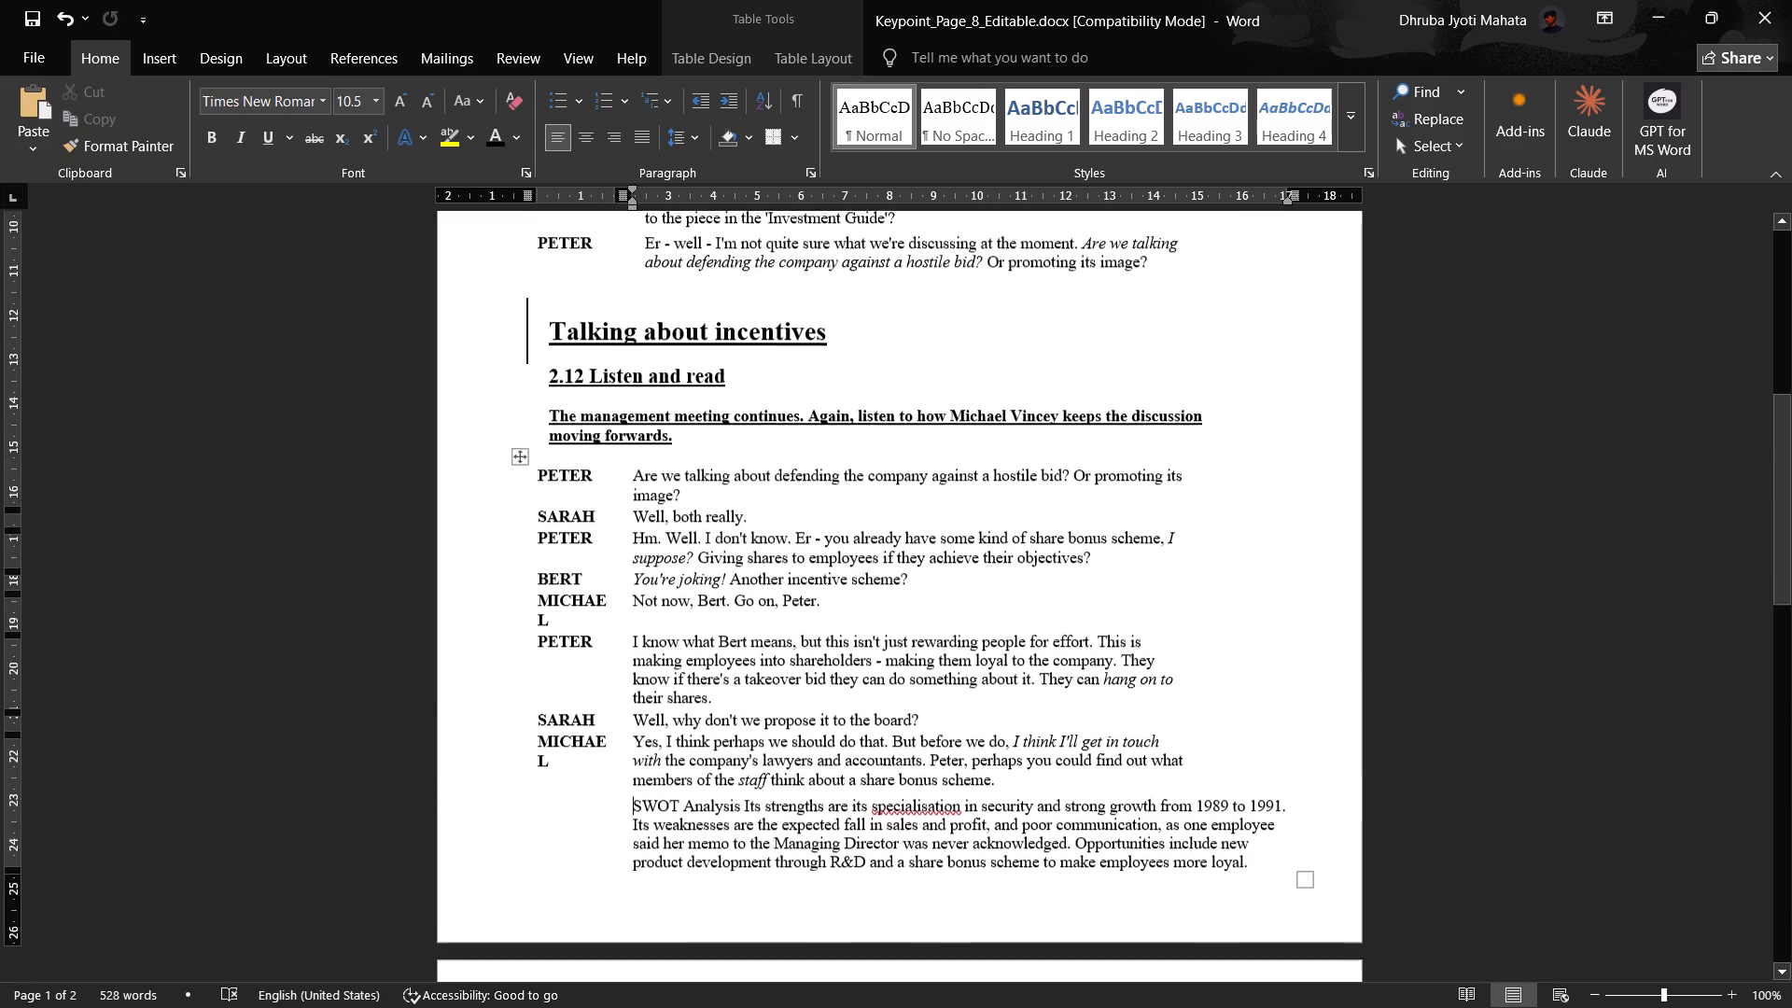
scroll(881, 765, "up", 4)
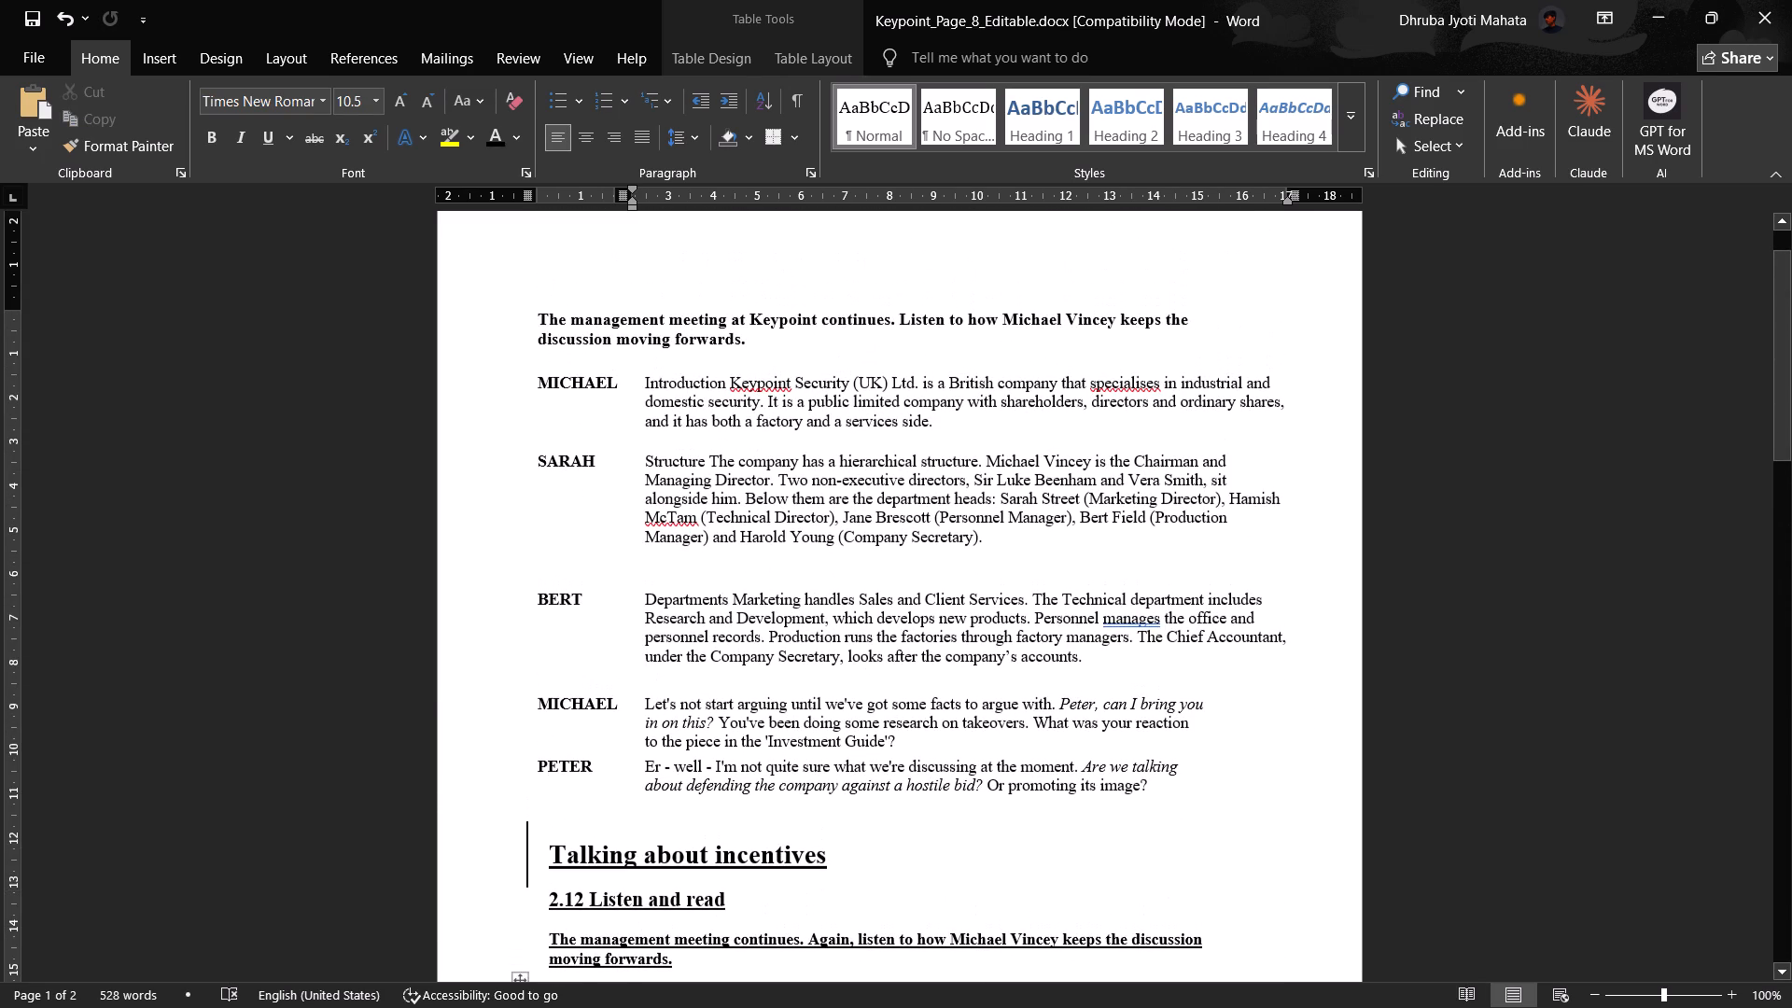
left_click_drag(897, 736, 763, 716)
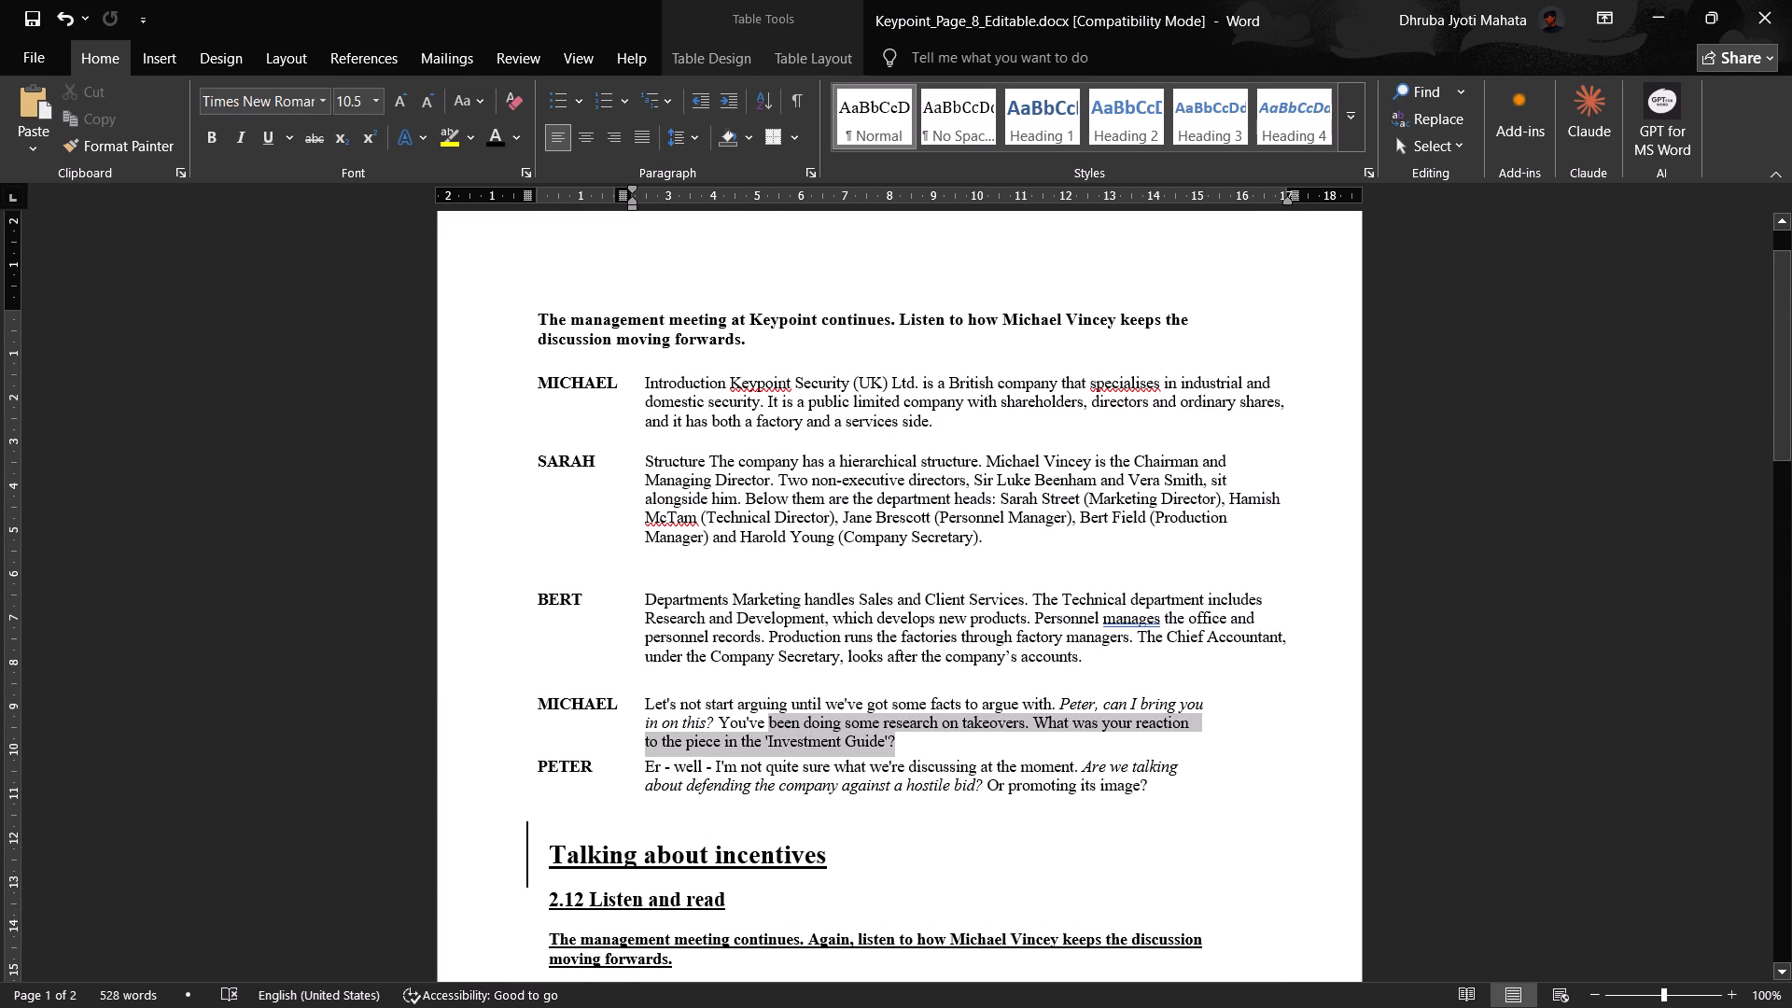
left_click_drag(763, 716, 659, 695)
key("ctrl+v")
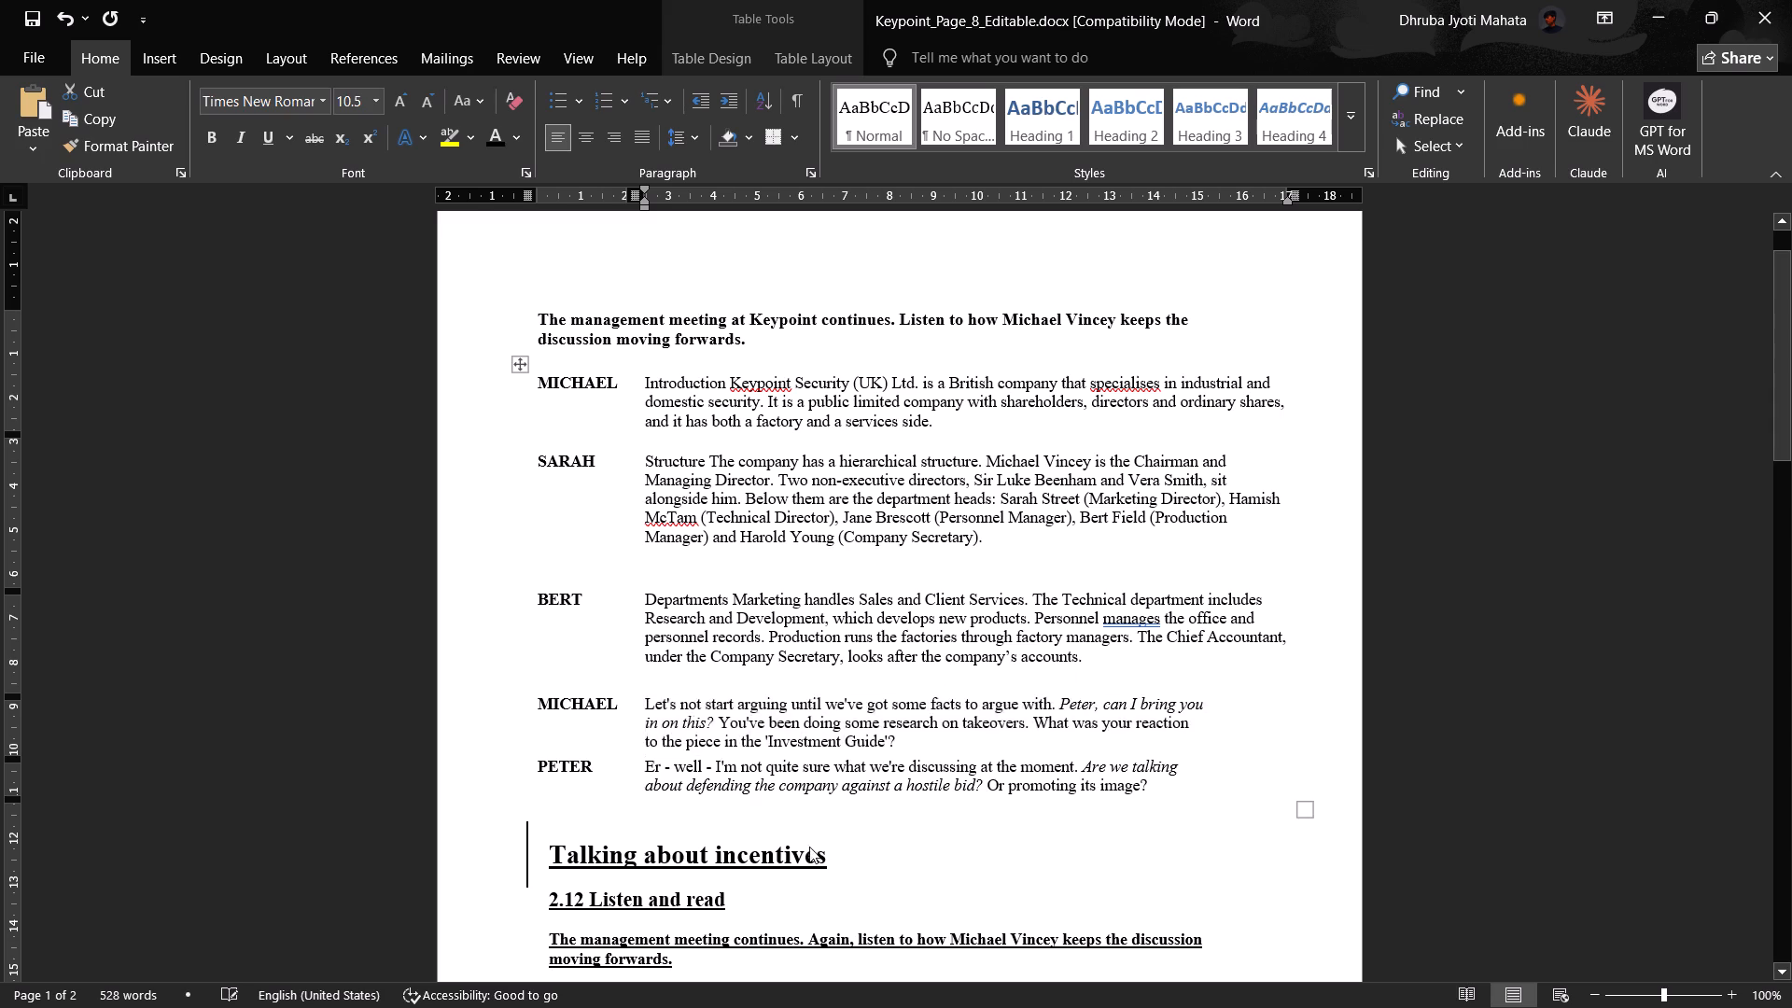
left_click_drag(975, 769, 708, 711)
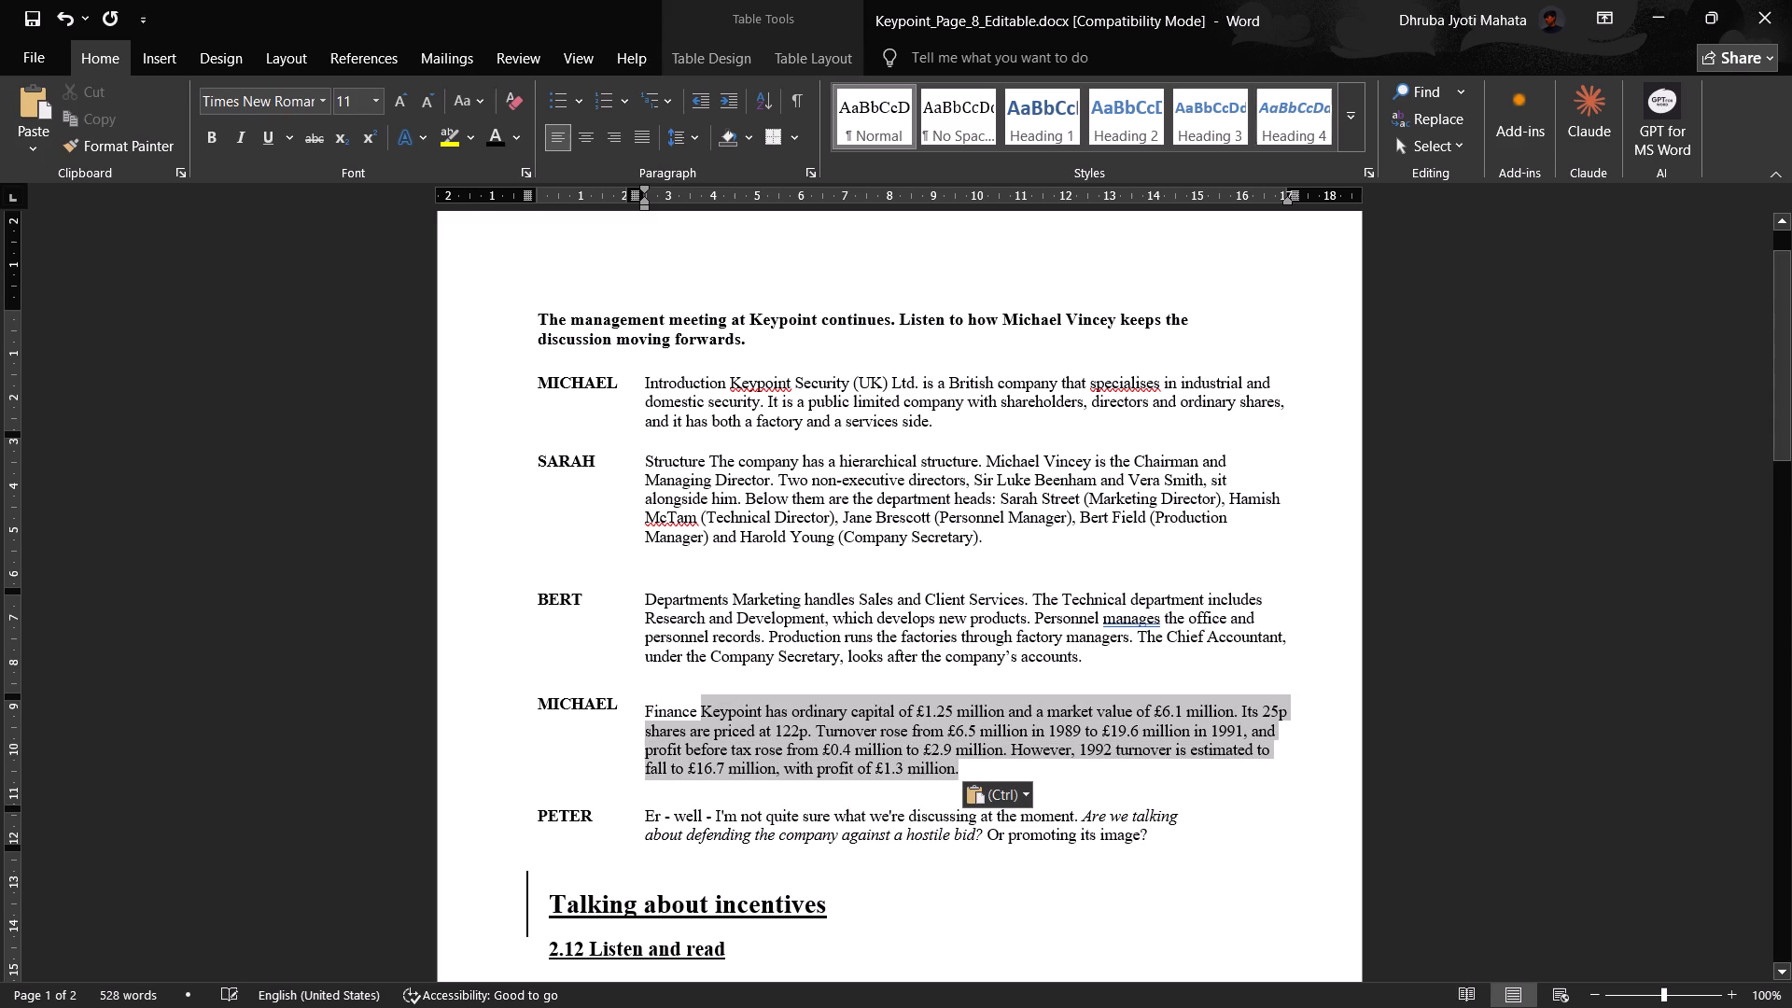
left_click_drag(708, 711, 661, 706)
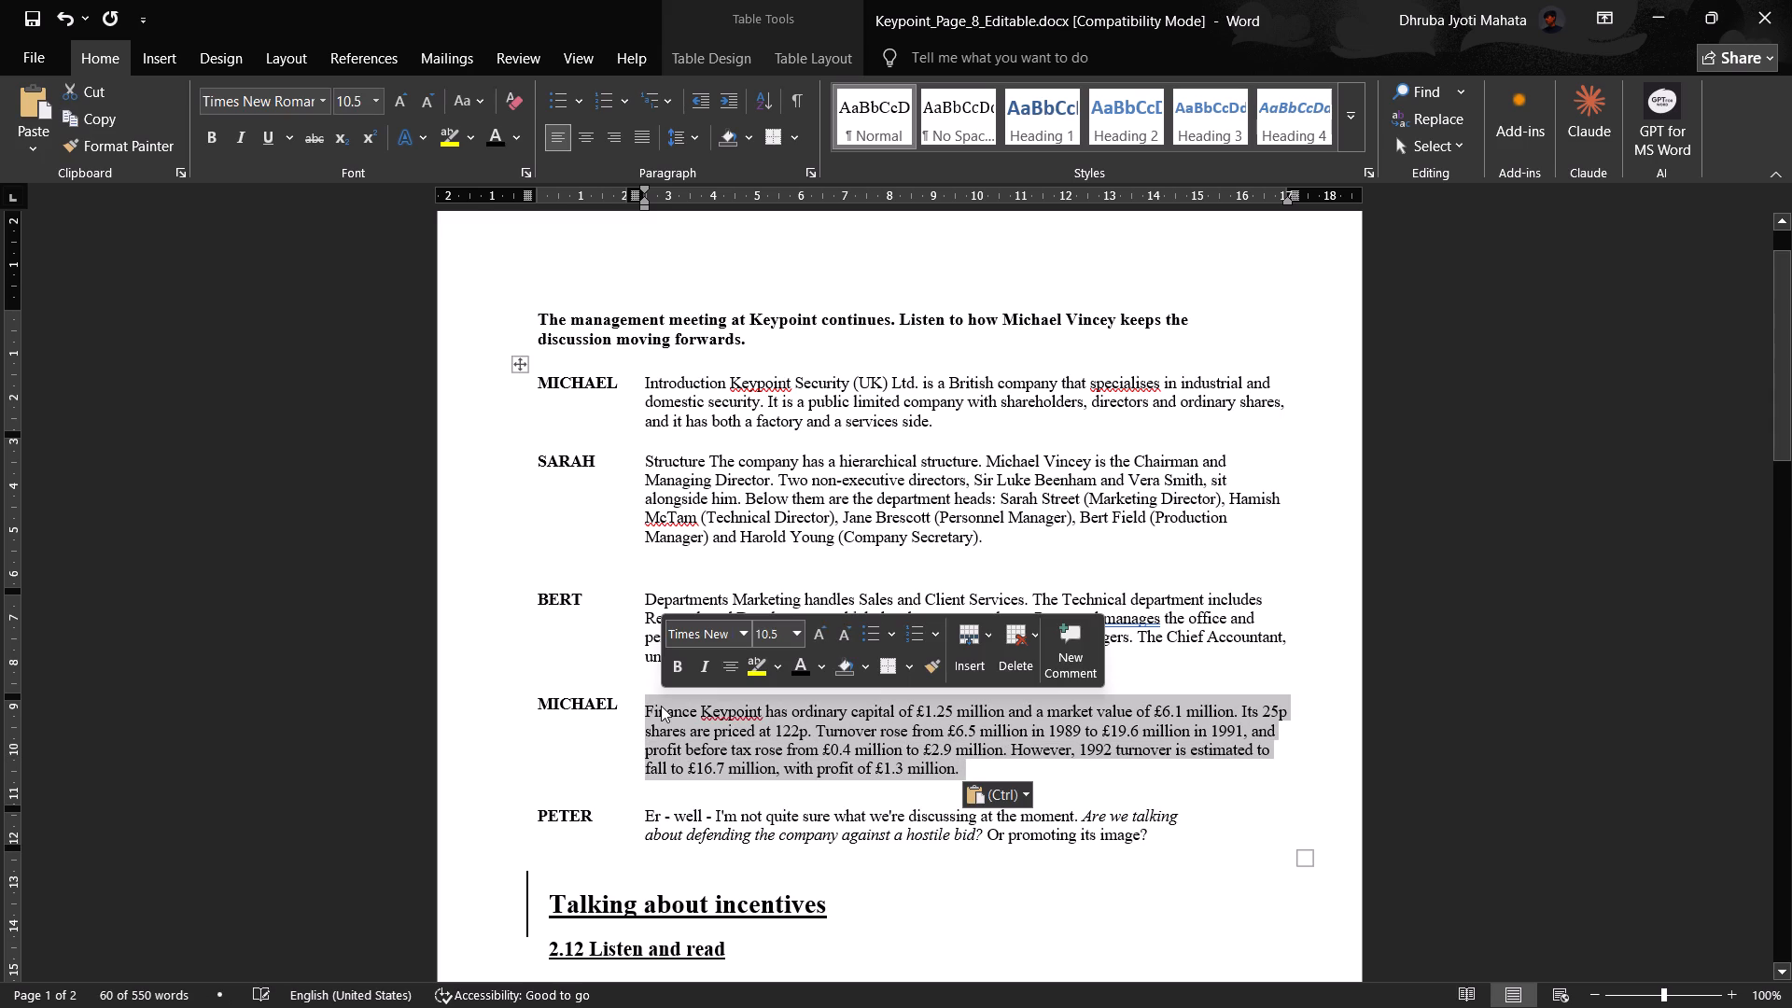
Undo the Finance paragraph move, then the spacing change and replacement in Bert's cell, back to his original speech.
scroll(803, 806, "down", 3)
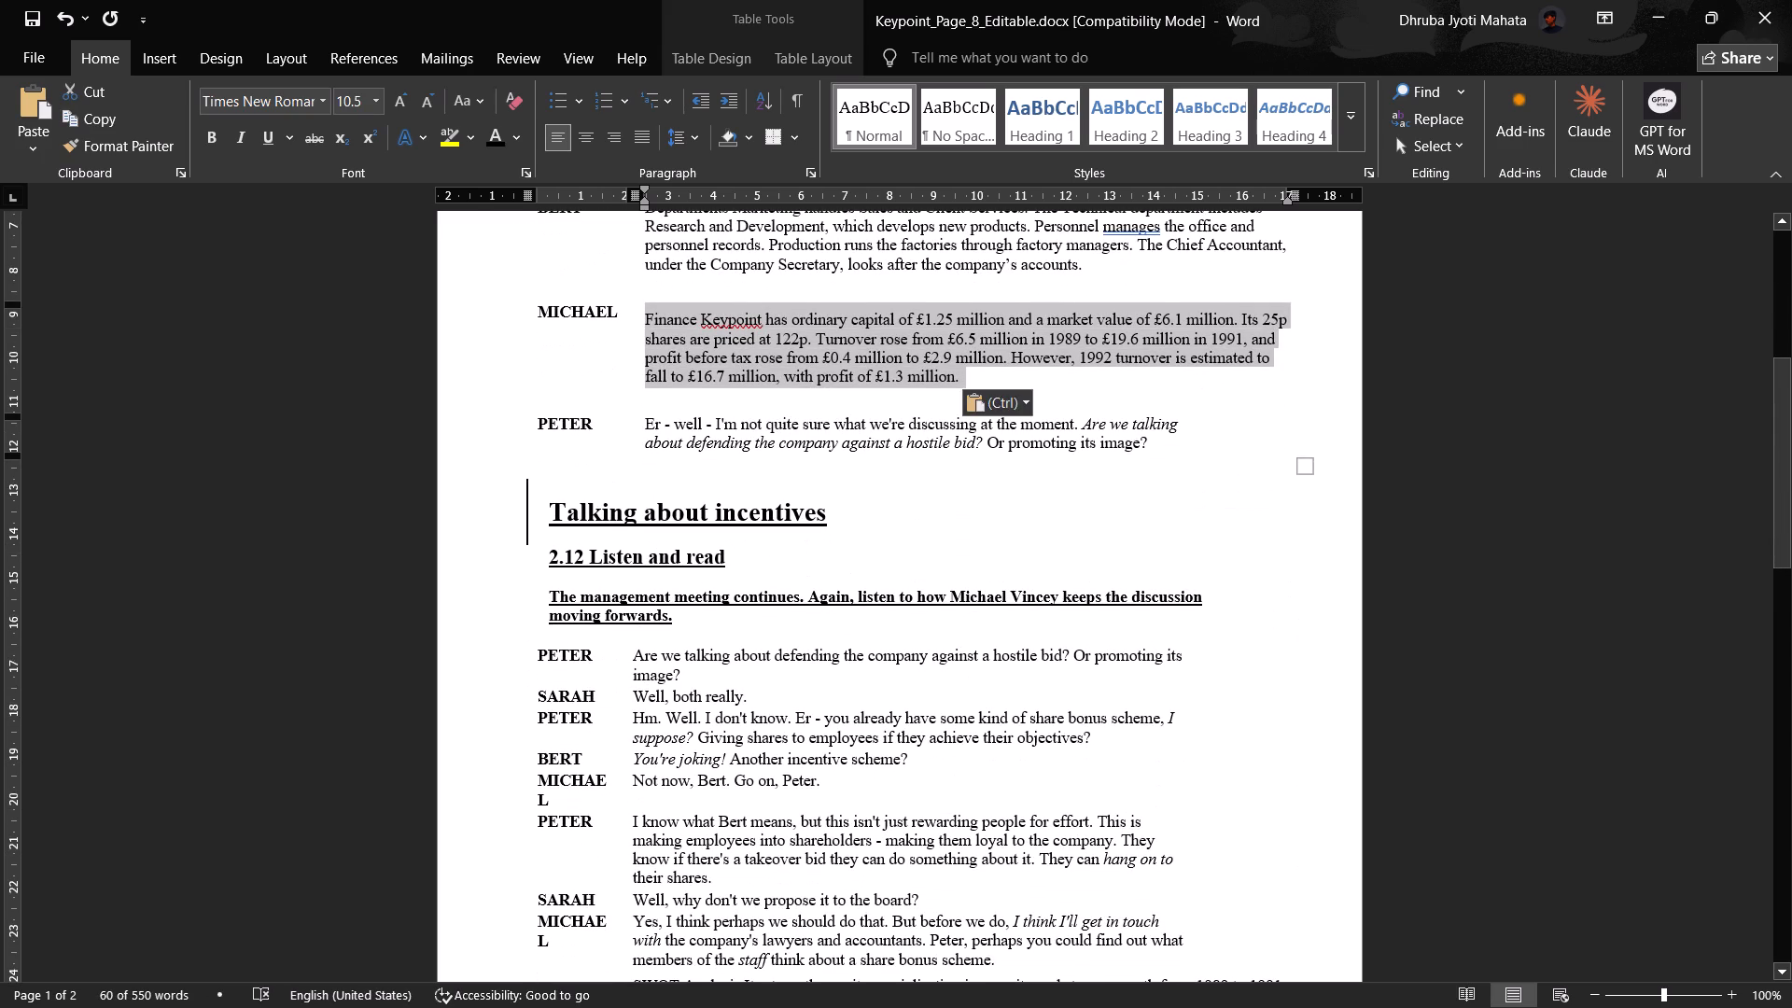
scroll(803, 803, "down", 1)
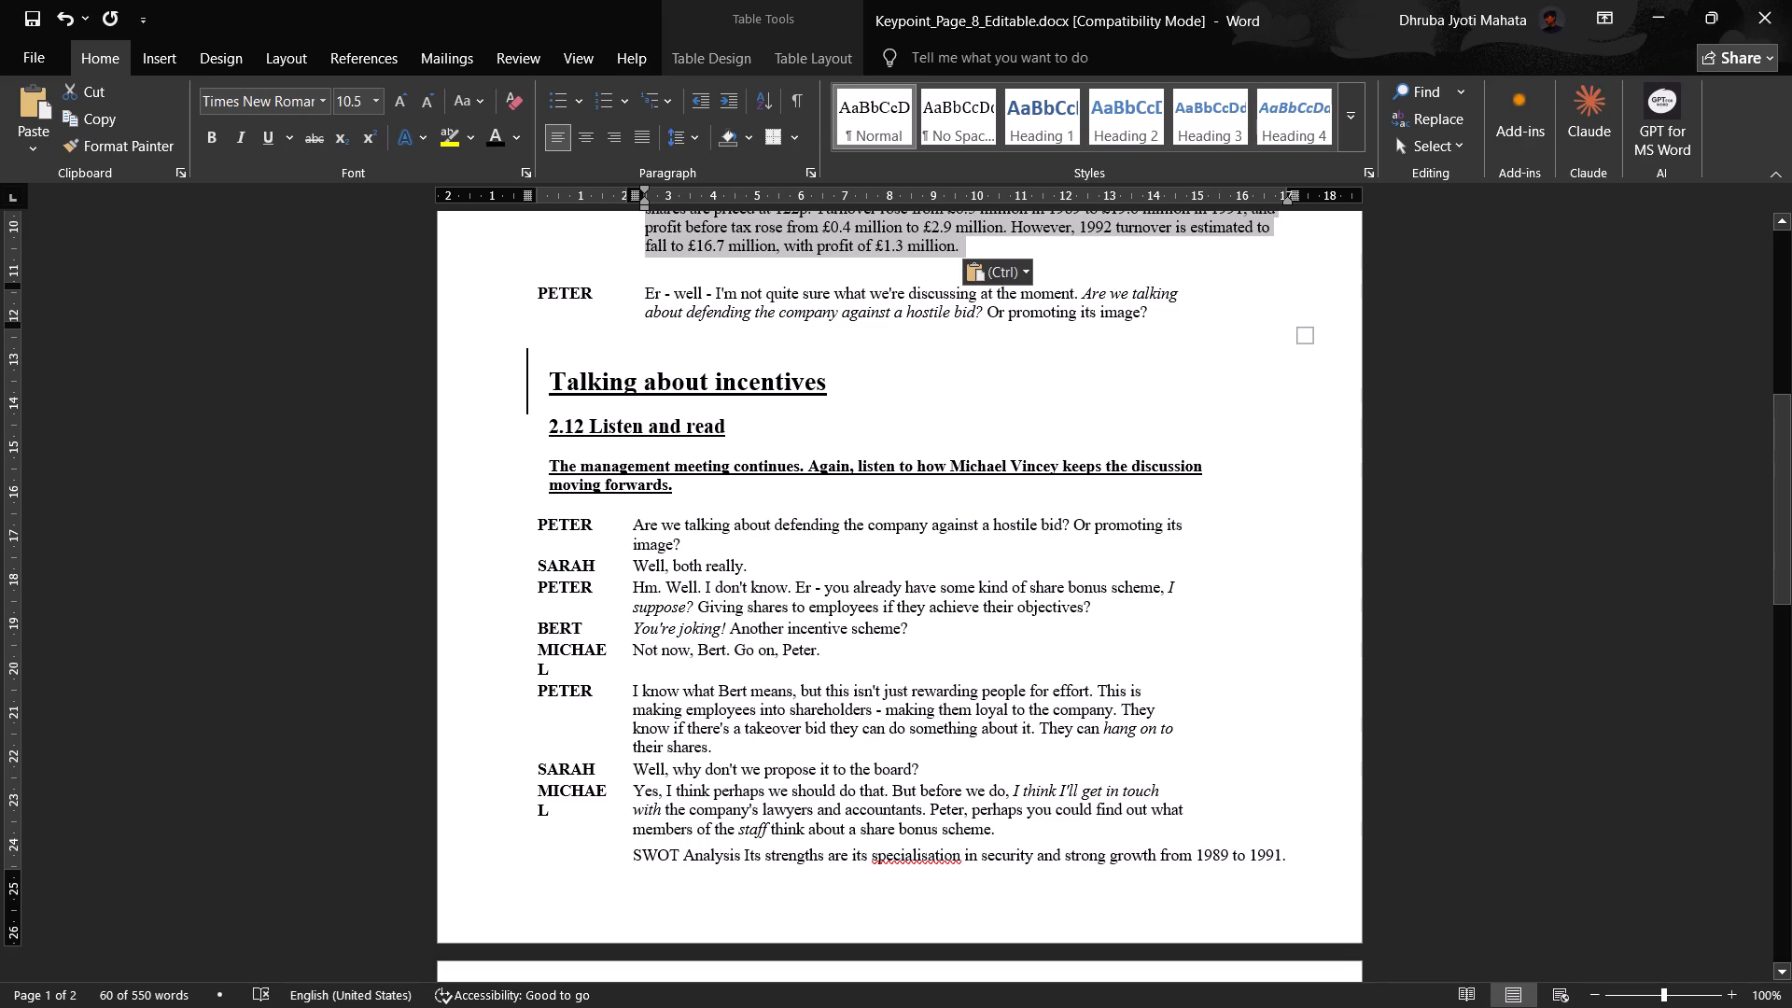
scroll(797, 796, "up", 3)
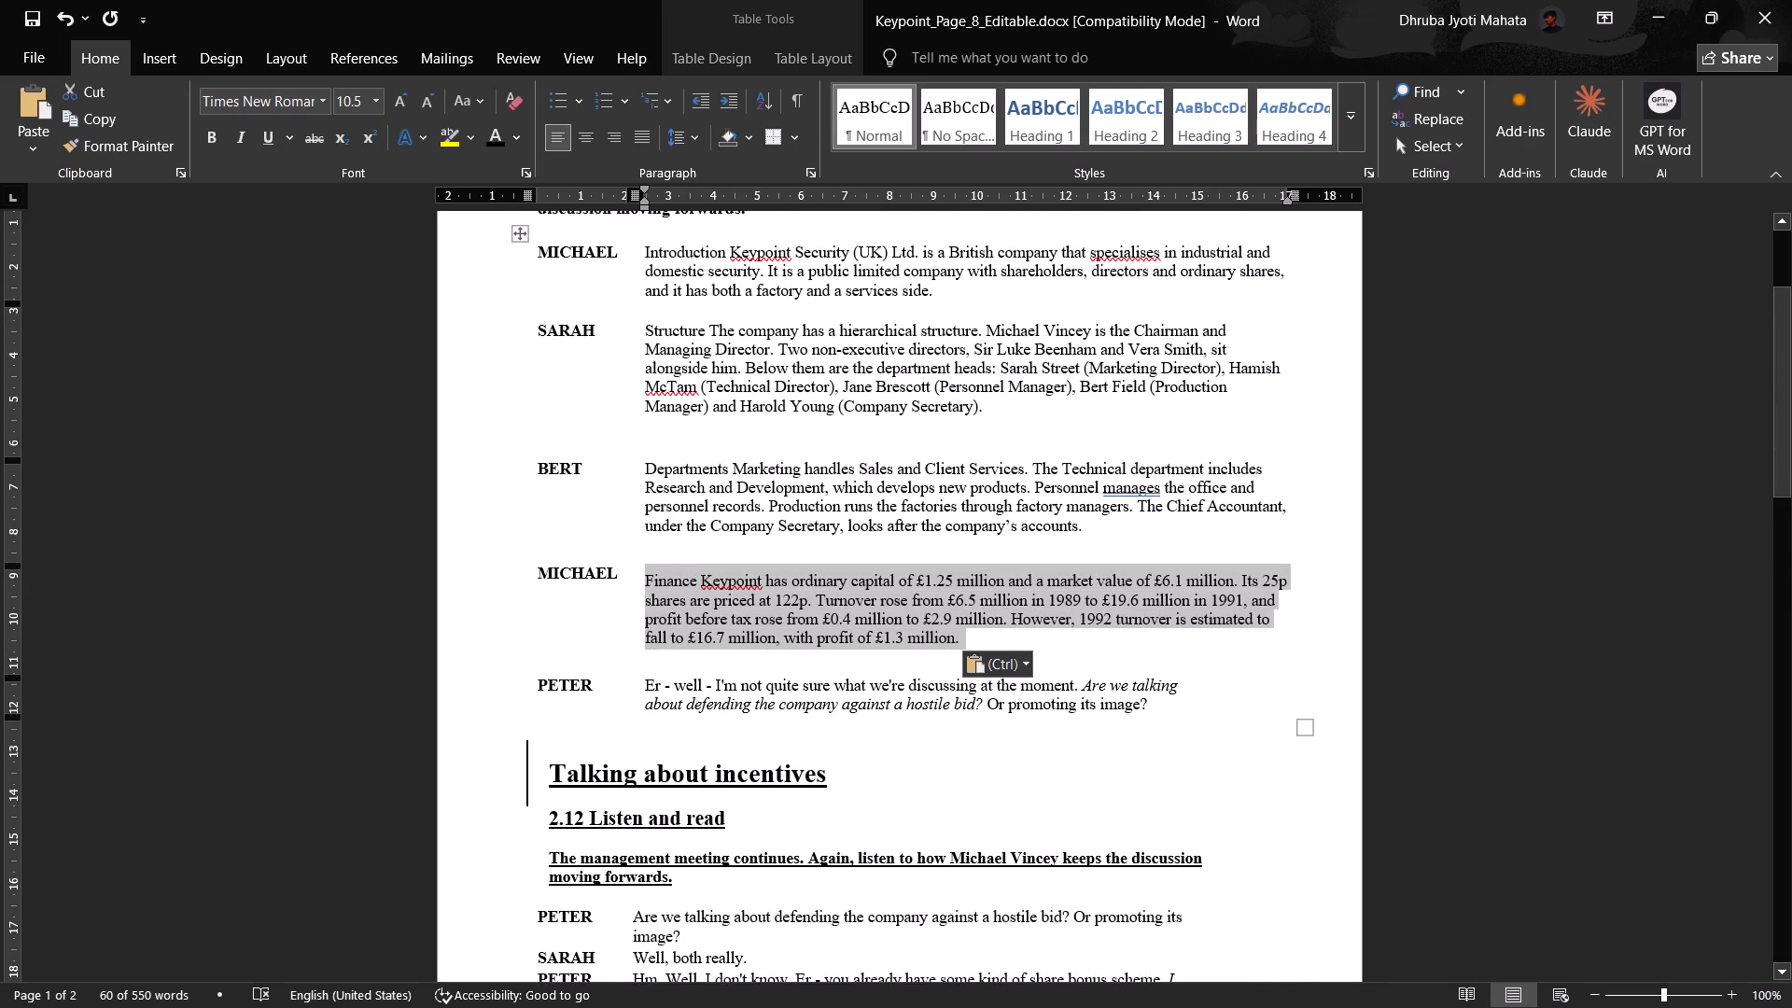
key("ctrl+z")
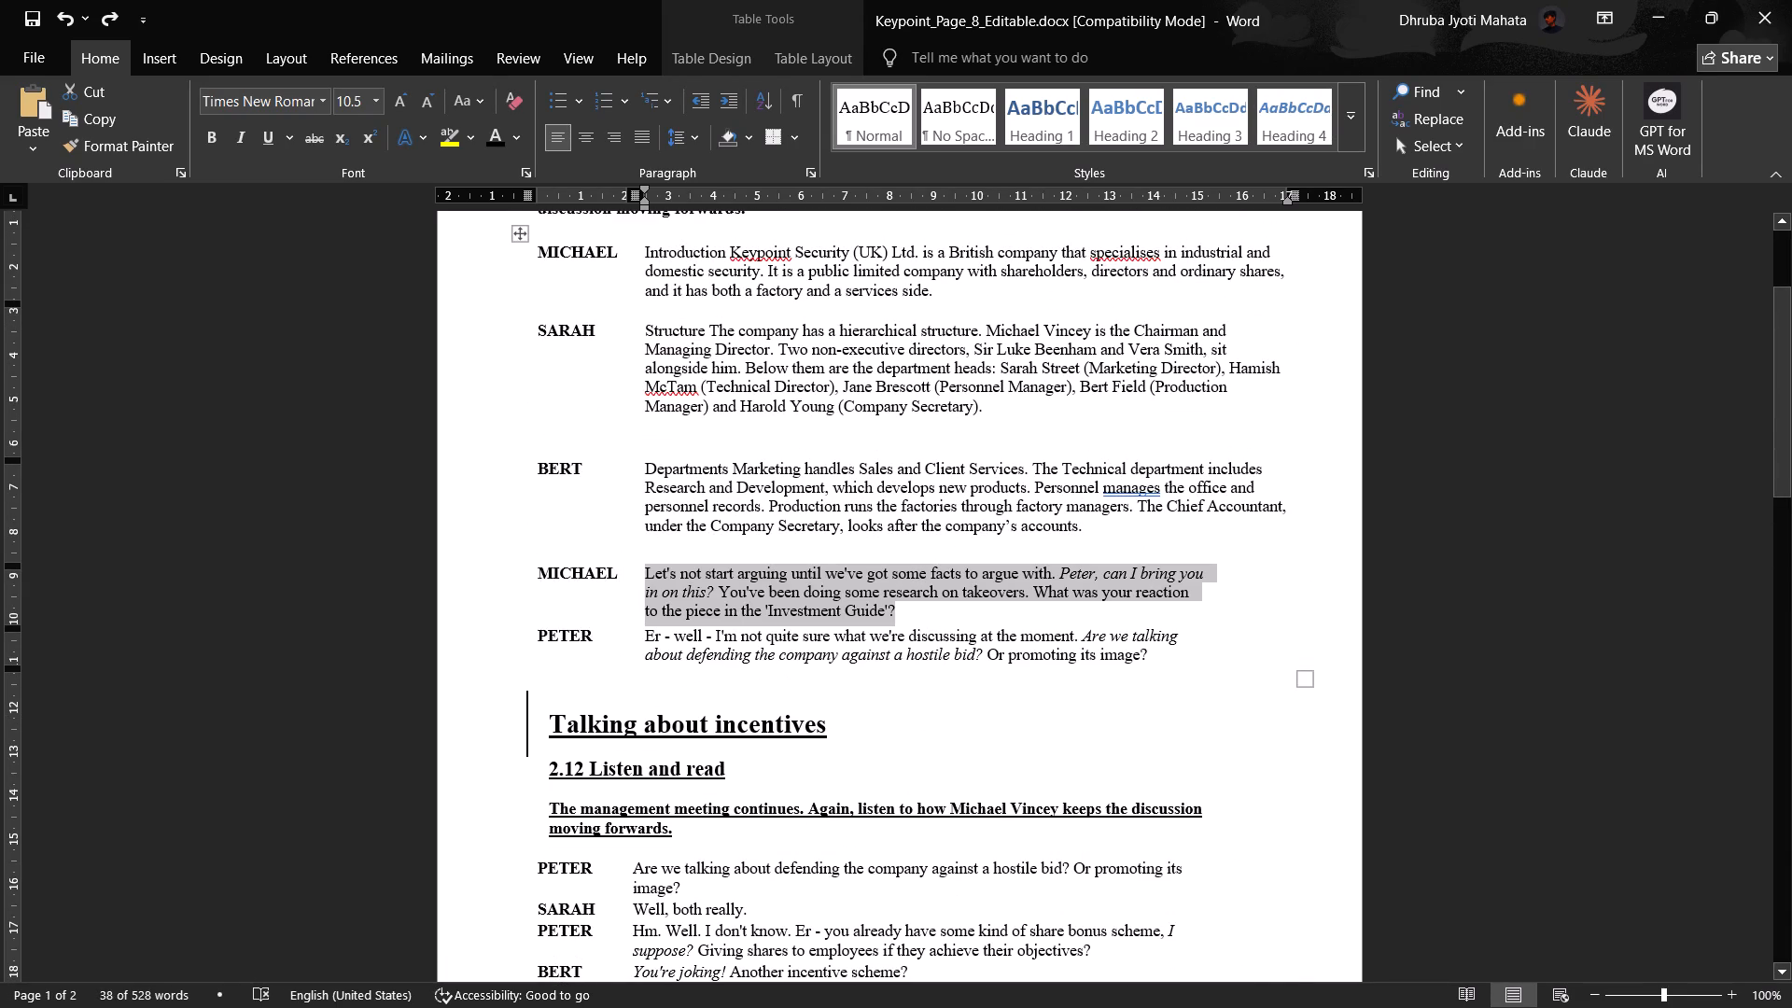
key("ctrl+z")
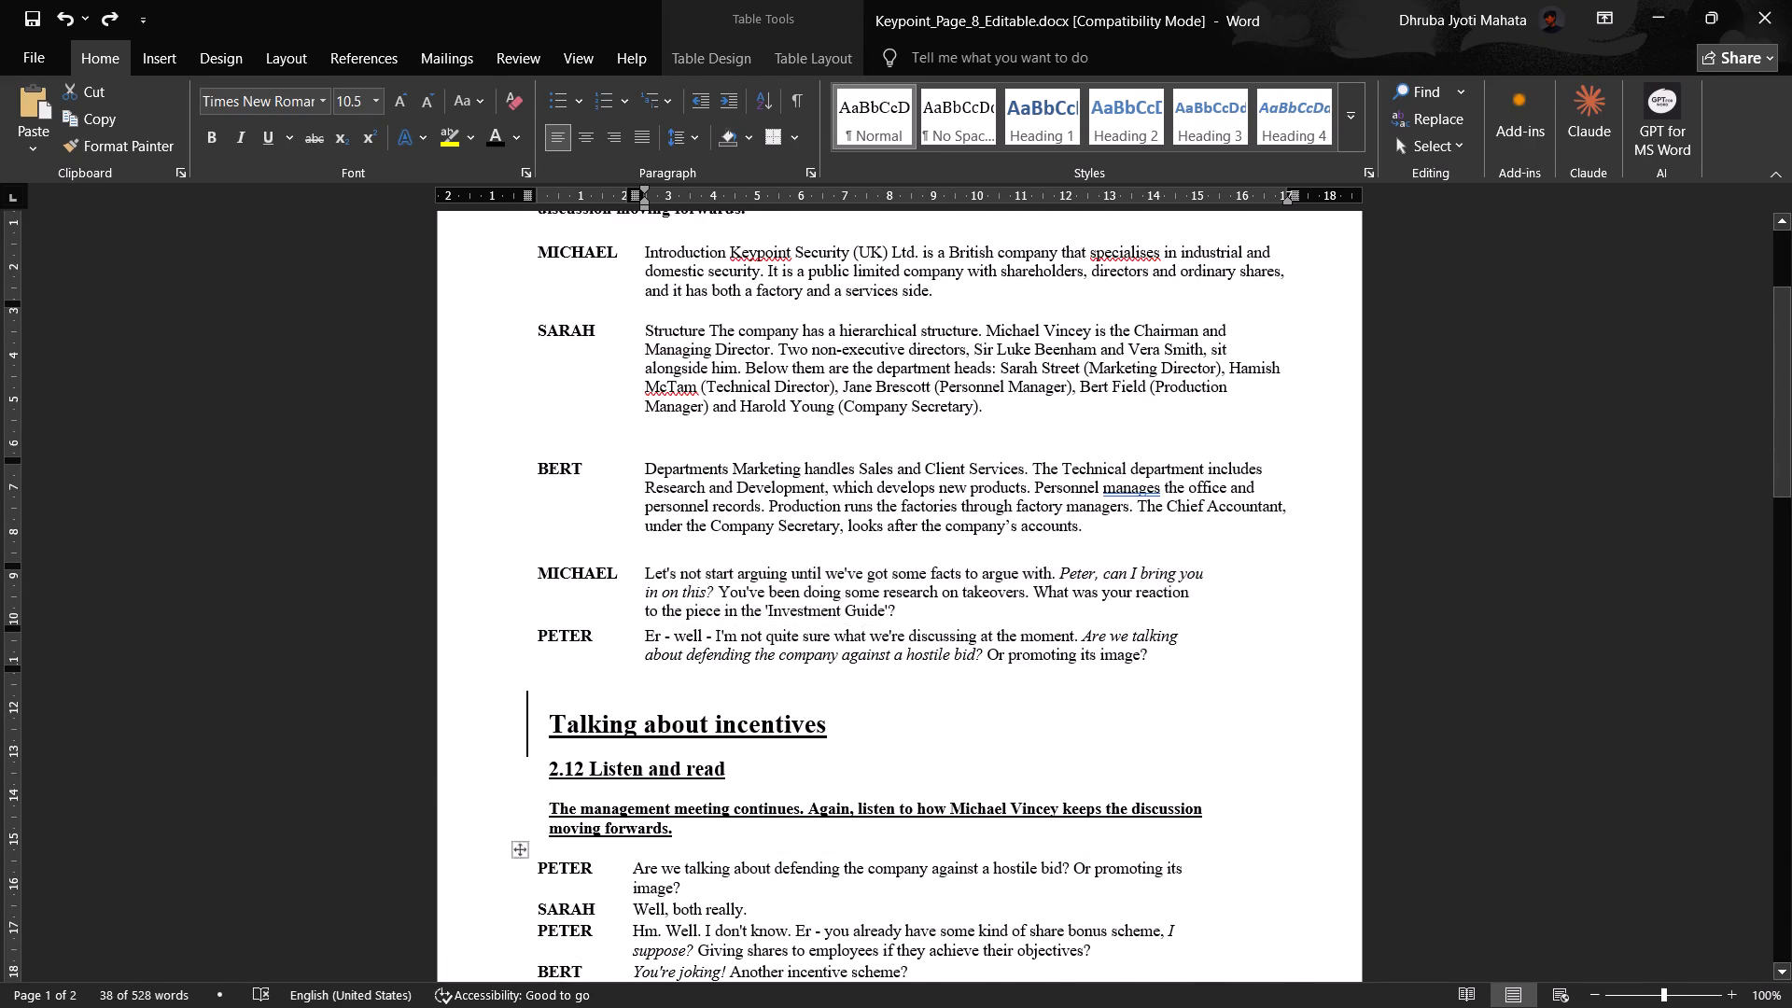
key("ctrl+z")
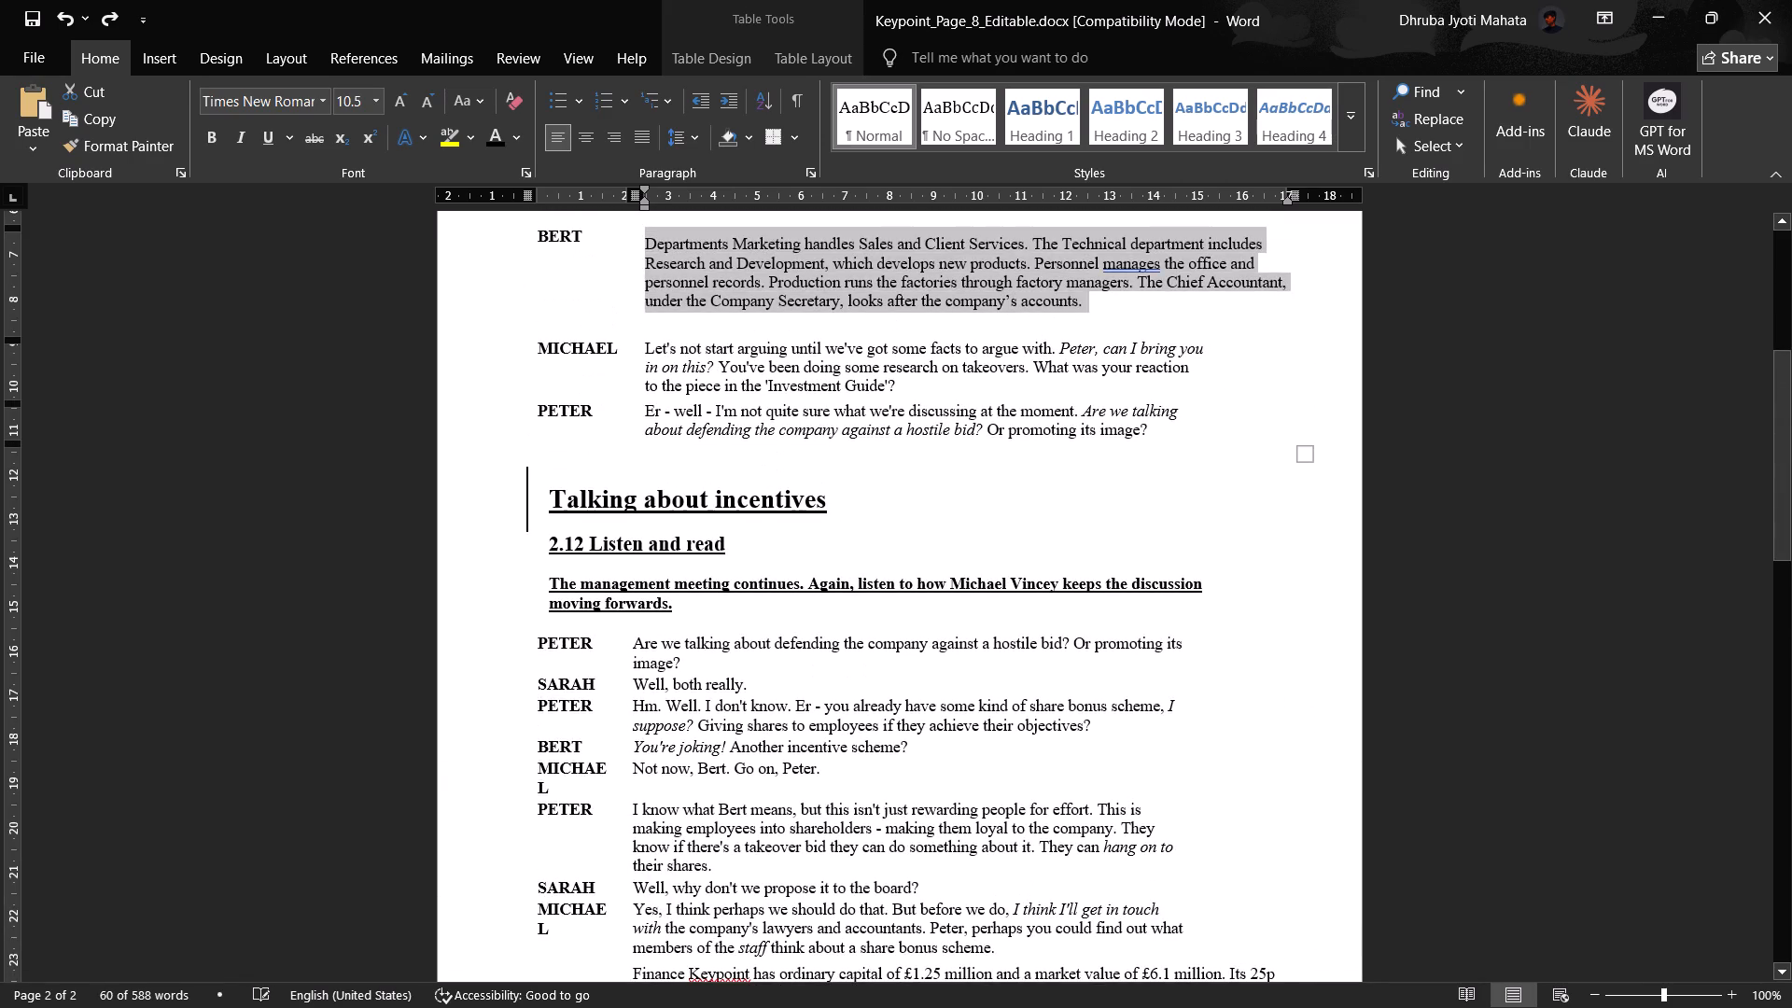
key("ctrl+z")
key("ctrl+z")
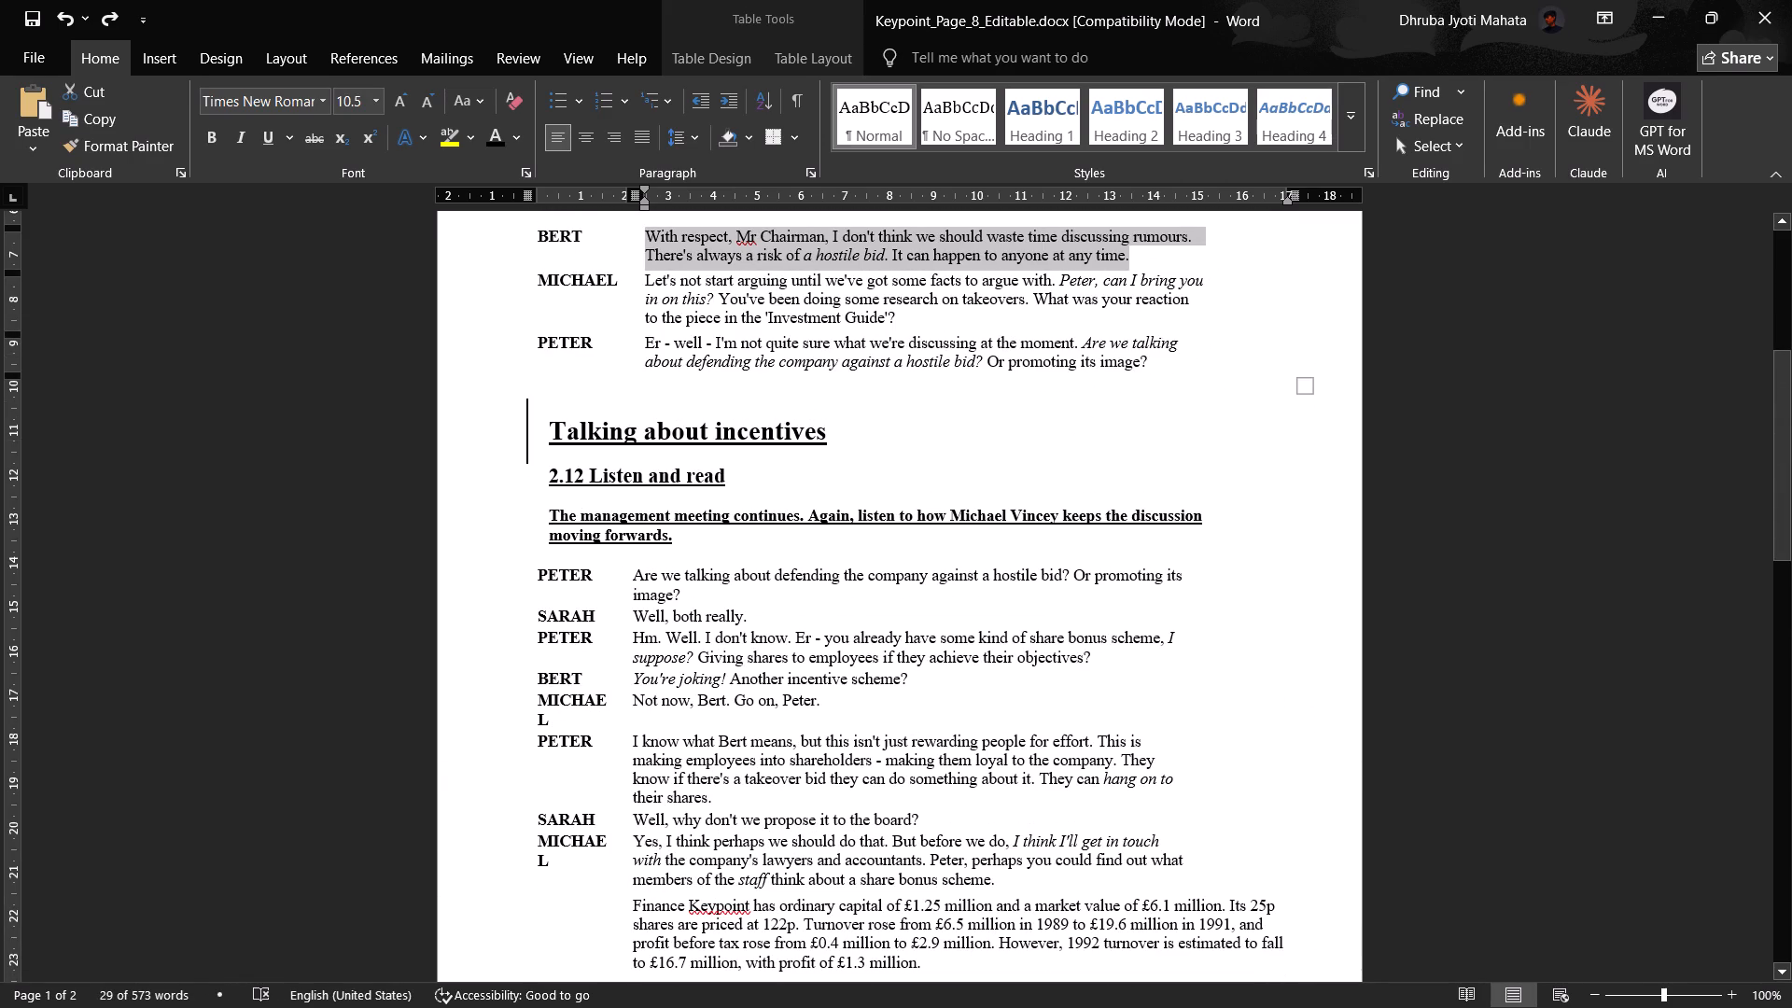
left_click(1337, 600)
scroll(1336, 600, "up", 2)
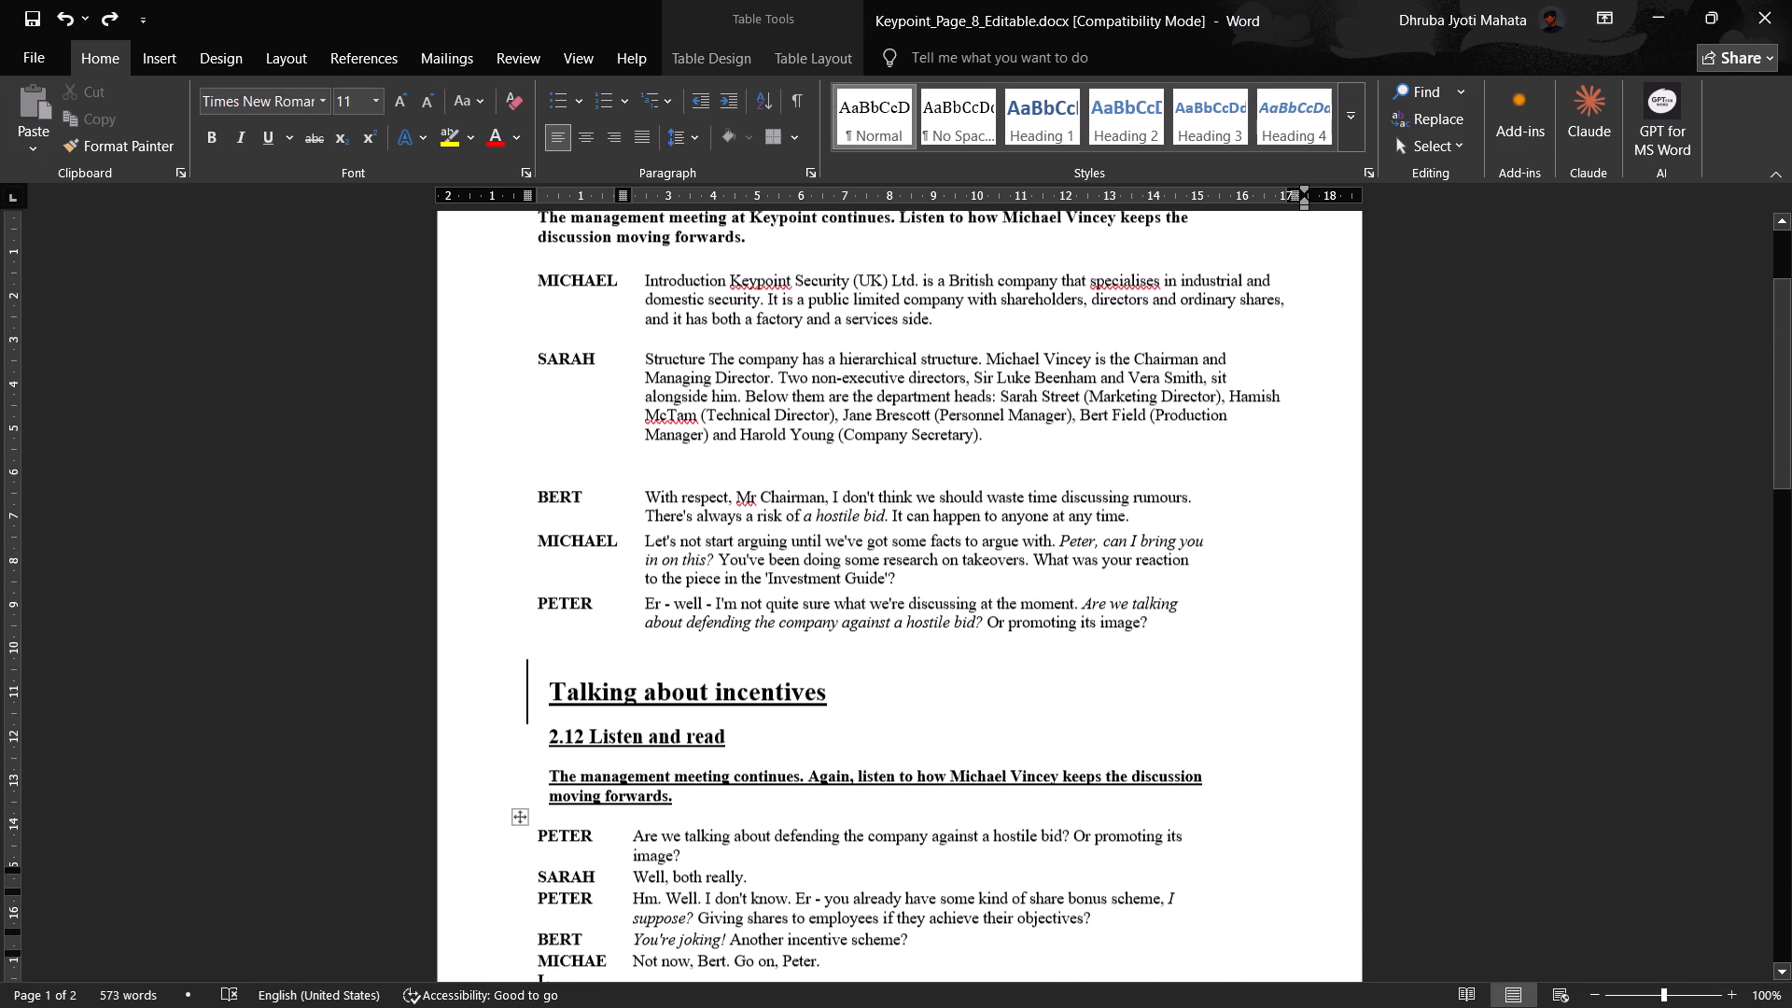
Undo the cut of the Departments paragraph to restore it below Michael's last speech in the second dialogue.
key("ctrl+z")
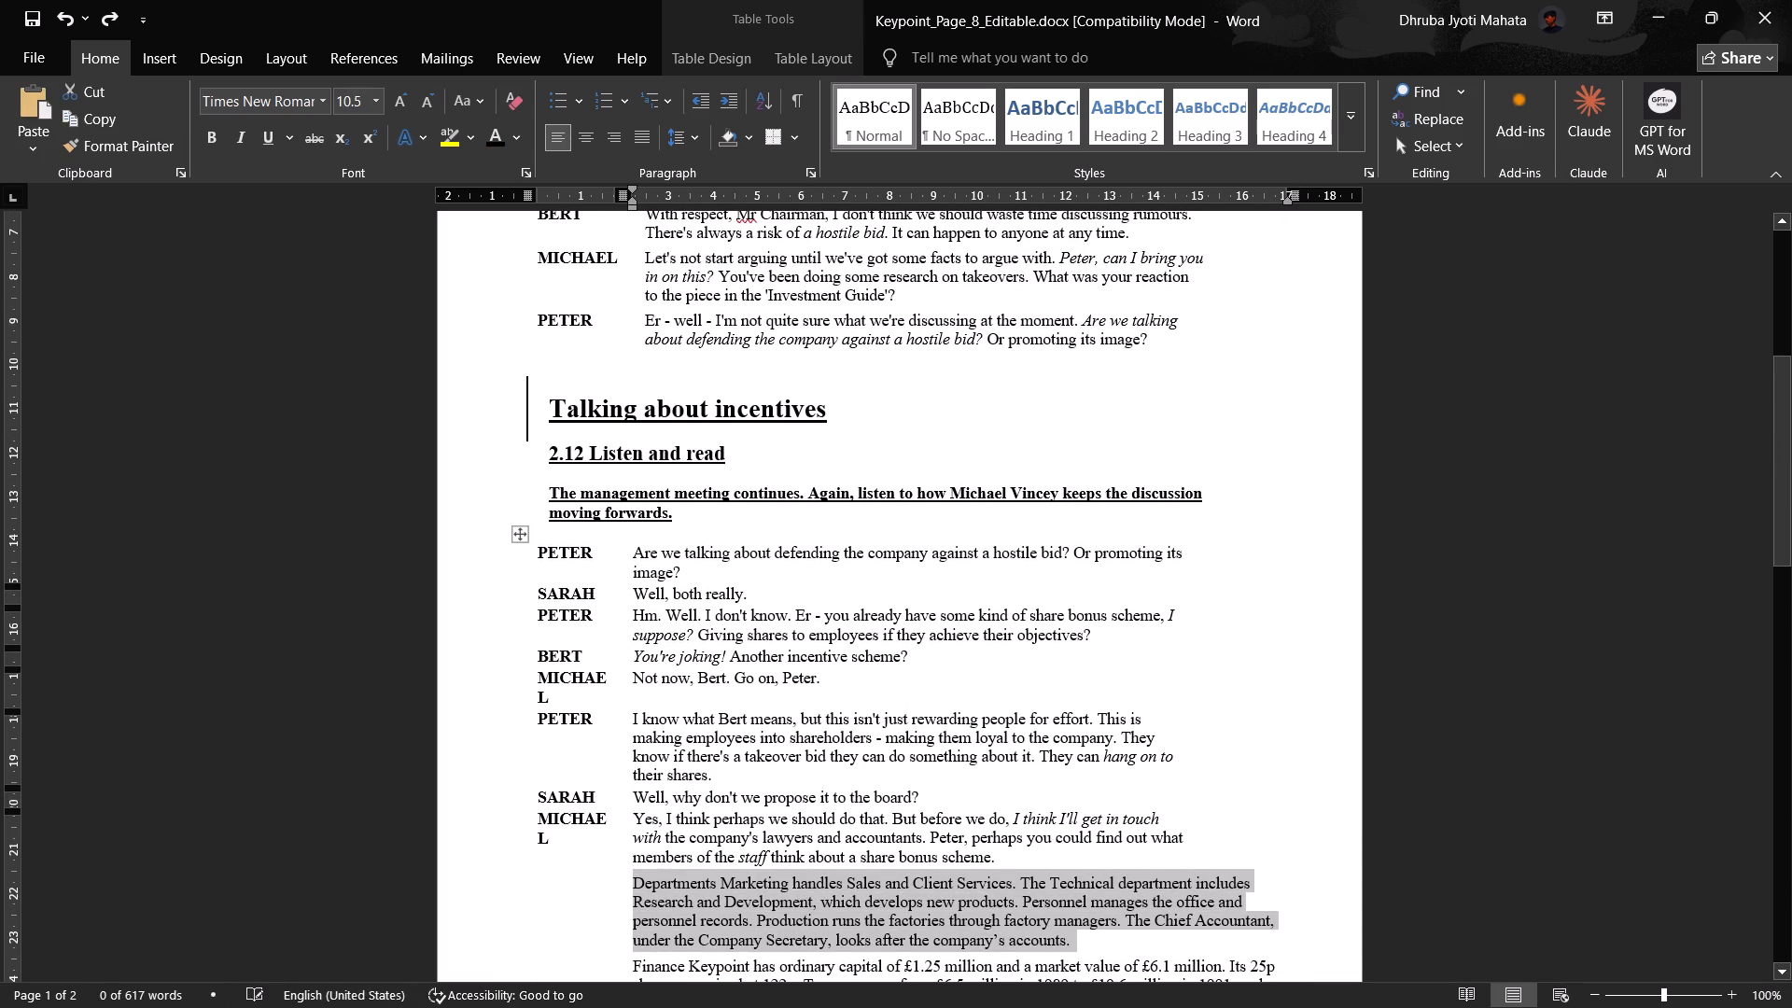
scroll(1307, 657, "up", 2)
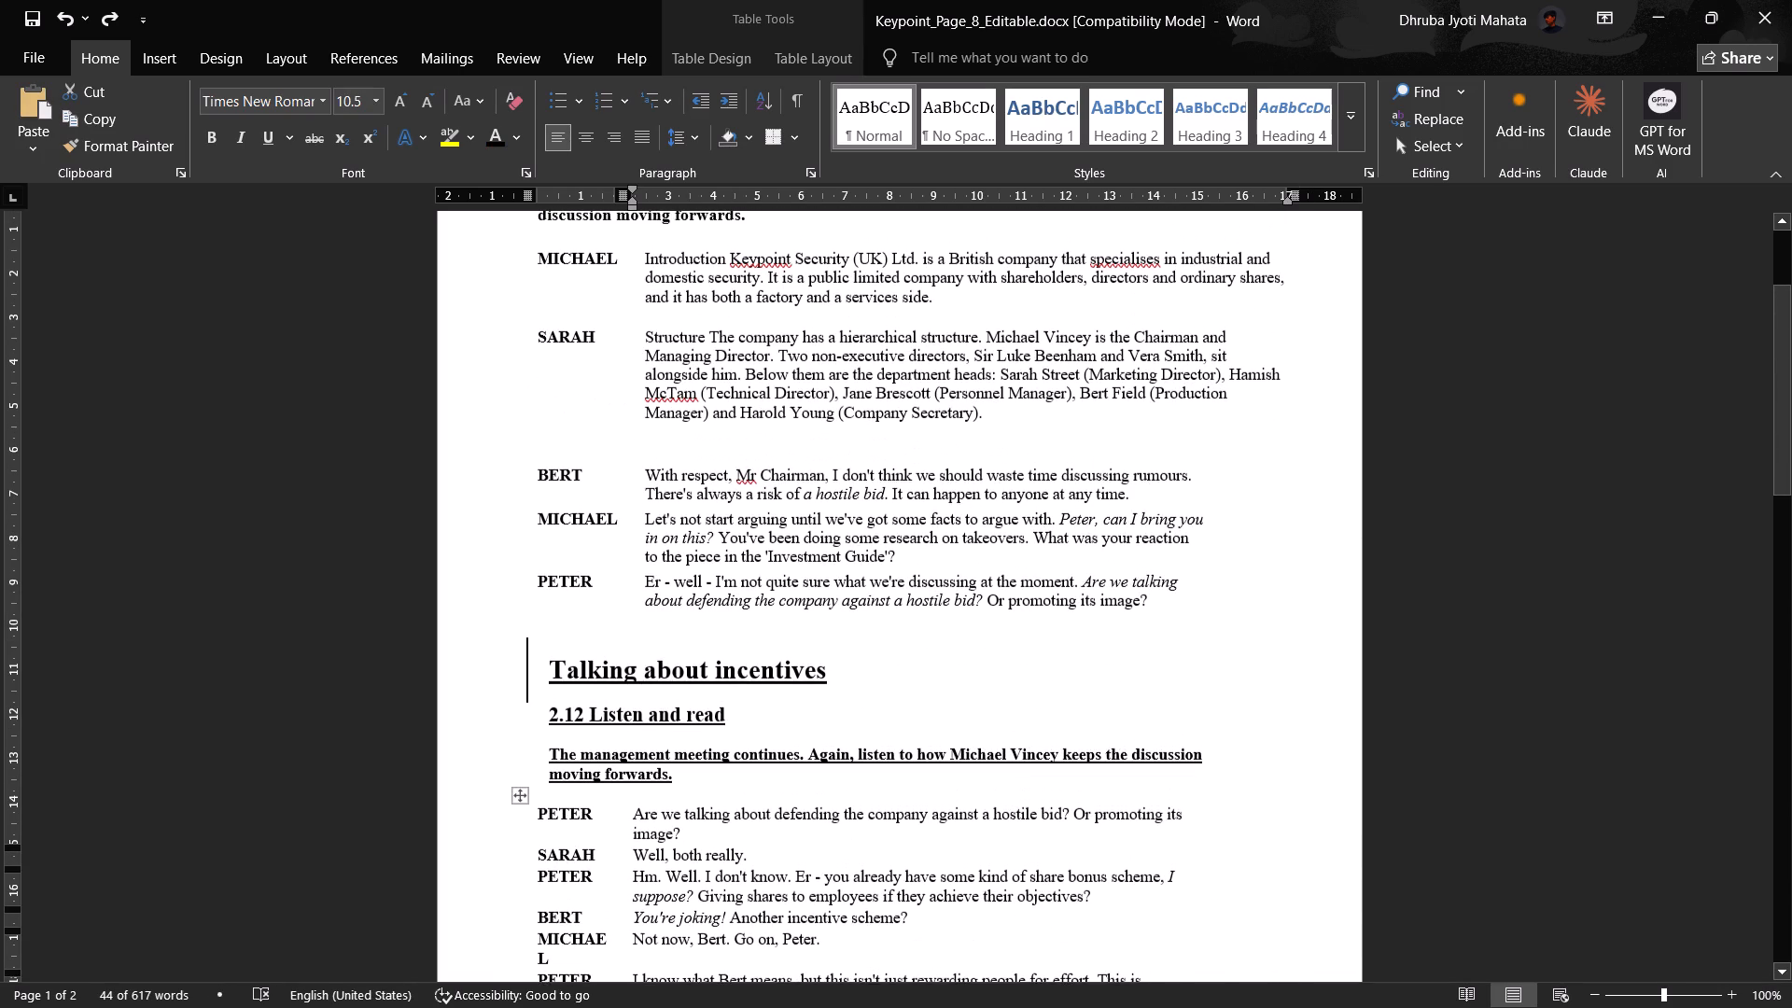
scroll(1307, 657, "down", 3)
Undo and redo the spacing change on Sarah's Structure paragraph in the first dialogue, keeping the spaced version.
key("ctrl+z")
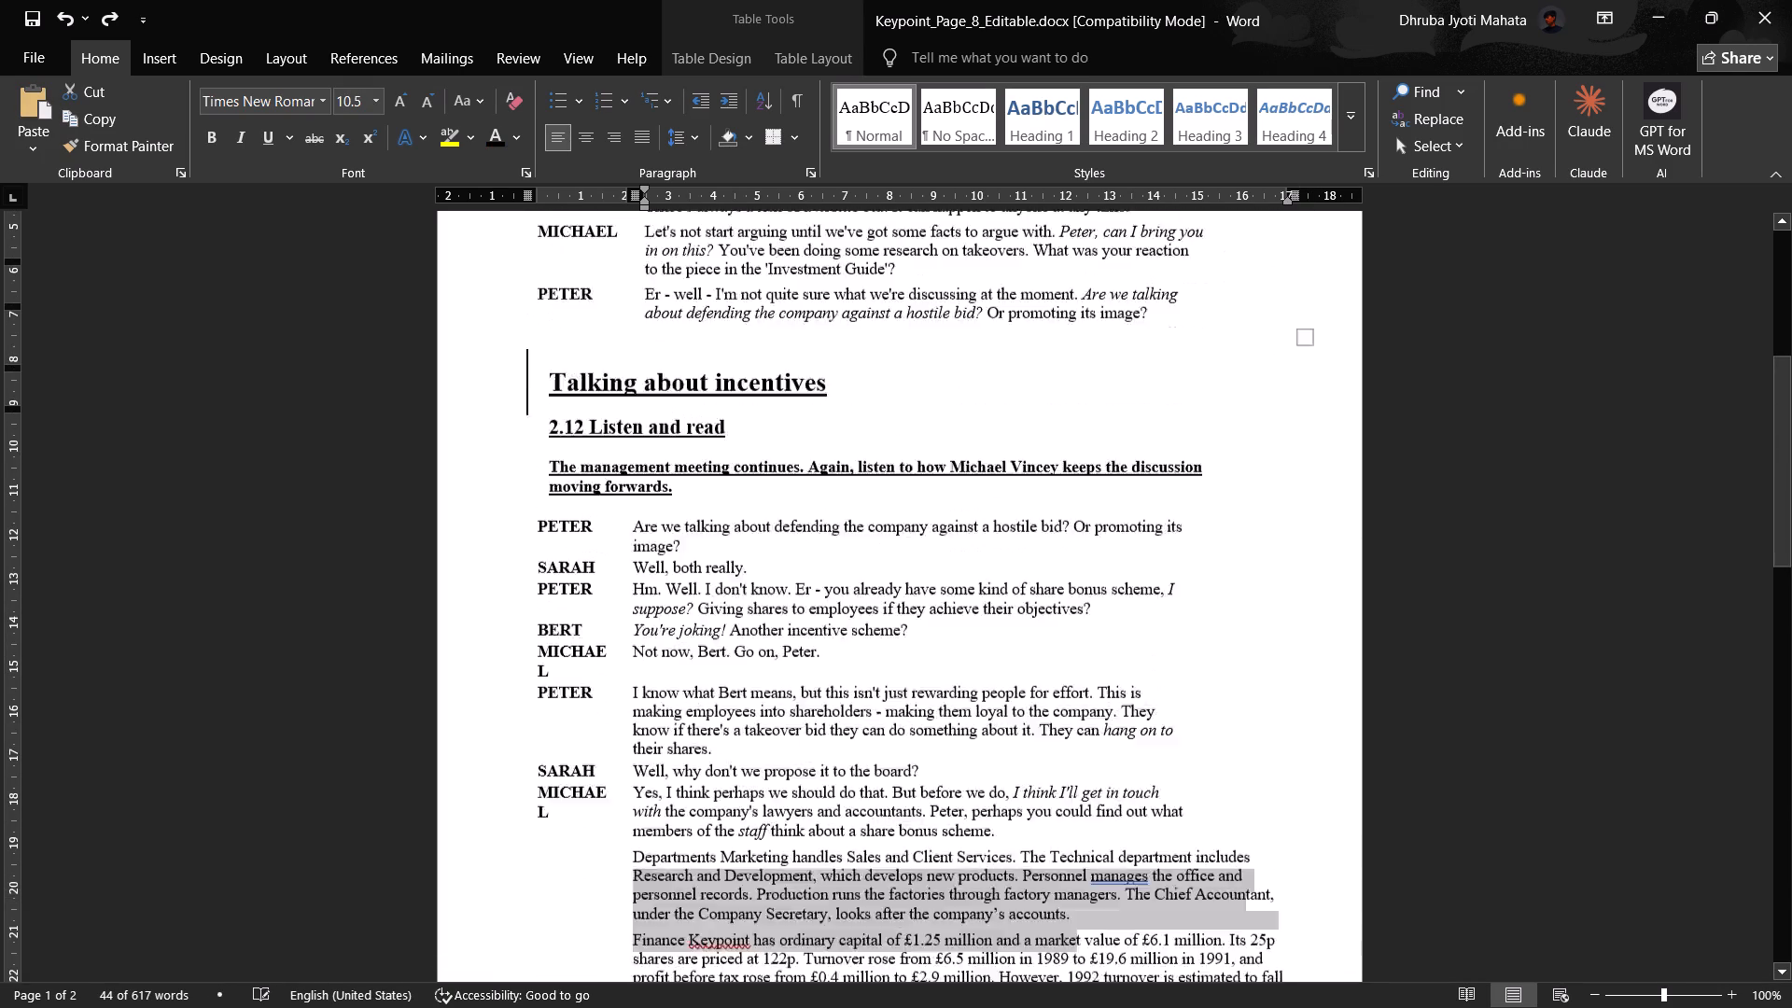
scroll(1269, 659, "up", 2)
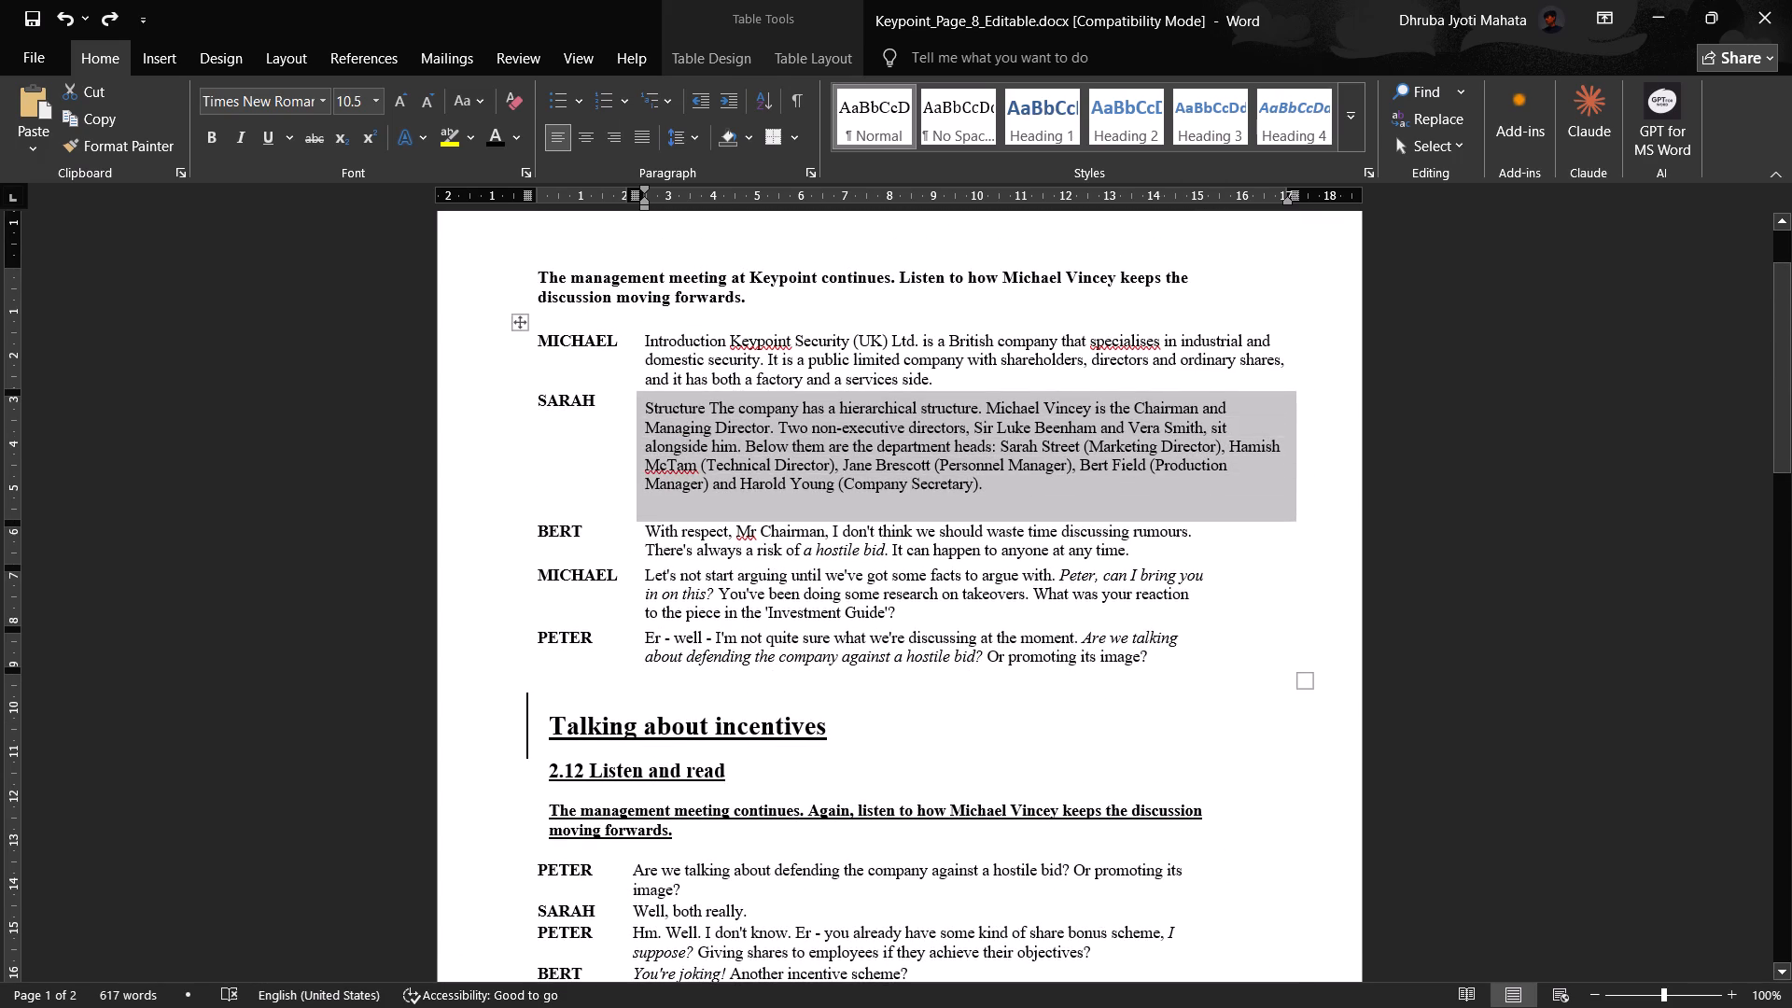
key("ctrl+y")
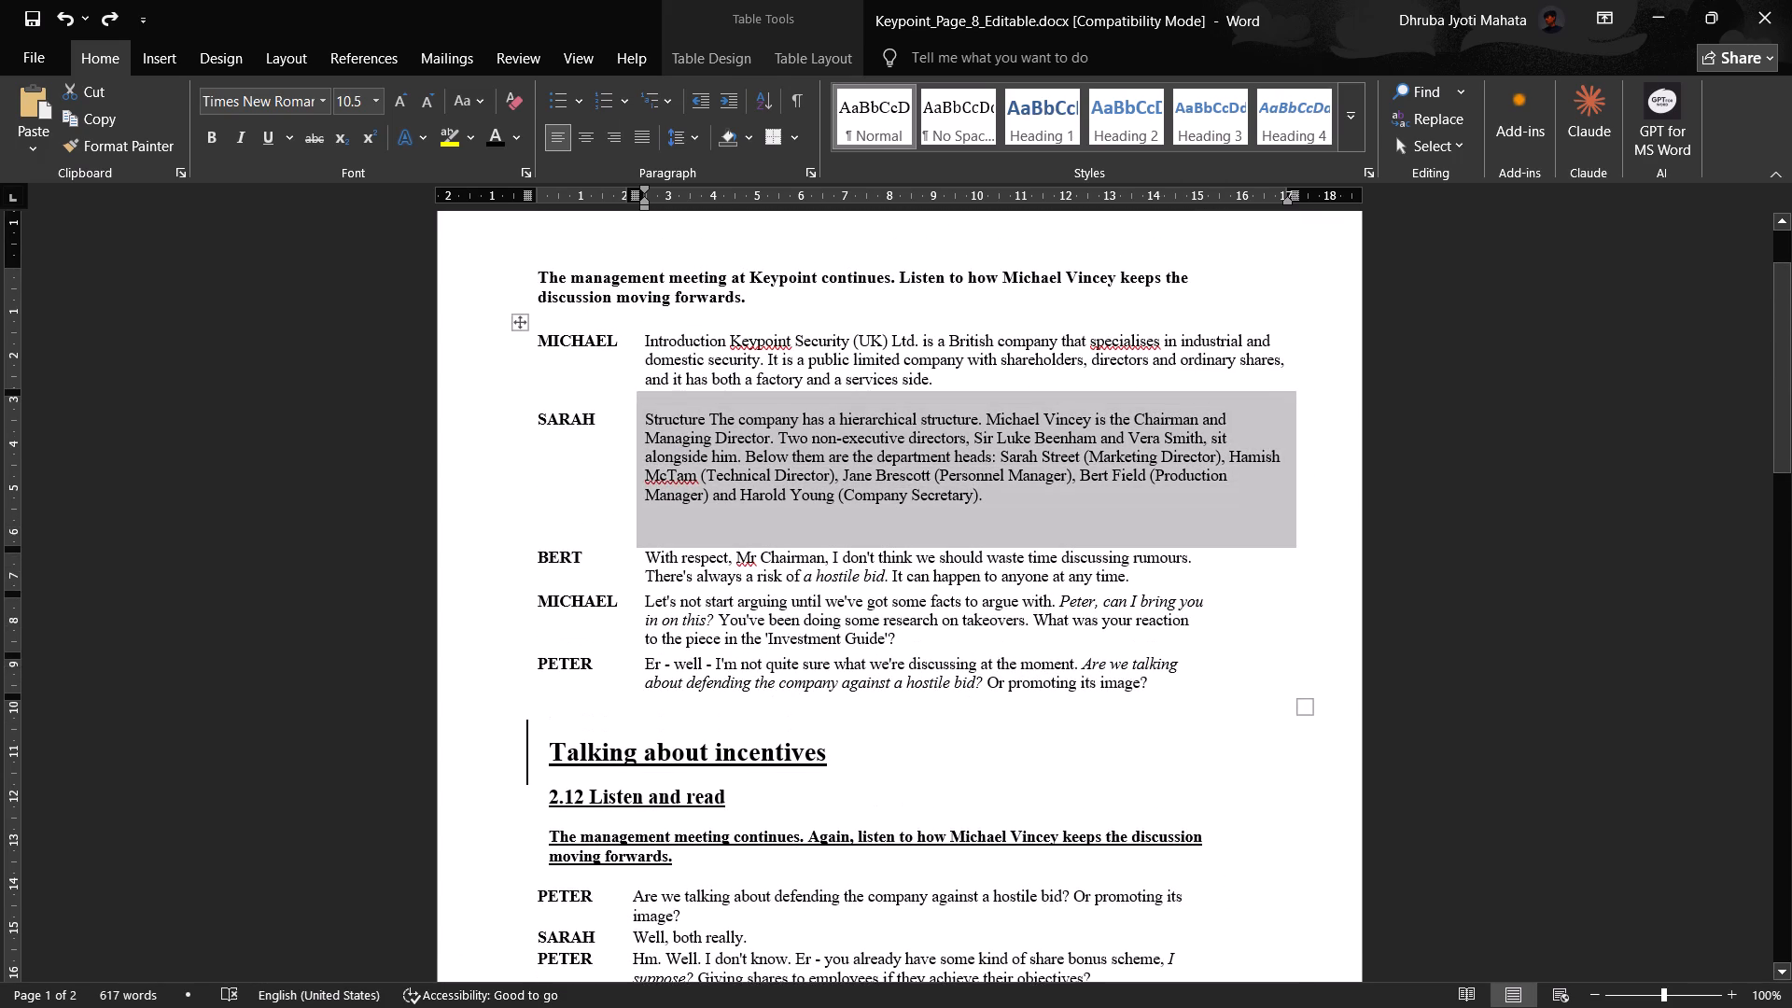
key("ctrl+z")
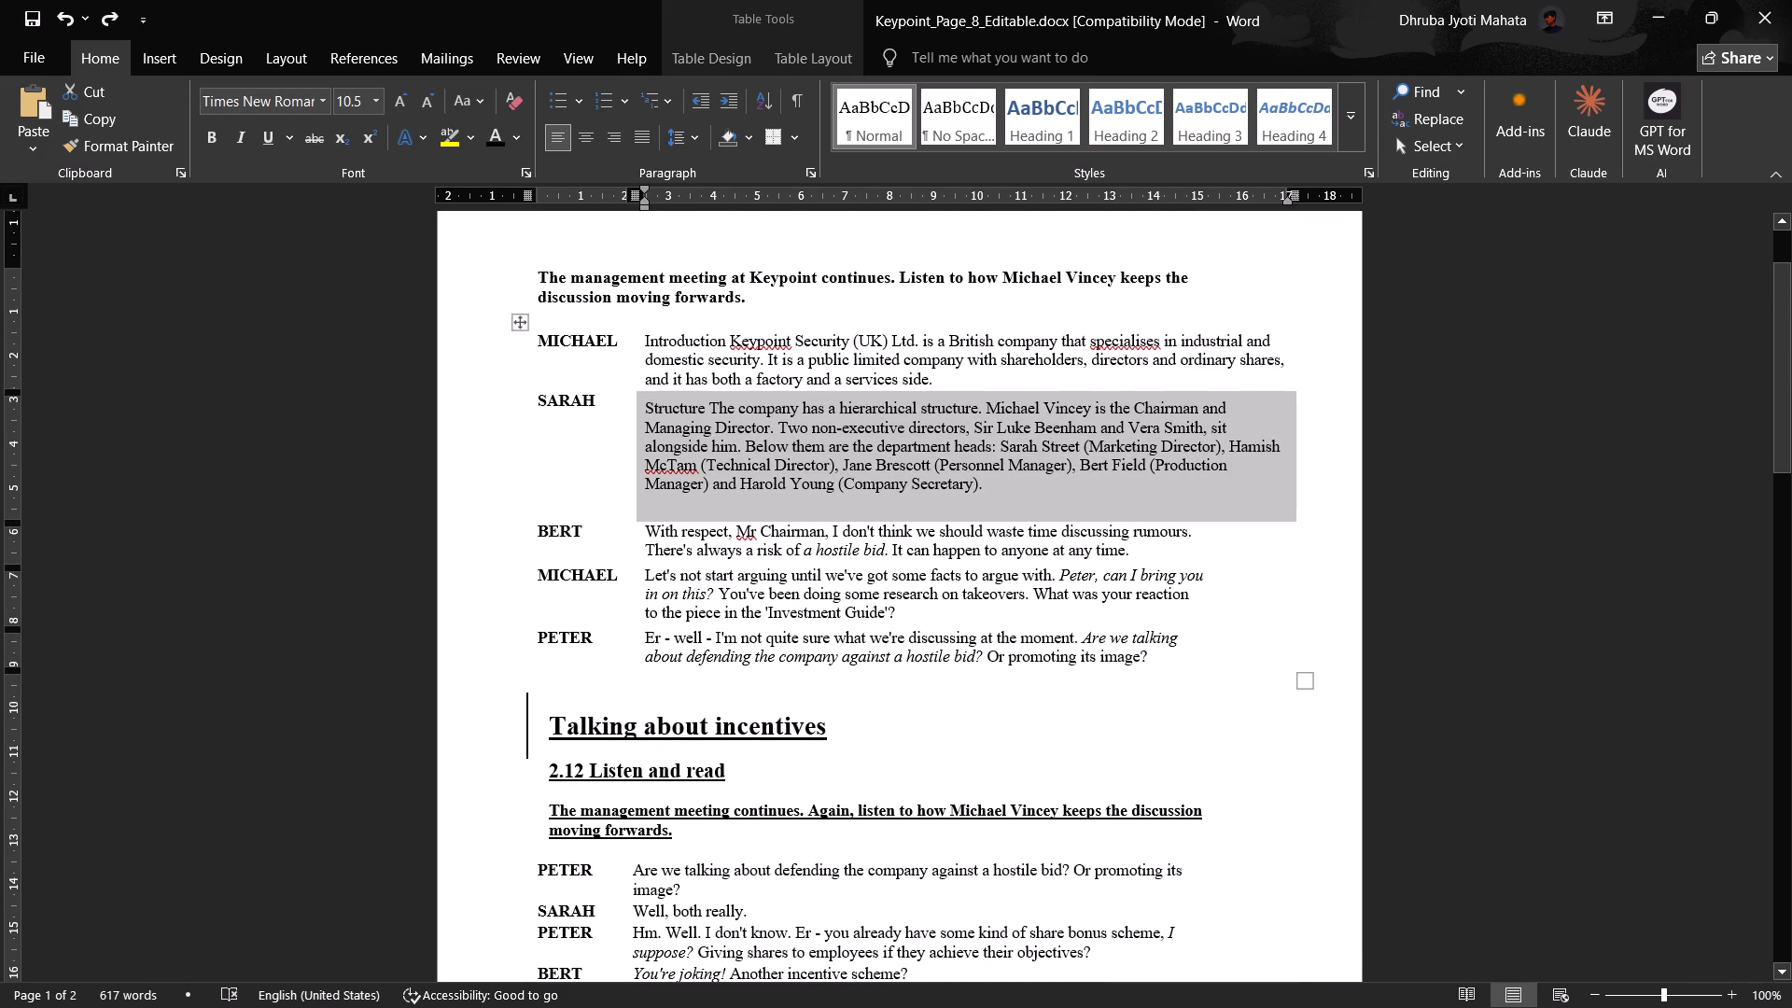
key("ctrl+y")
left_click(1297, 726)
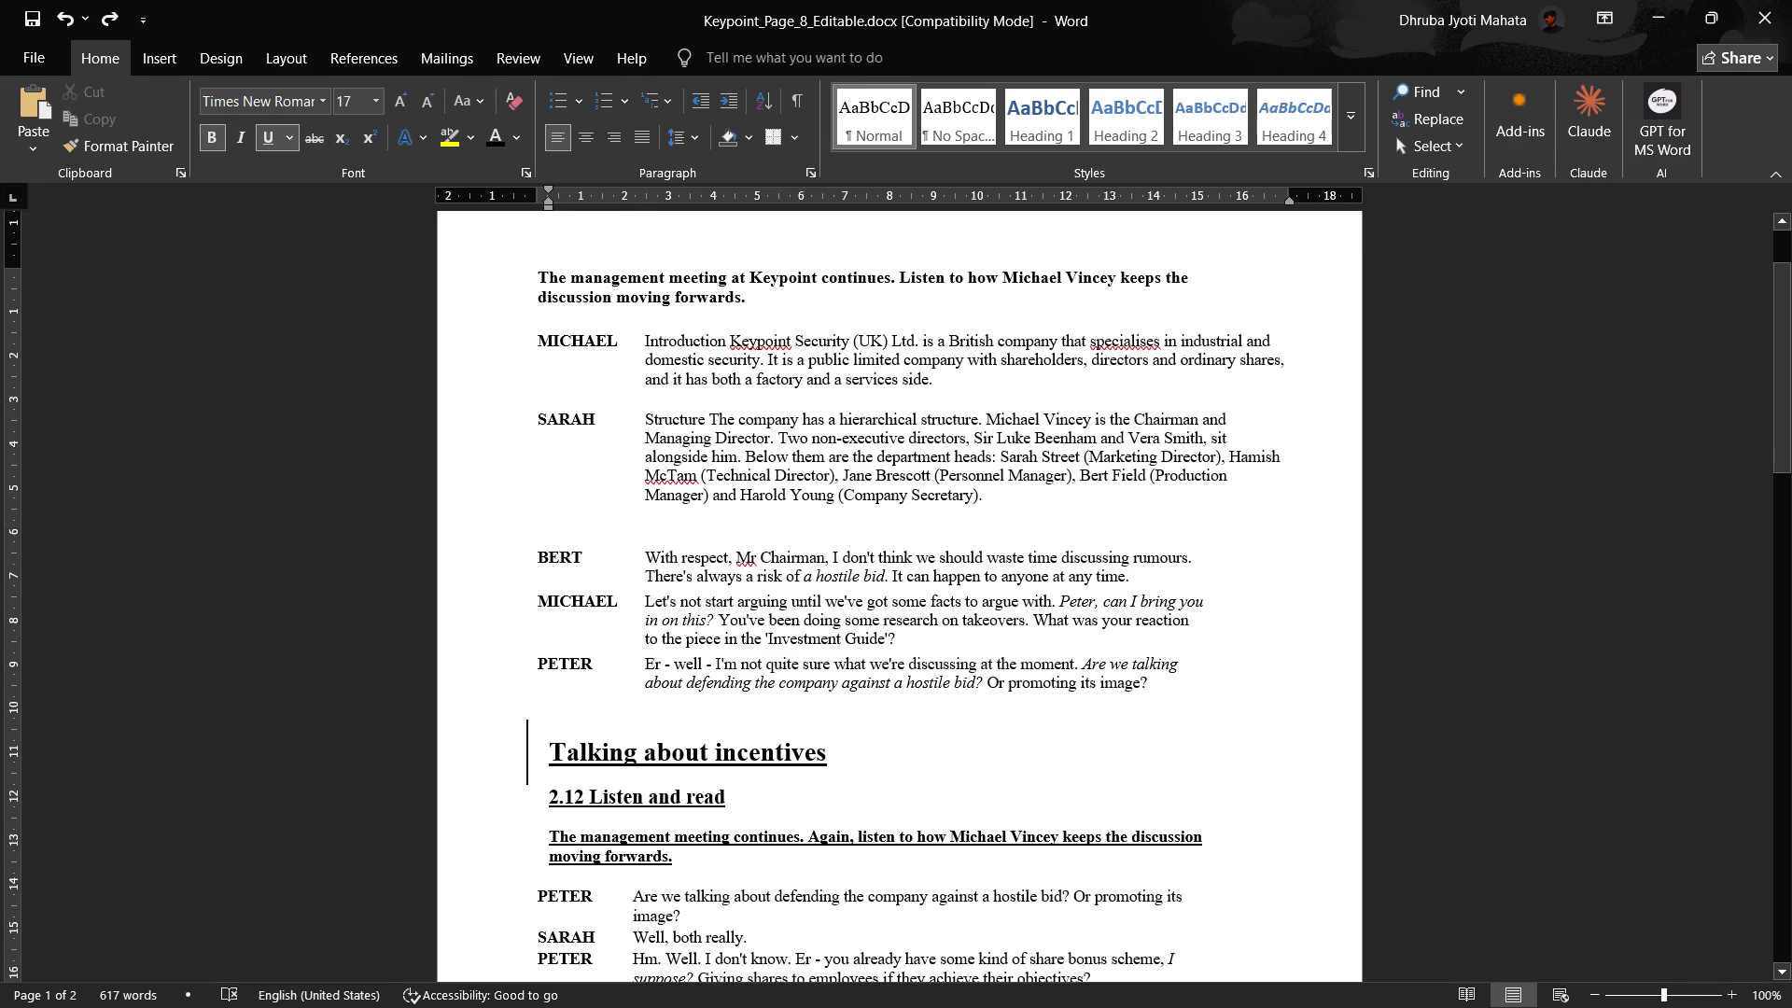
Cut the whole Departments paragraph from below Michael's last speech in the second dialogue.
scroll(1300, 726, "down", 2)
scroll(1206, 727, "down", 3)
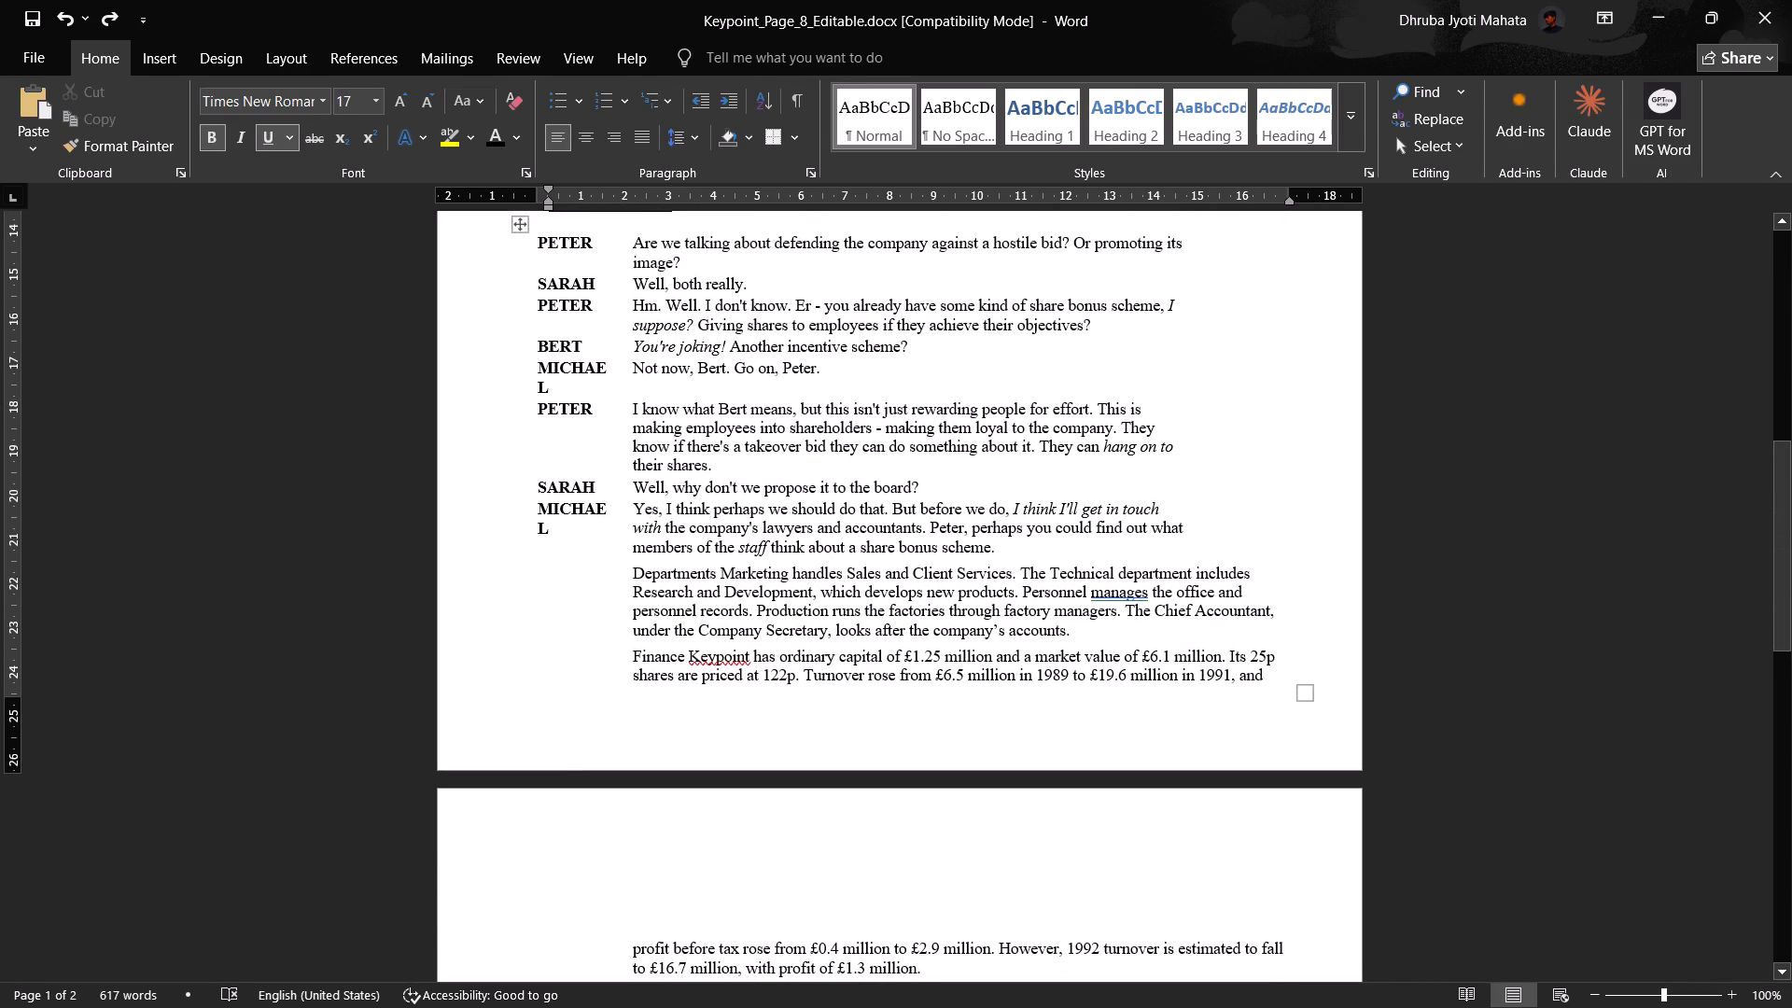
left_click_drag(636, 575, 1073, 633)
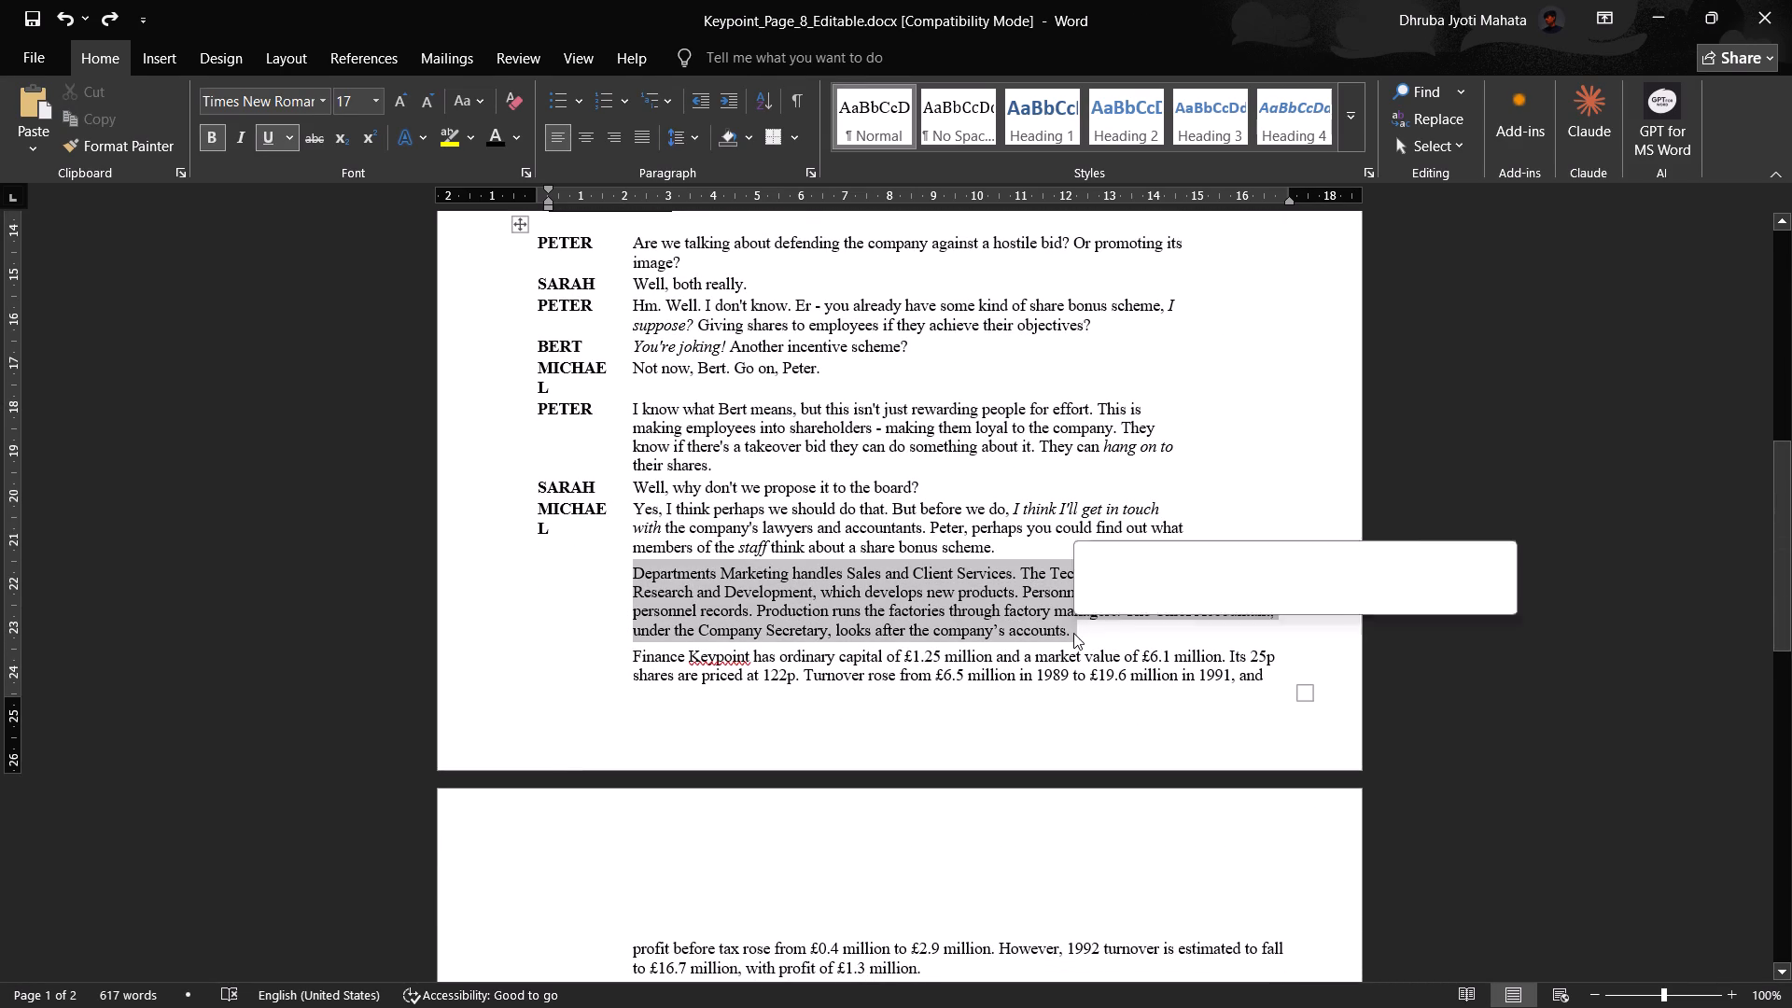
key("ctrl+x")
Widen the speaker-name column of the second dialogue table slightly so that MICHAEL fits on one line.
scroll(1028, 640, "up", 4)
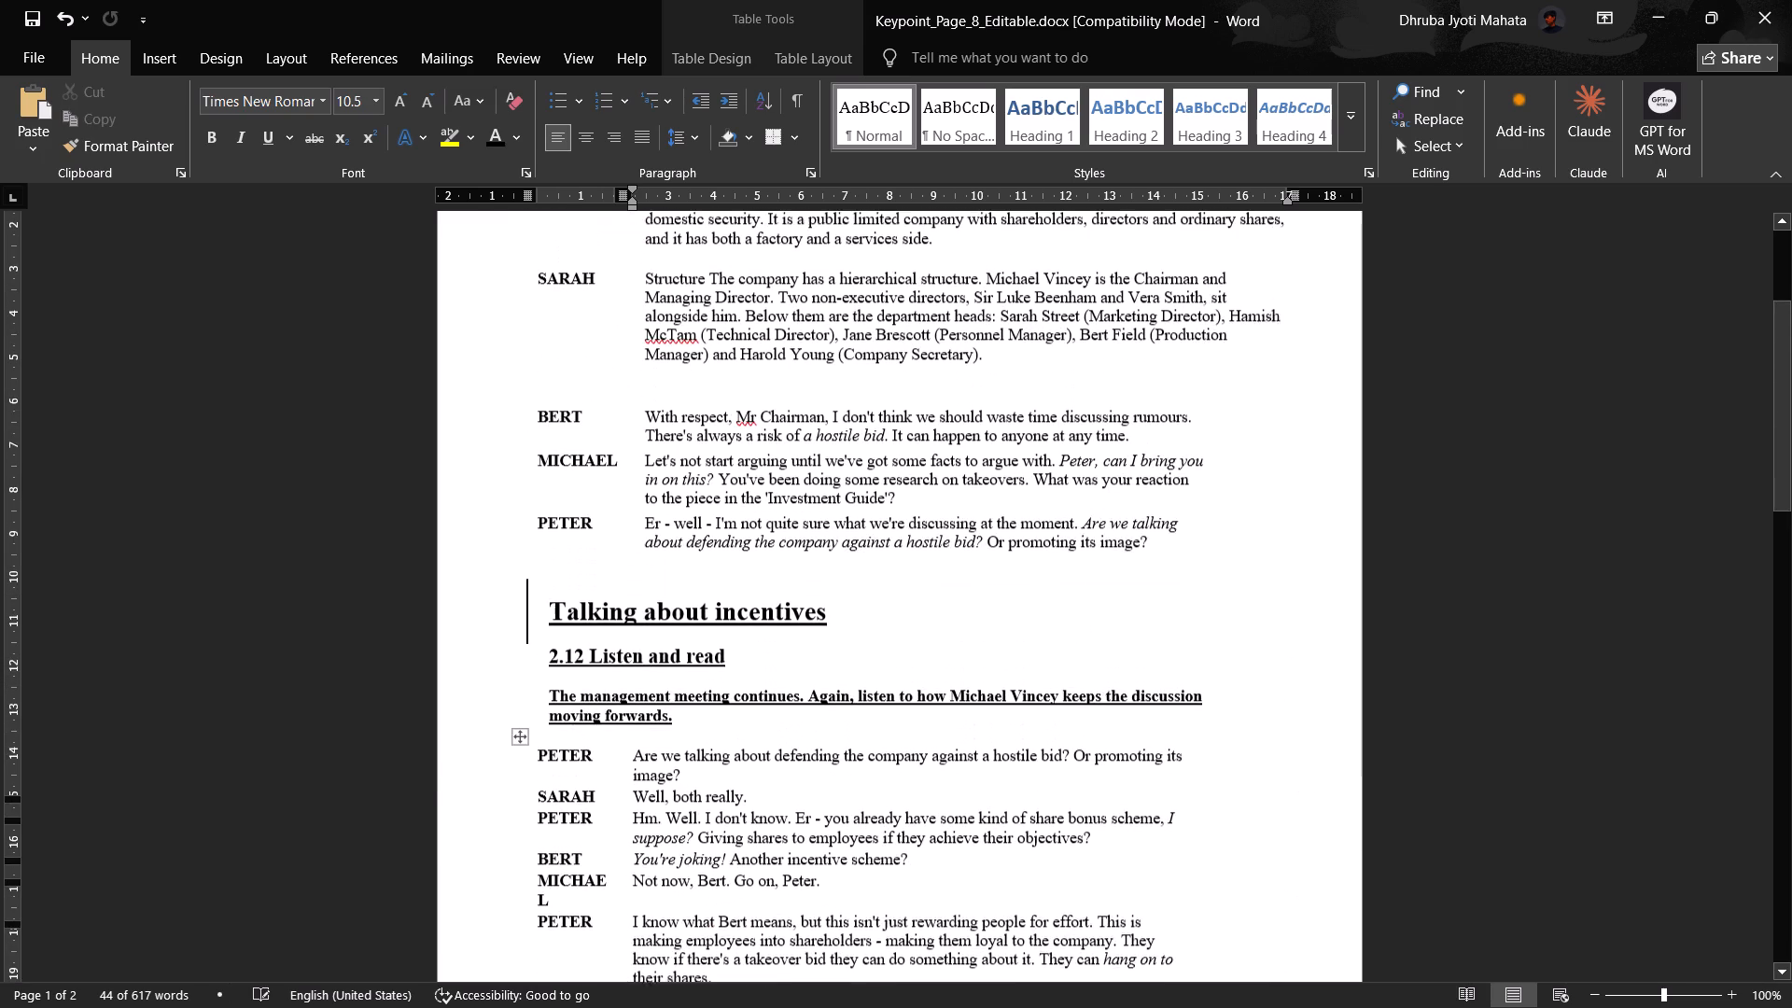
scroll(1024, 641, "down", 1)
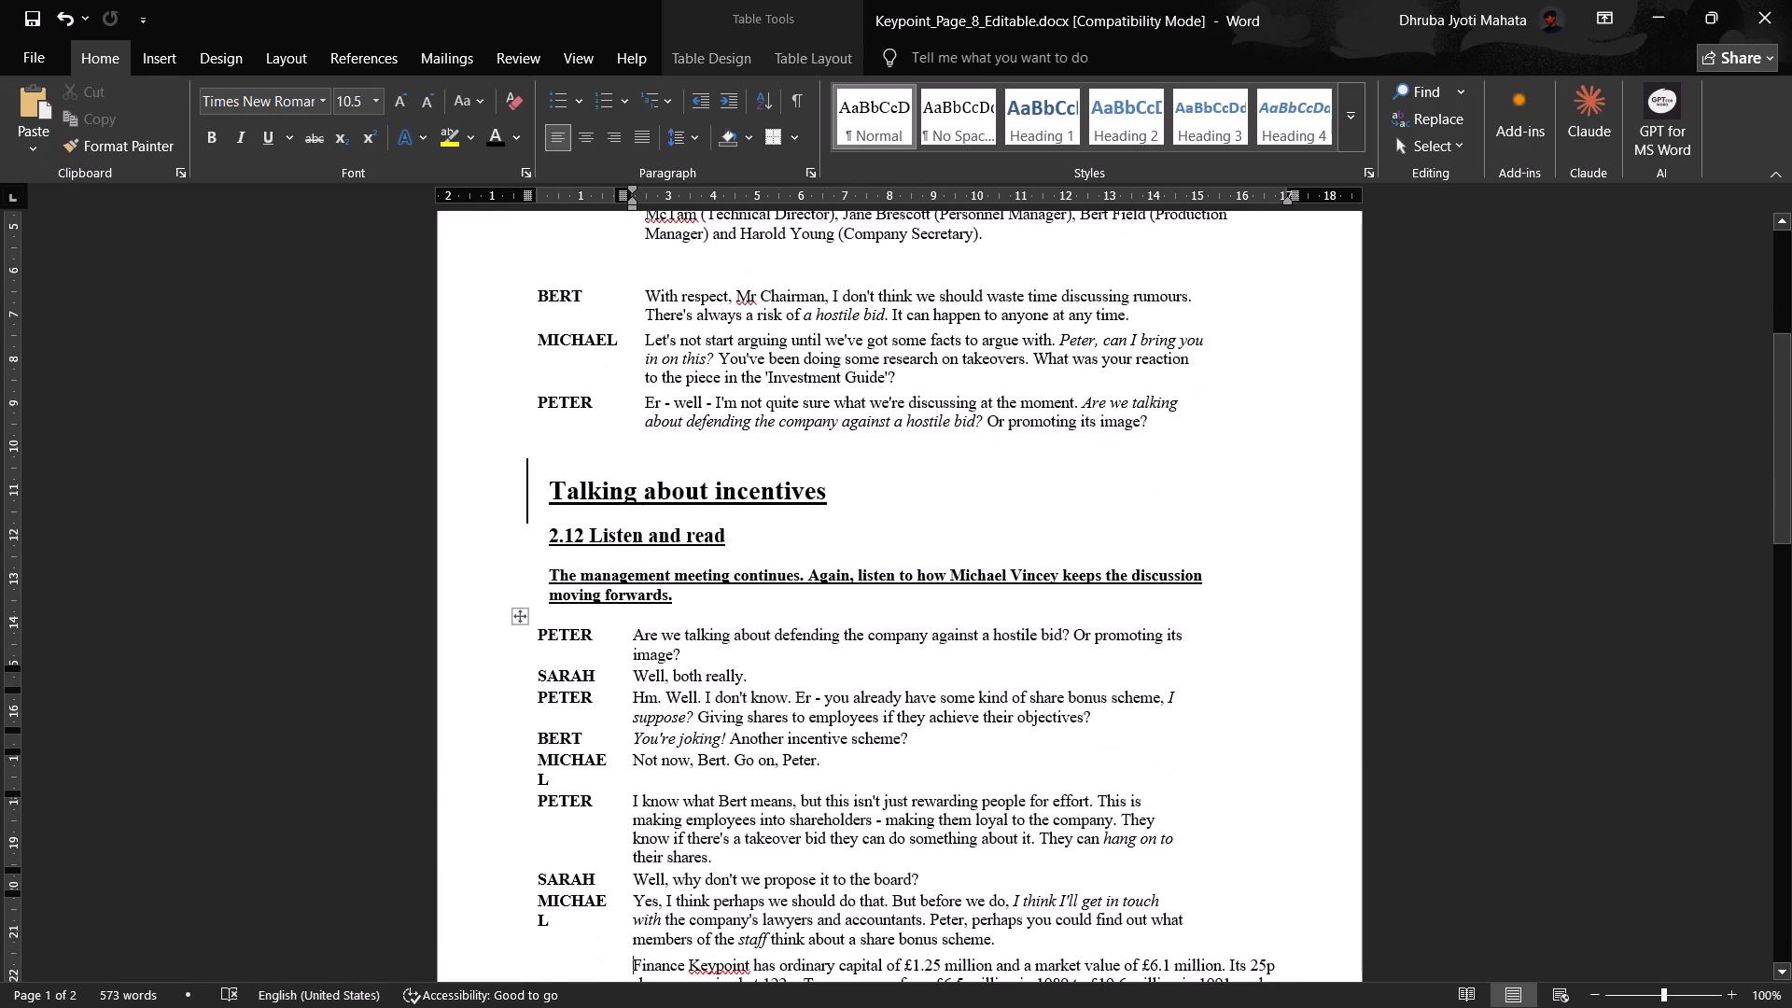
scroll(1024, 641, "down", 1)
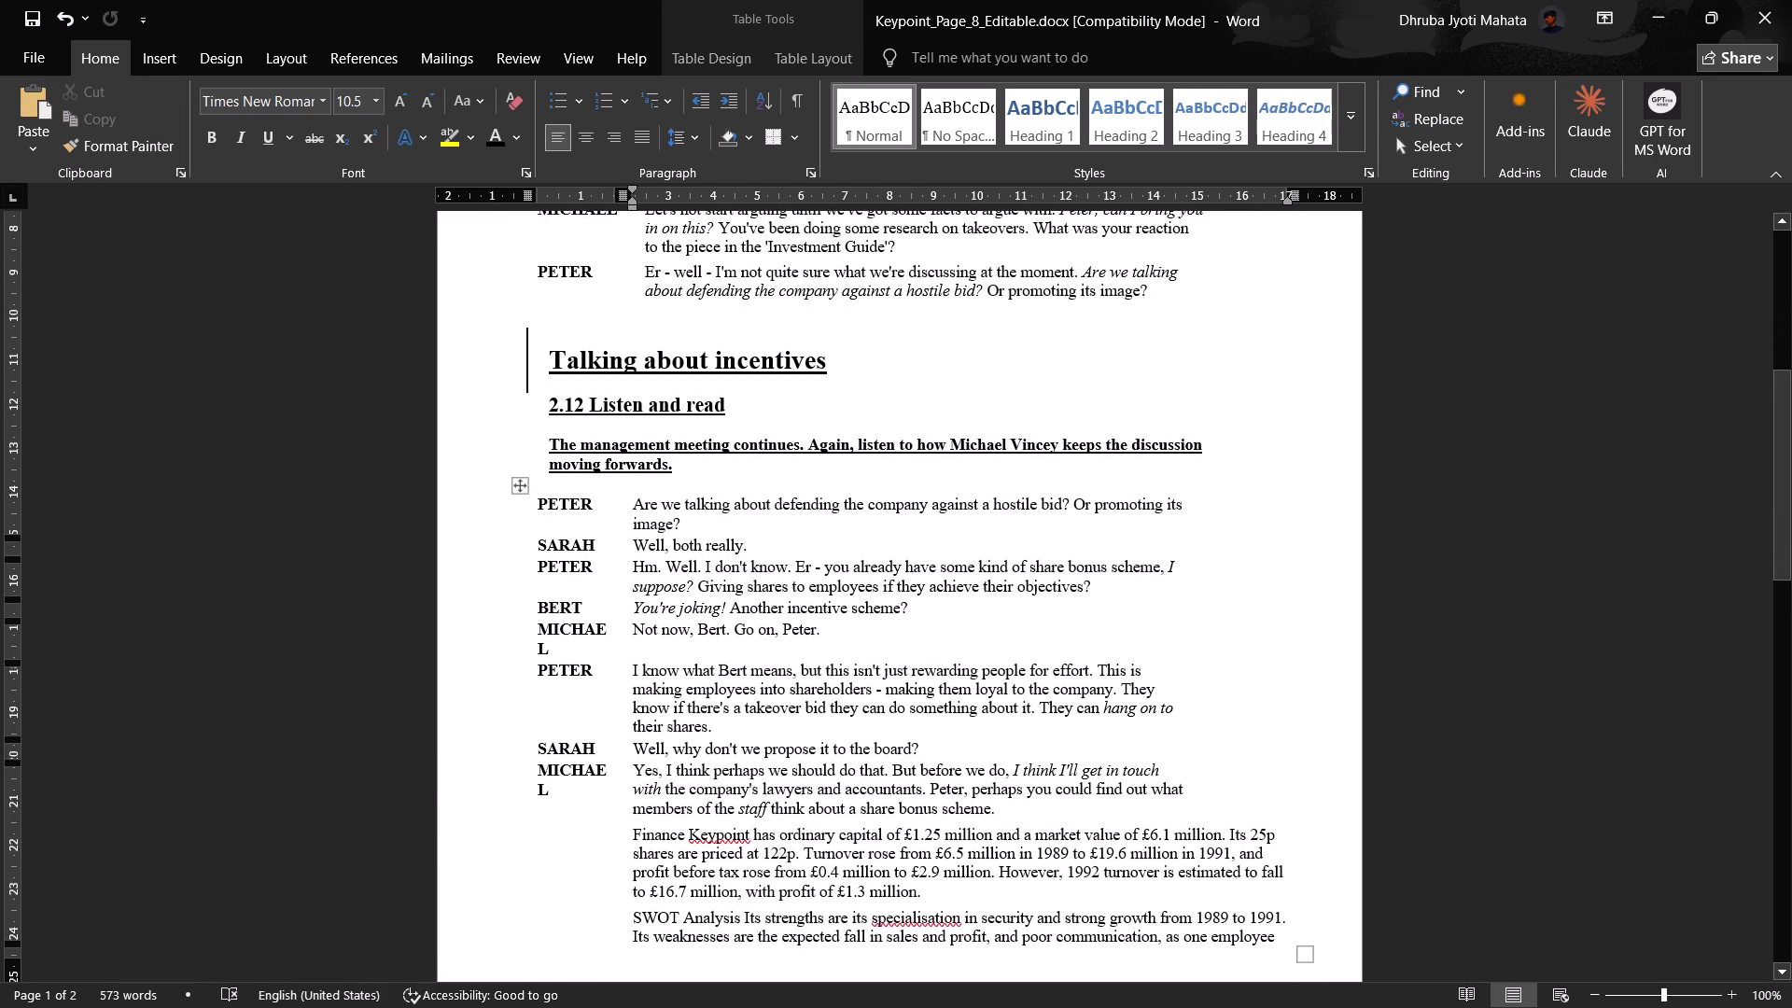
scroll(894, 802, "down", 6)
scroll(889, 797, "up", 1)
scroll(839, 657, "up", 3)
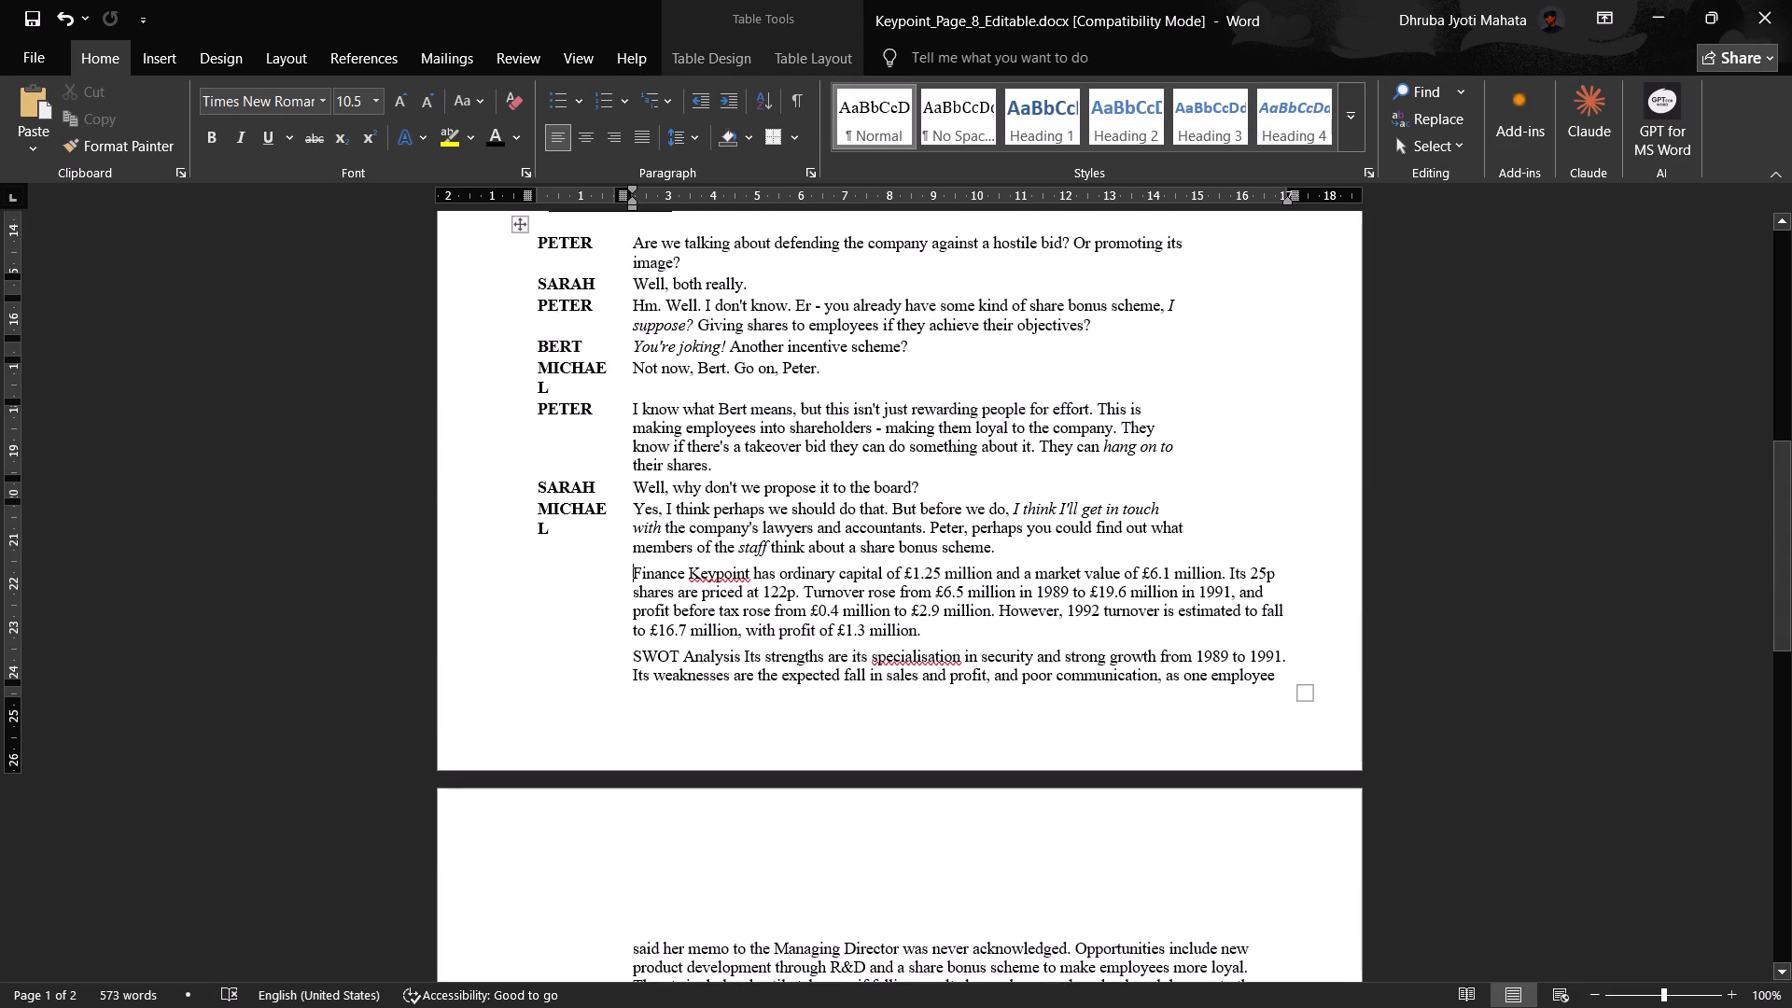
scroll(835, 642, "up", 1)
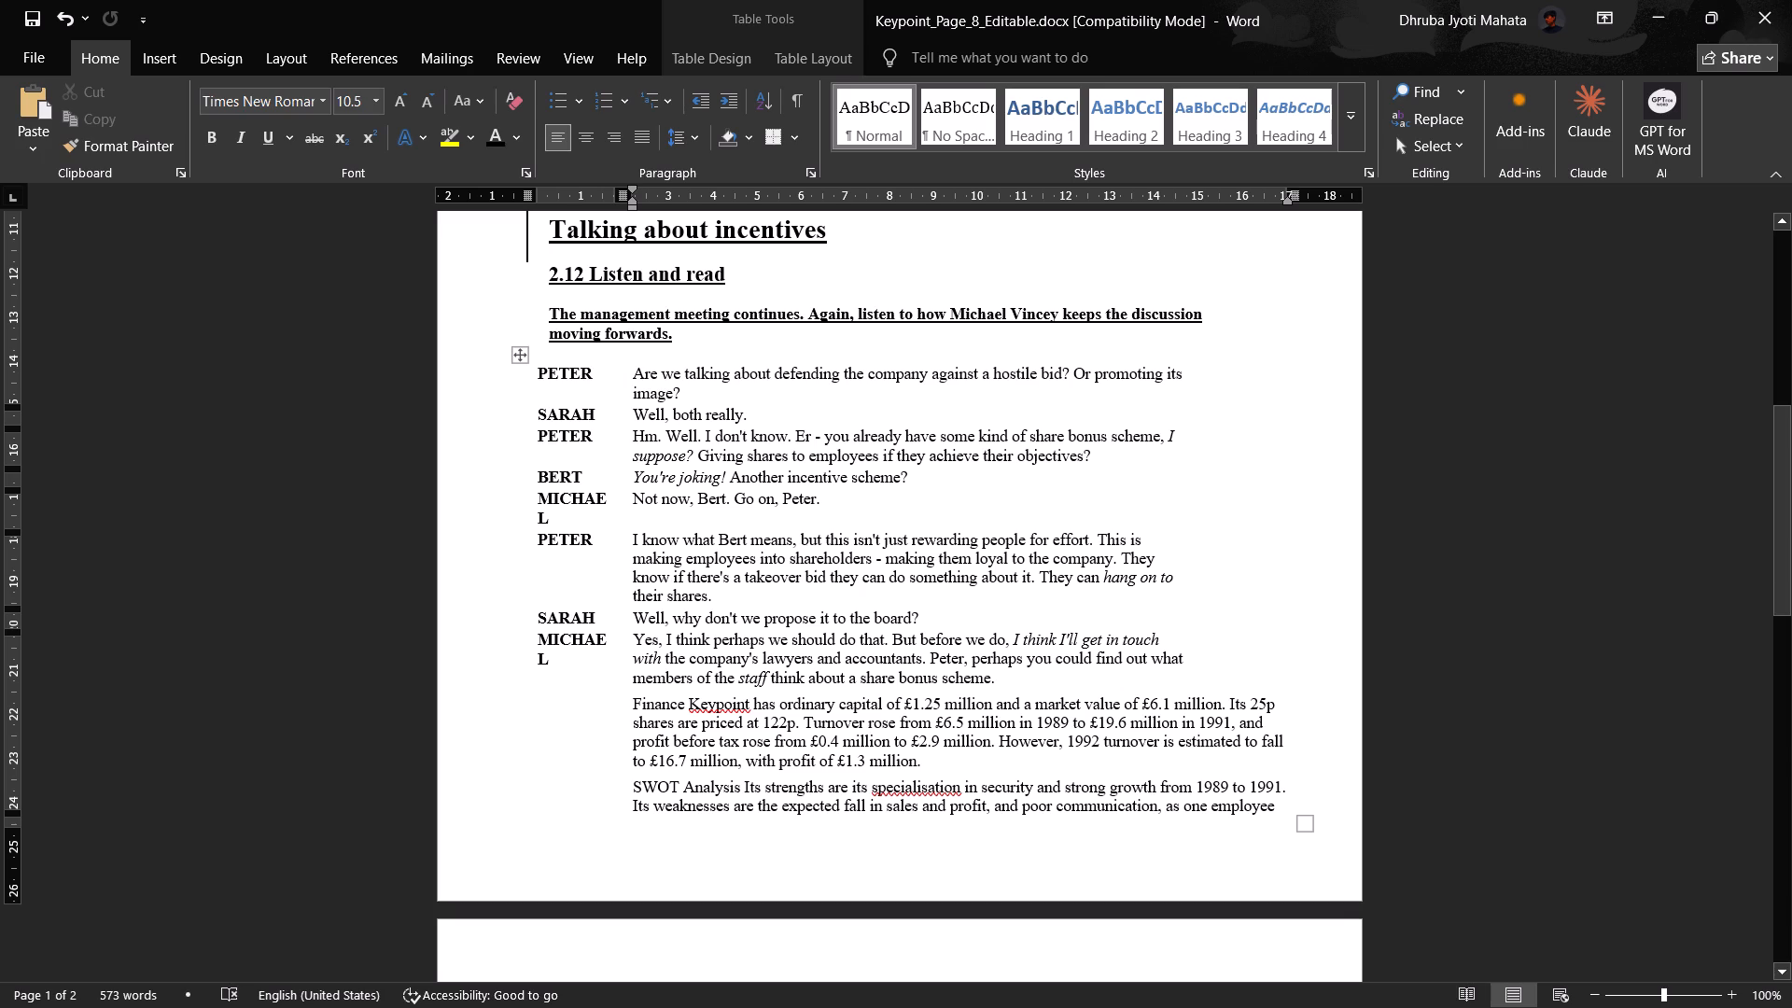
left_click_drag(623, 388, 632, 388)
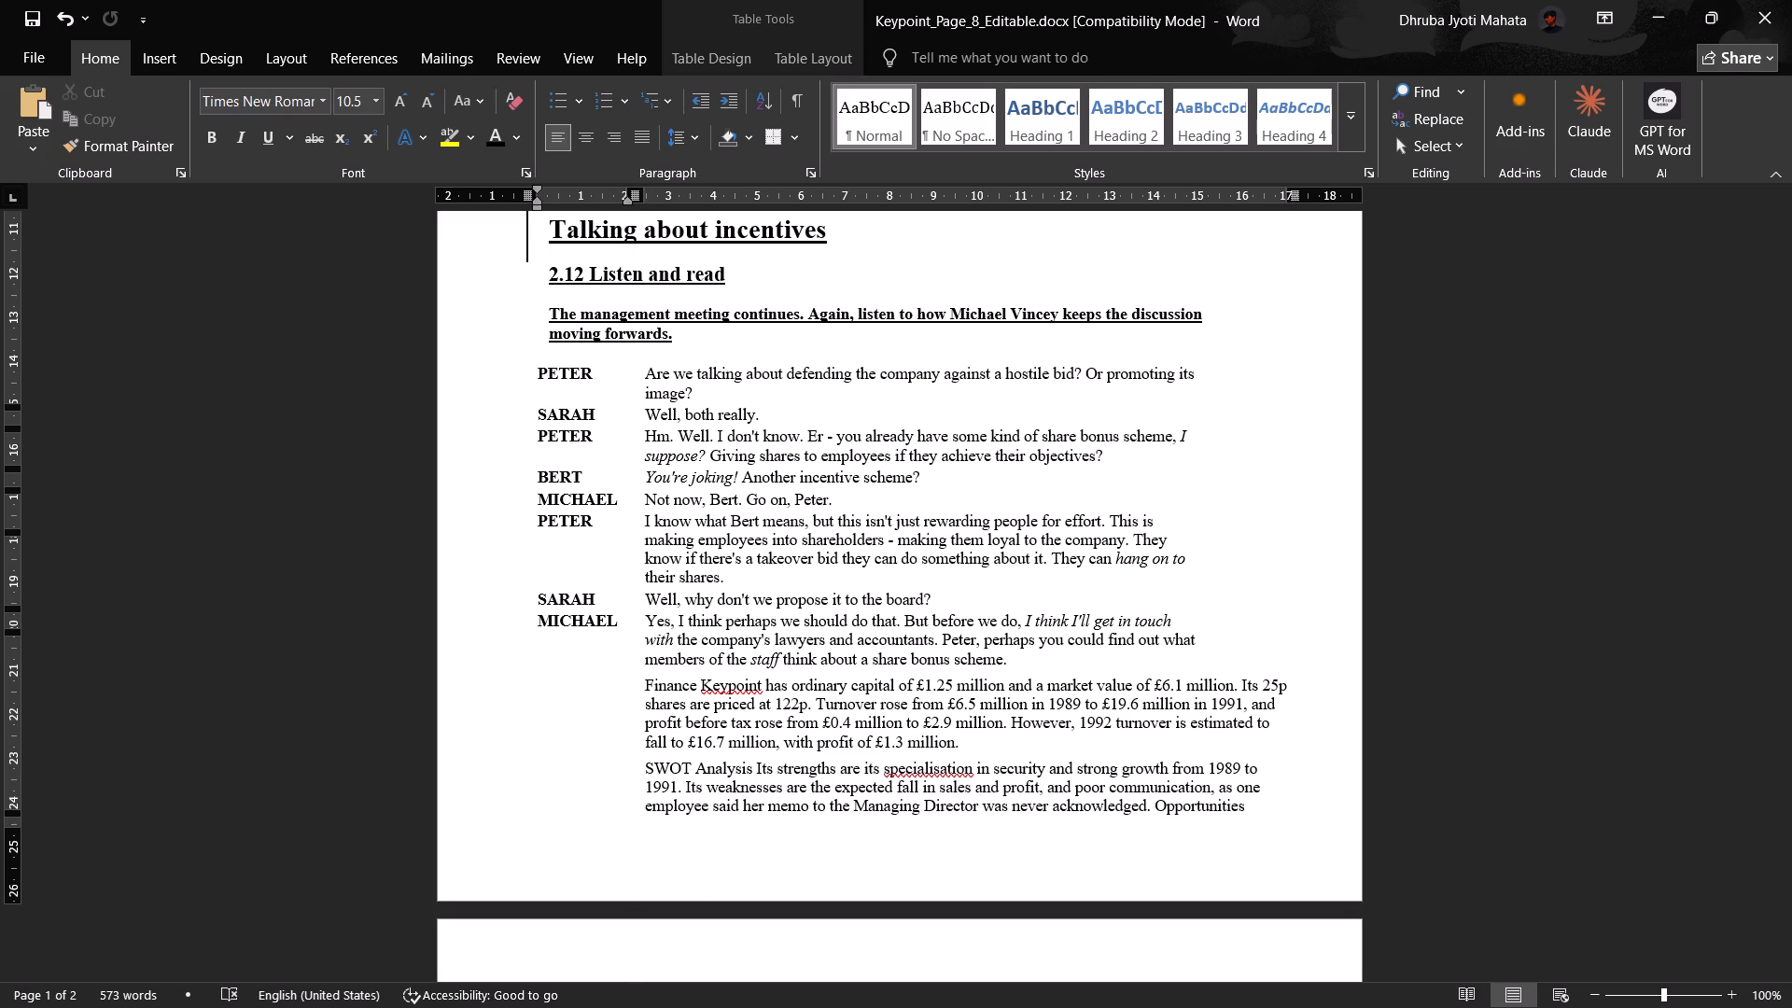
Replace Michael's second speech in the first dialogue, about getting facts before arguing, with the cut Departments paragraph.
scroll(771, 569, "up", 3)
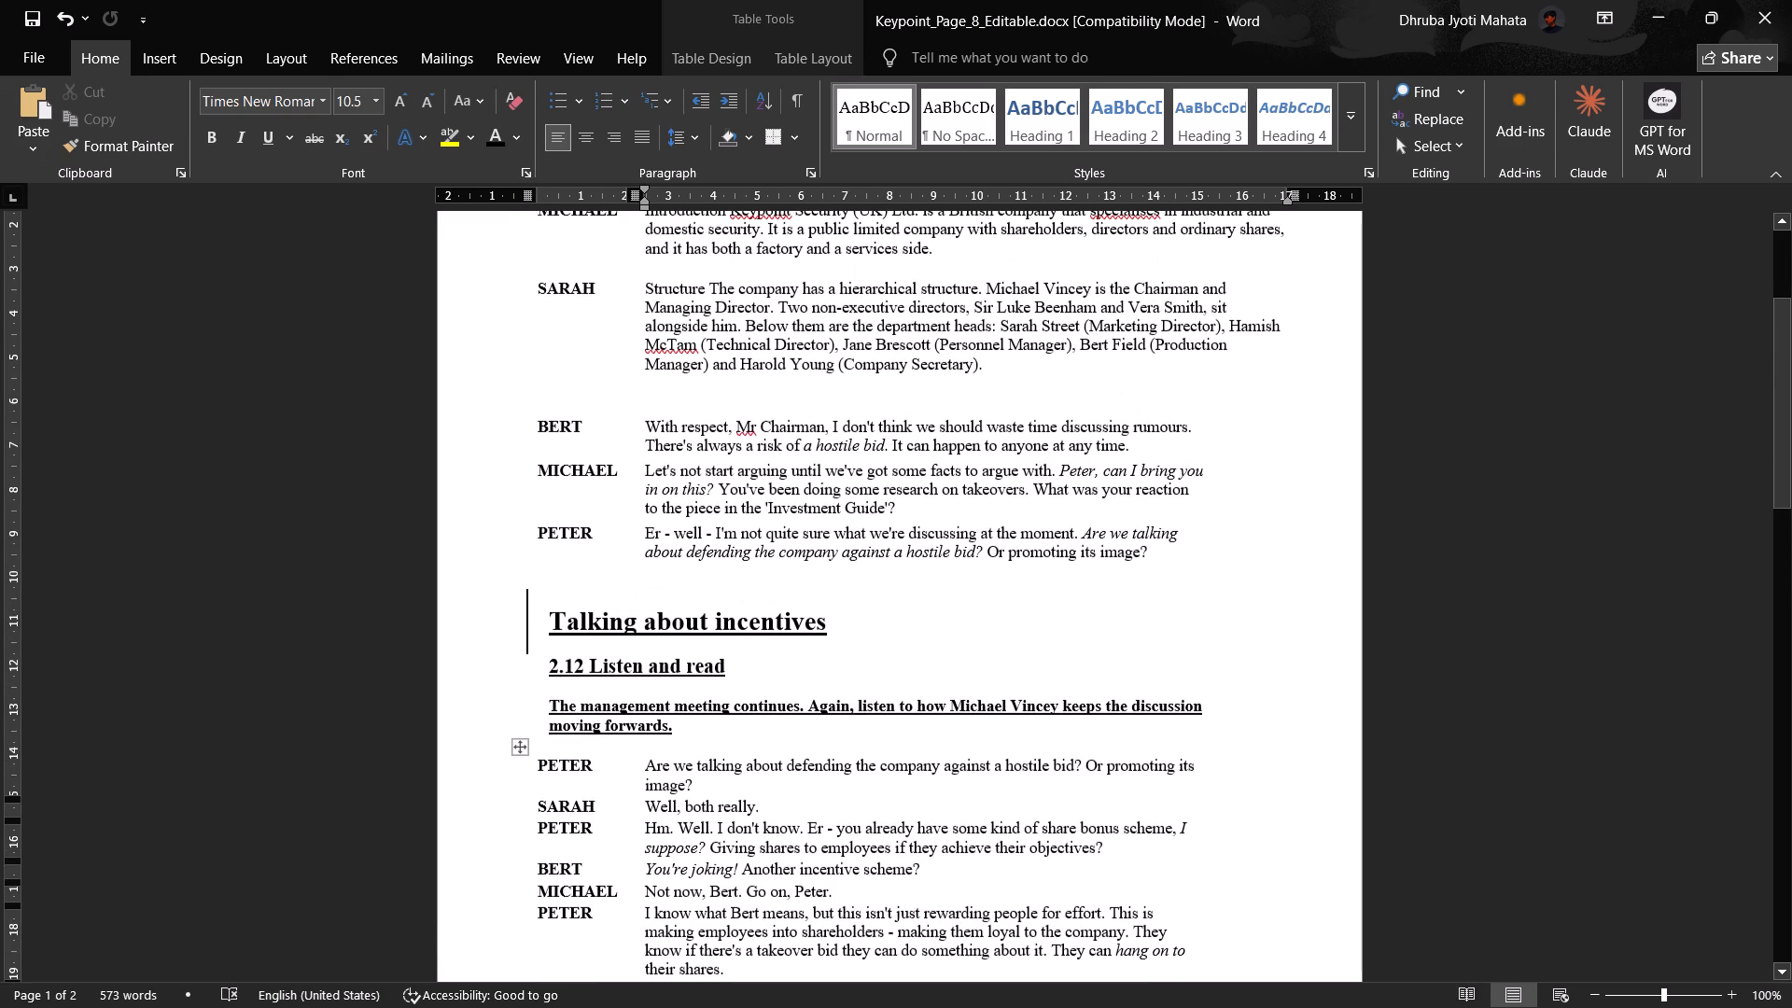
left_click_drag(896, 507, 637, 474)
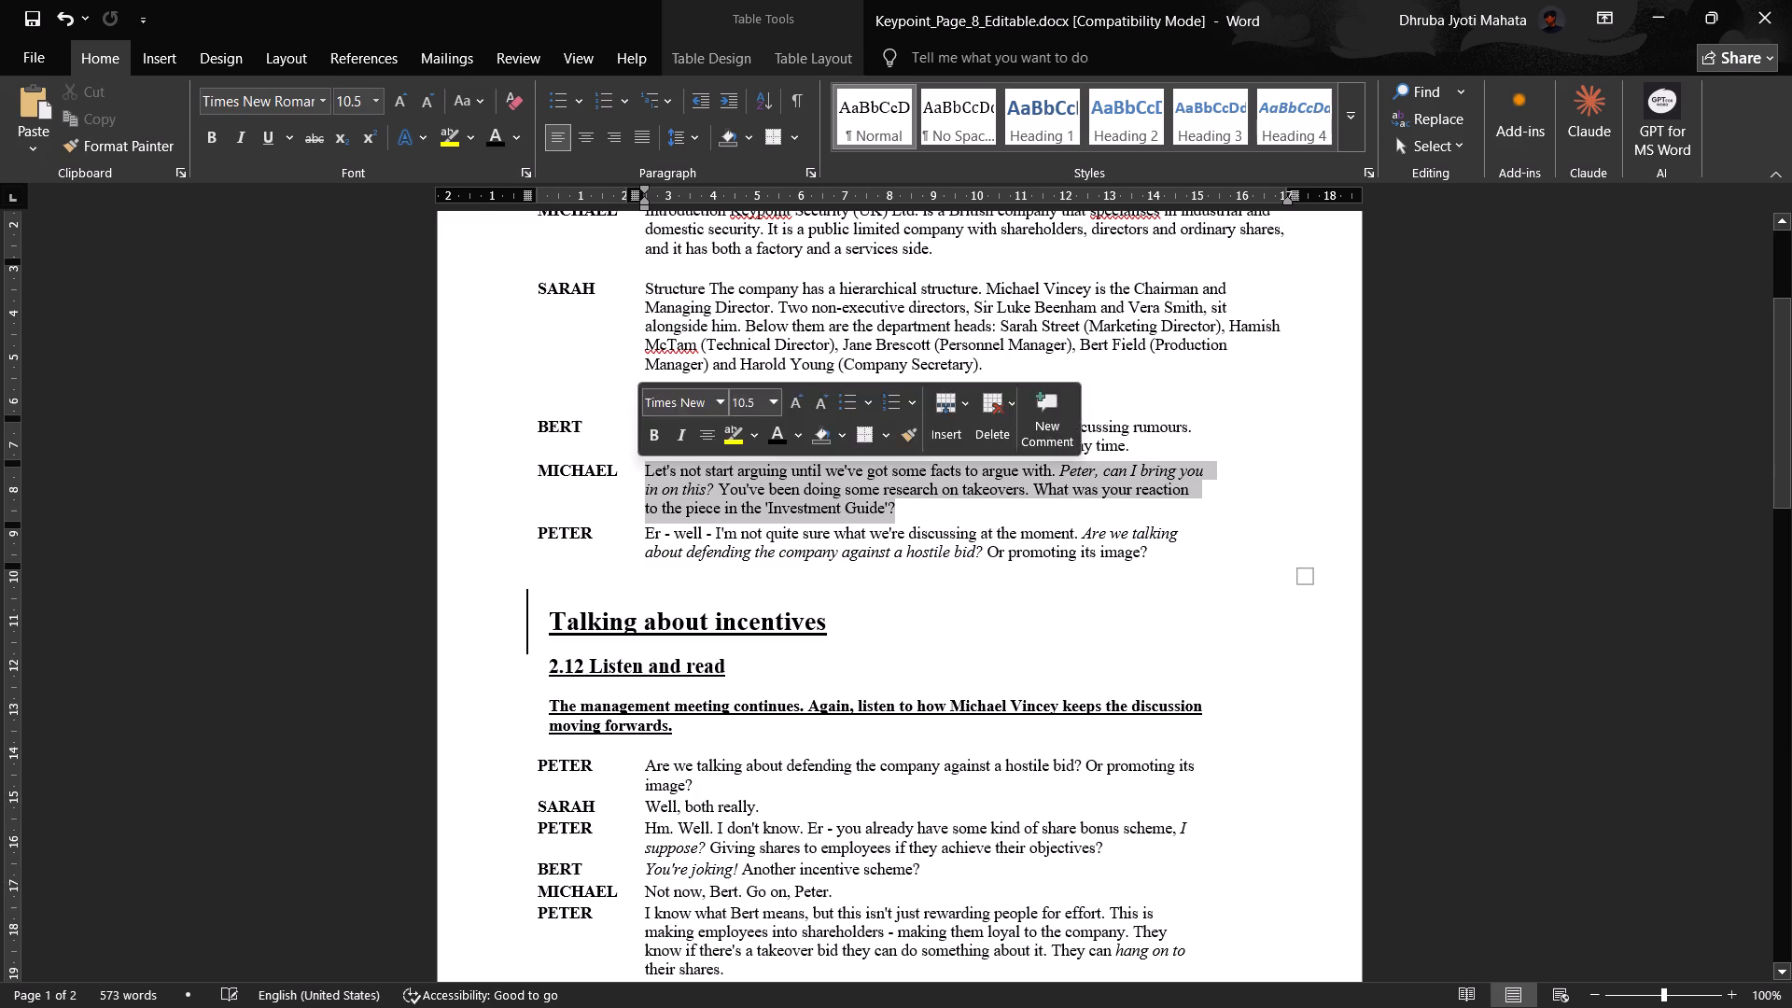
key("ctrl+v")
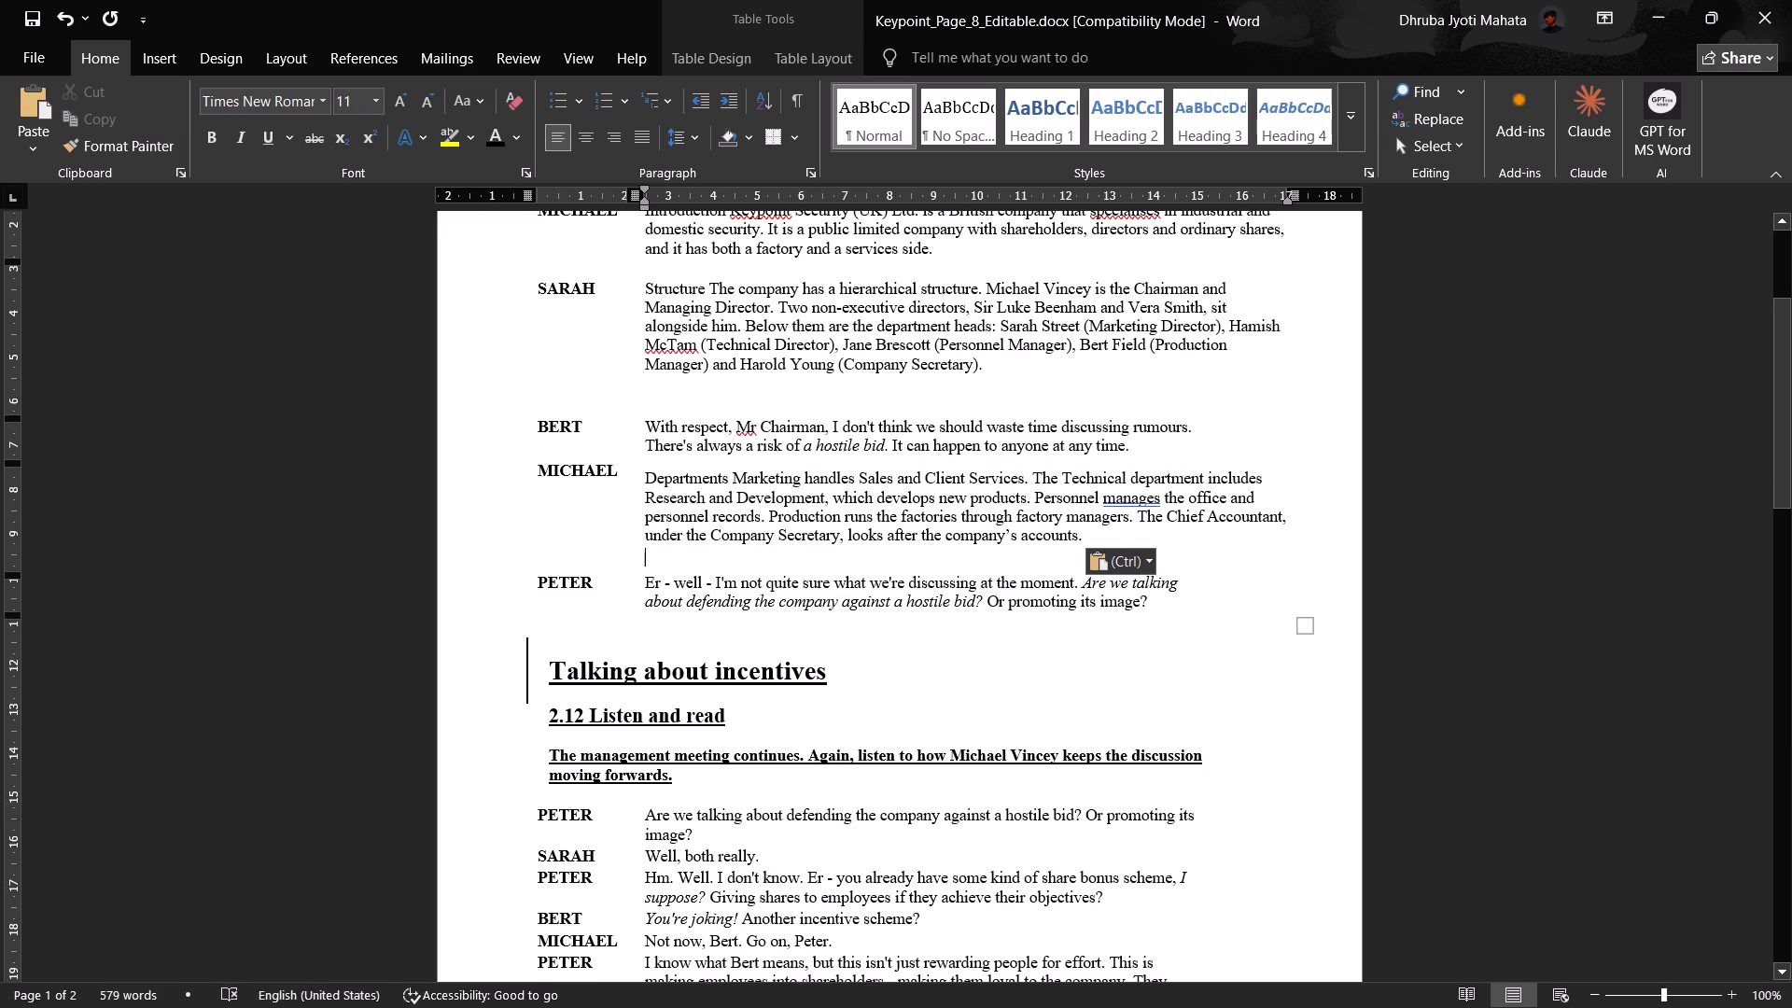
Cut the whole Finance paragraph from below Michael's last speech in the second dialogue.
scroll(772, 629, "up", 1)
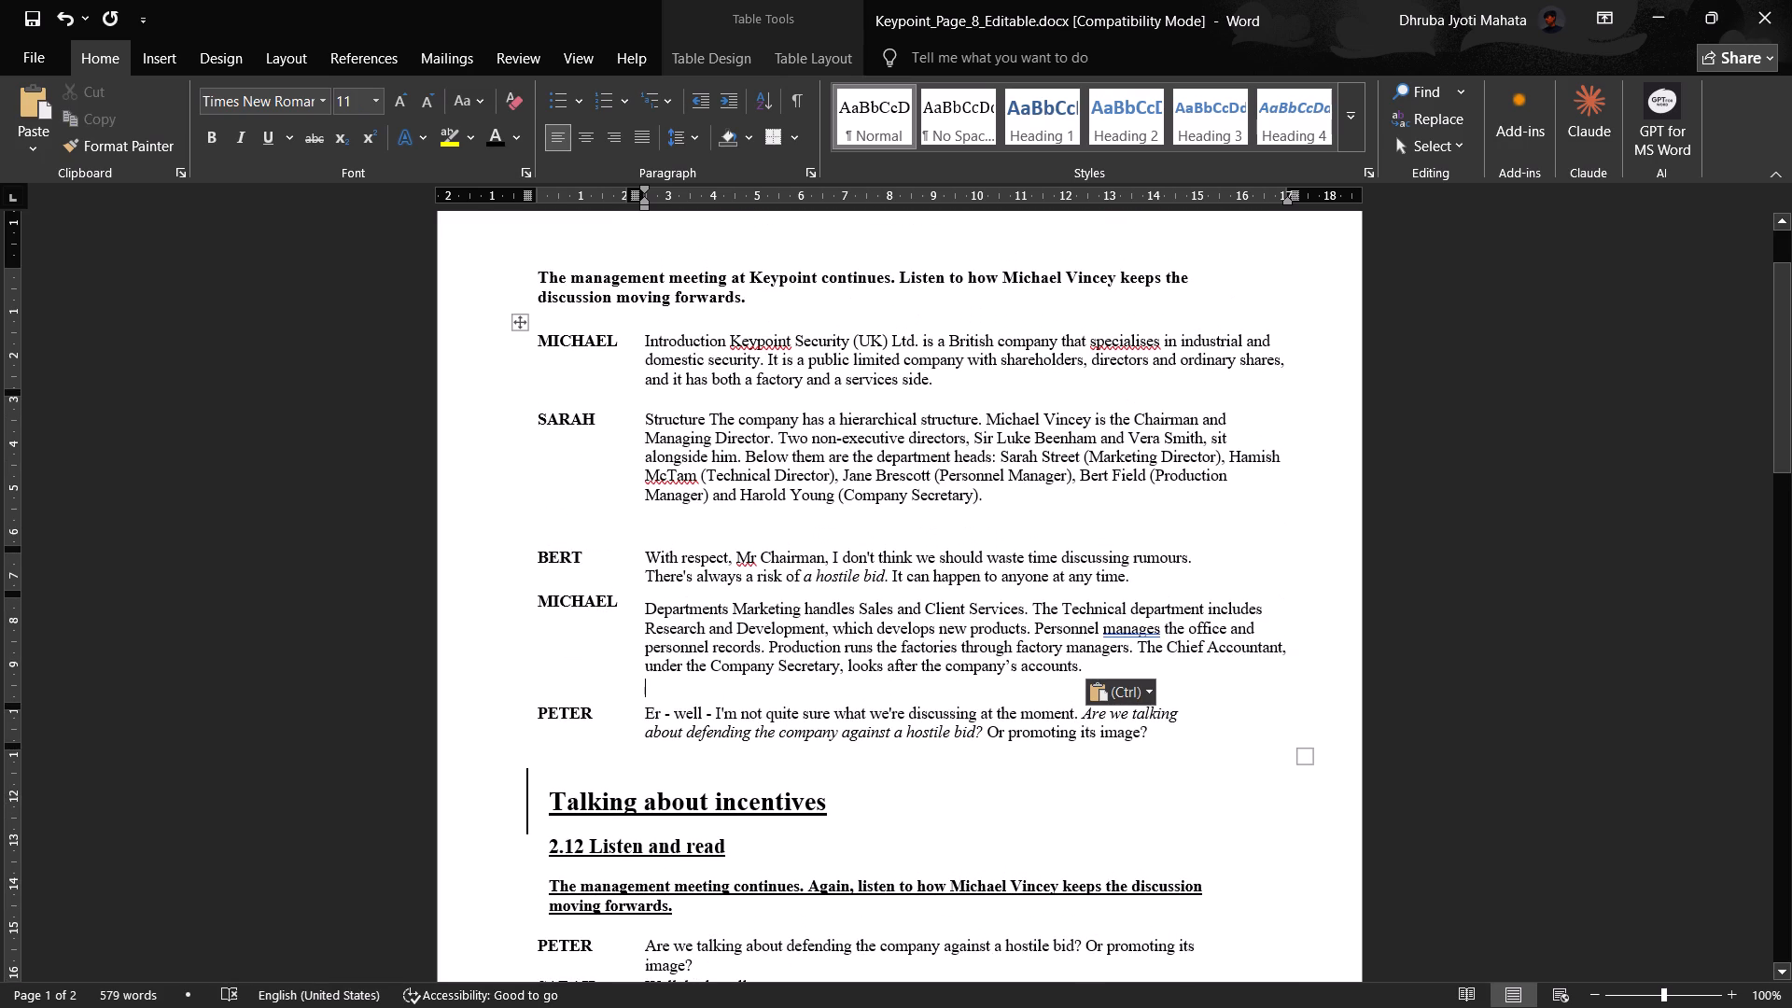
scroll(1290, 807, "down", 1)
scroll(1229, 757, "down", 1)
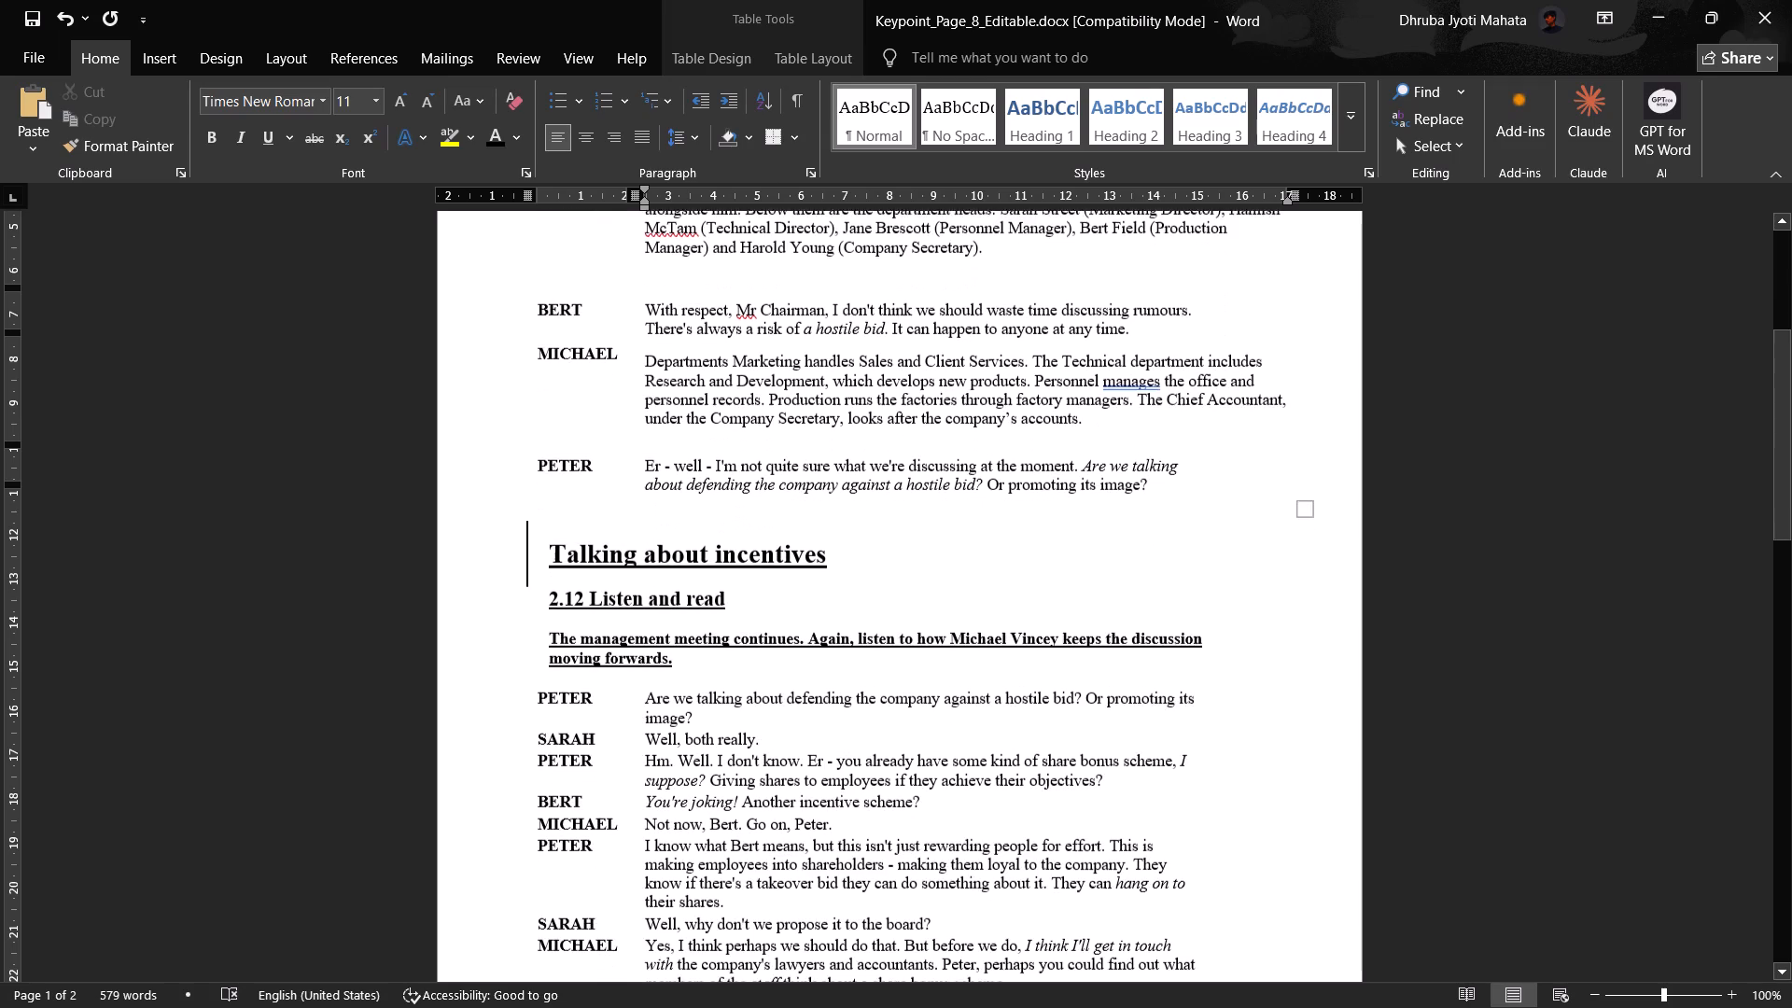
scroll(1132, 735, "down", 1)
scroll(912, 702, "down", 2)
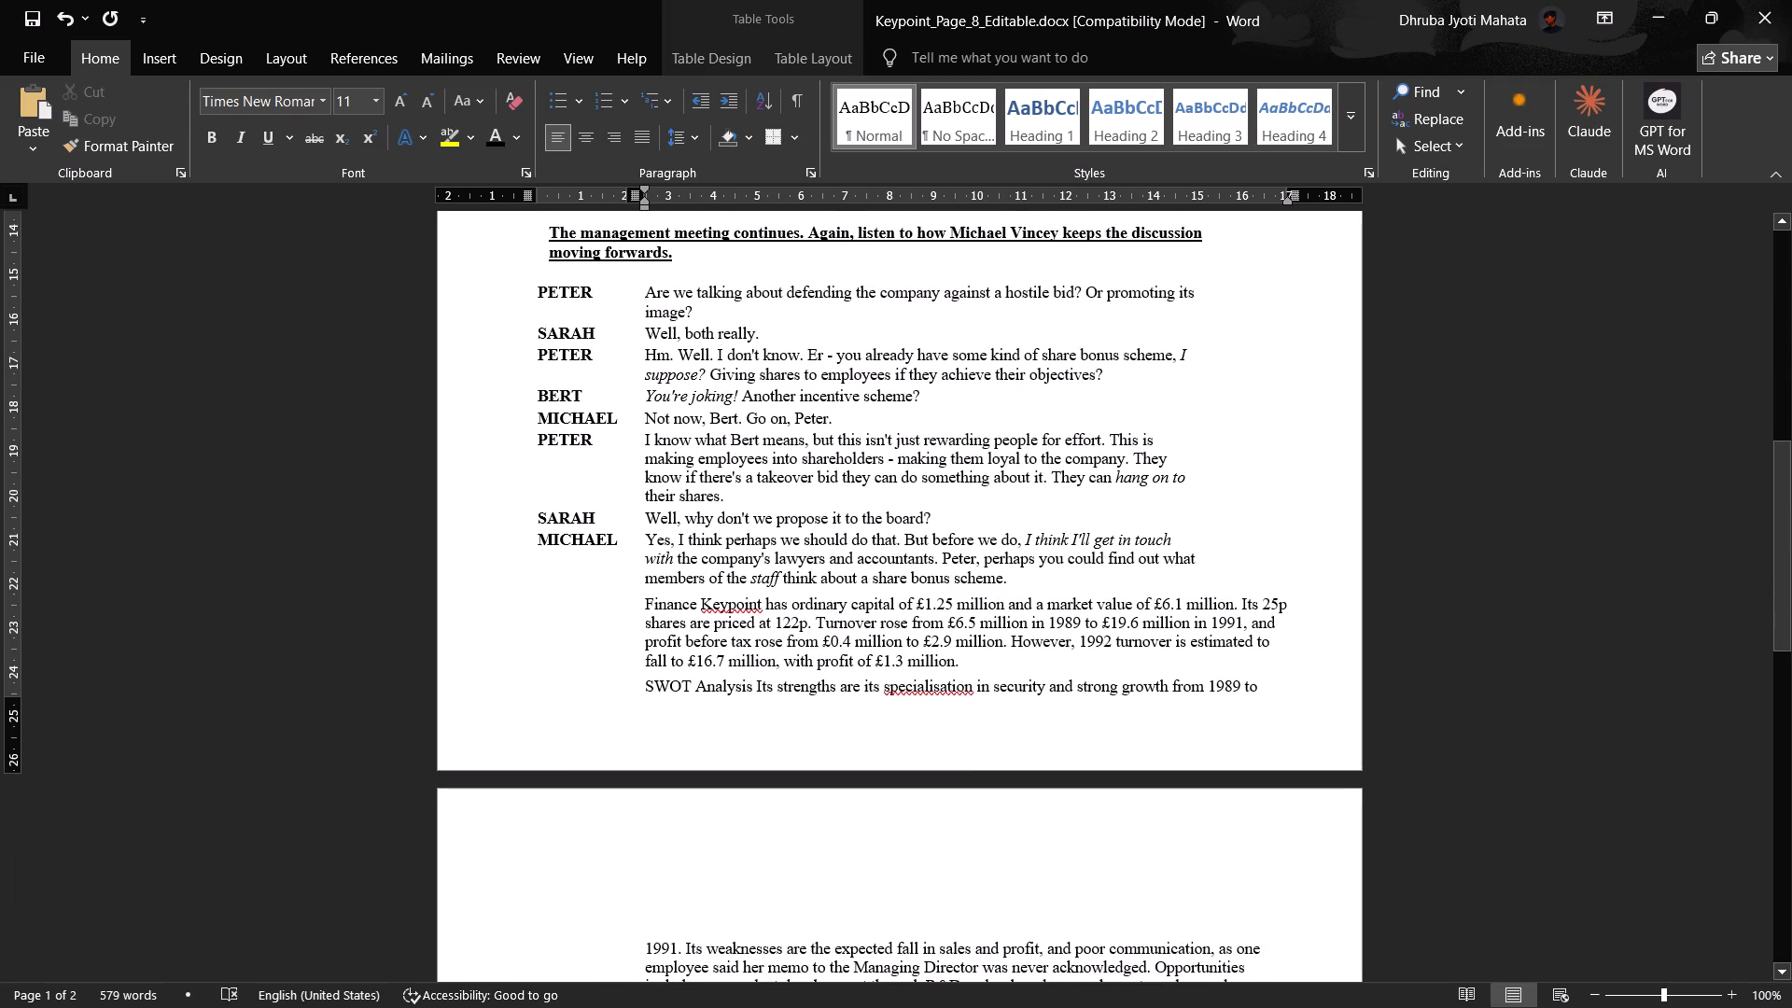
left_click_drag(959, 659, 666, 609)
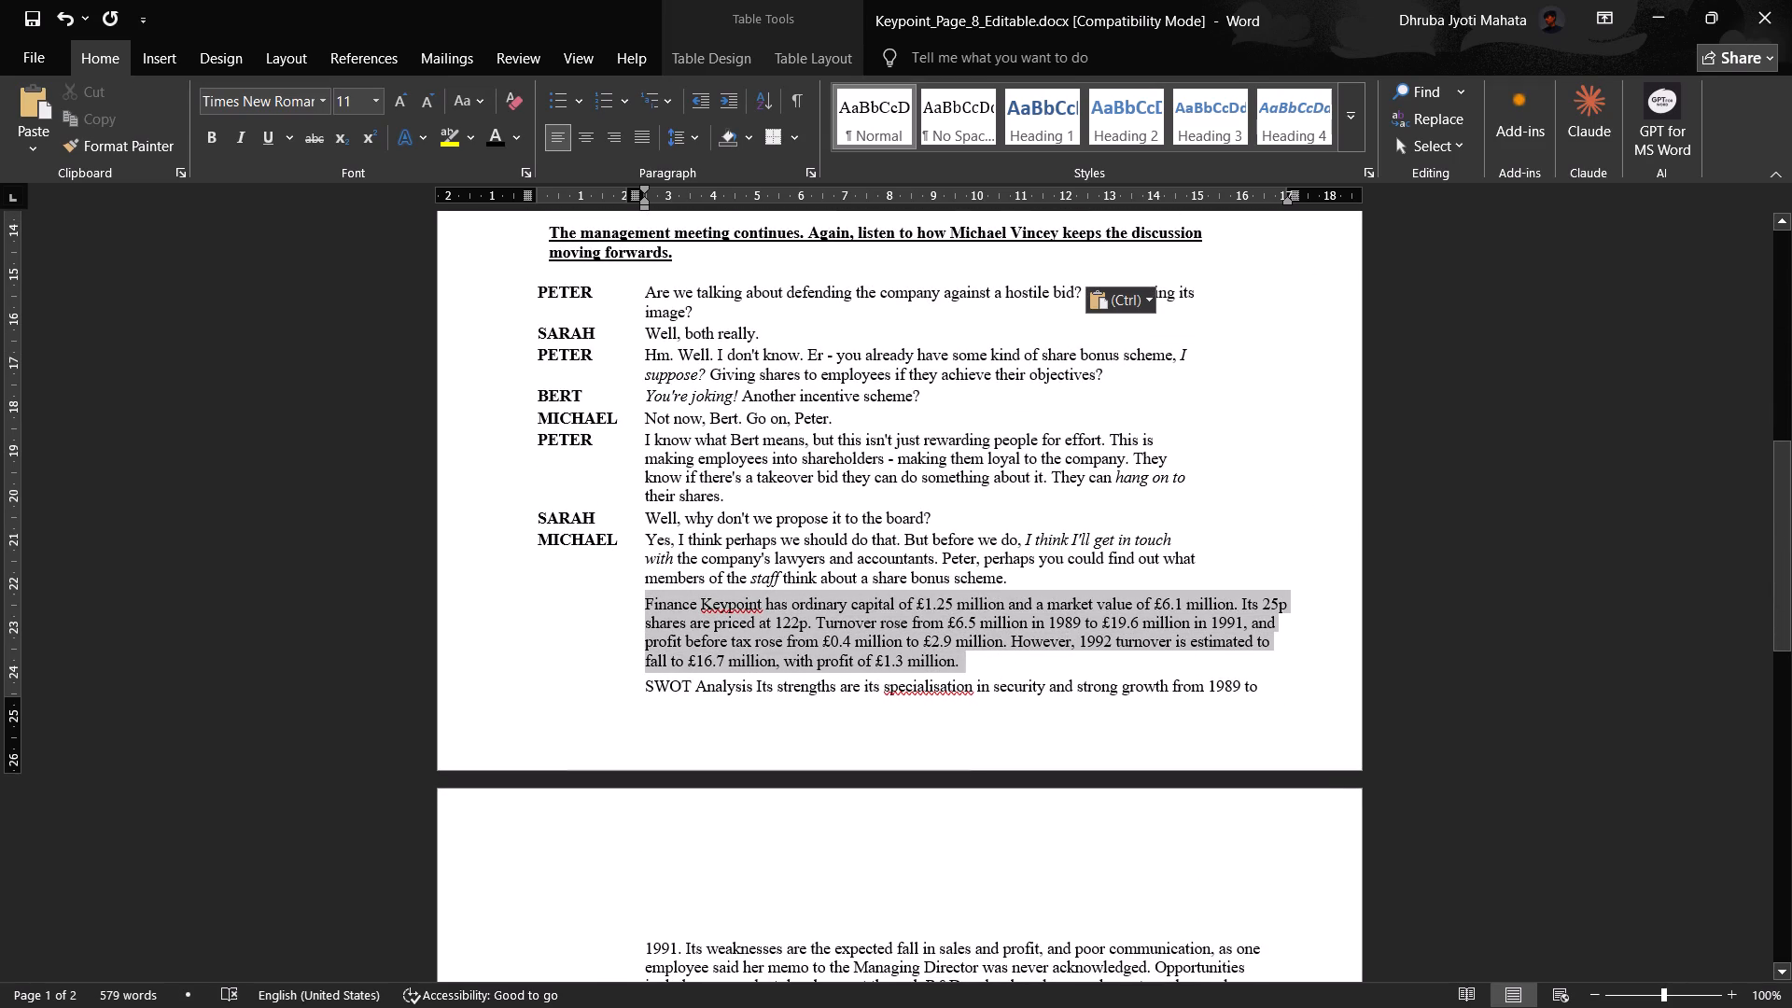
left_click_drag(666, 609, 660, 609)
key("ctrl+x")
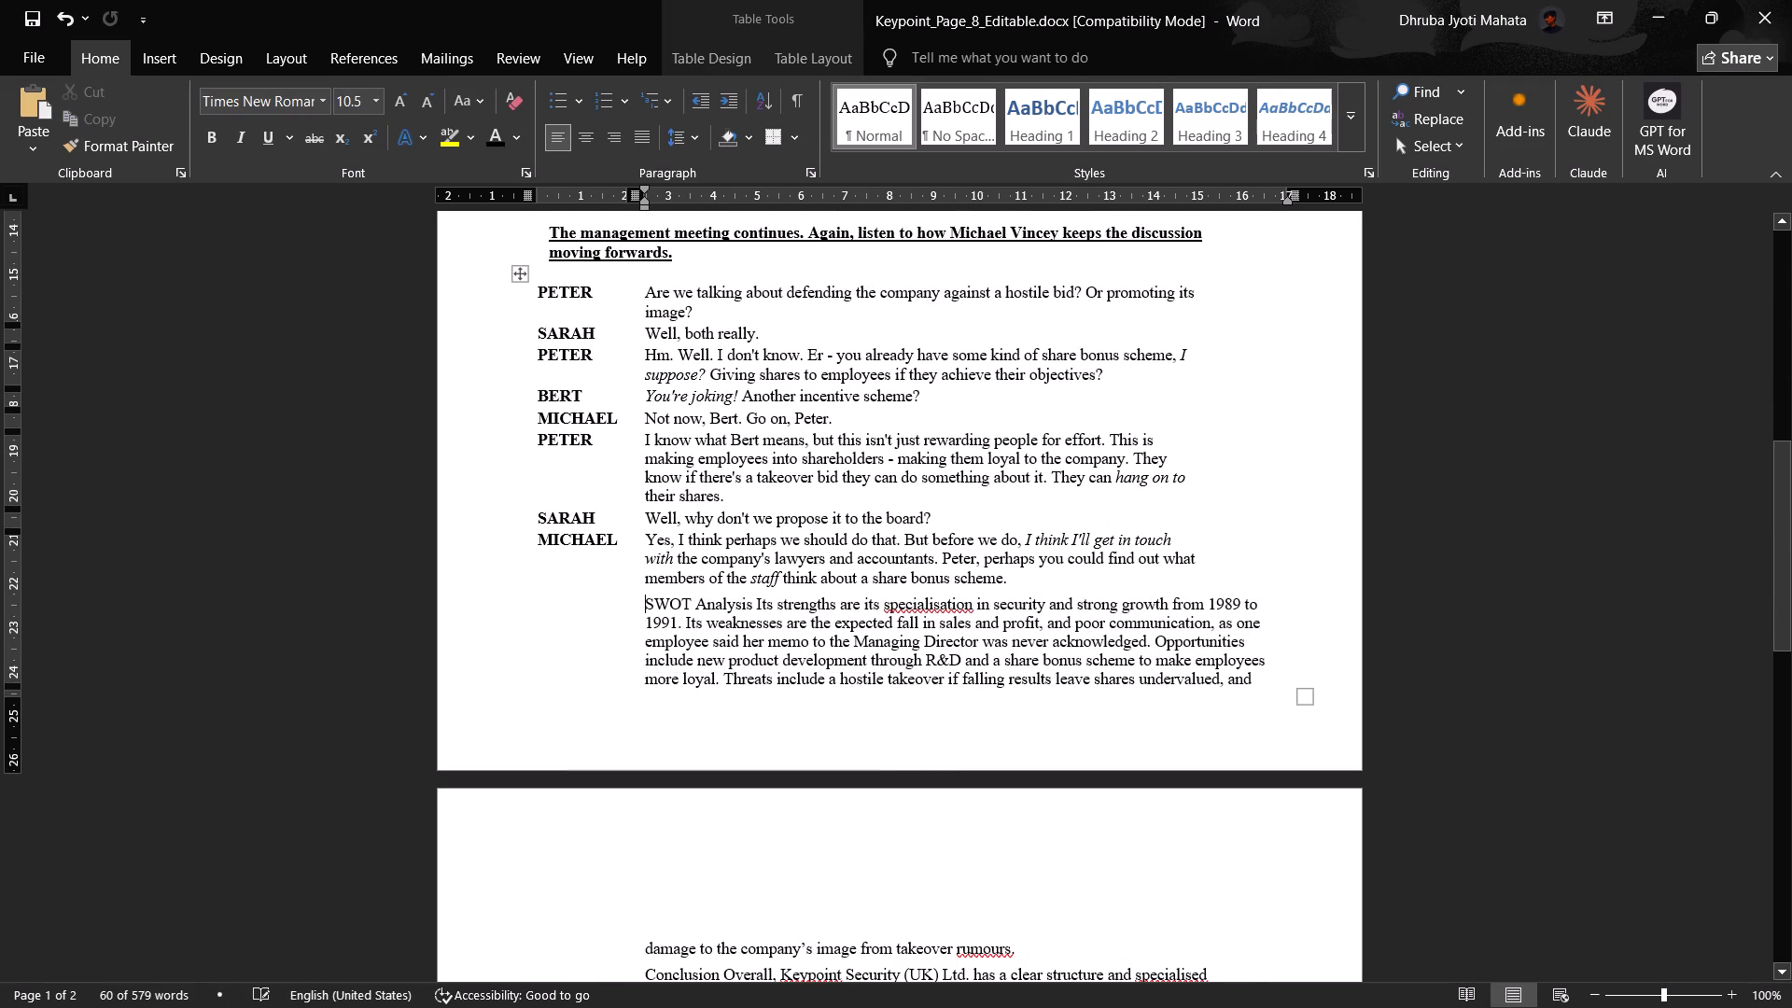
Replace Peter's "I know what Bert means" speech in the second dialogue with the cut Finance paragraph.
scroll(971, 719, "up", 4)
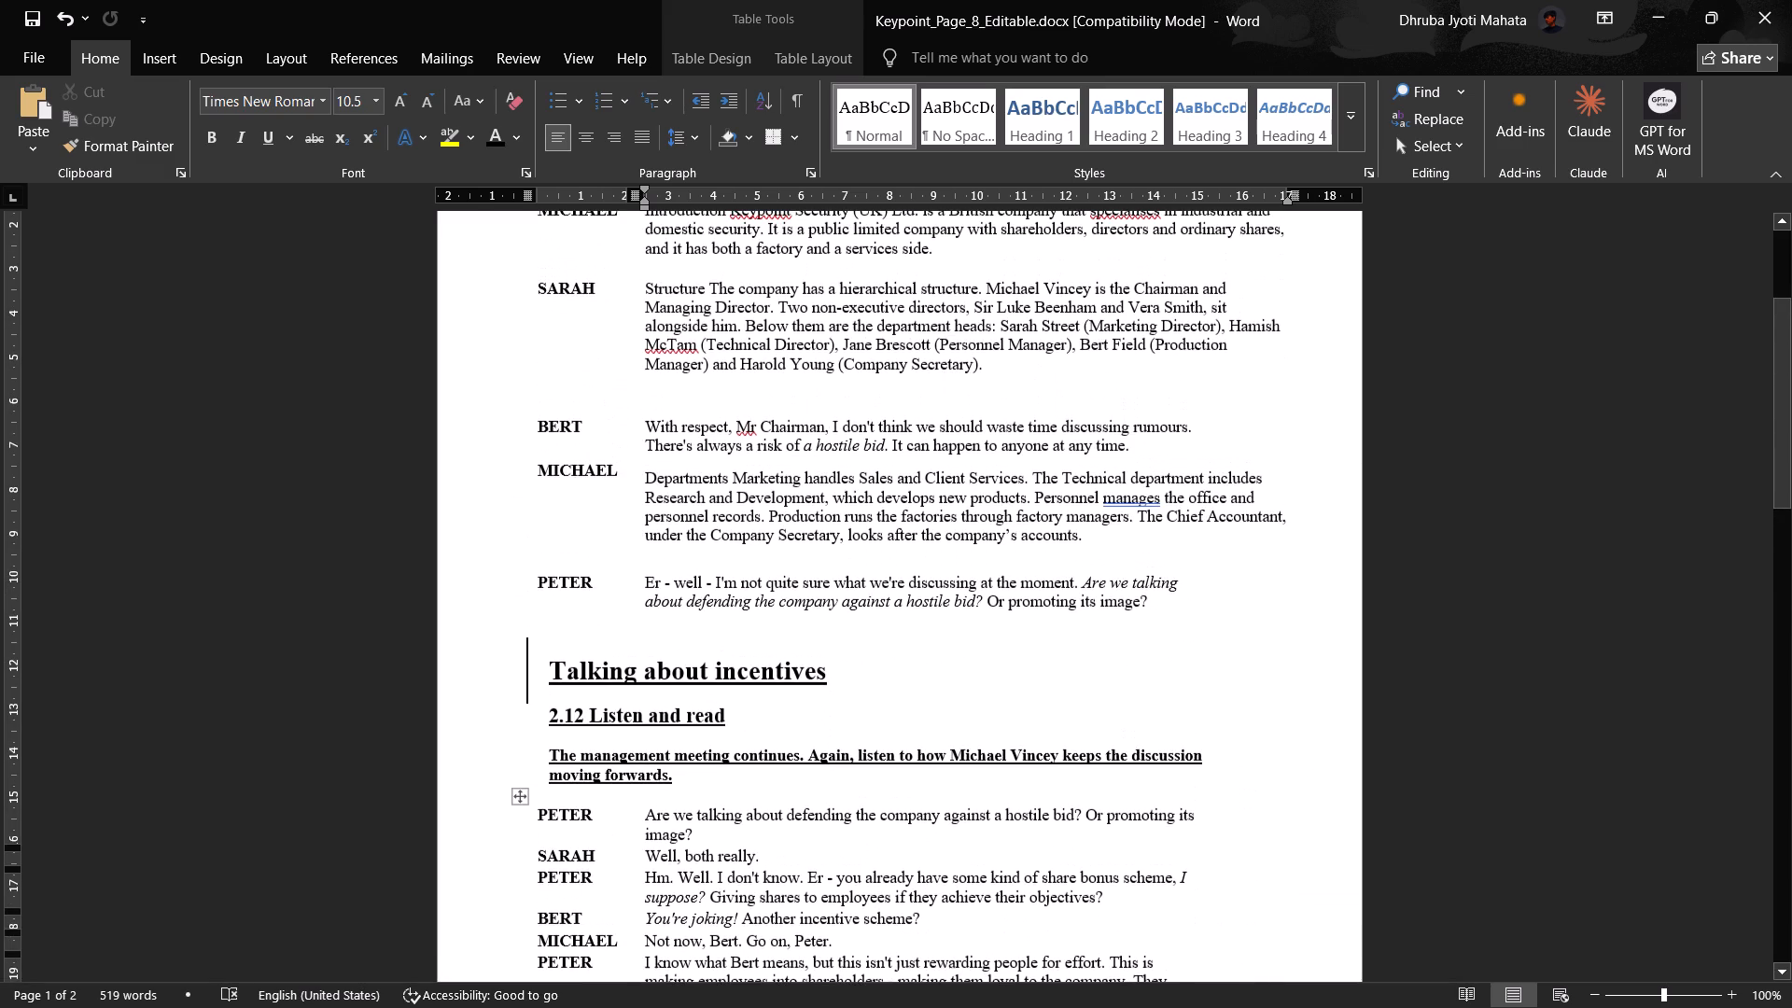
scroll(971, 719, "up", 1)
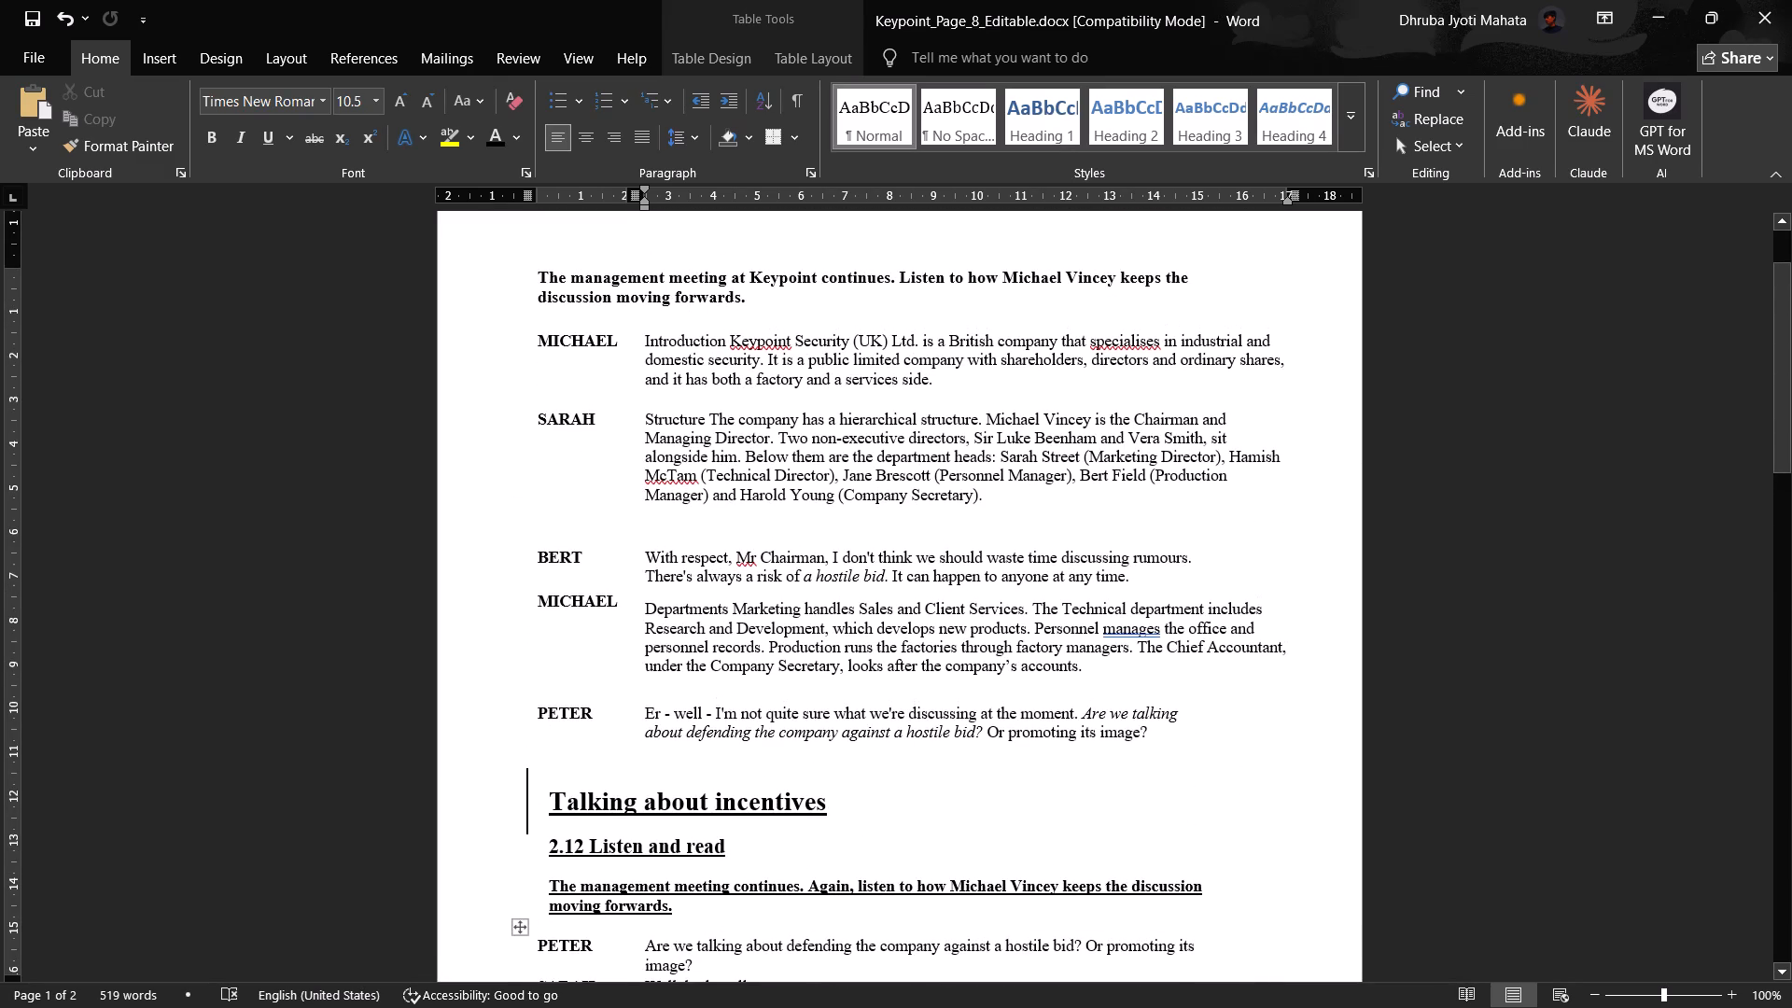
scroll(971, 719, "down", 3)
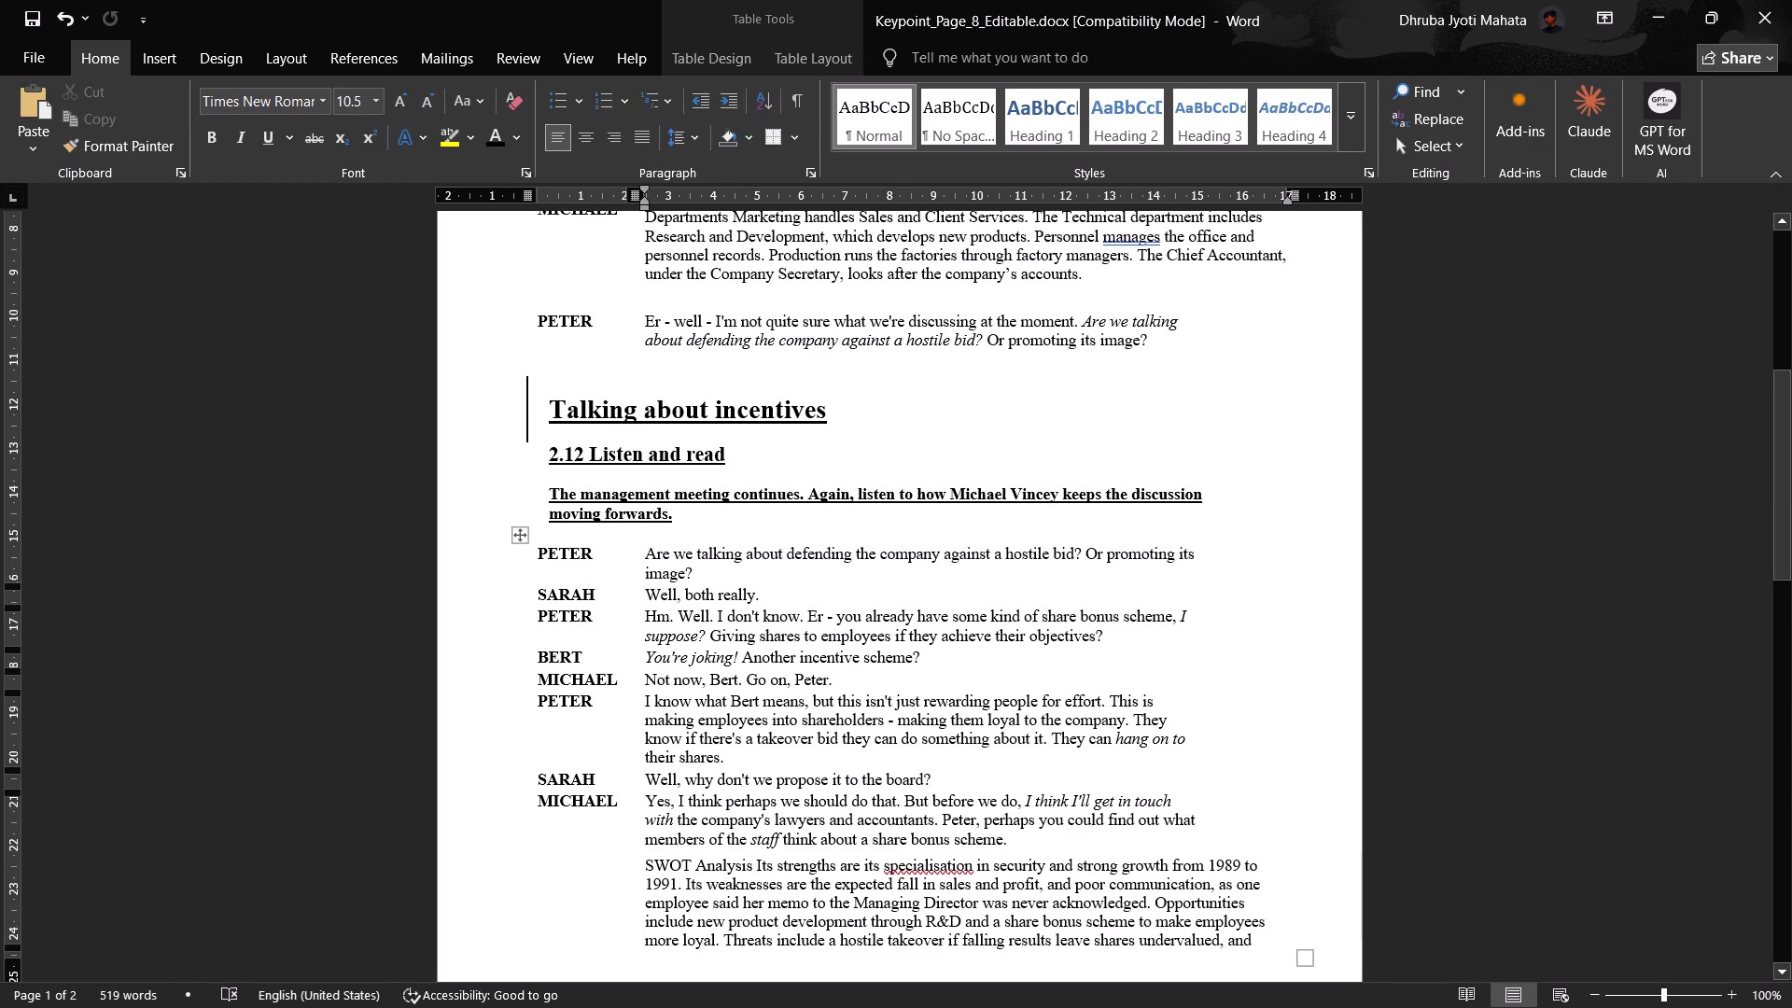
left_click_drag(724, 757, 642, 707)
key("ctrl+v")
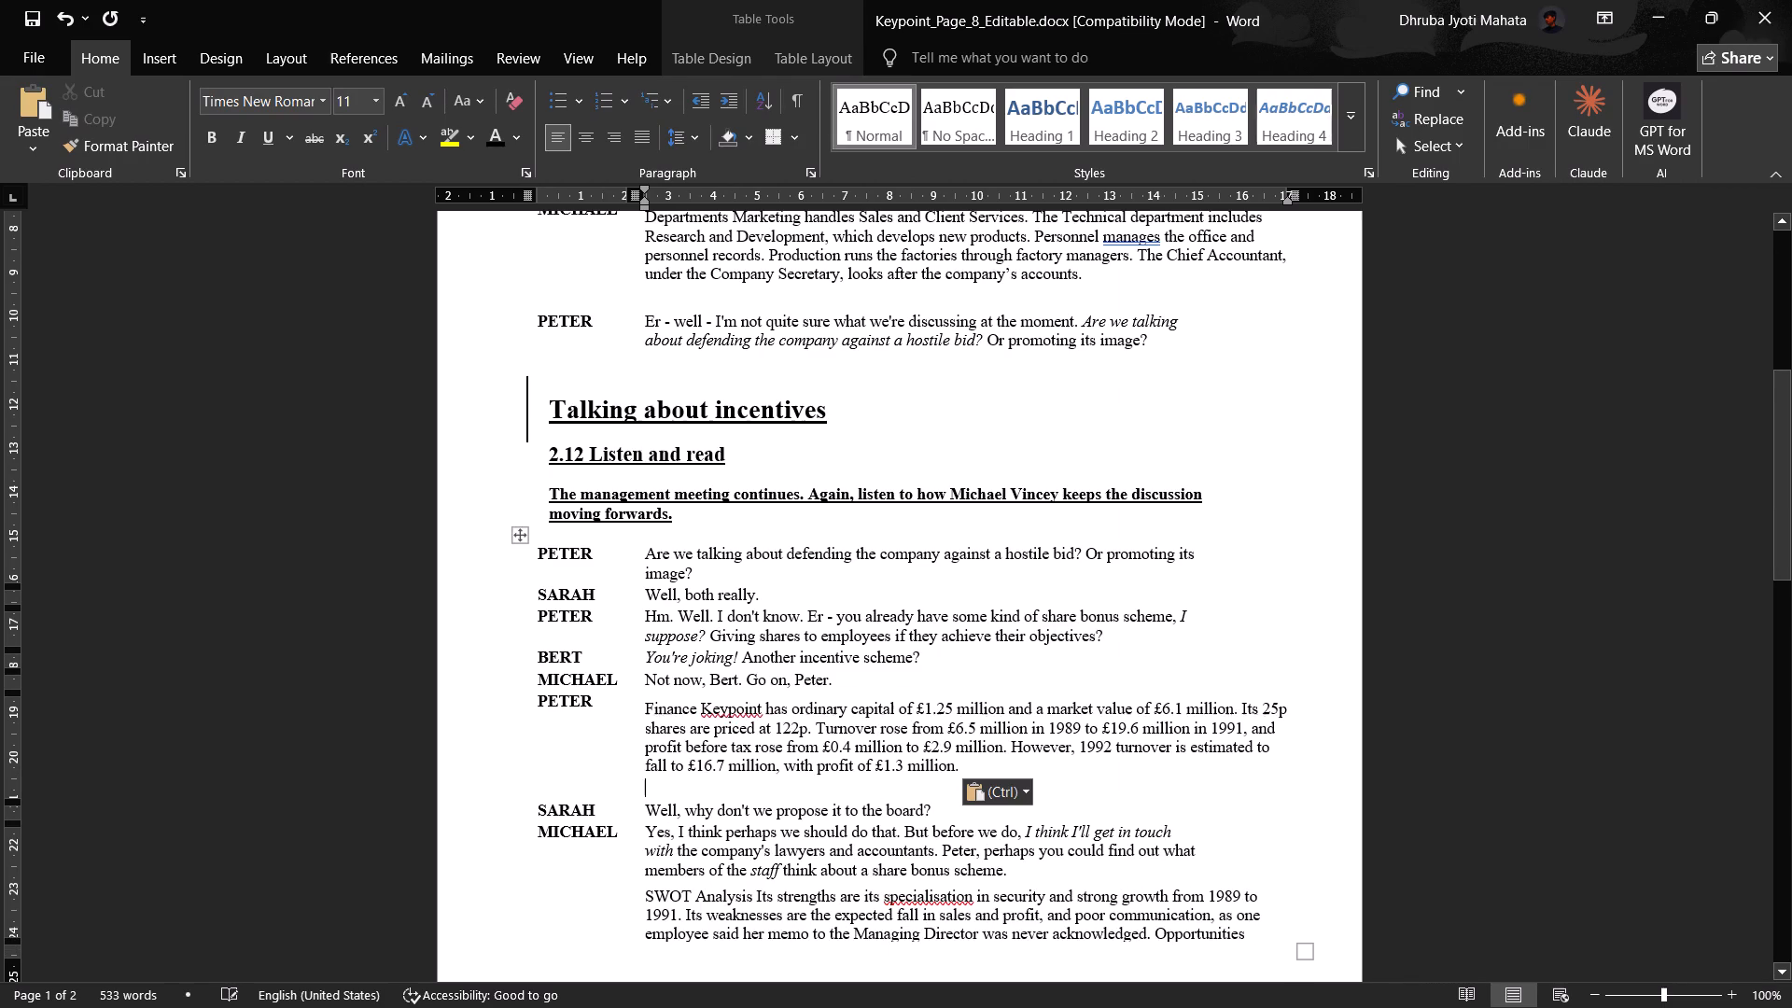
Cut the whole SWOT Analysis paragraph, which runs across the page break, from below Michael's last speech in the second dialogue.
scroll(808, 707, "down", 1)
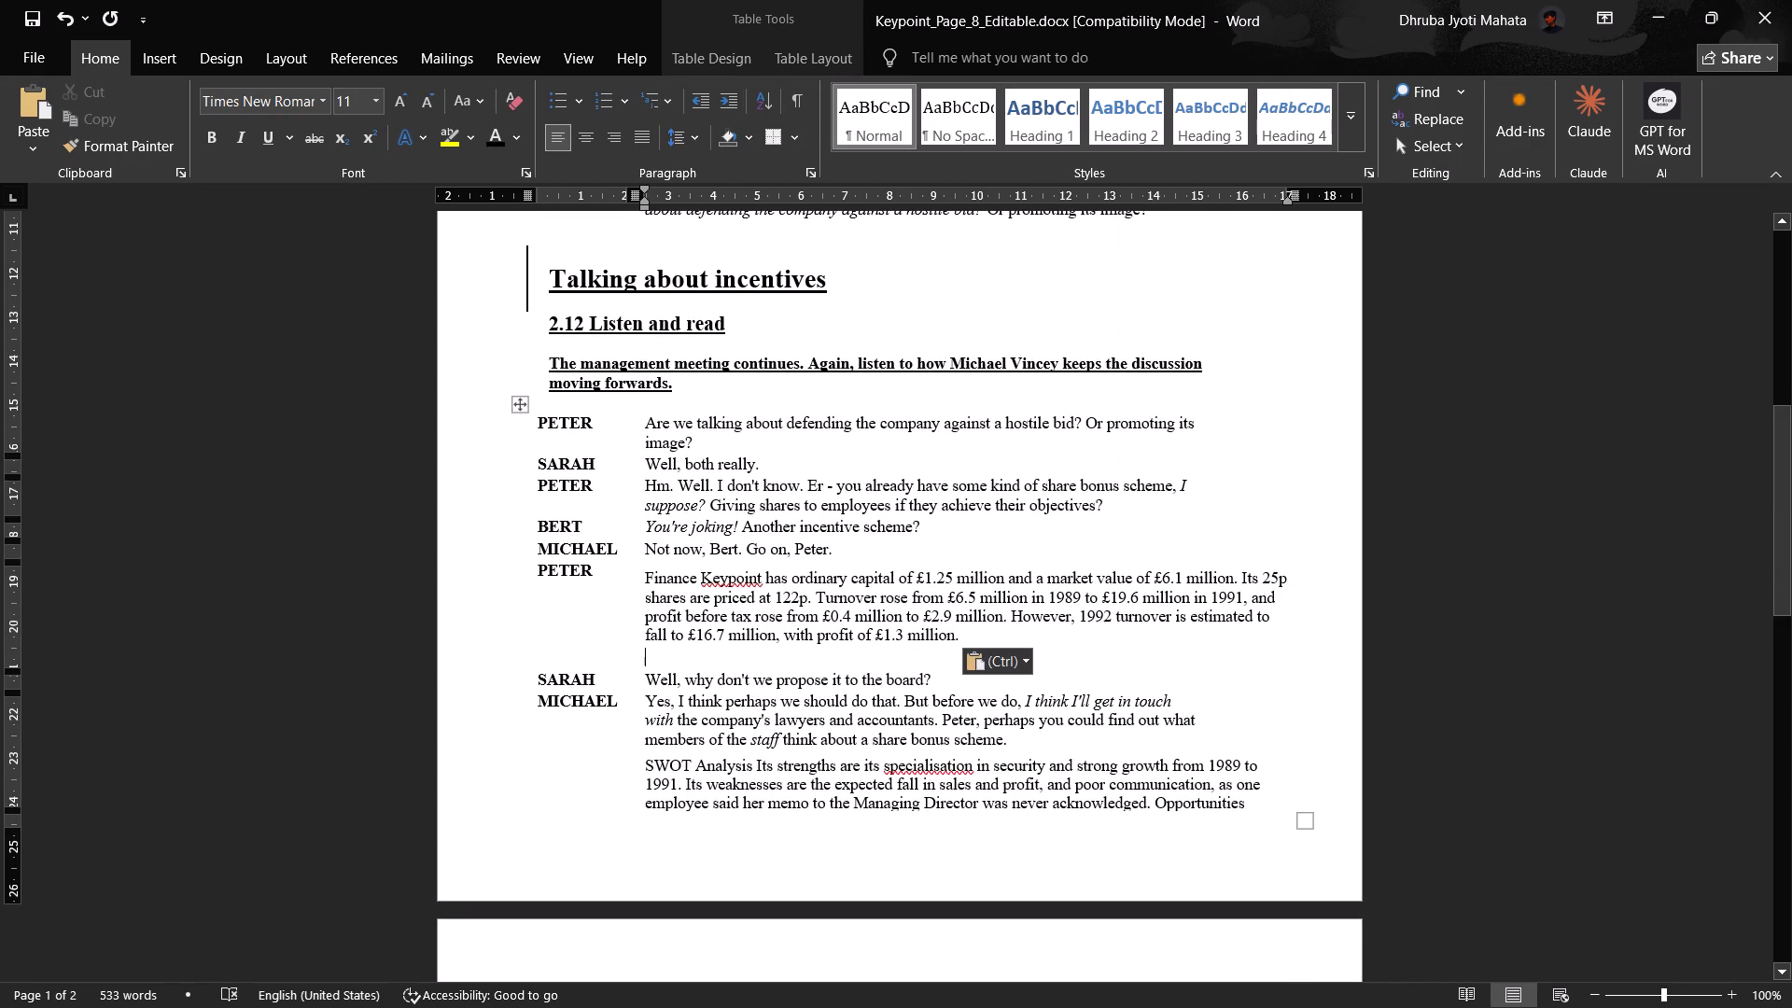
scroll(851, 782, "down", 1)
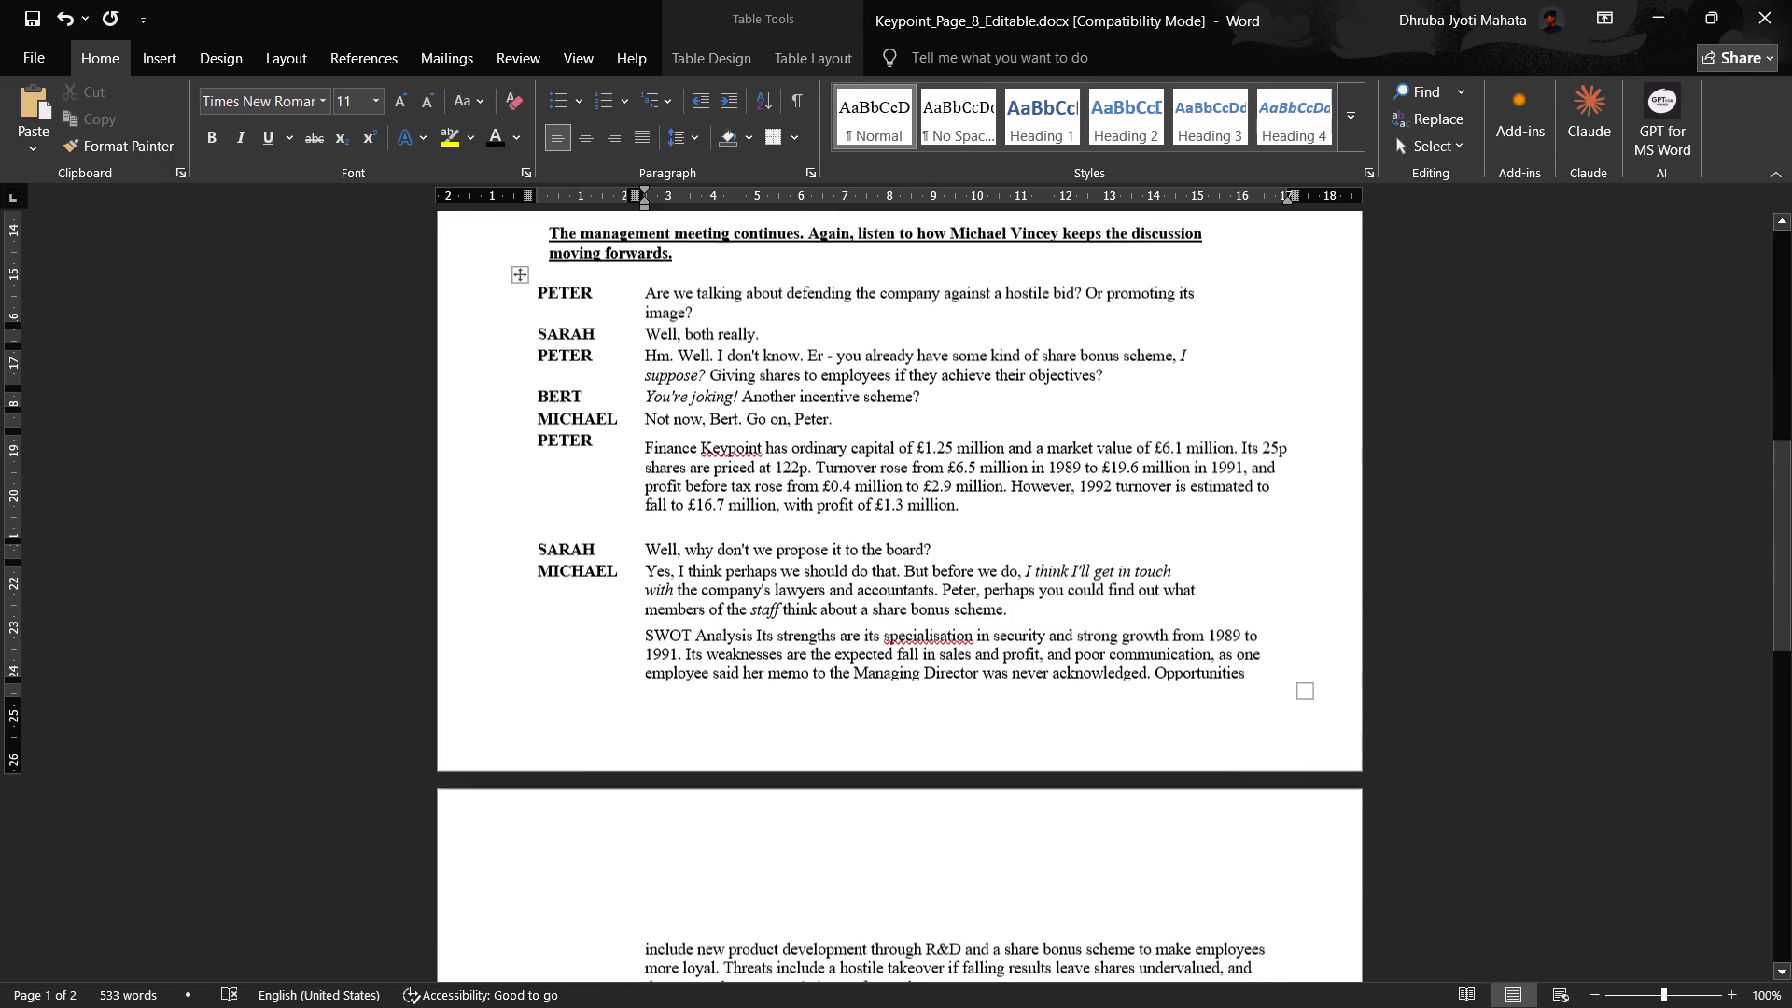
scroll(1212, 713, "down", 1)
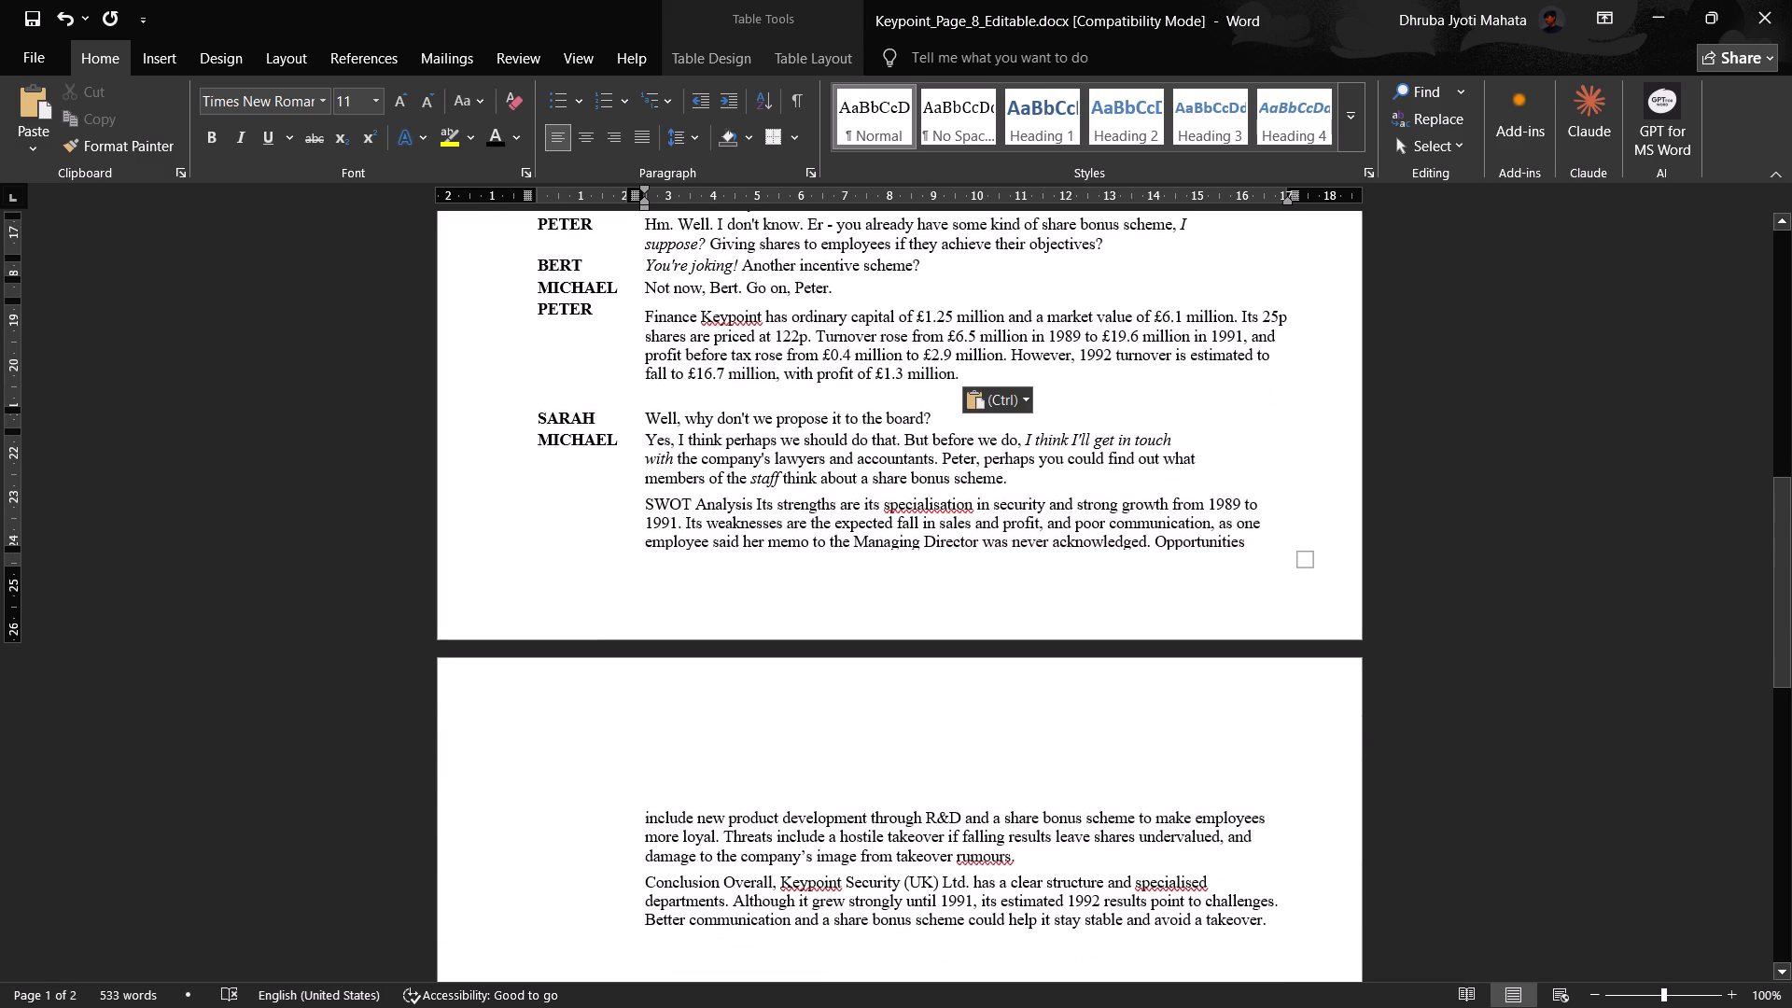
left_click_drag(1038, 857, 642, 514)
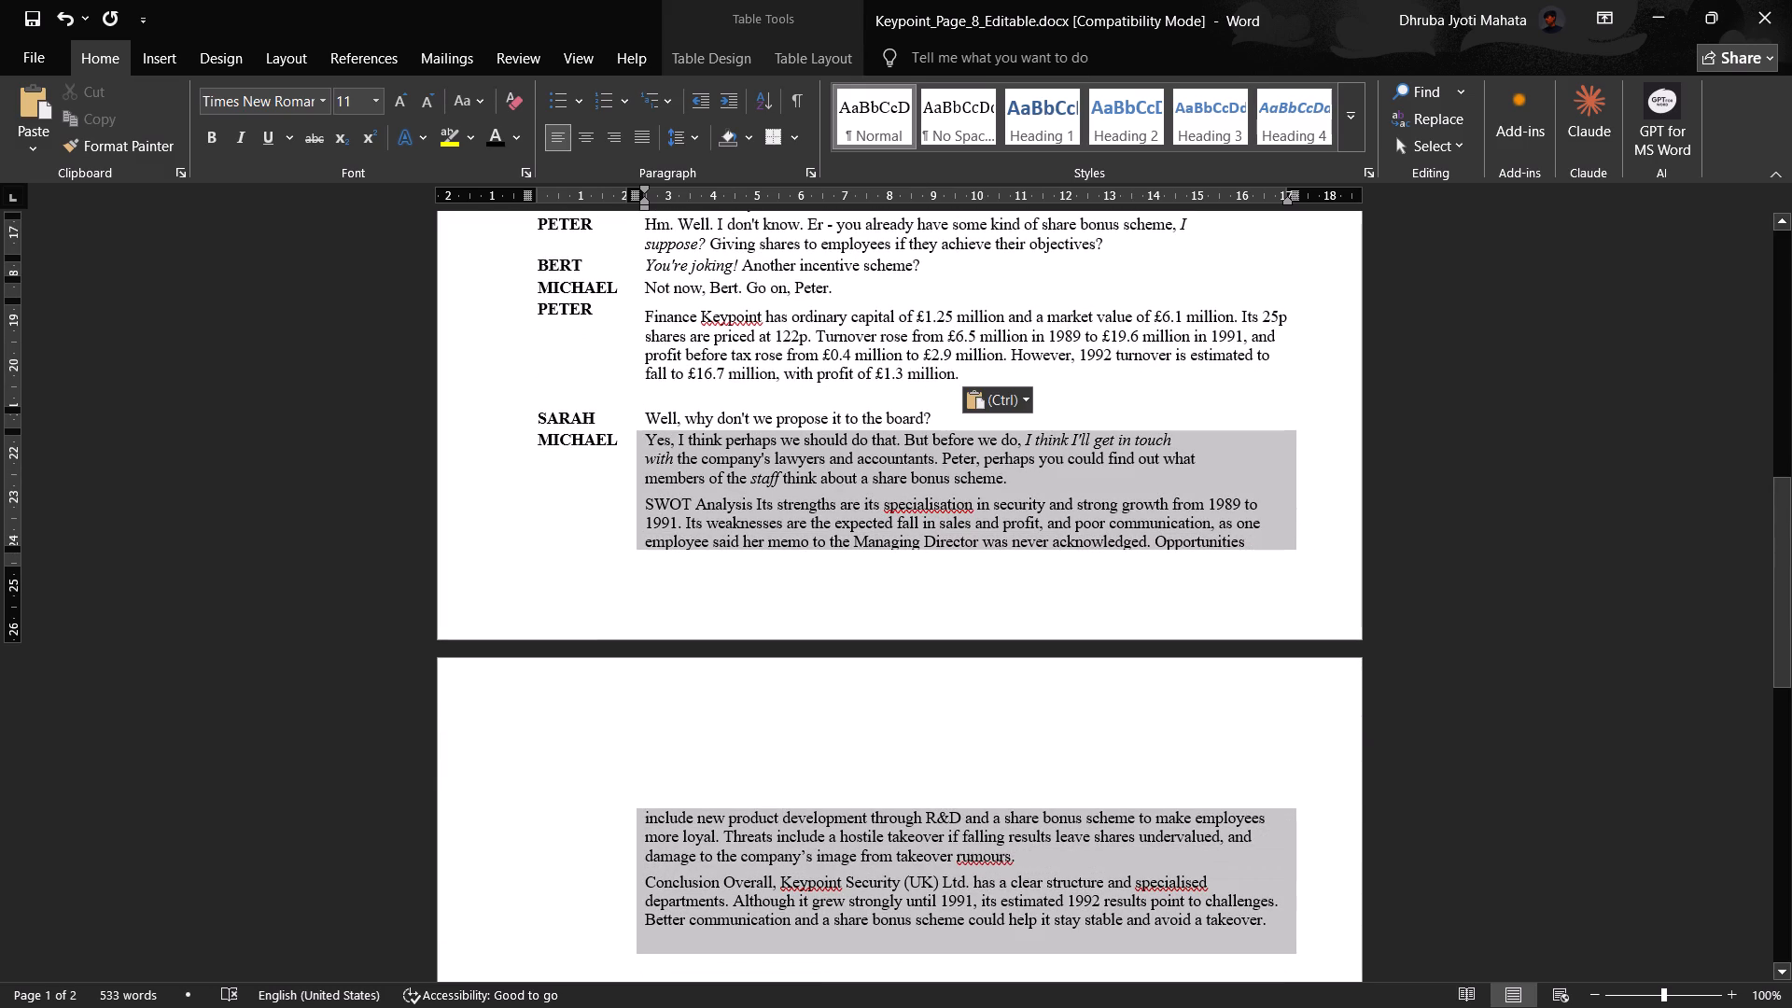
left_click_drag(642, 514, 649, 548)
left_click(652, 547)
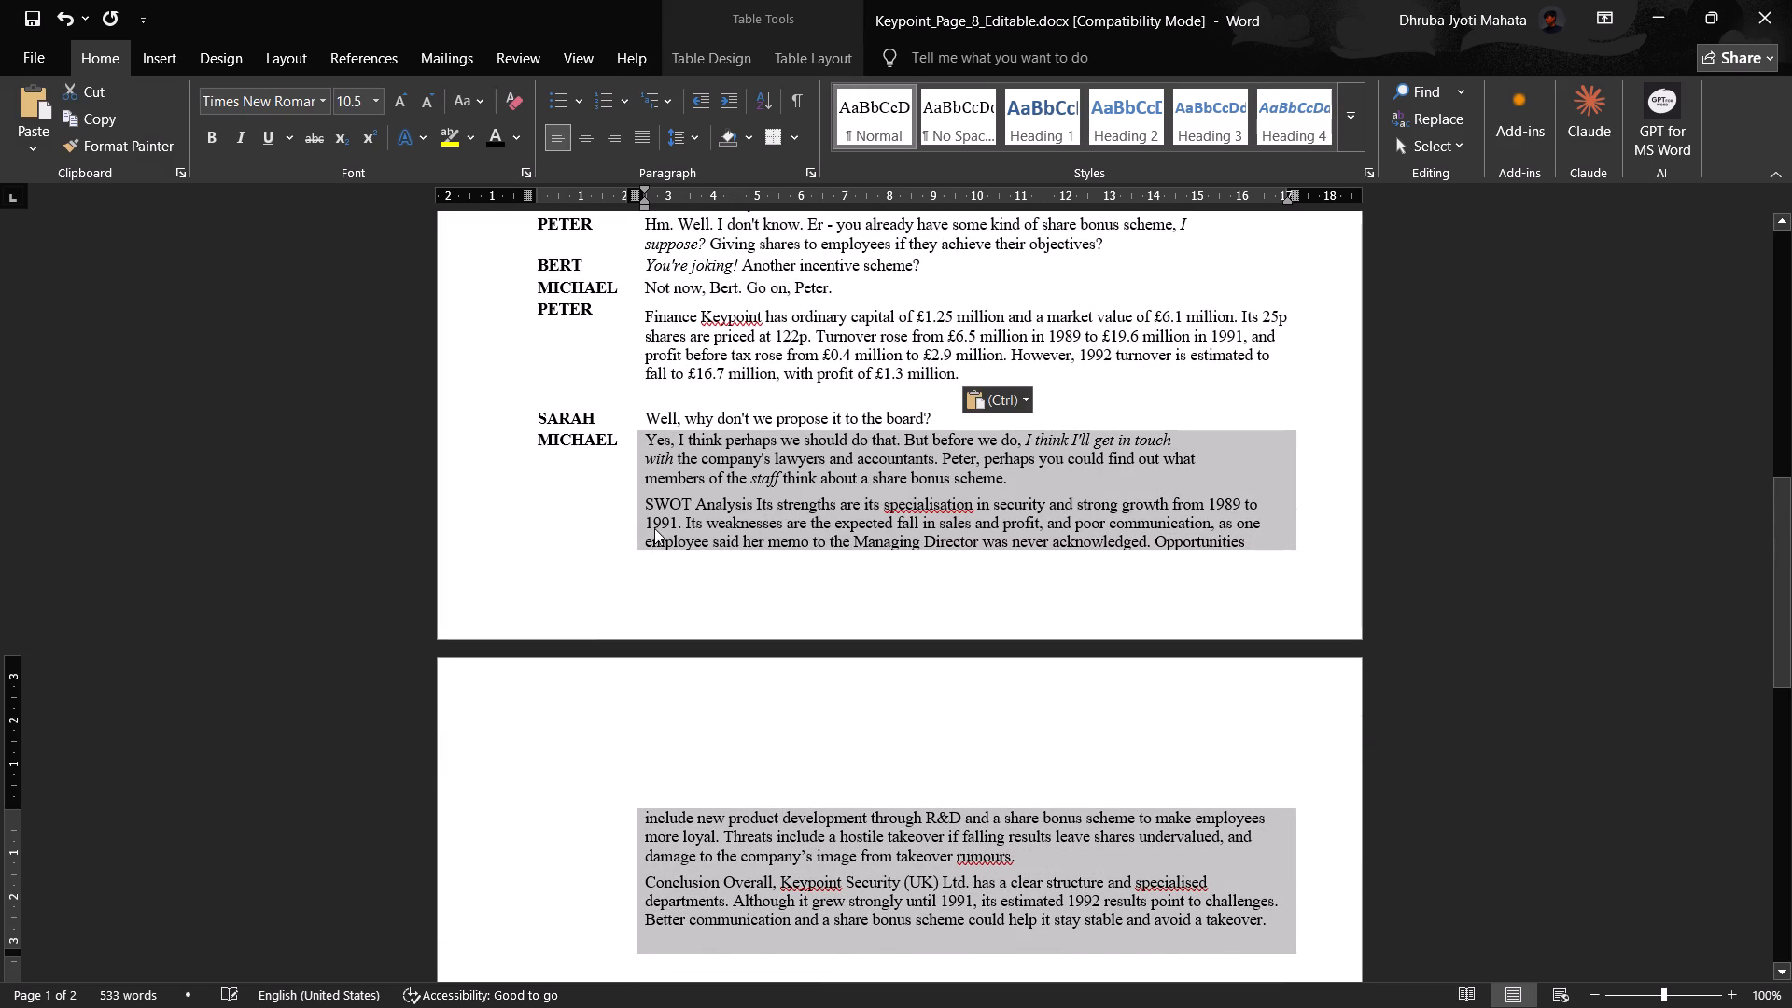
left_click(654, 521)
left_click_drag(648, 505, 972, 796)
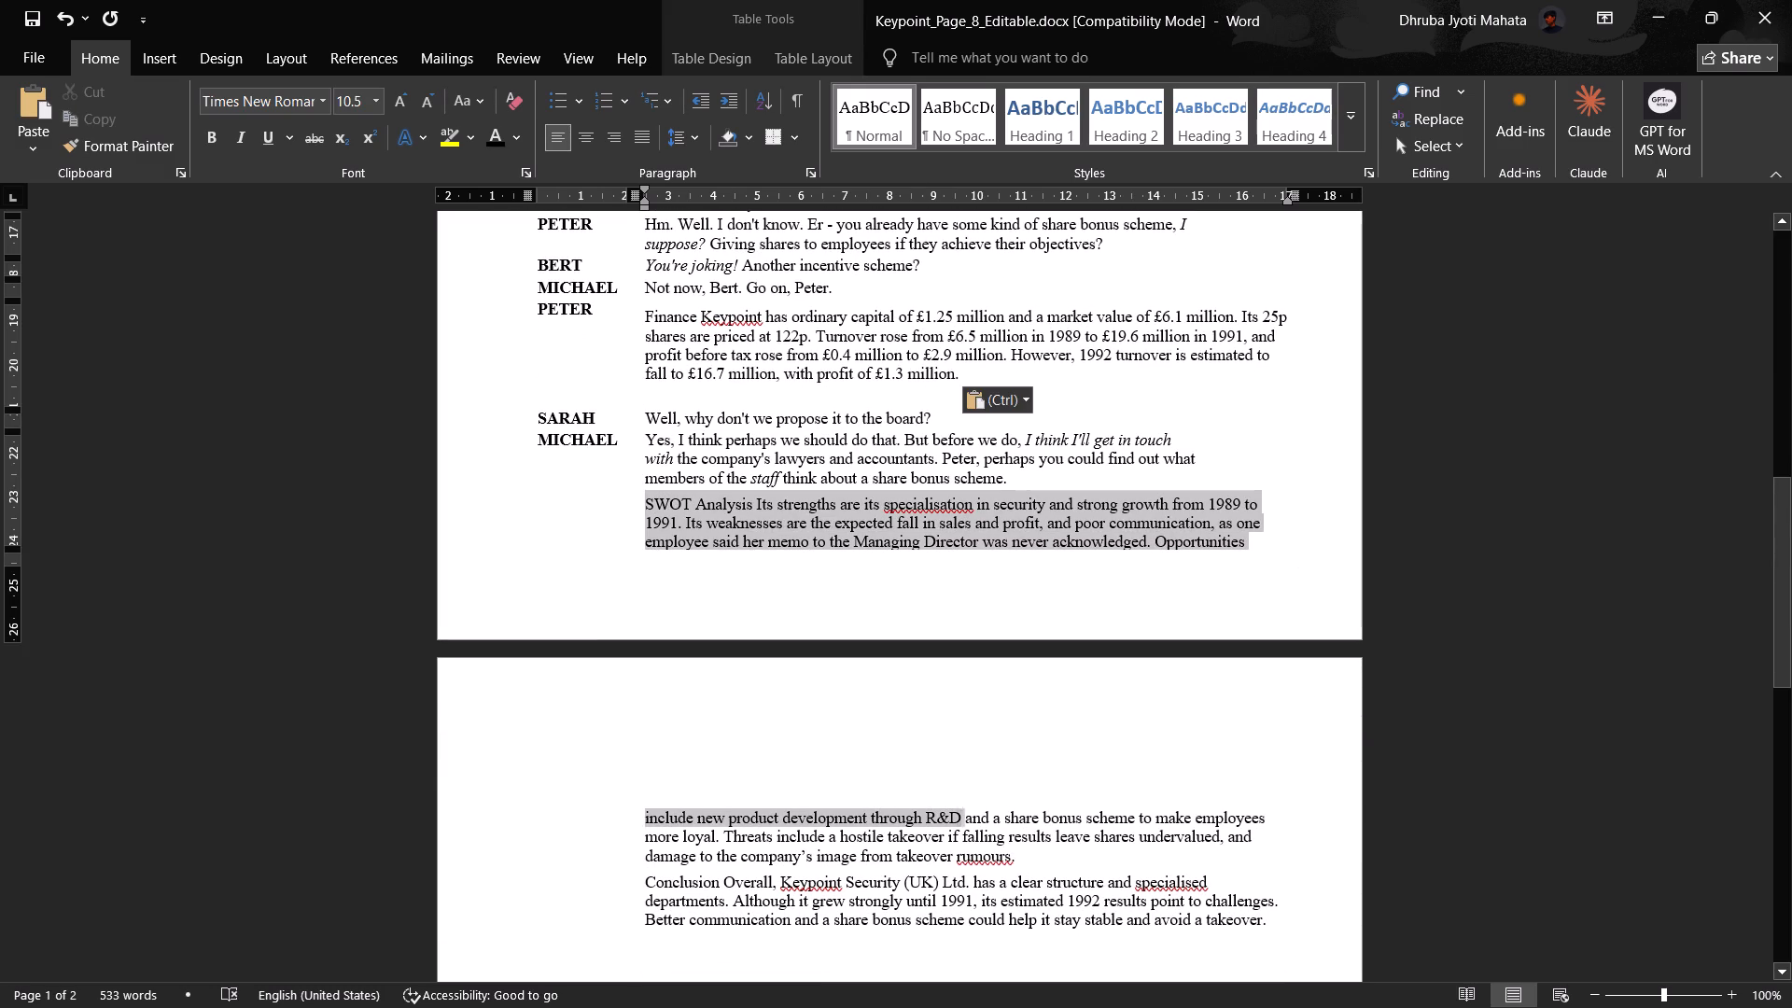
left_click_drag(972, 796, 1025, 859)
key("ctrl+x")
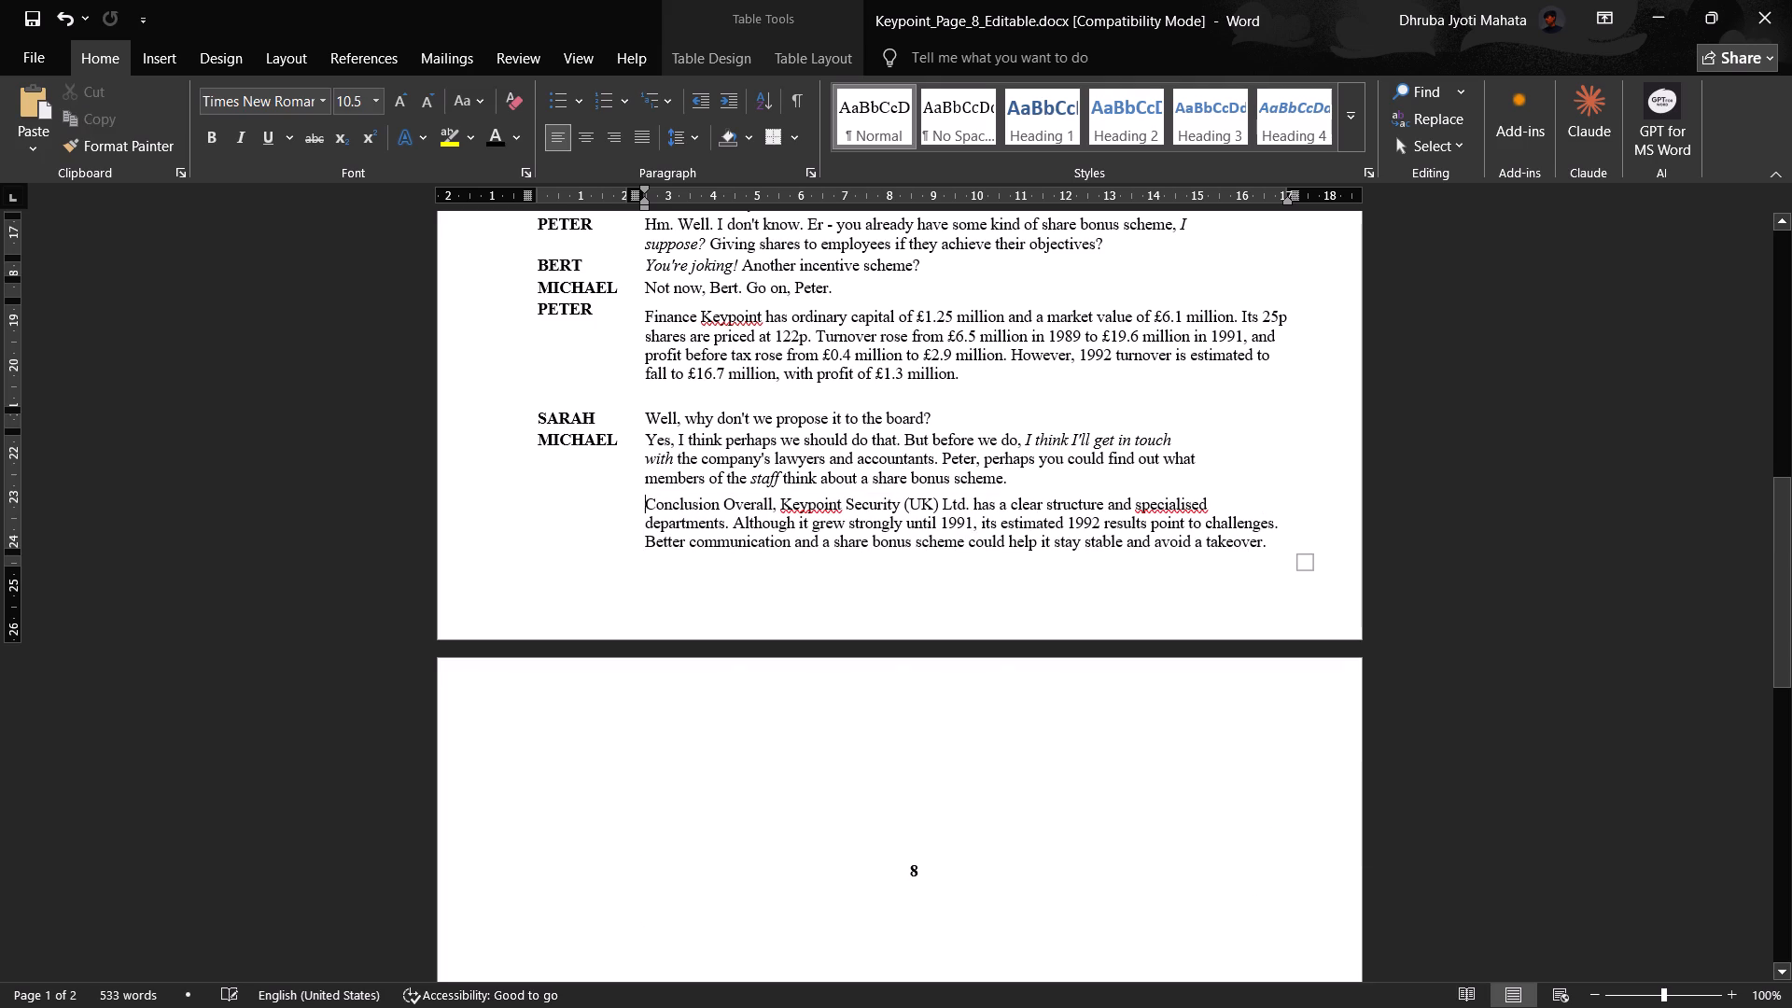
Replace Michael's last speech in the second dialogue, about contacting lawyers and accountants, with the cut SWOT Analysis paragraph.
left_click_drag(1006, 478, 703, 454)
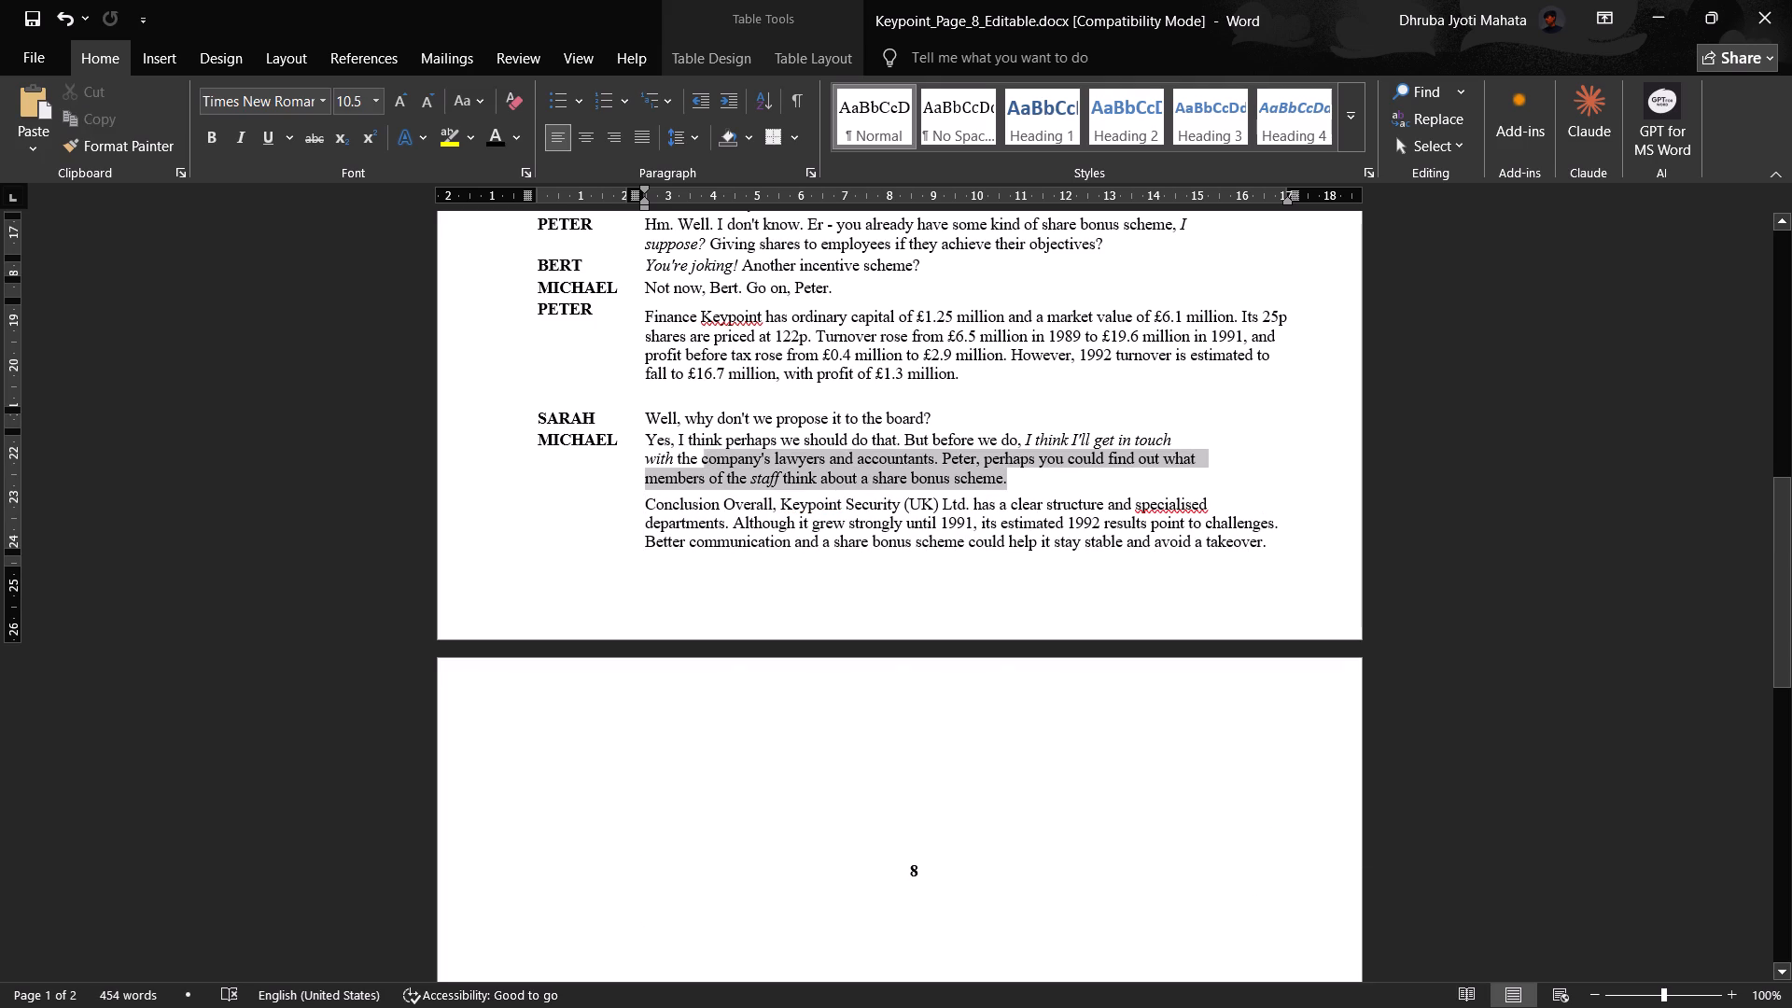
left_click_drag(703, 454, 656, 442)
key("ctrl+v")
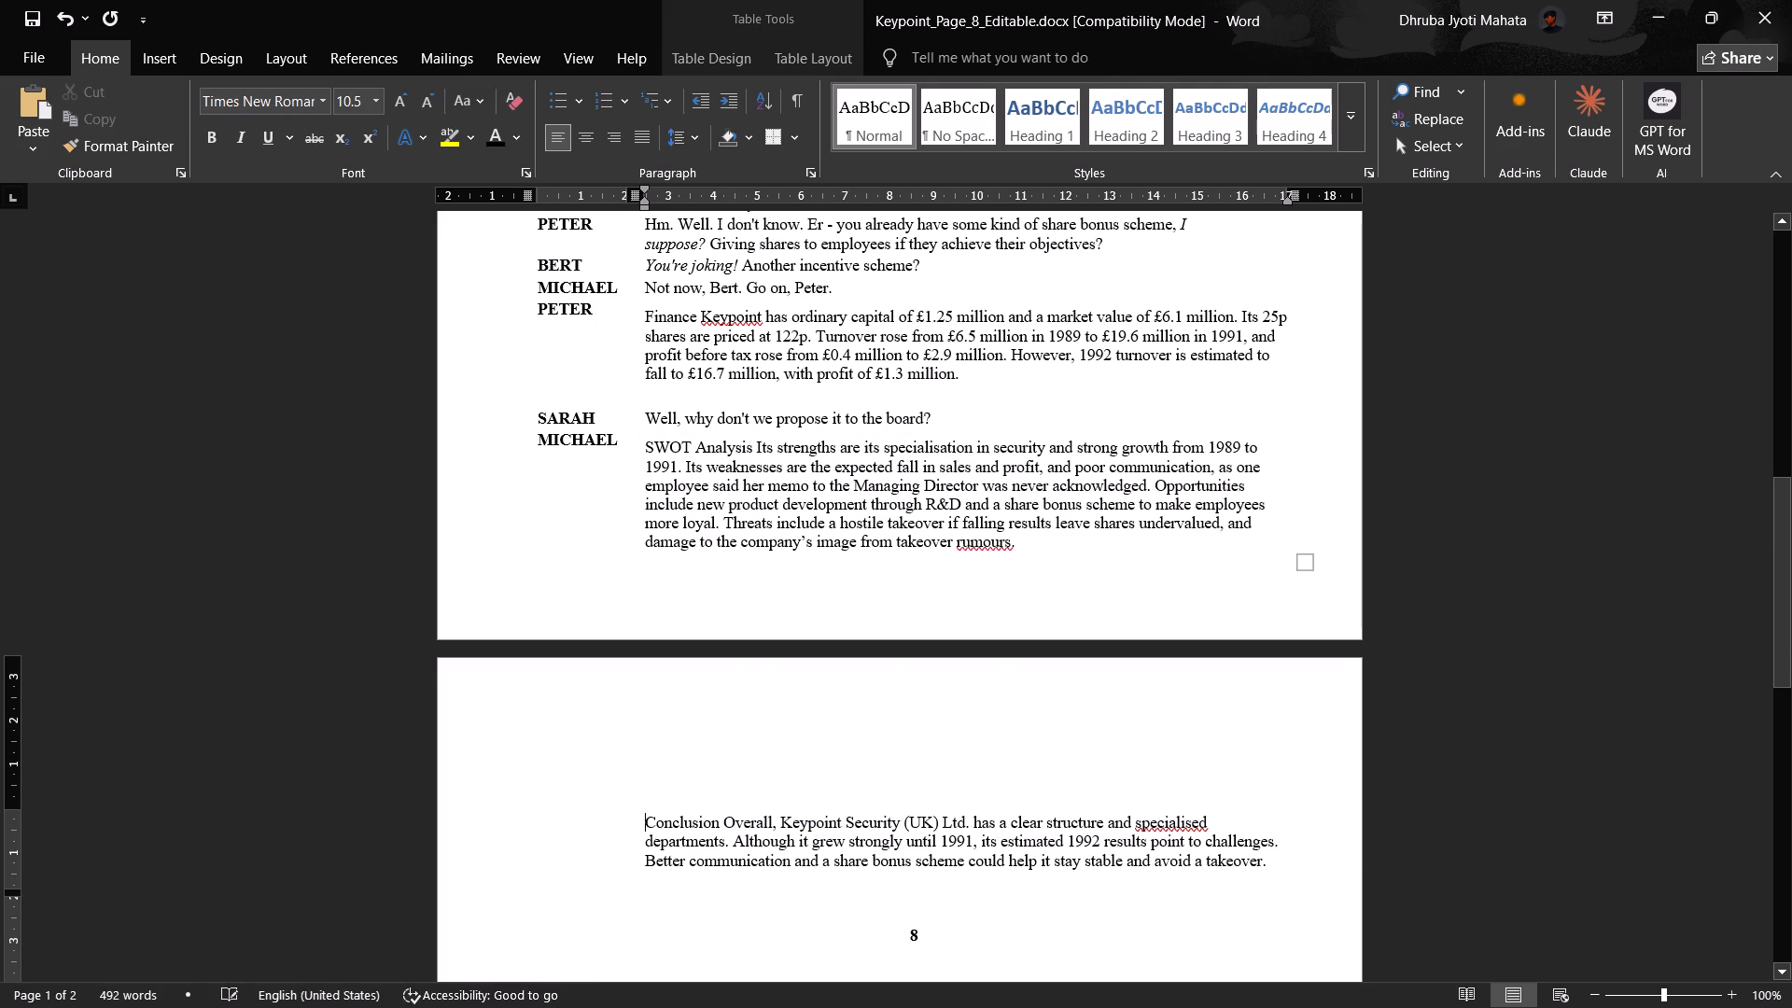
Delete the empty line below the Structure paragraph in Sarah's row of the first dialogue.
scroll(766, 575, "up", 7)
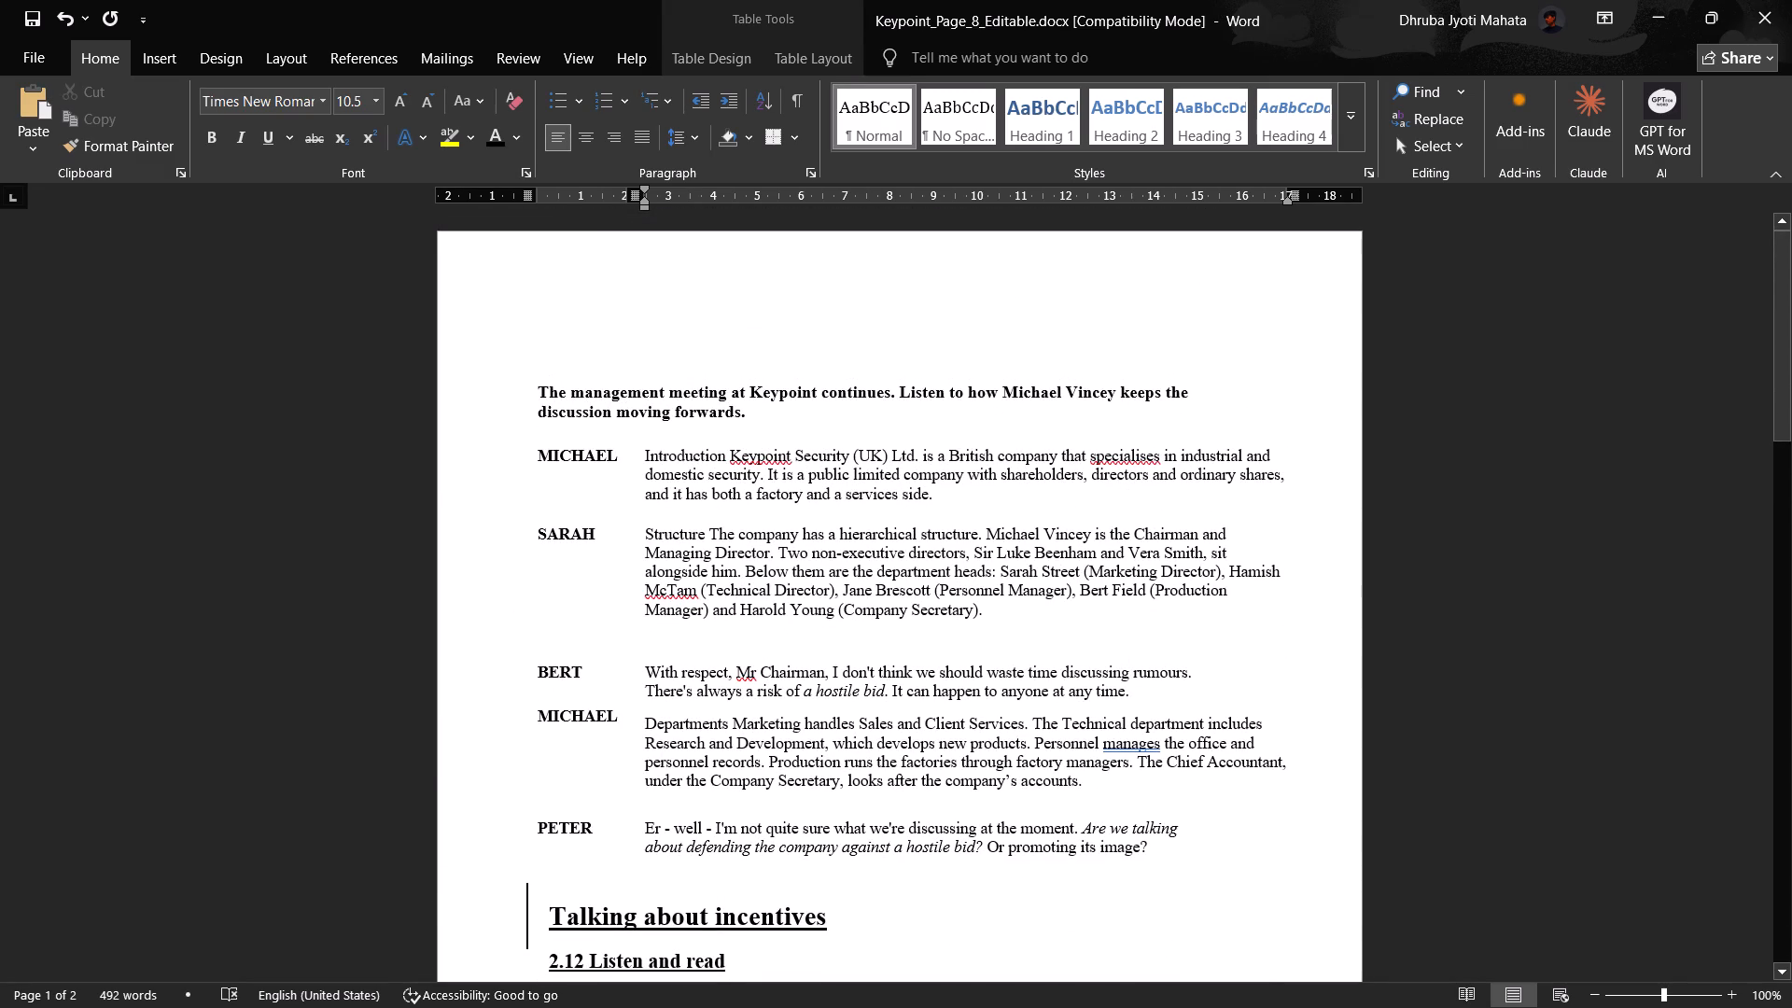
left_click(635, 631)
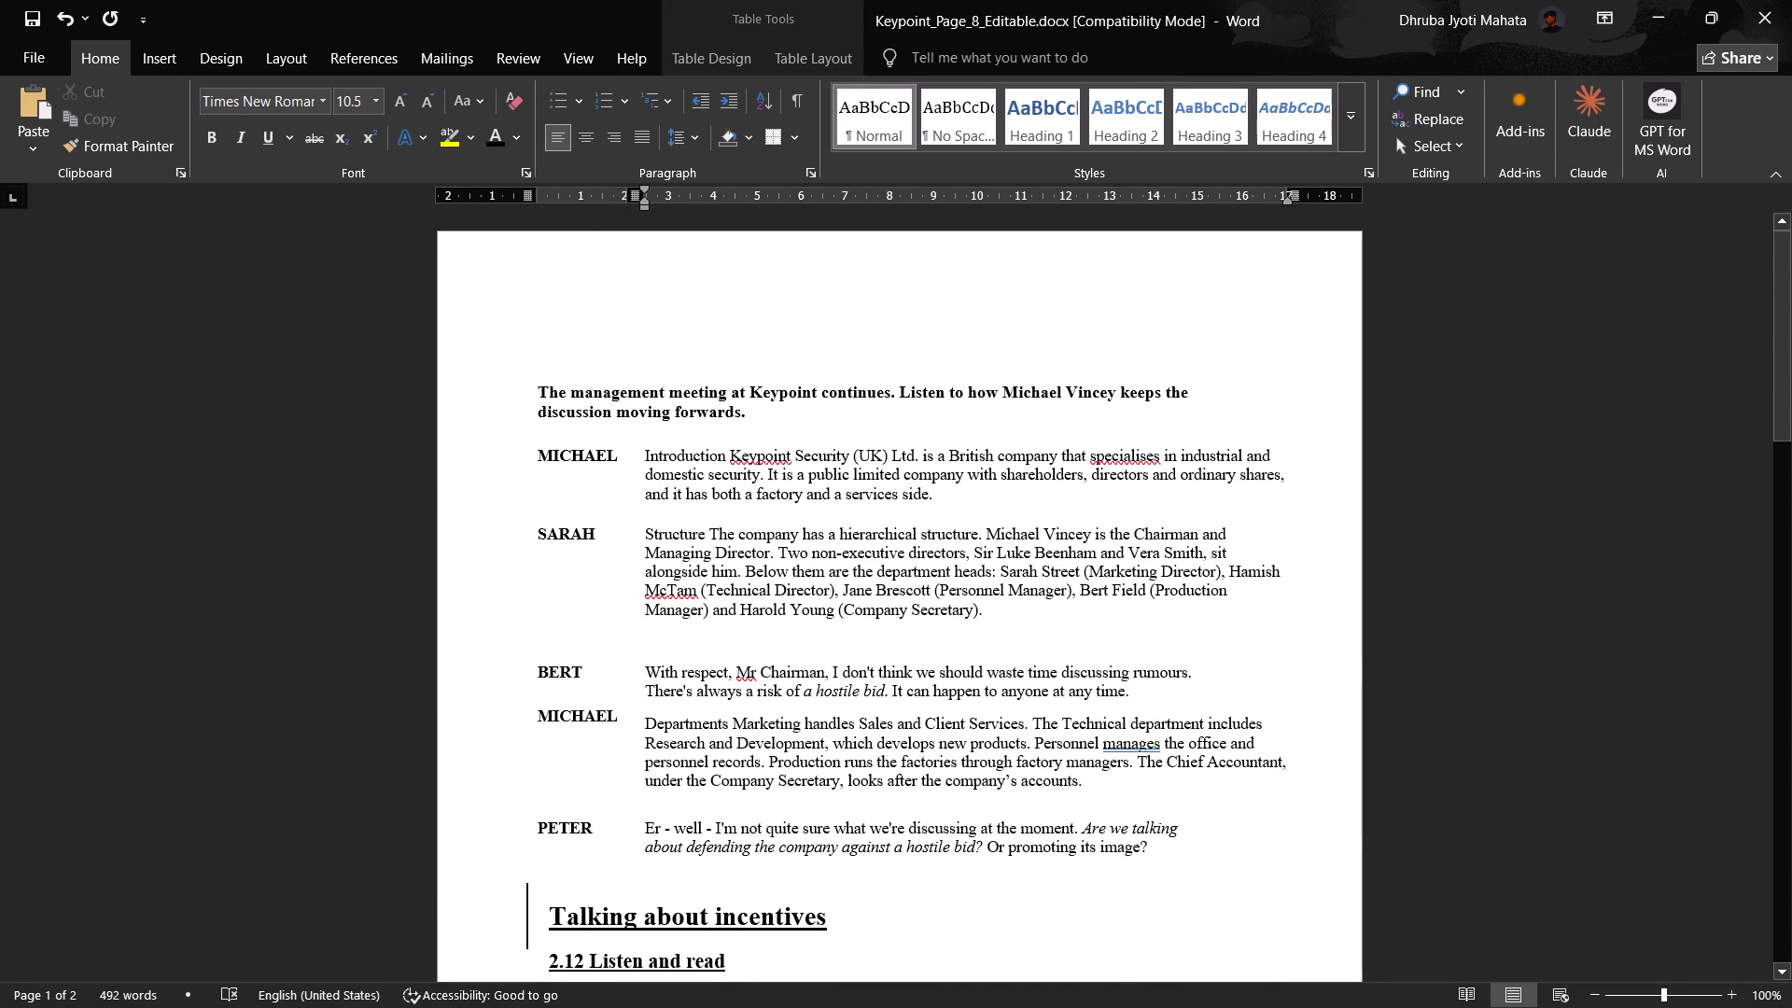
left_click(572, 635)
left_click(545, 635)
left_click(670, 642)
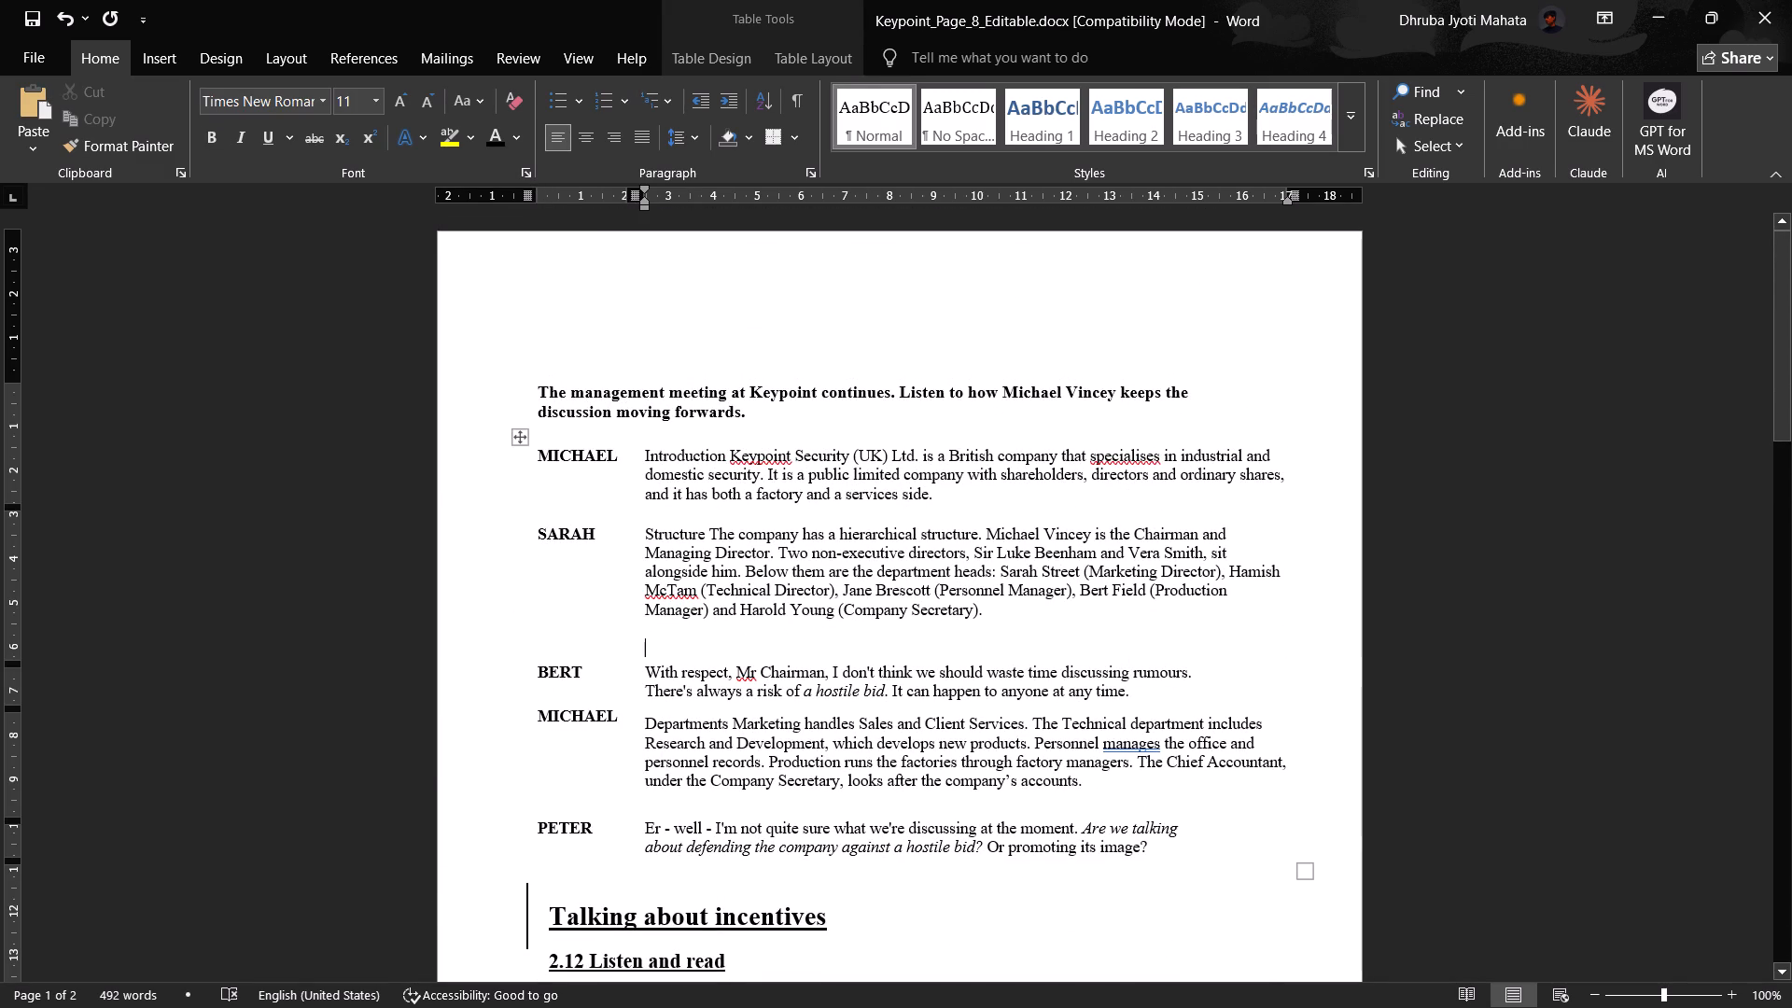
left_click(656, 642)
key("BackSpace")
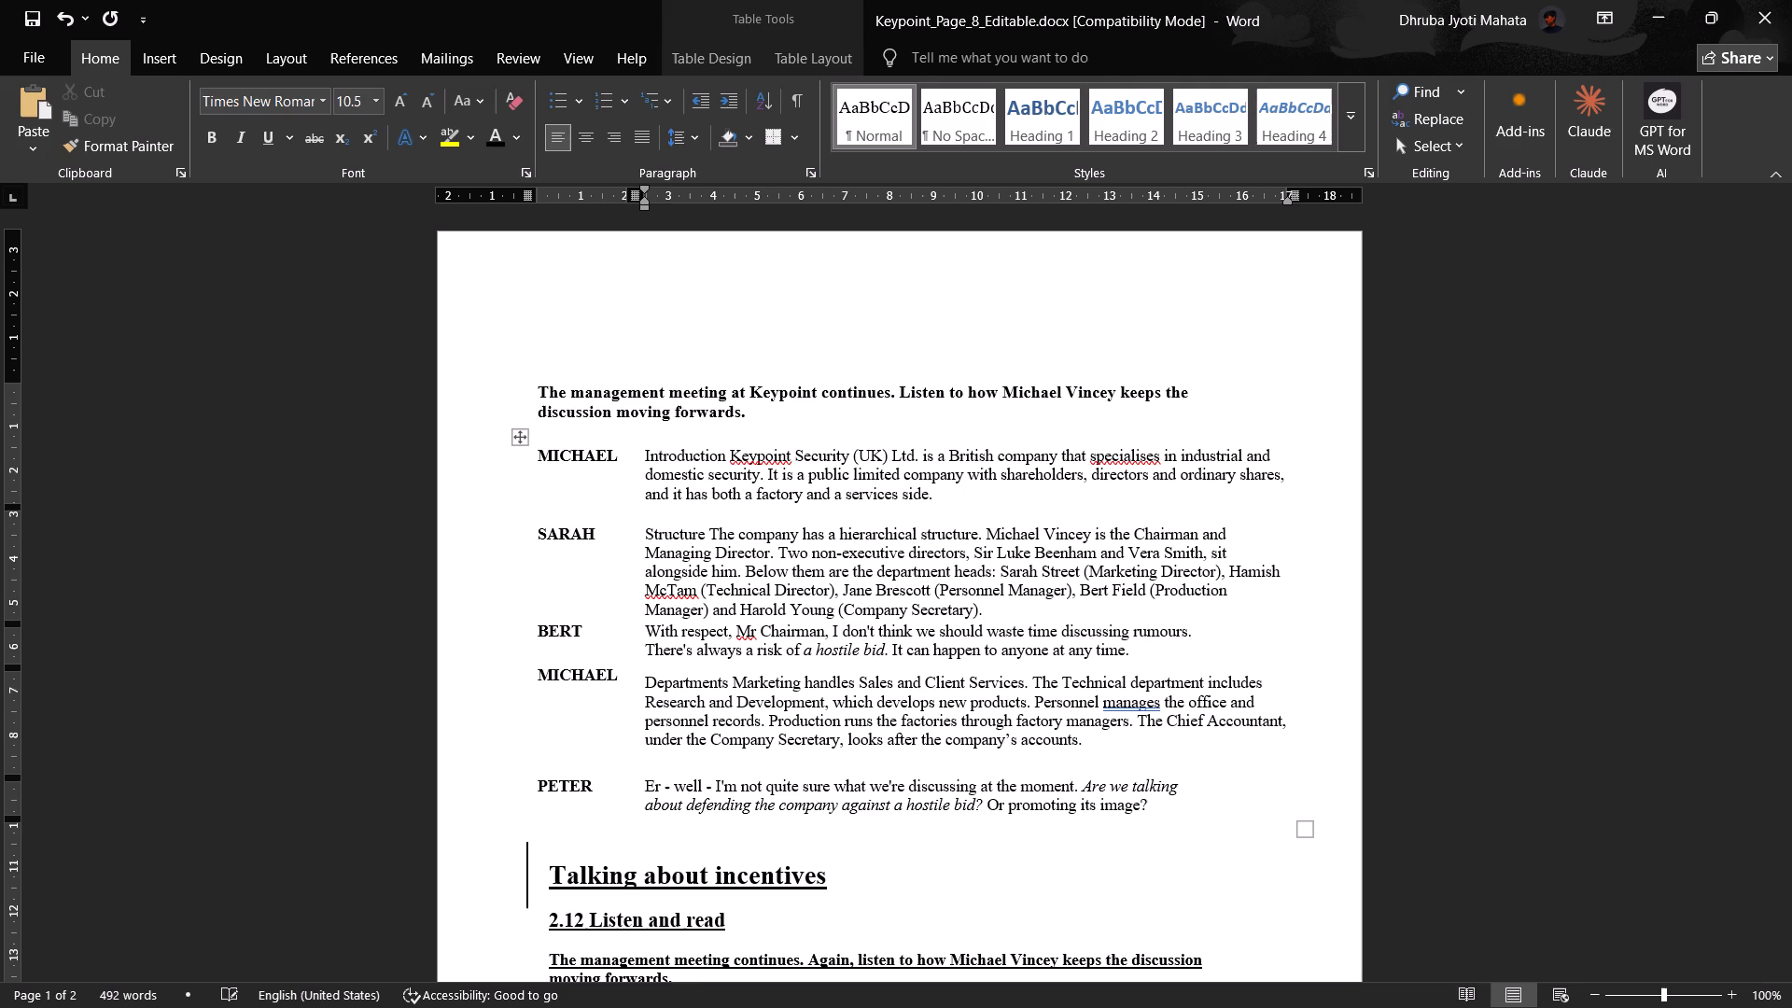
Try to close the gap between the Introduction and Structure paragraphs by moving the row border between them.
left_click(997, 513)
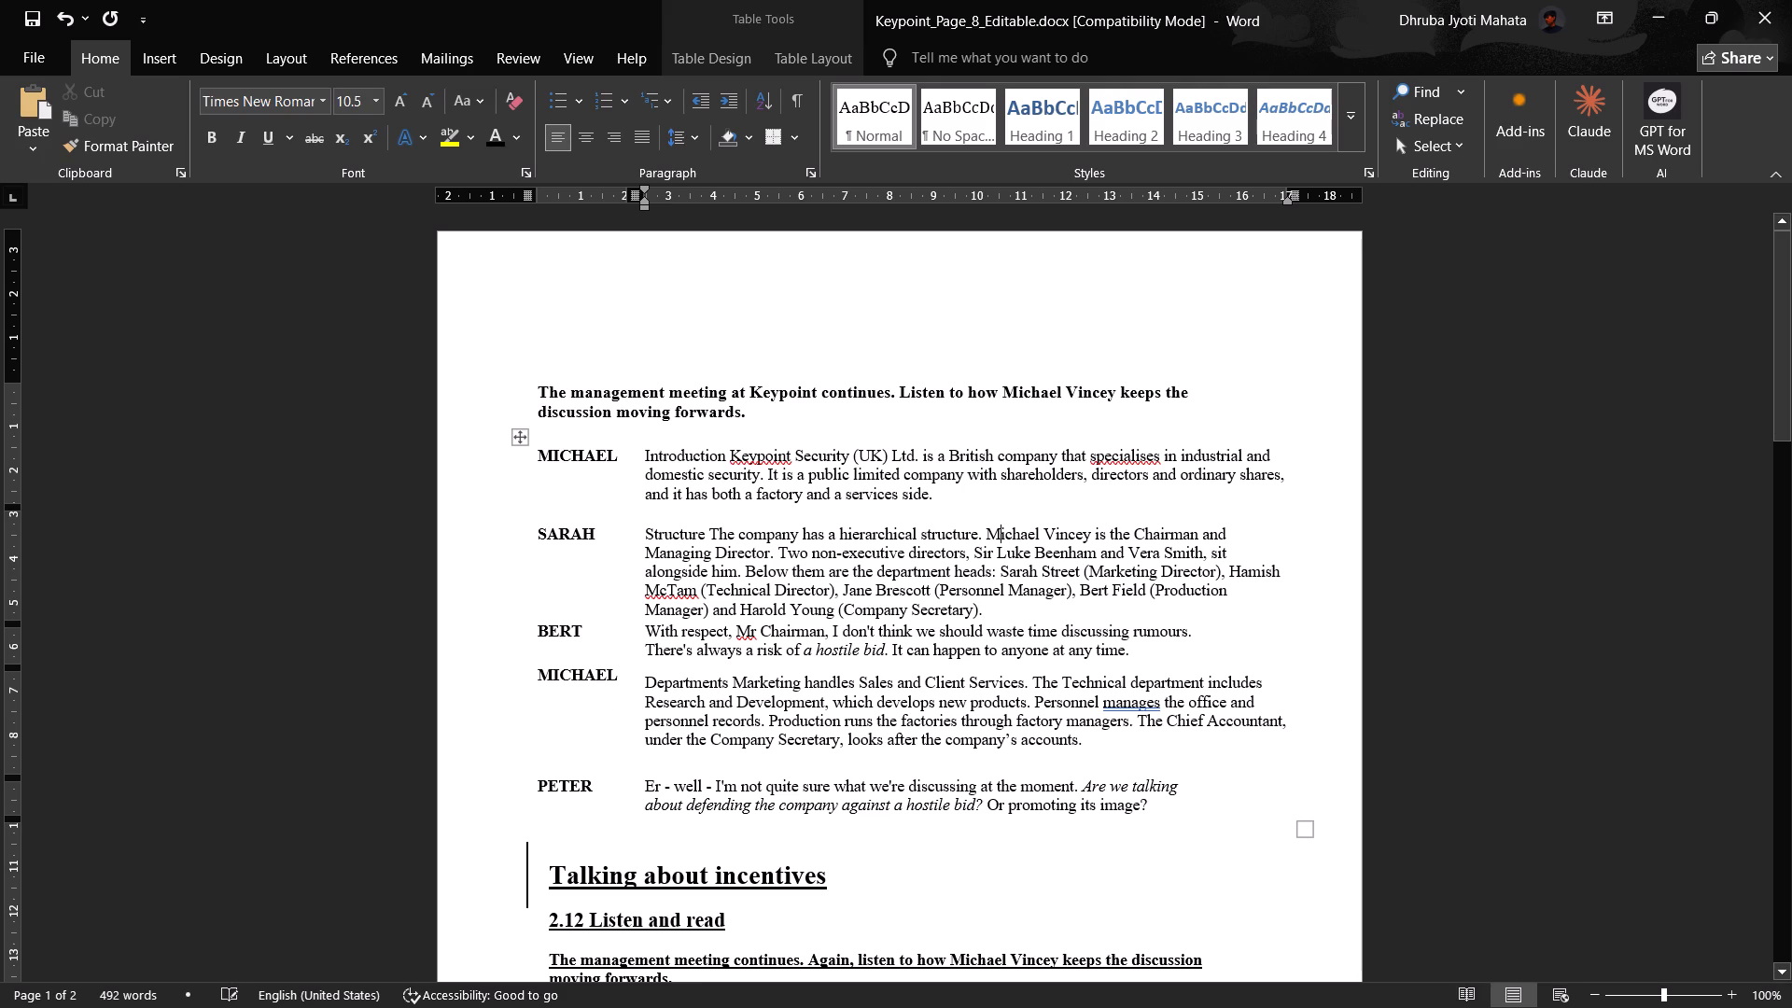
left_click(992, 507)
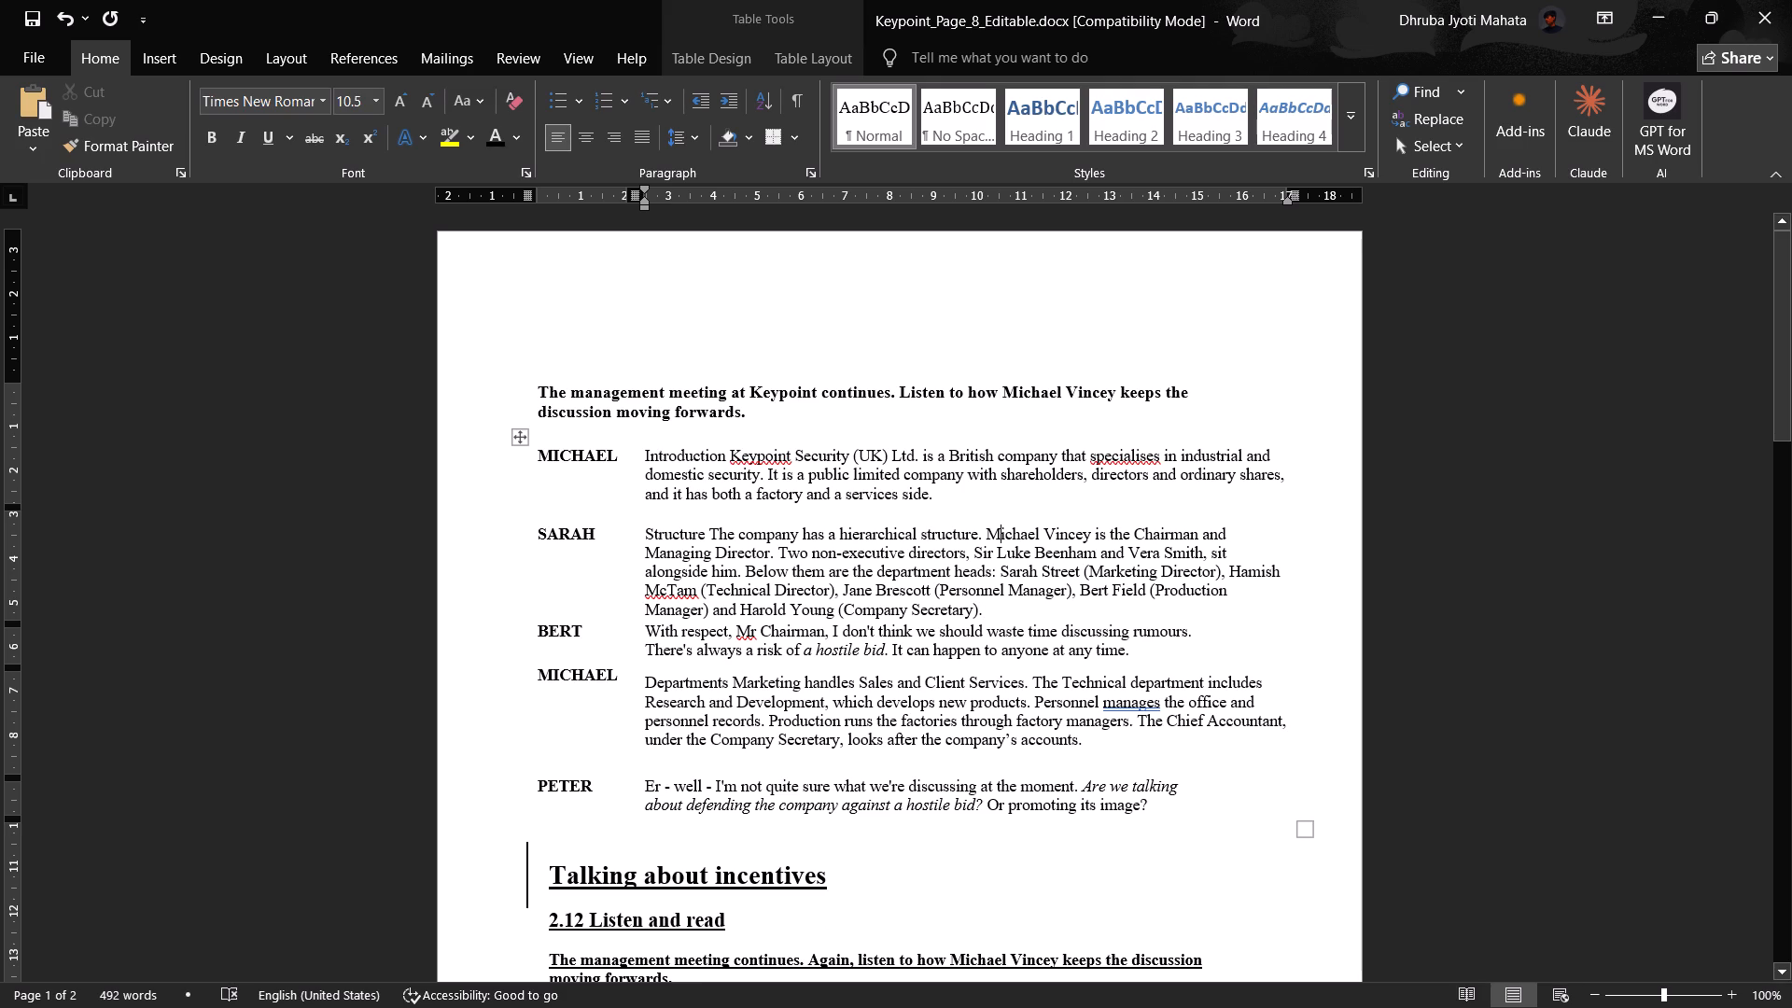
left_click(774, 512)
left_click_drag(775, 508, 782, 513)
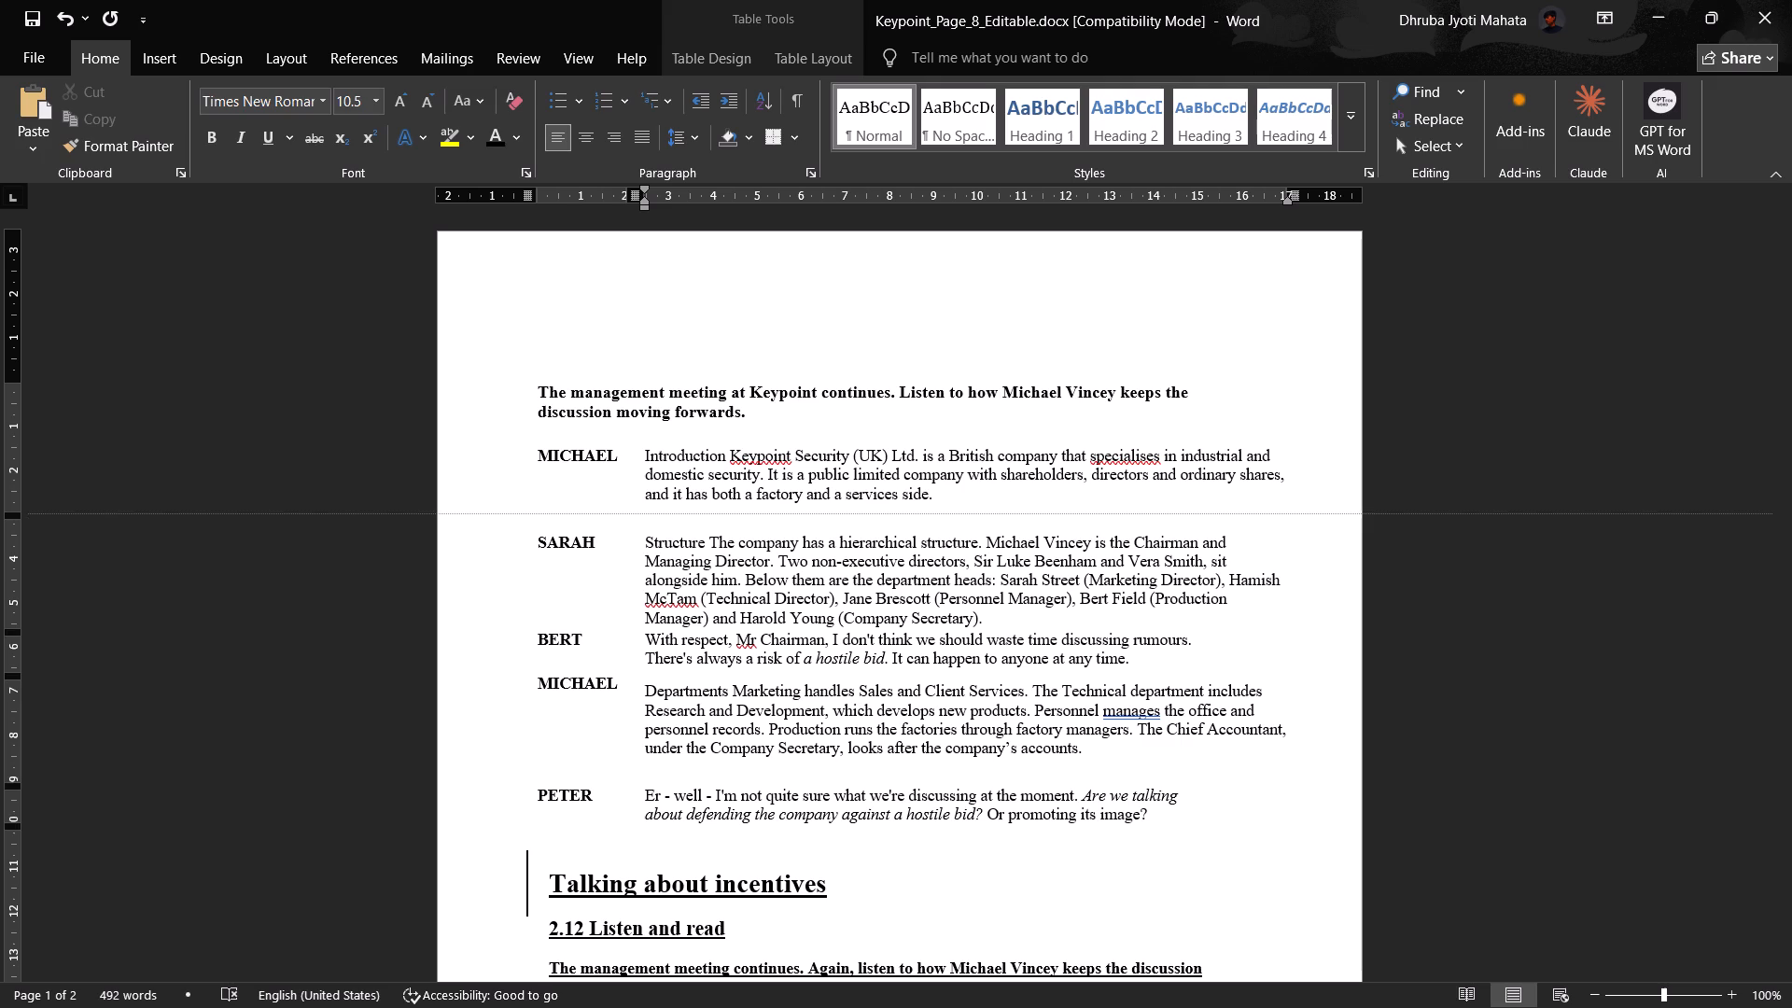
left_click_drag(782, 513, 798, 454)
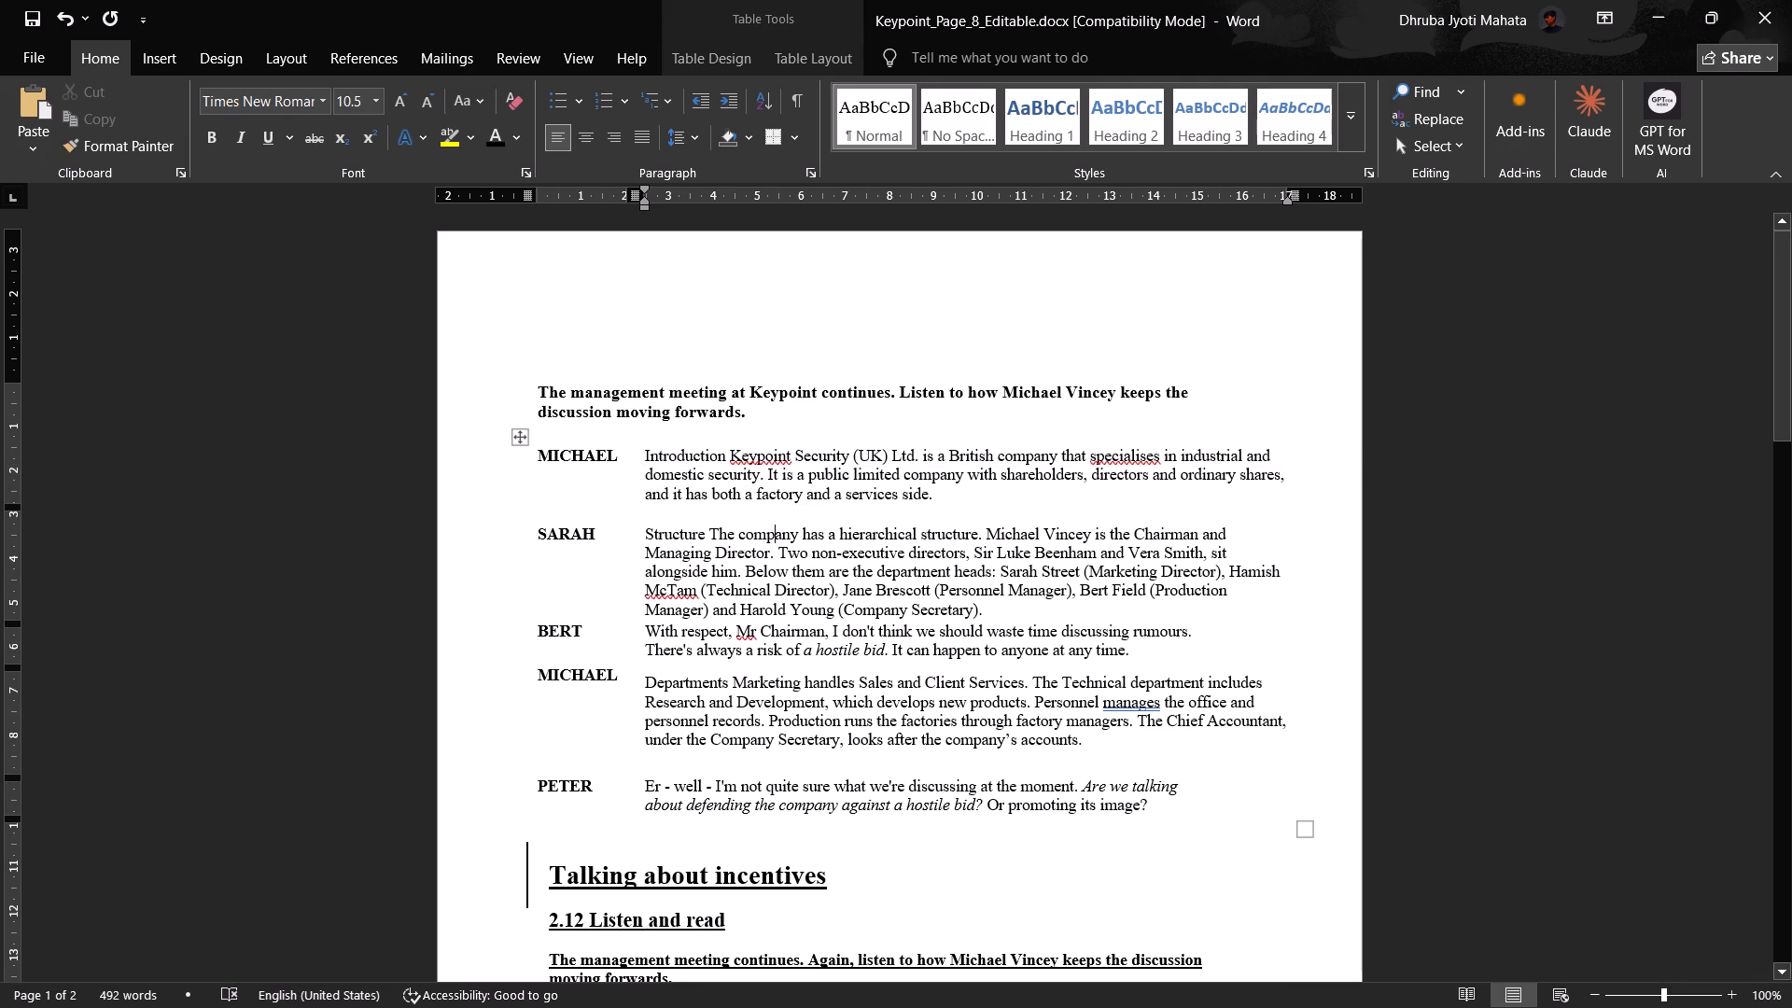
Remove the space before the Departments paragraph in Michael's second row of the first dialogue.
scroll(787, 675, "down", 4)
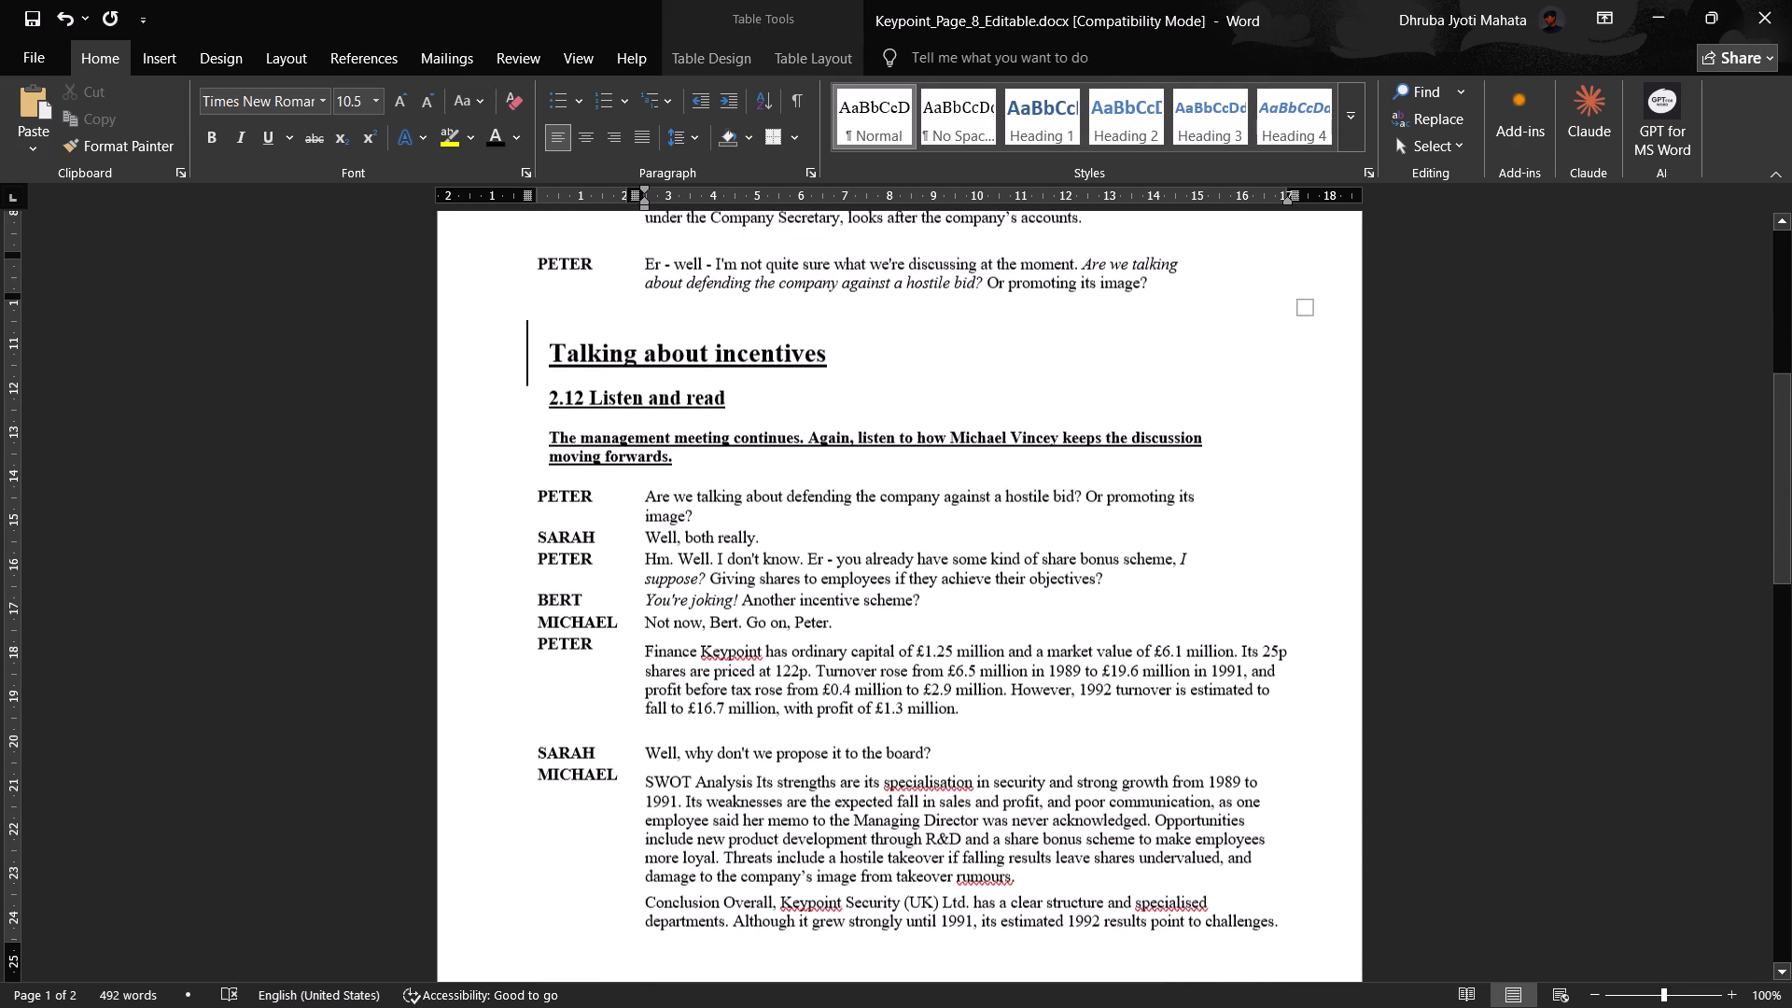
scroll(783, 721, "up", 3)
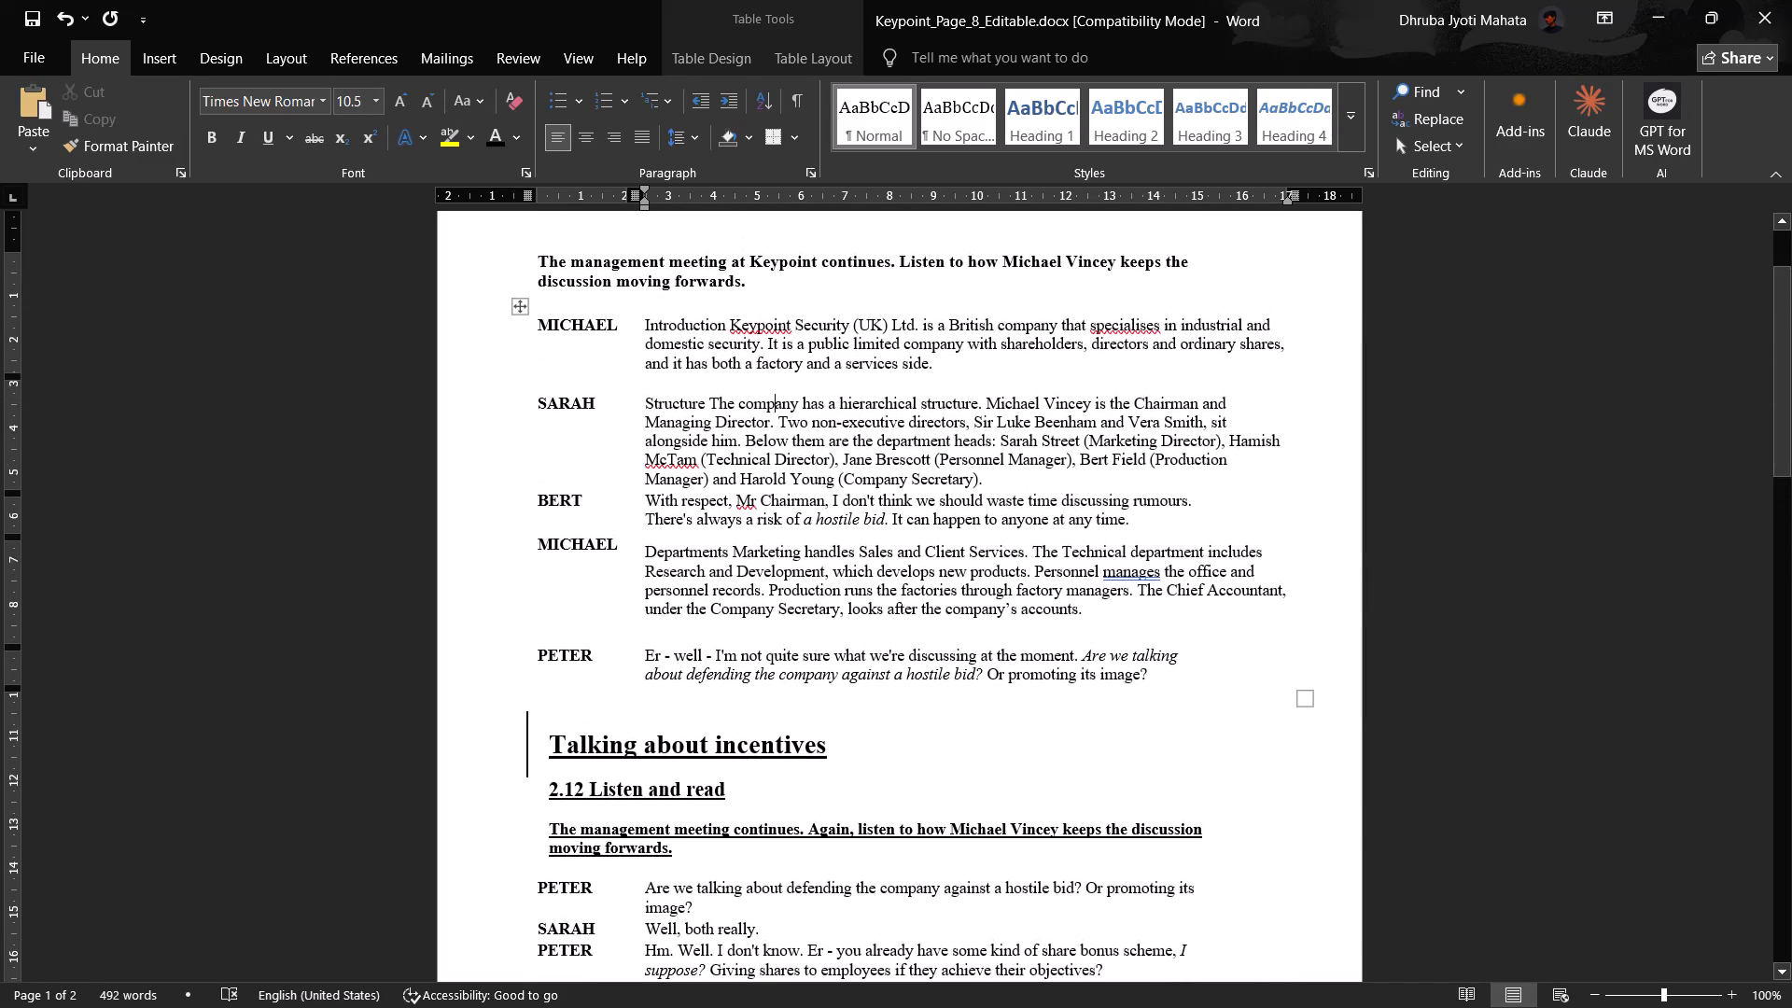
left_click(688, 577)
left_click_drag(1081, 609, 693, 573)
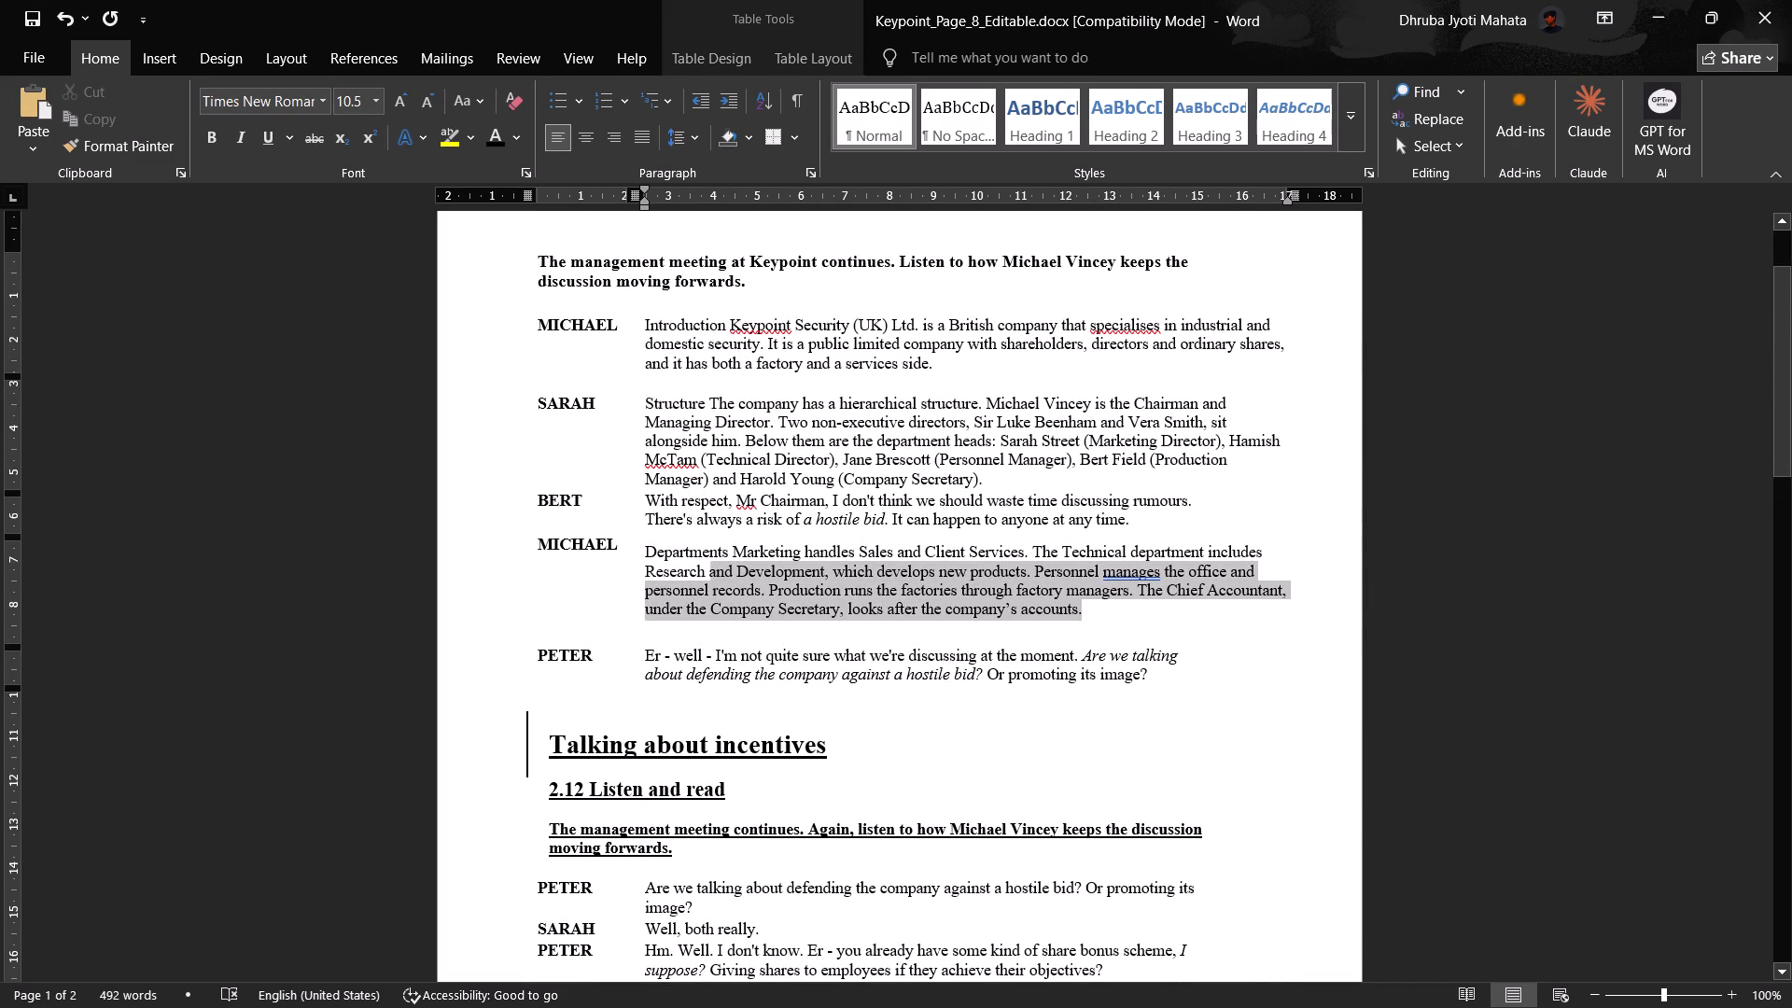
left_click_drag(693, 573, 659, 555)
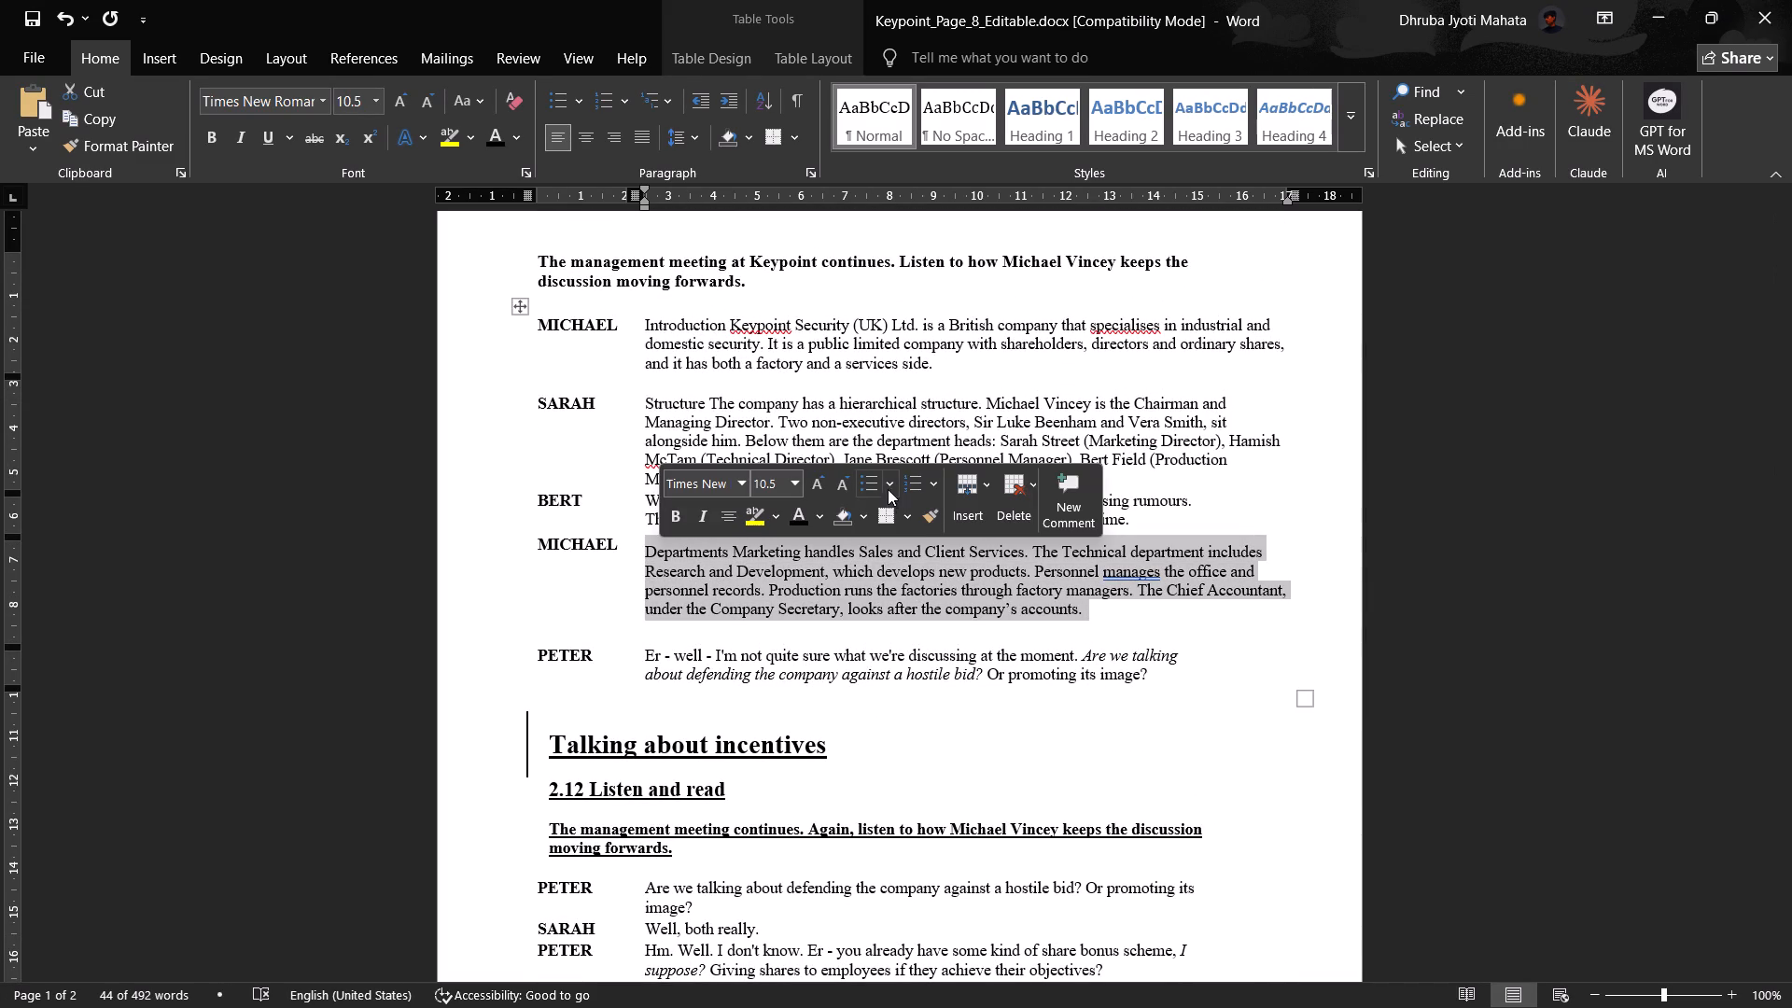
left_click(697, 141)
left_click(749, 364)
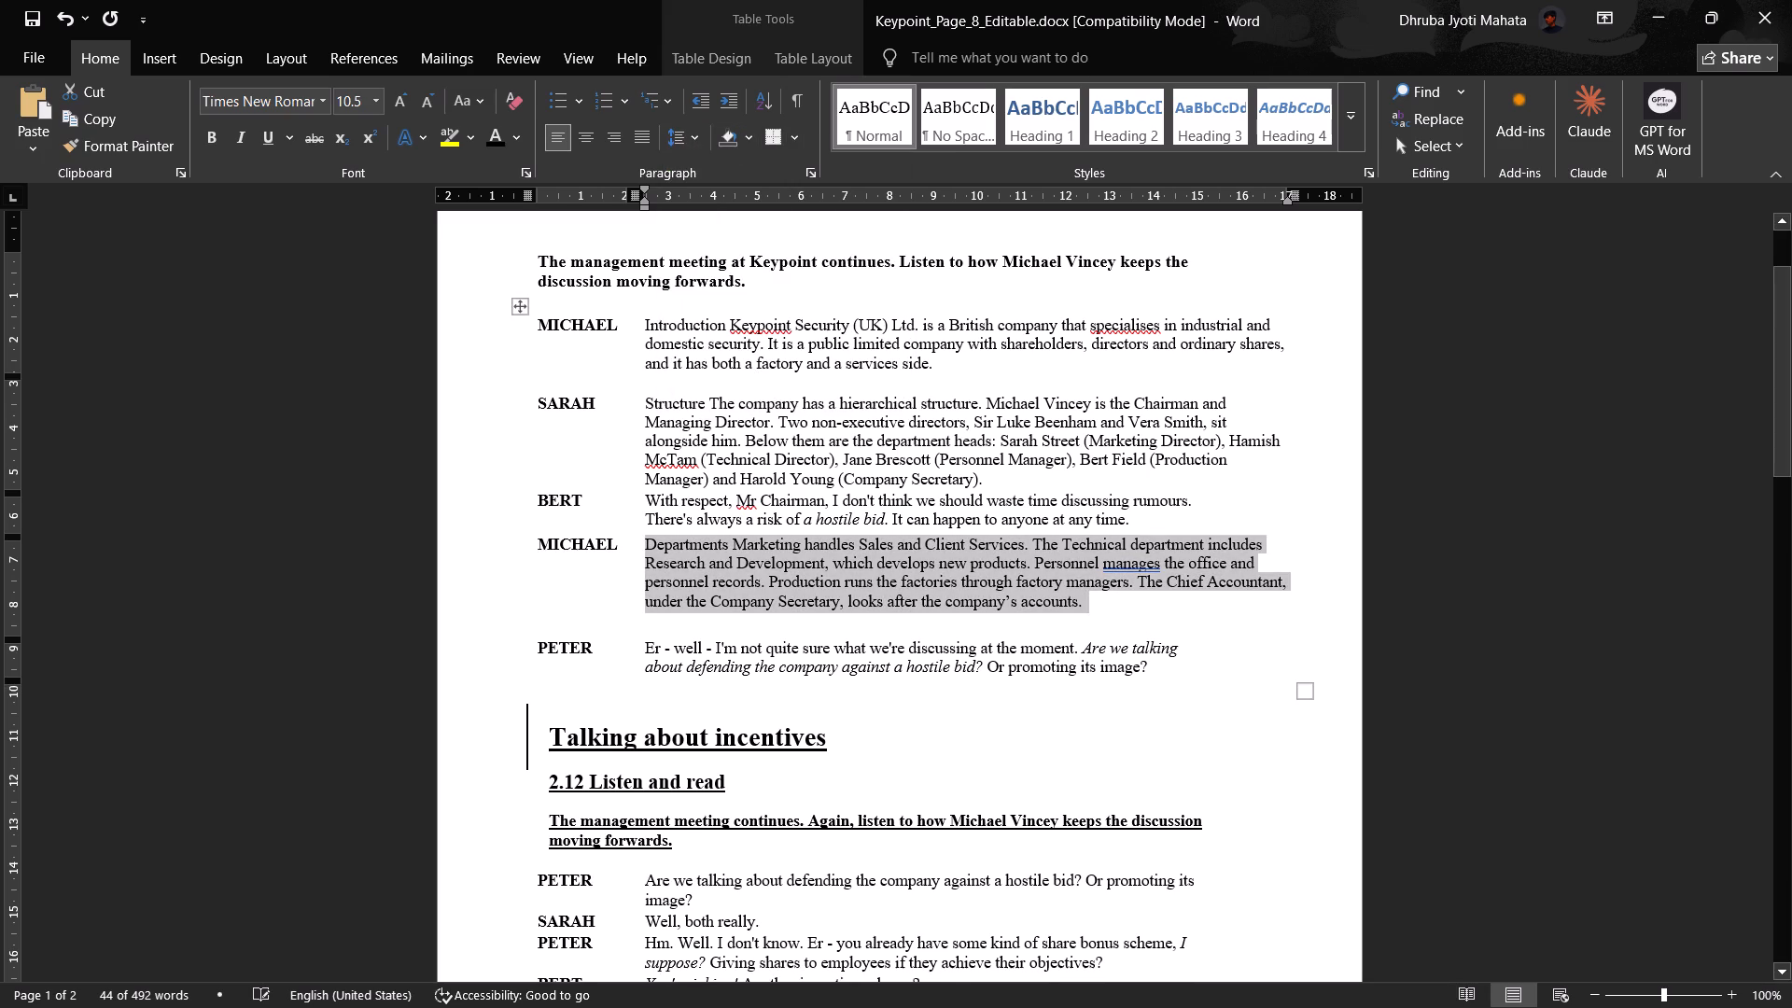
Delete the empty line below the Departments paragraph in the first dialogue.
left_click(656, 631)
key("BackSpace")
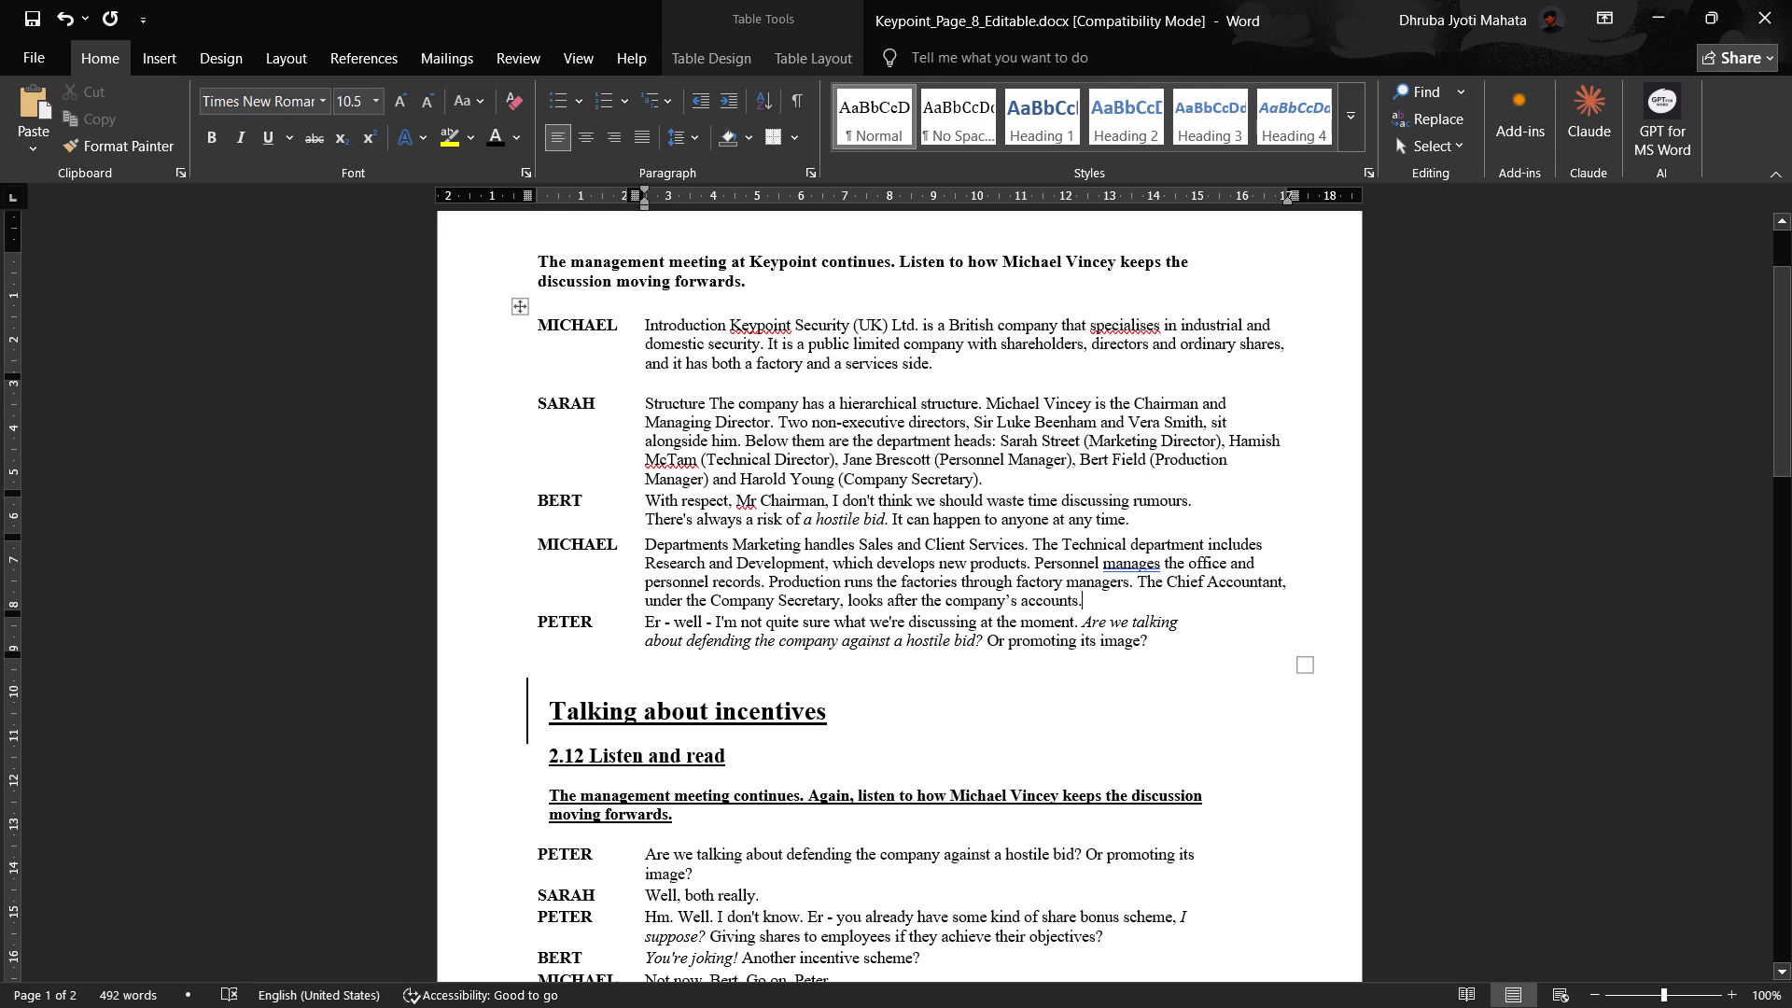
Remove the space before the Finance paragraph in Peter's row of the second dialogue.
scroll(852, 819, "down", 2)
scroll(840, 811, "up", 3)
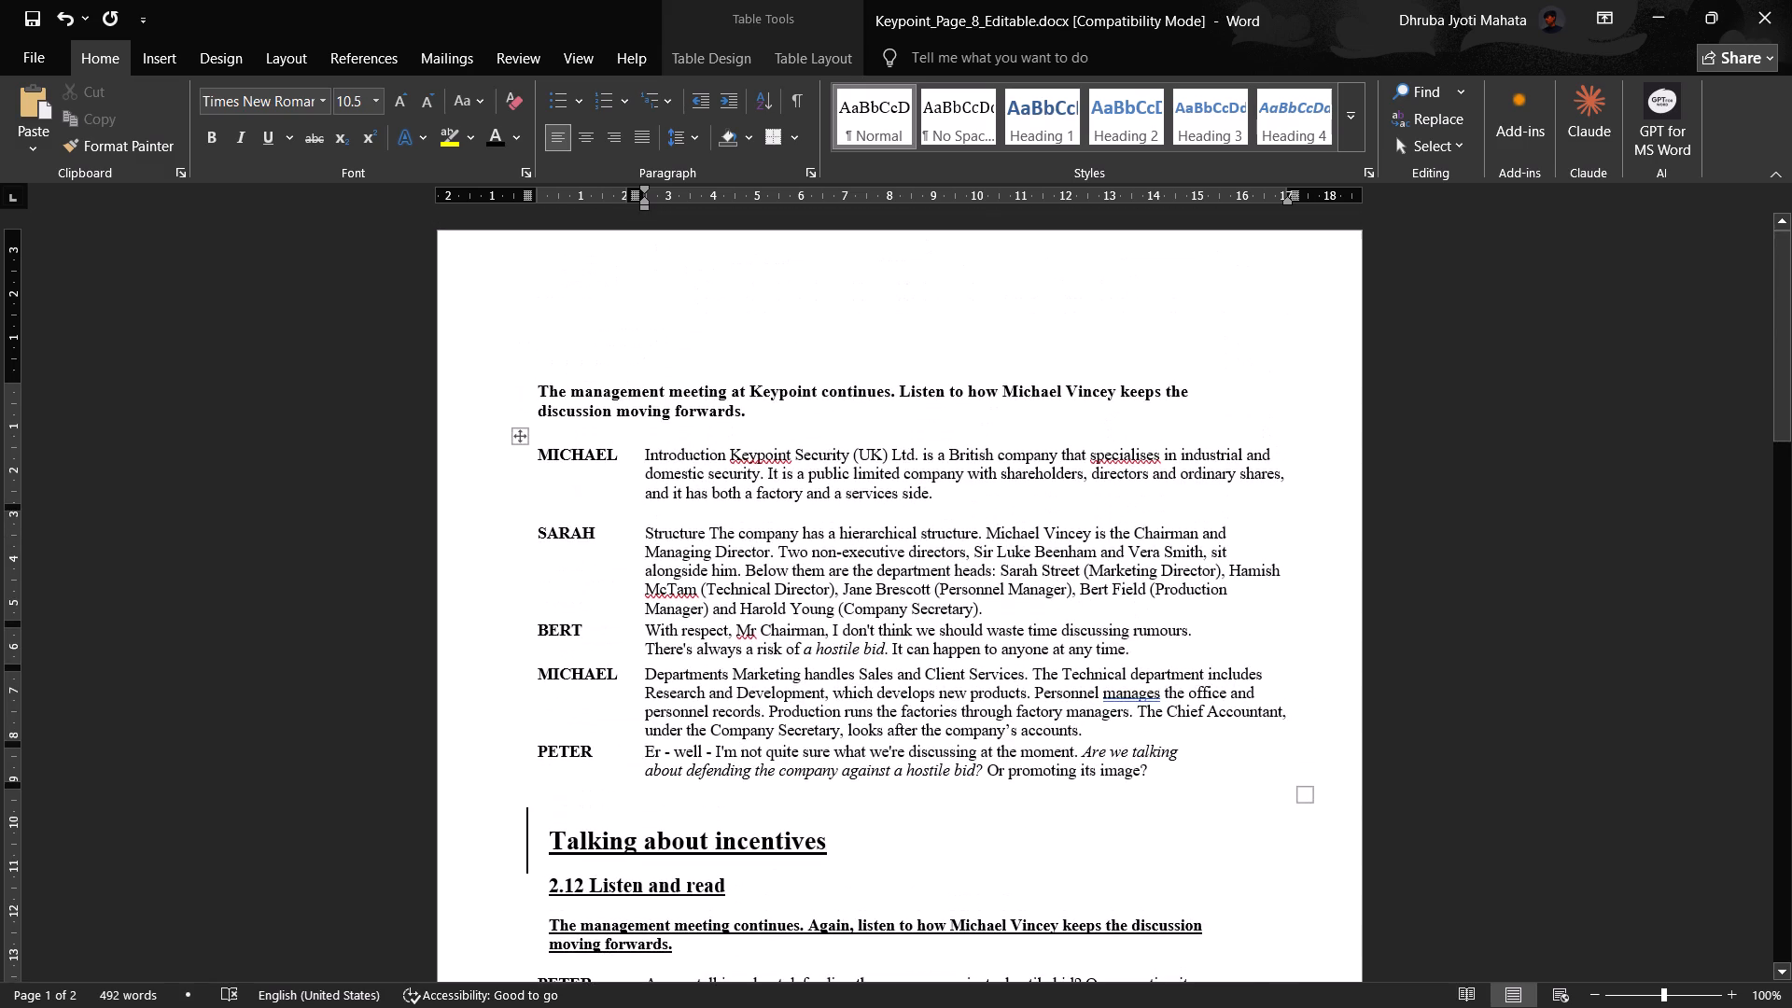
scroll(840, 811, "down", 4)
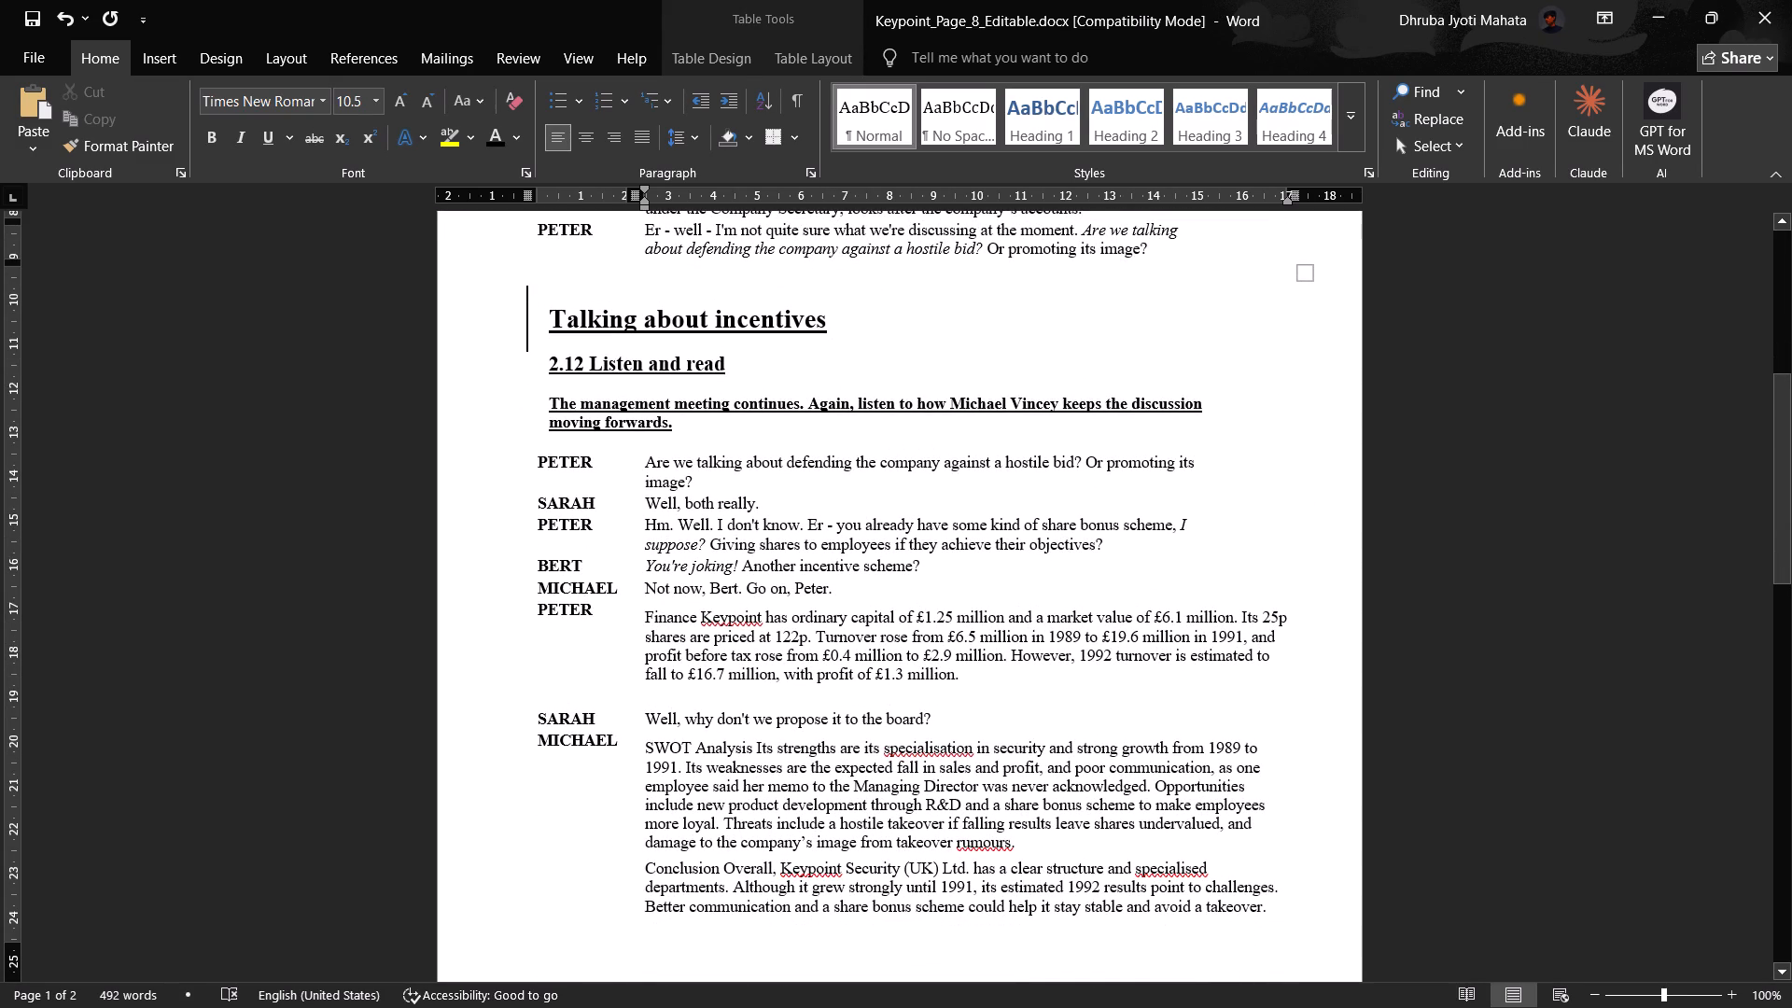
left_click_drag(973, 676, 662, 639)
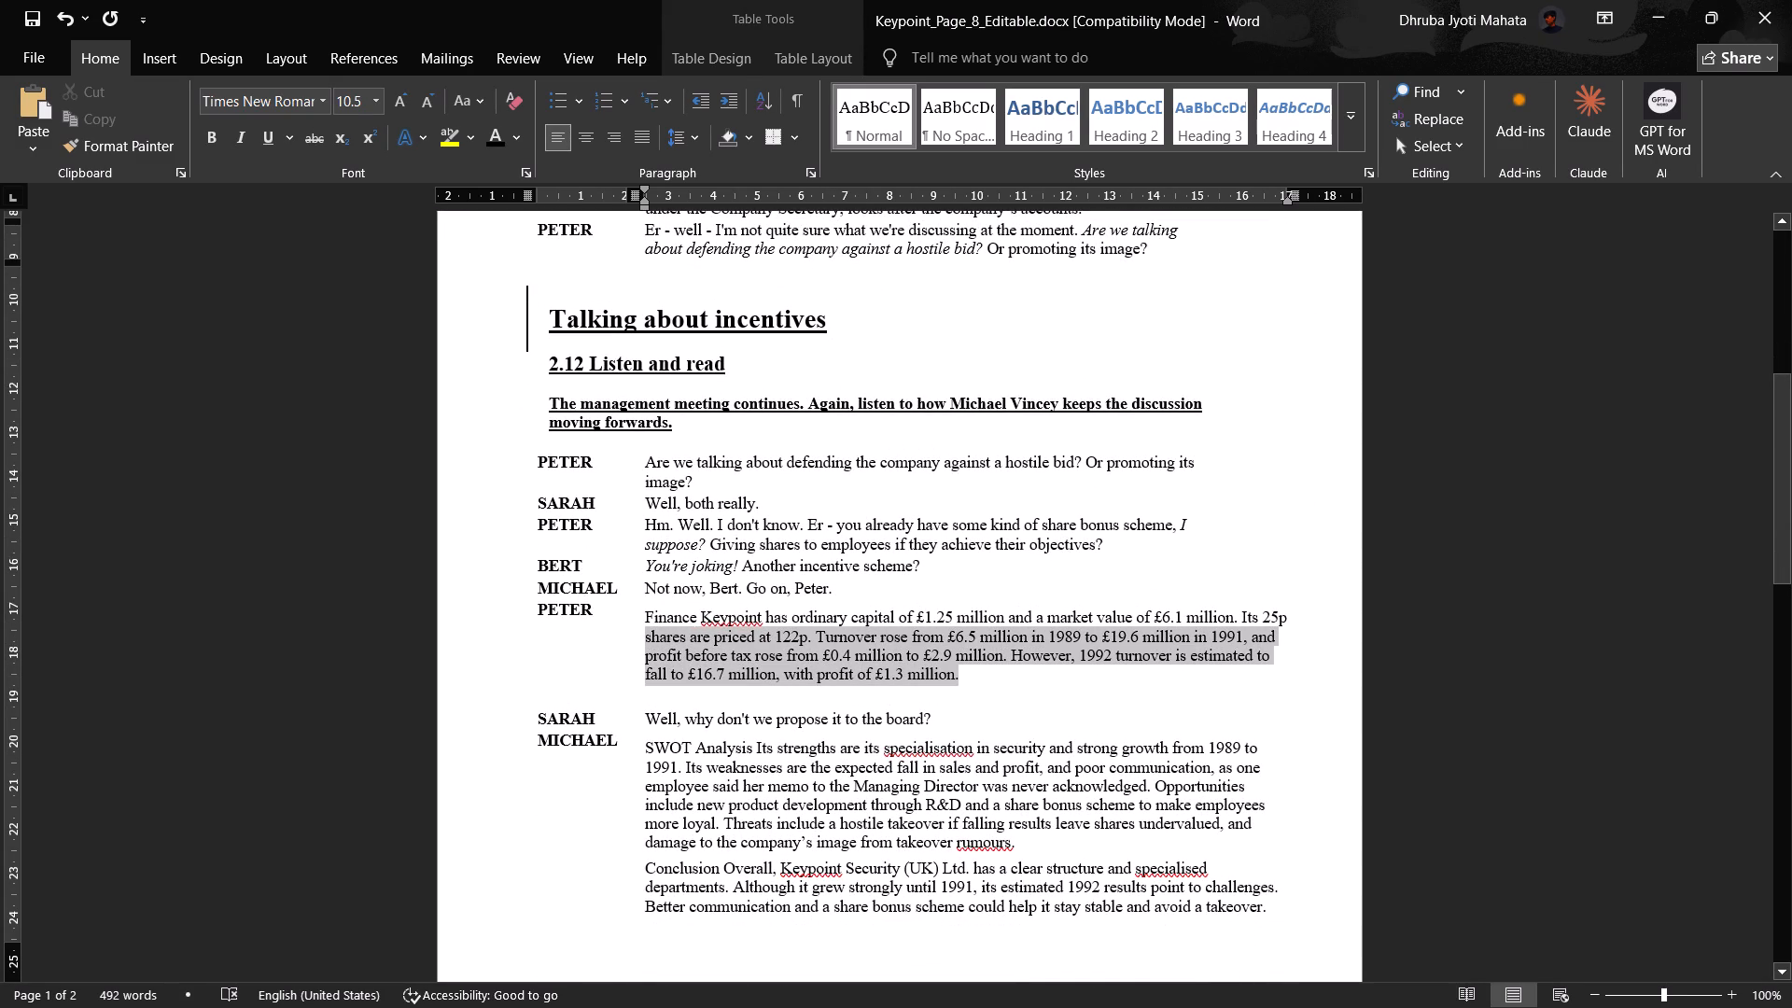
left_click_drag(662, 639, 653, 622)
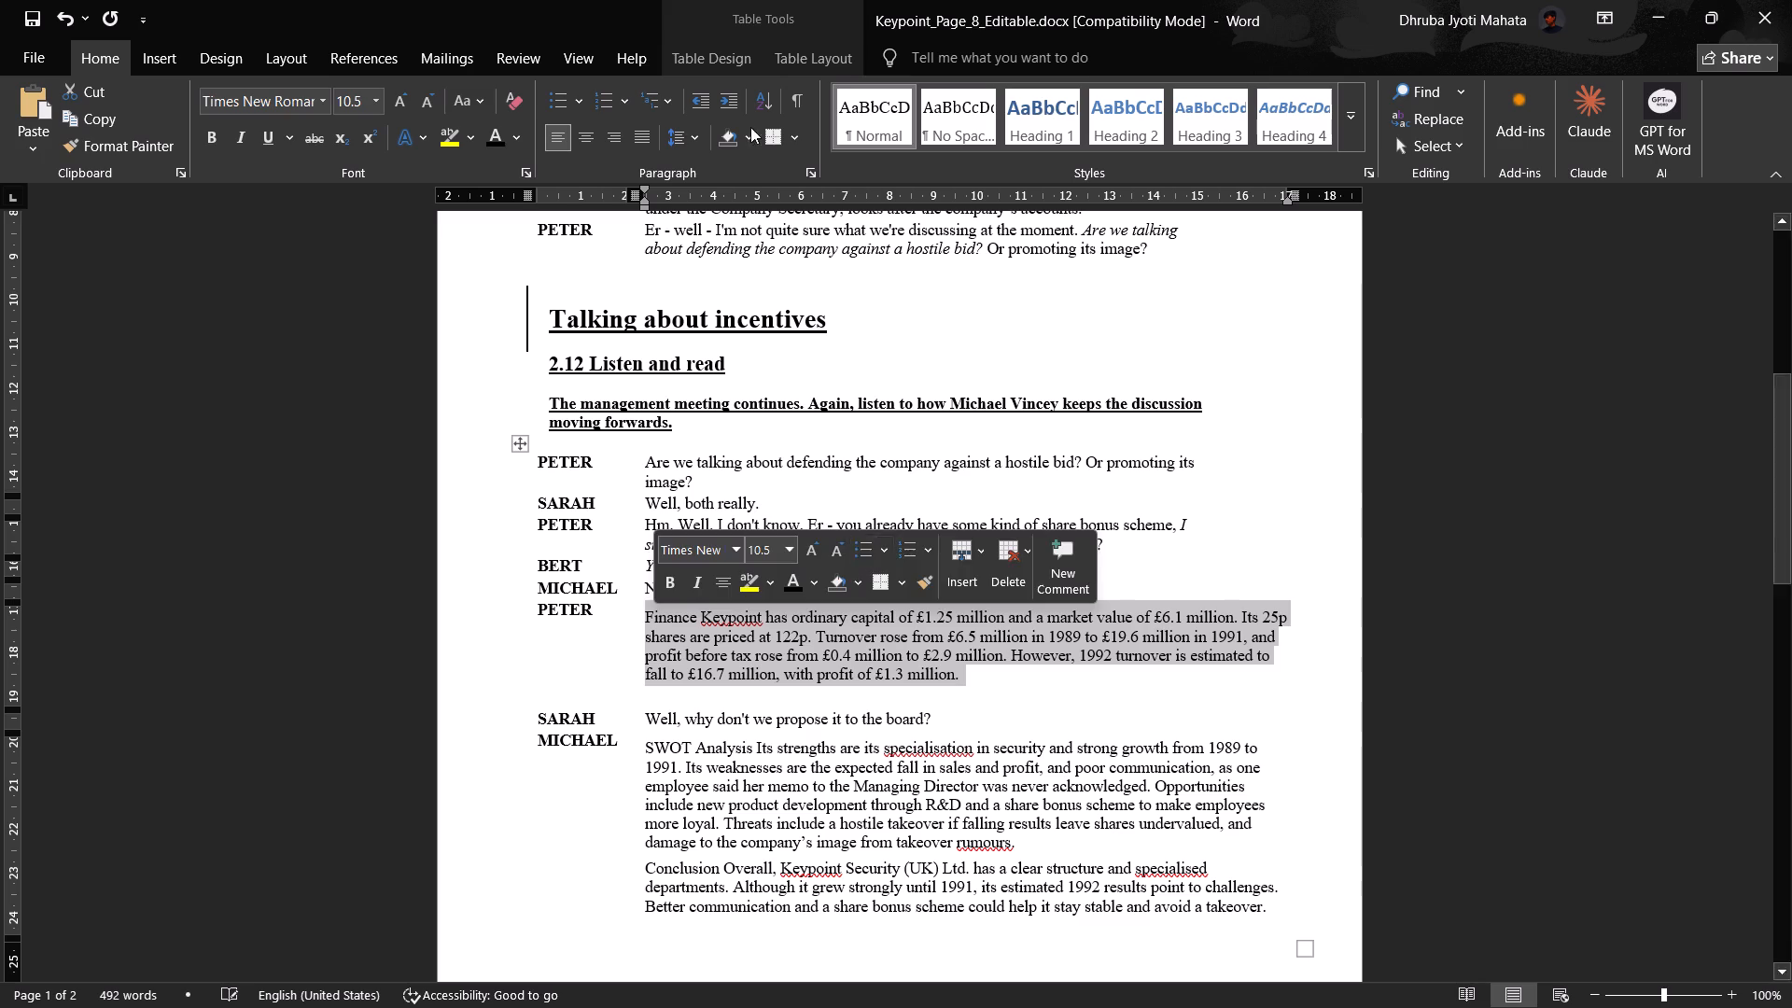
left_click(695, 139)
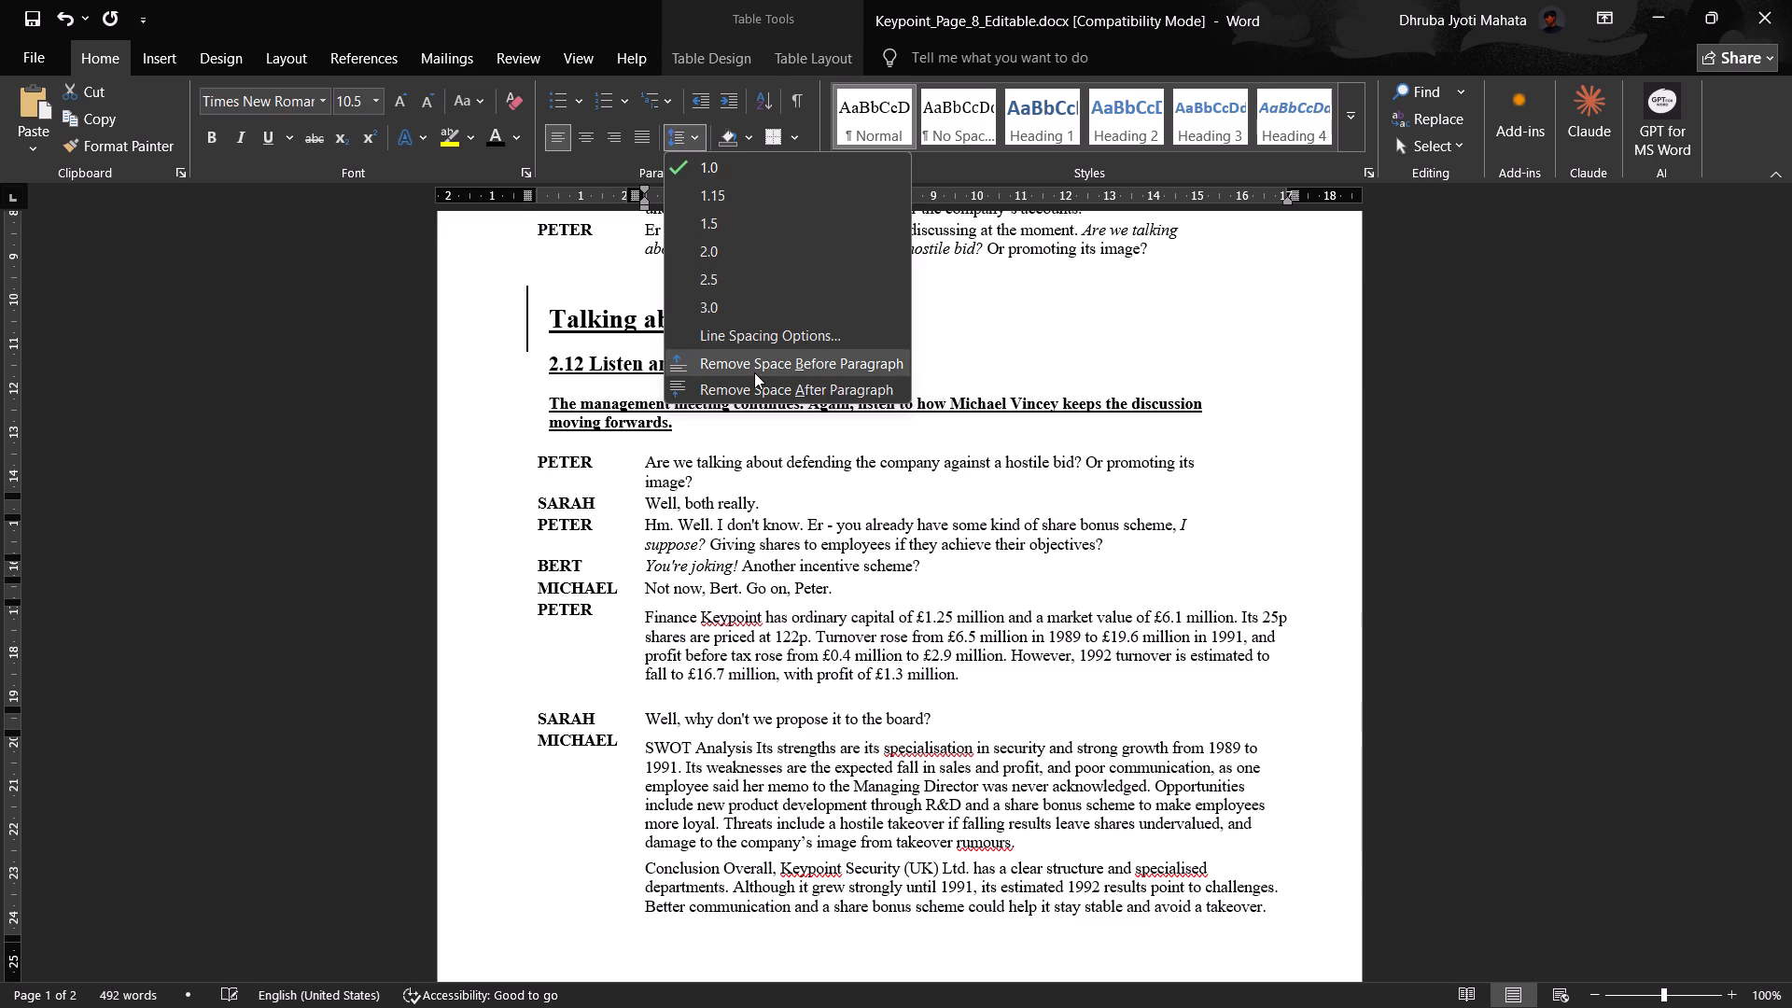
left_click(757, 363)
left_click(1095, 695)
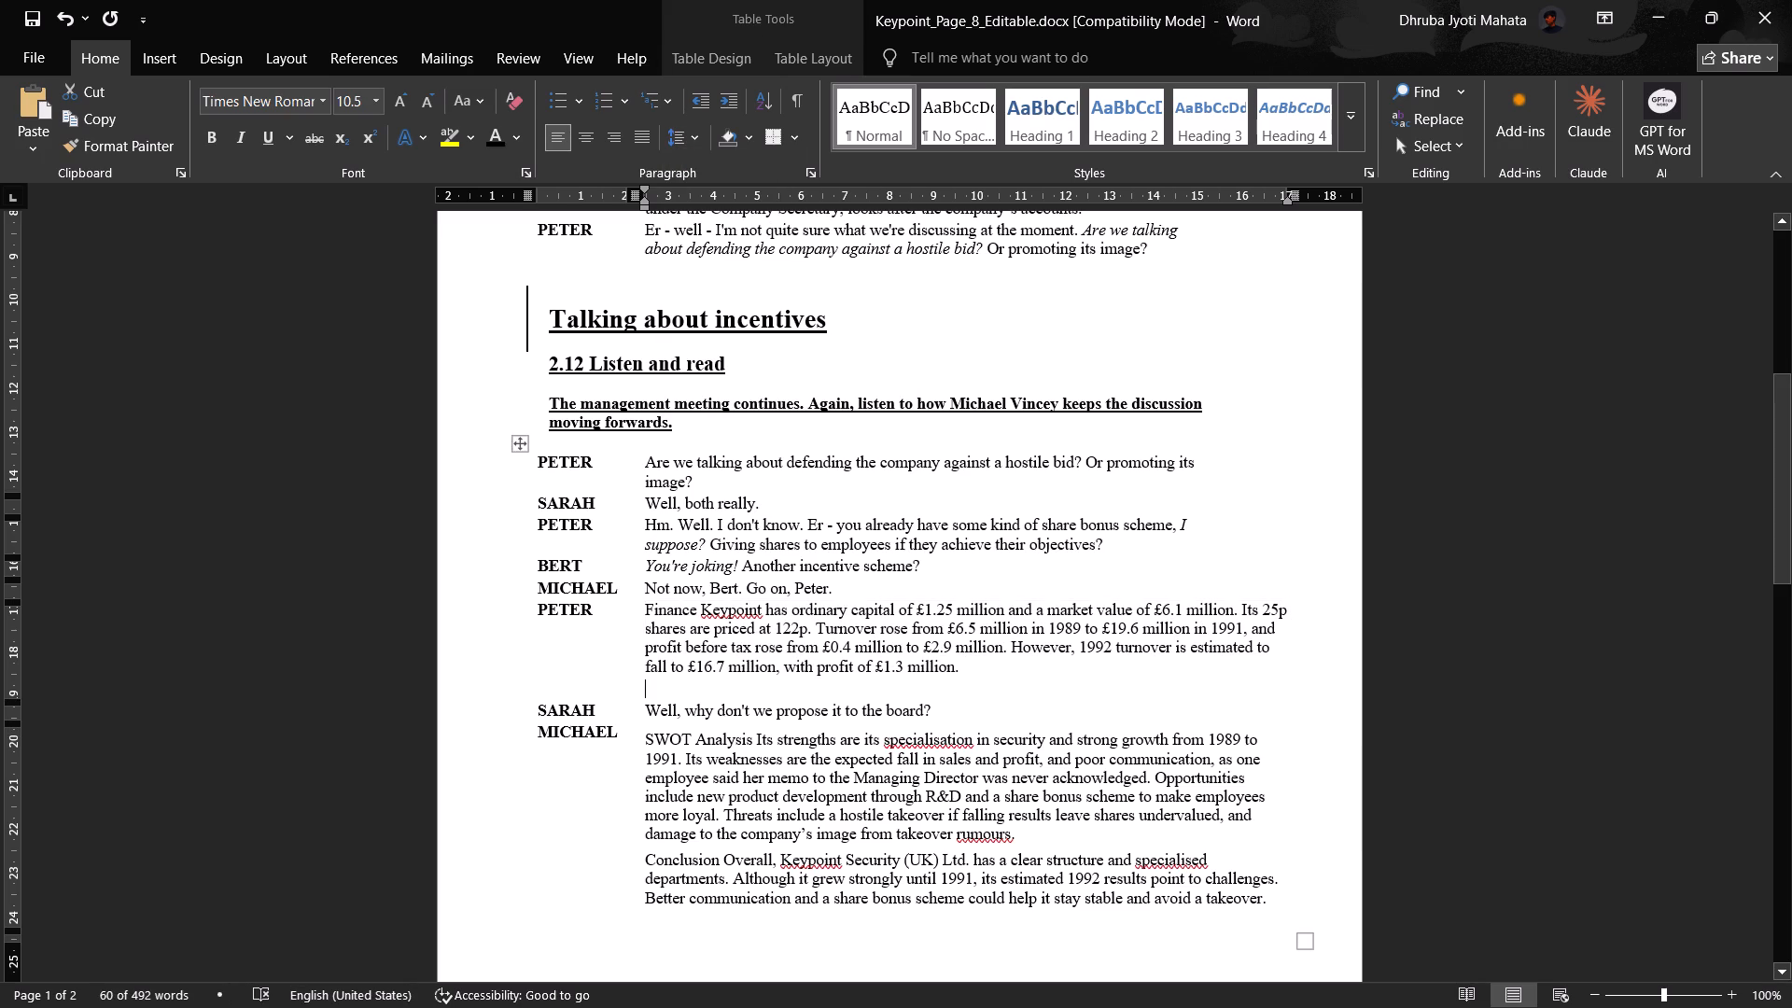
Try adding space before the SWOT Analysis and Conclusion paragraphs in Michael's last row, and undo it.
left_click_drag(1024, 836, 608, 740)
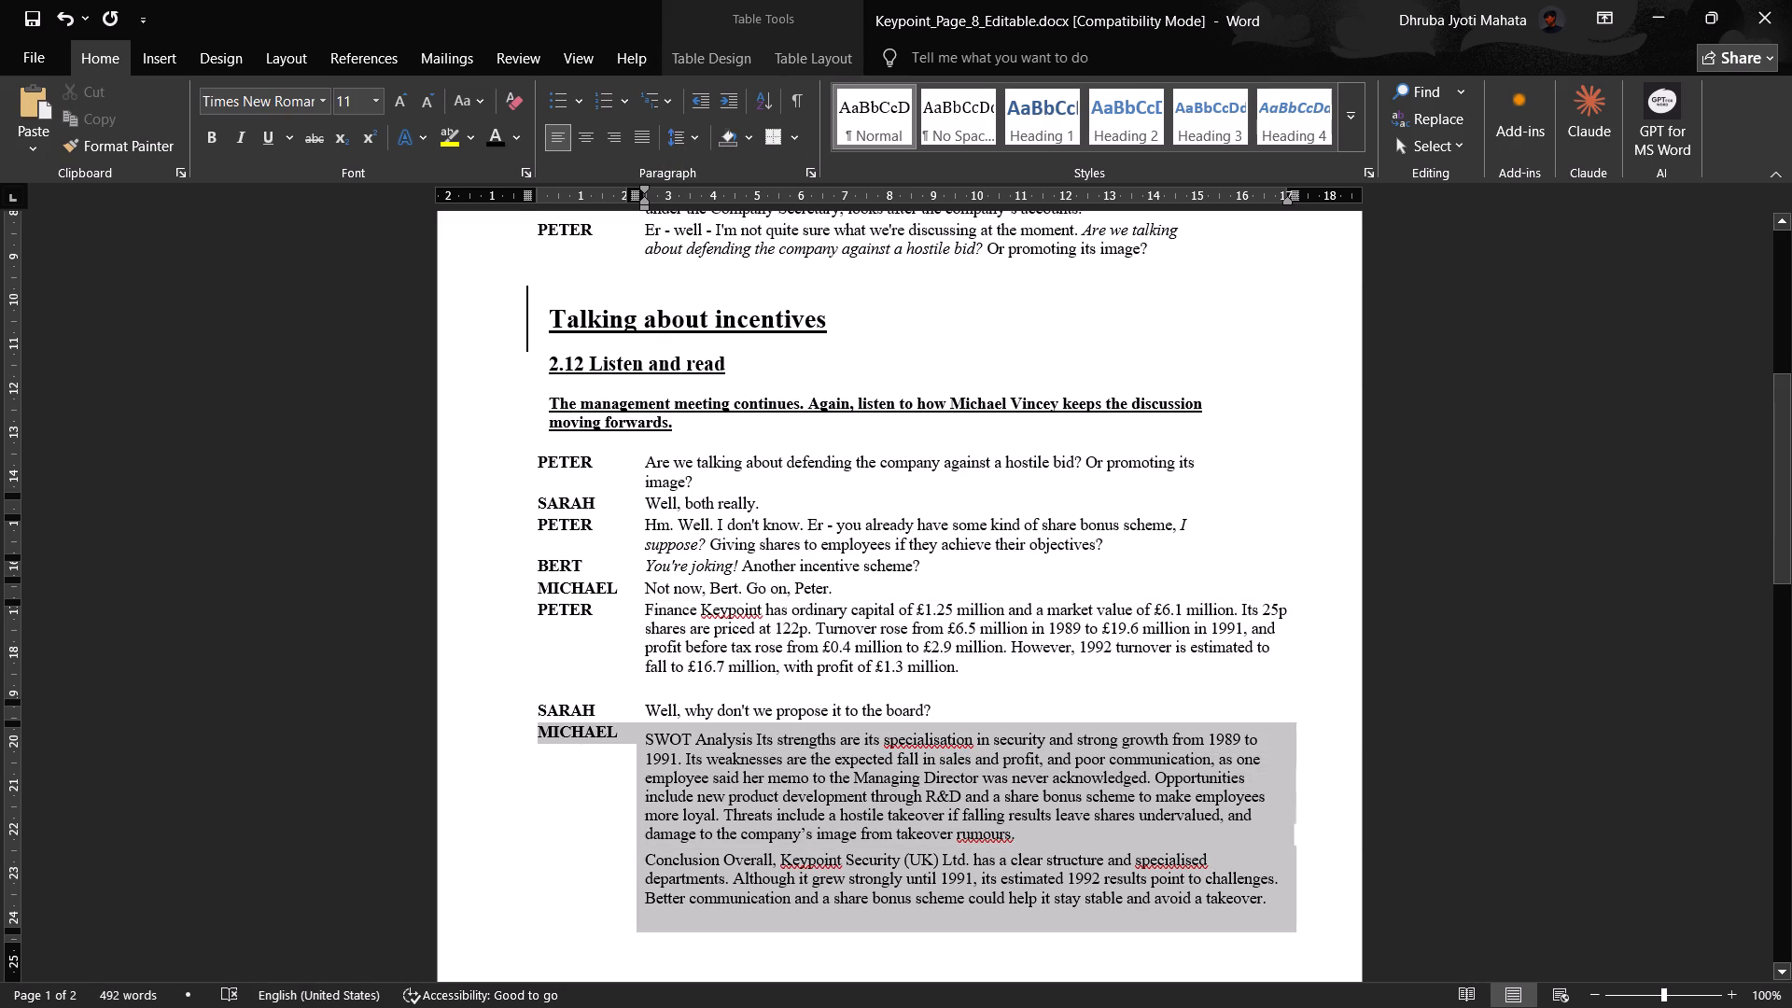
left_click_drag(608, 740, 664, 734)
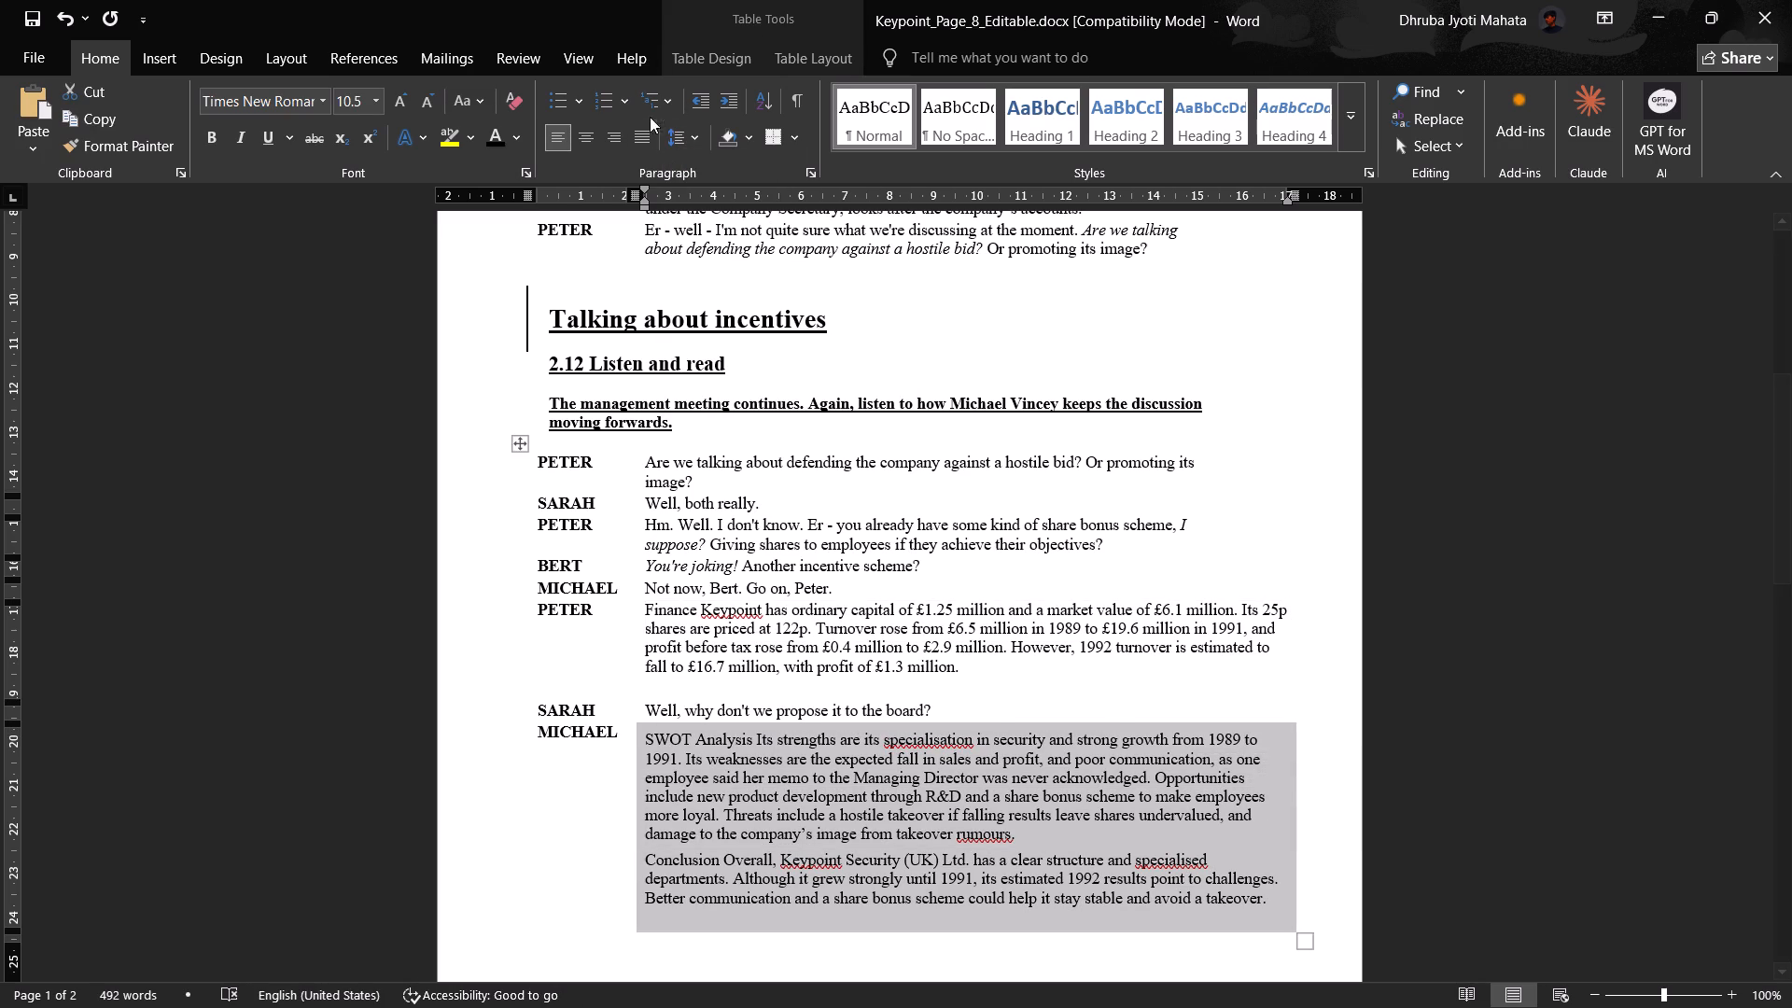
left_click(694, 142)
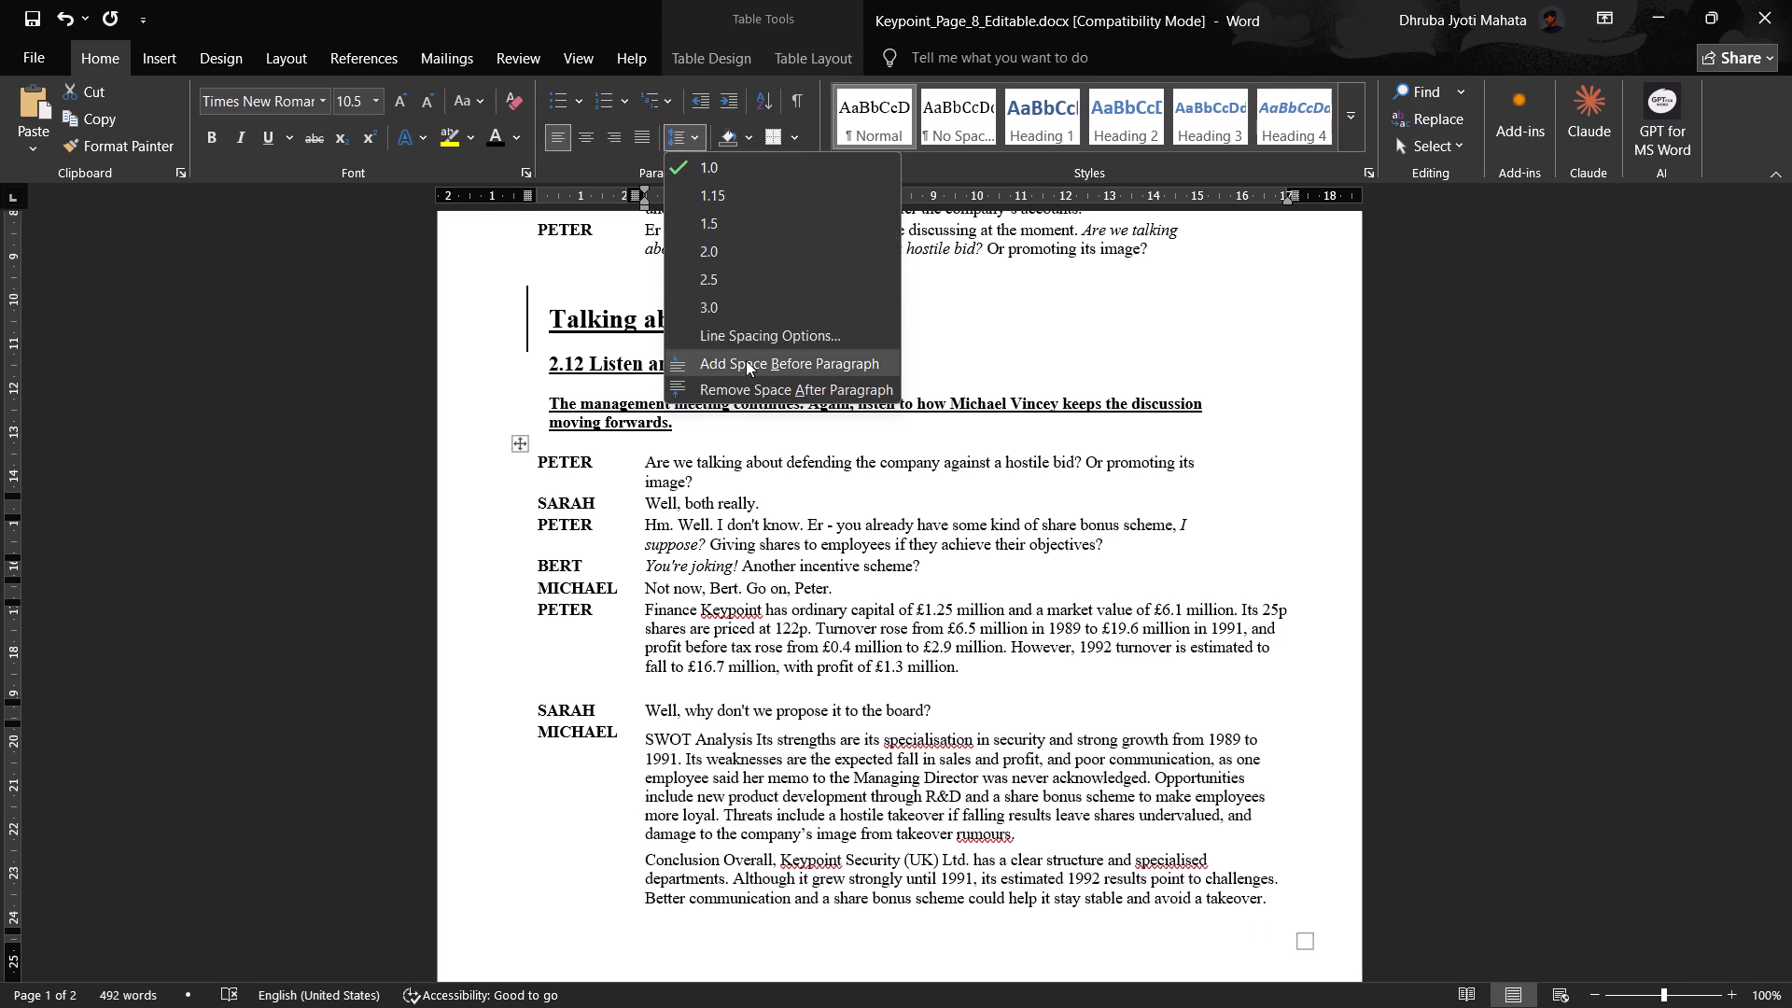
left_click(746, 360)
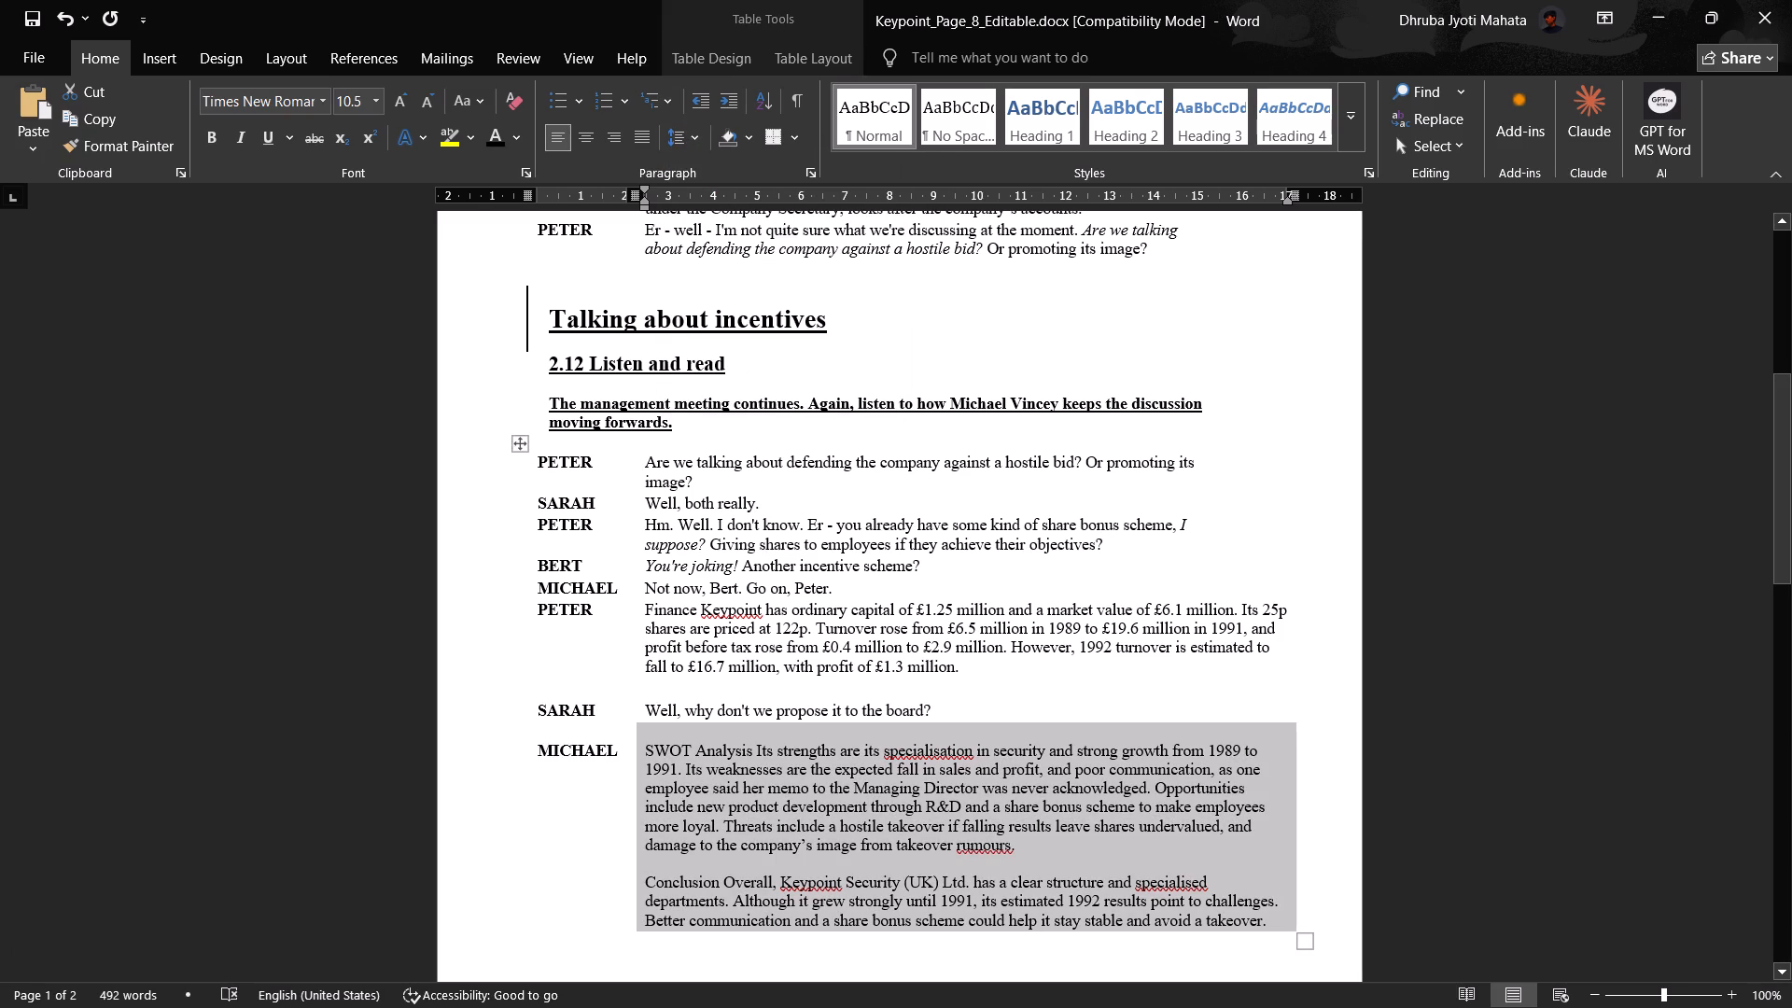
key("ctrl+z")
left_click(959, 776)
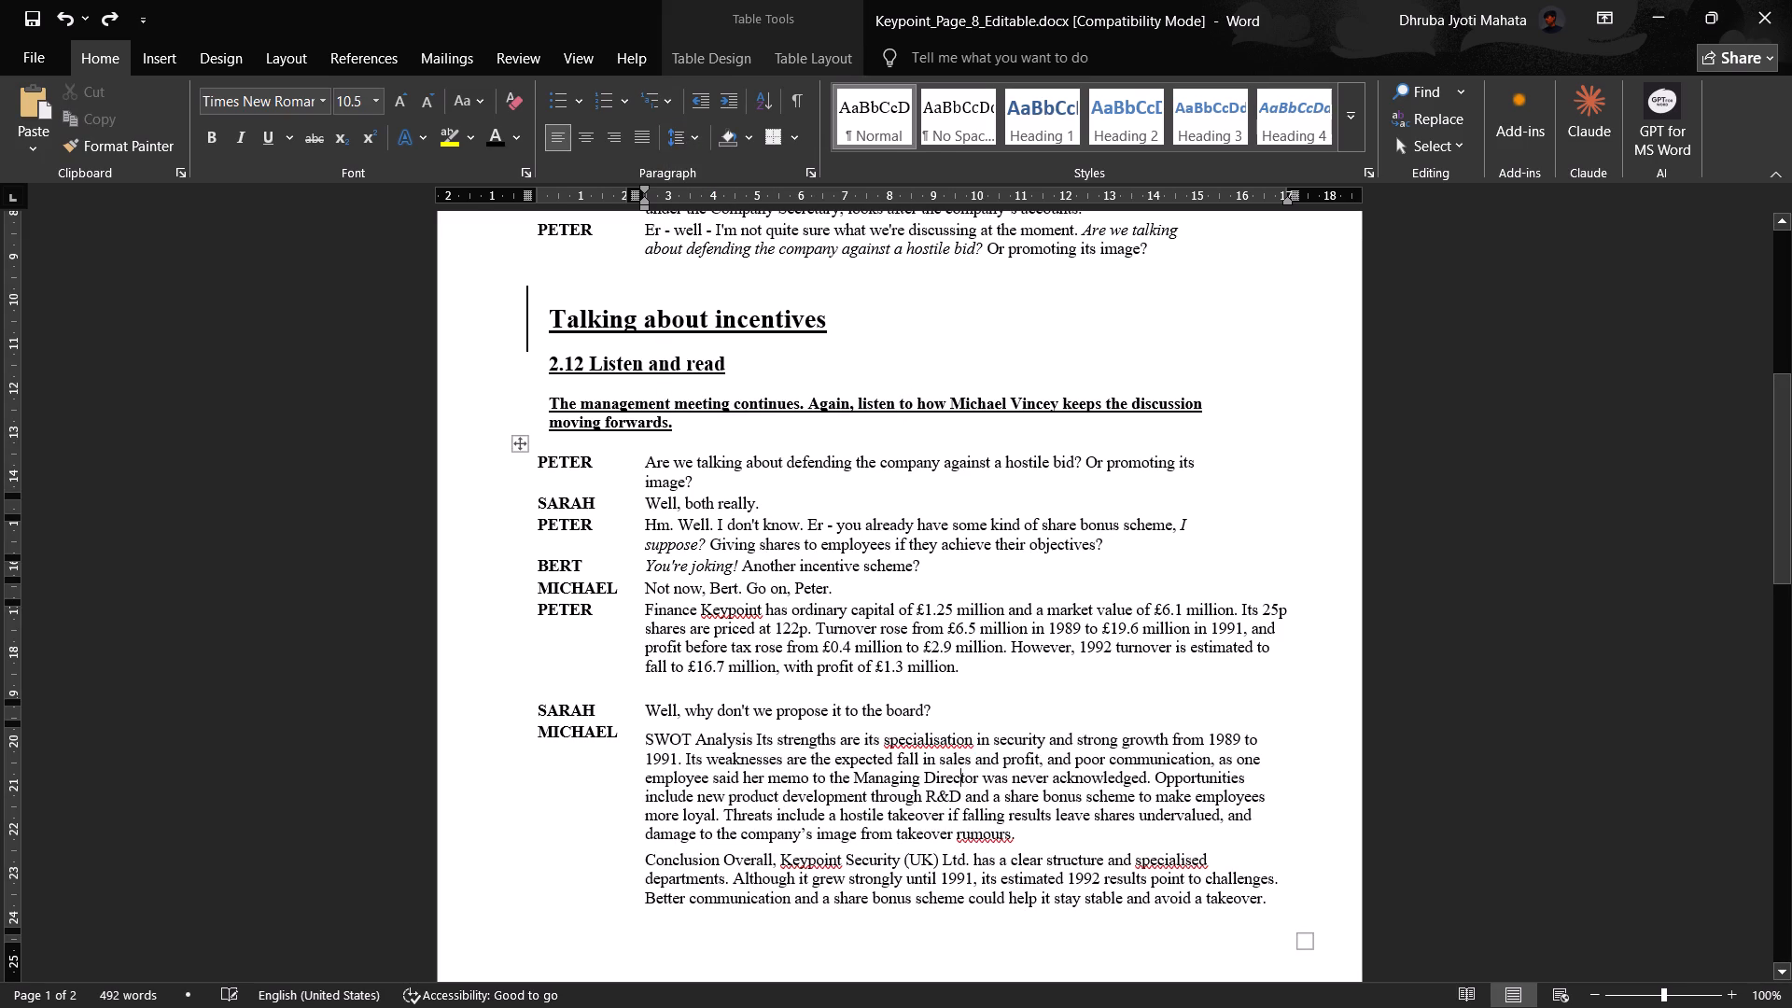
Remove the space before the SWOT Analysis paragraph only, in Michael's last row of the second dialogue.
left_click_drag(648, 739, 1009, 832)
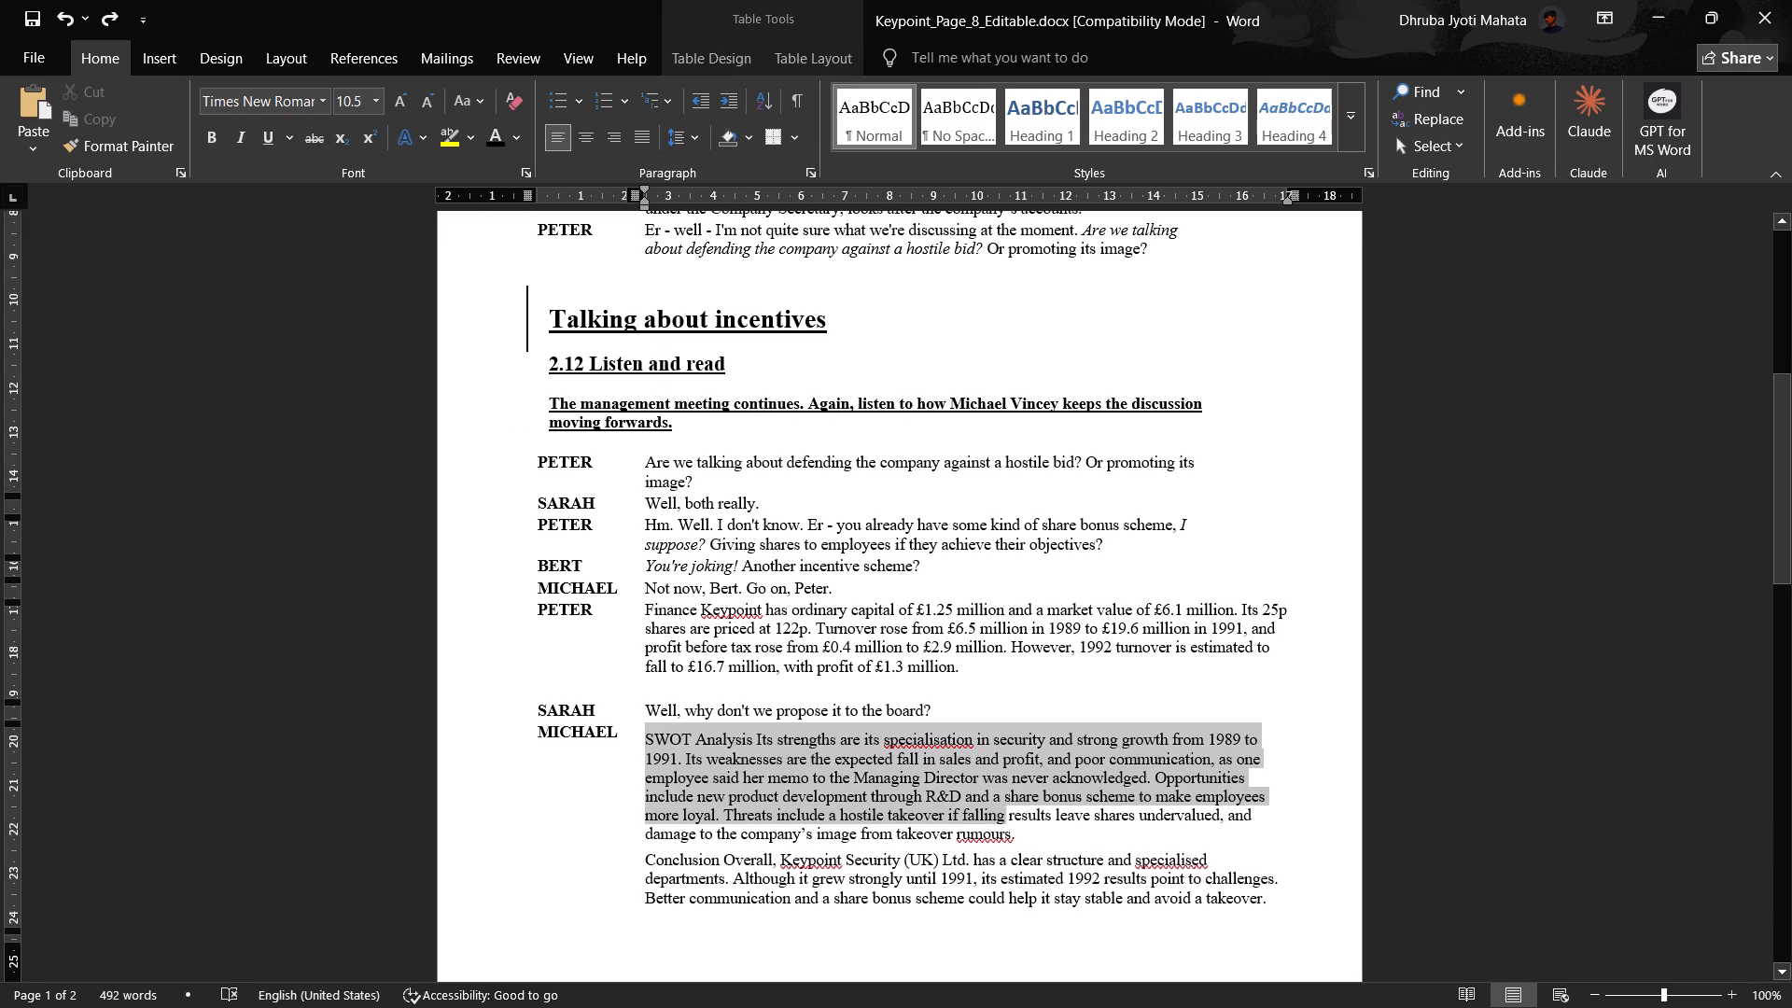
left_click_drag(1009, 832, 1015, 835)
left_click(699, 153)
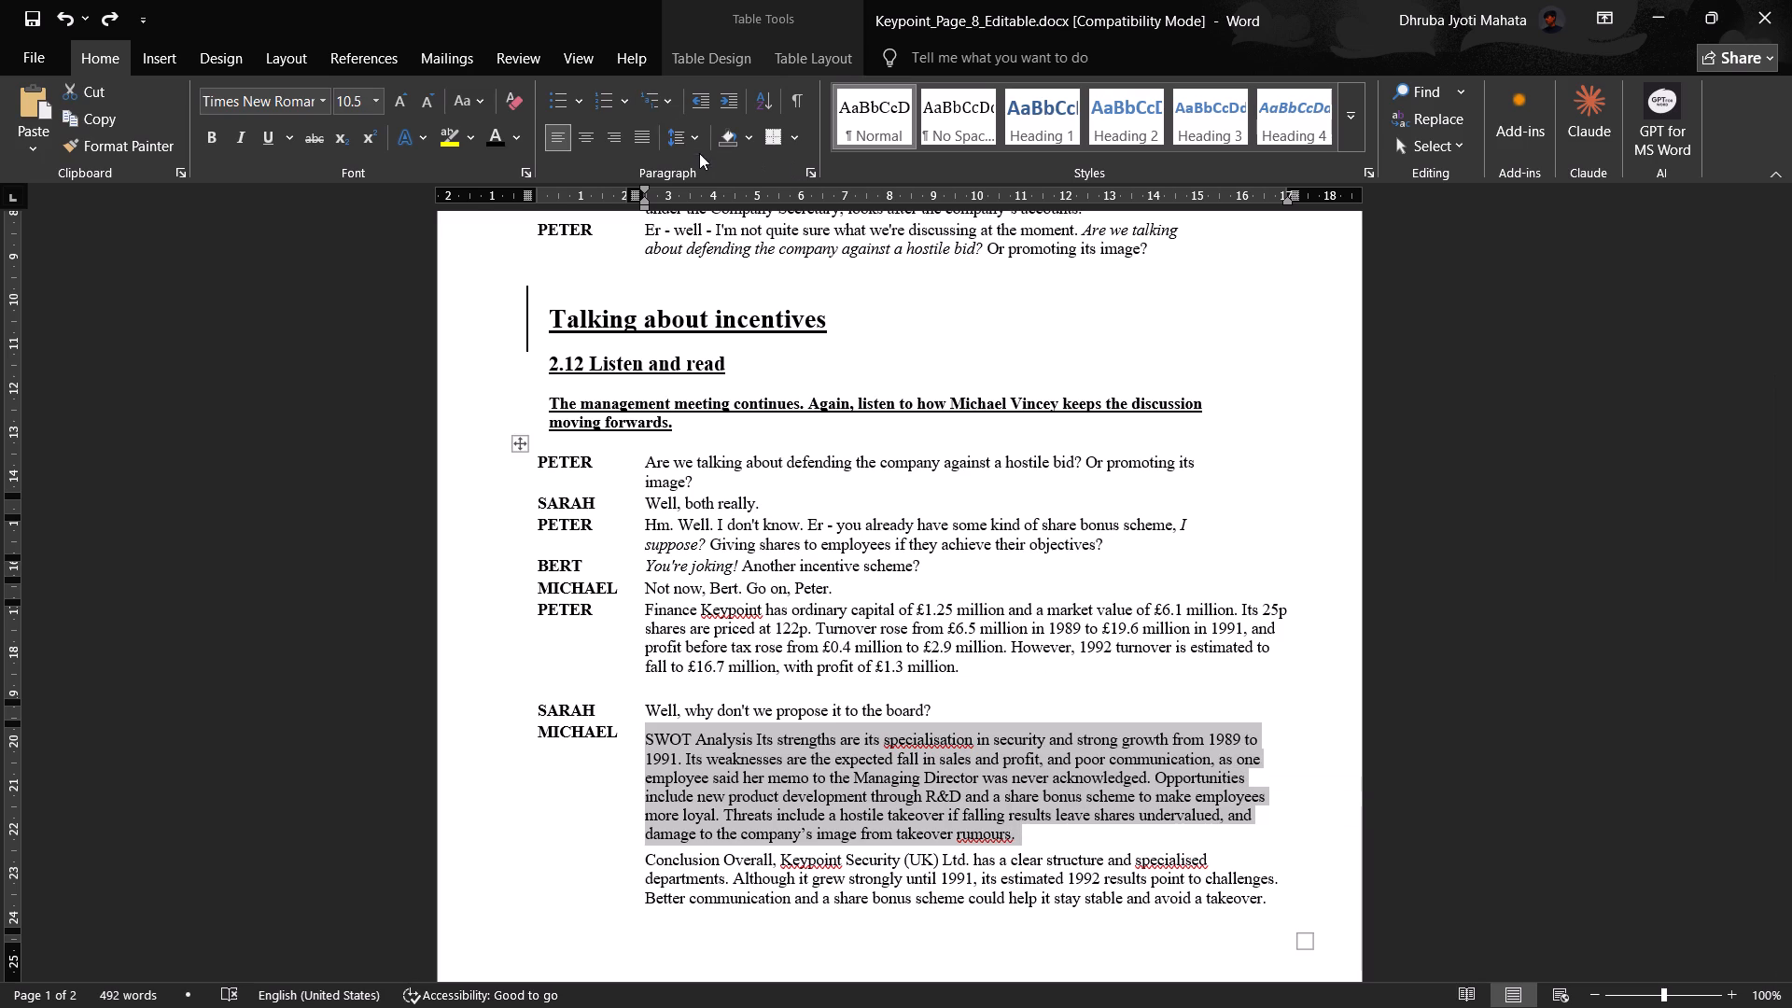
left_click(699, 146)
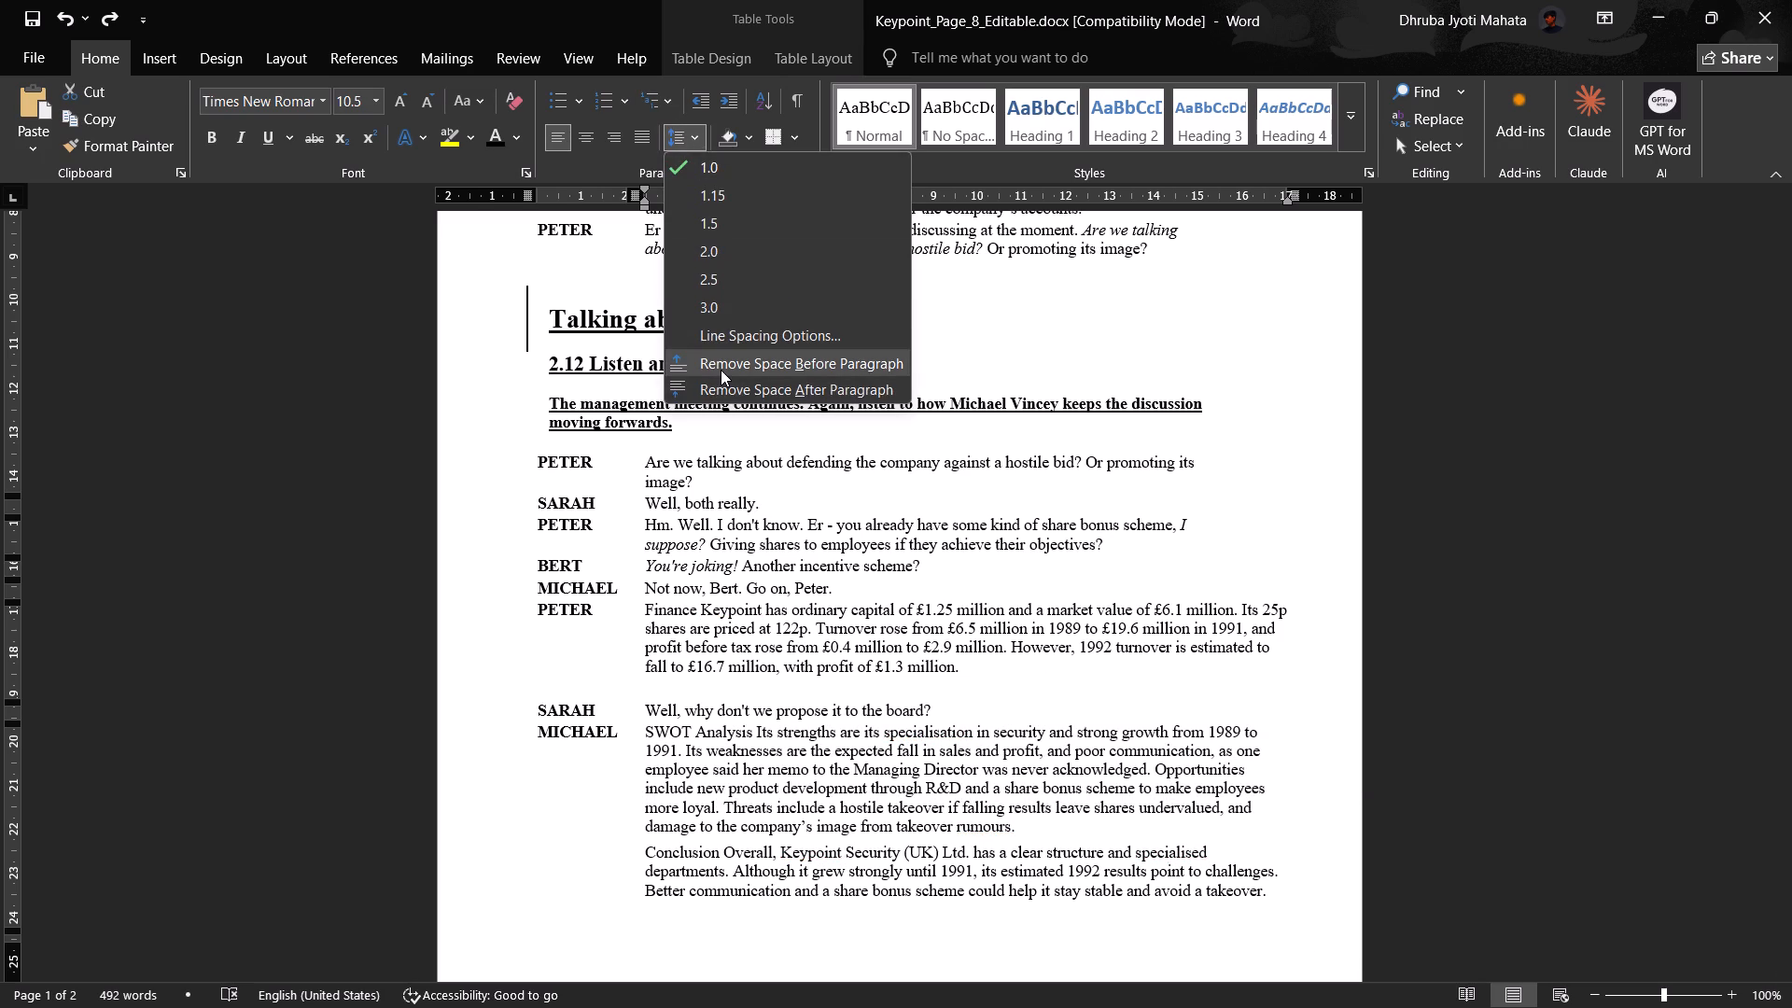
left_click(721, 370)
left_click(1043, 556)
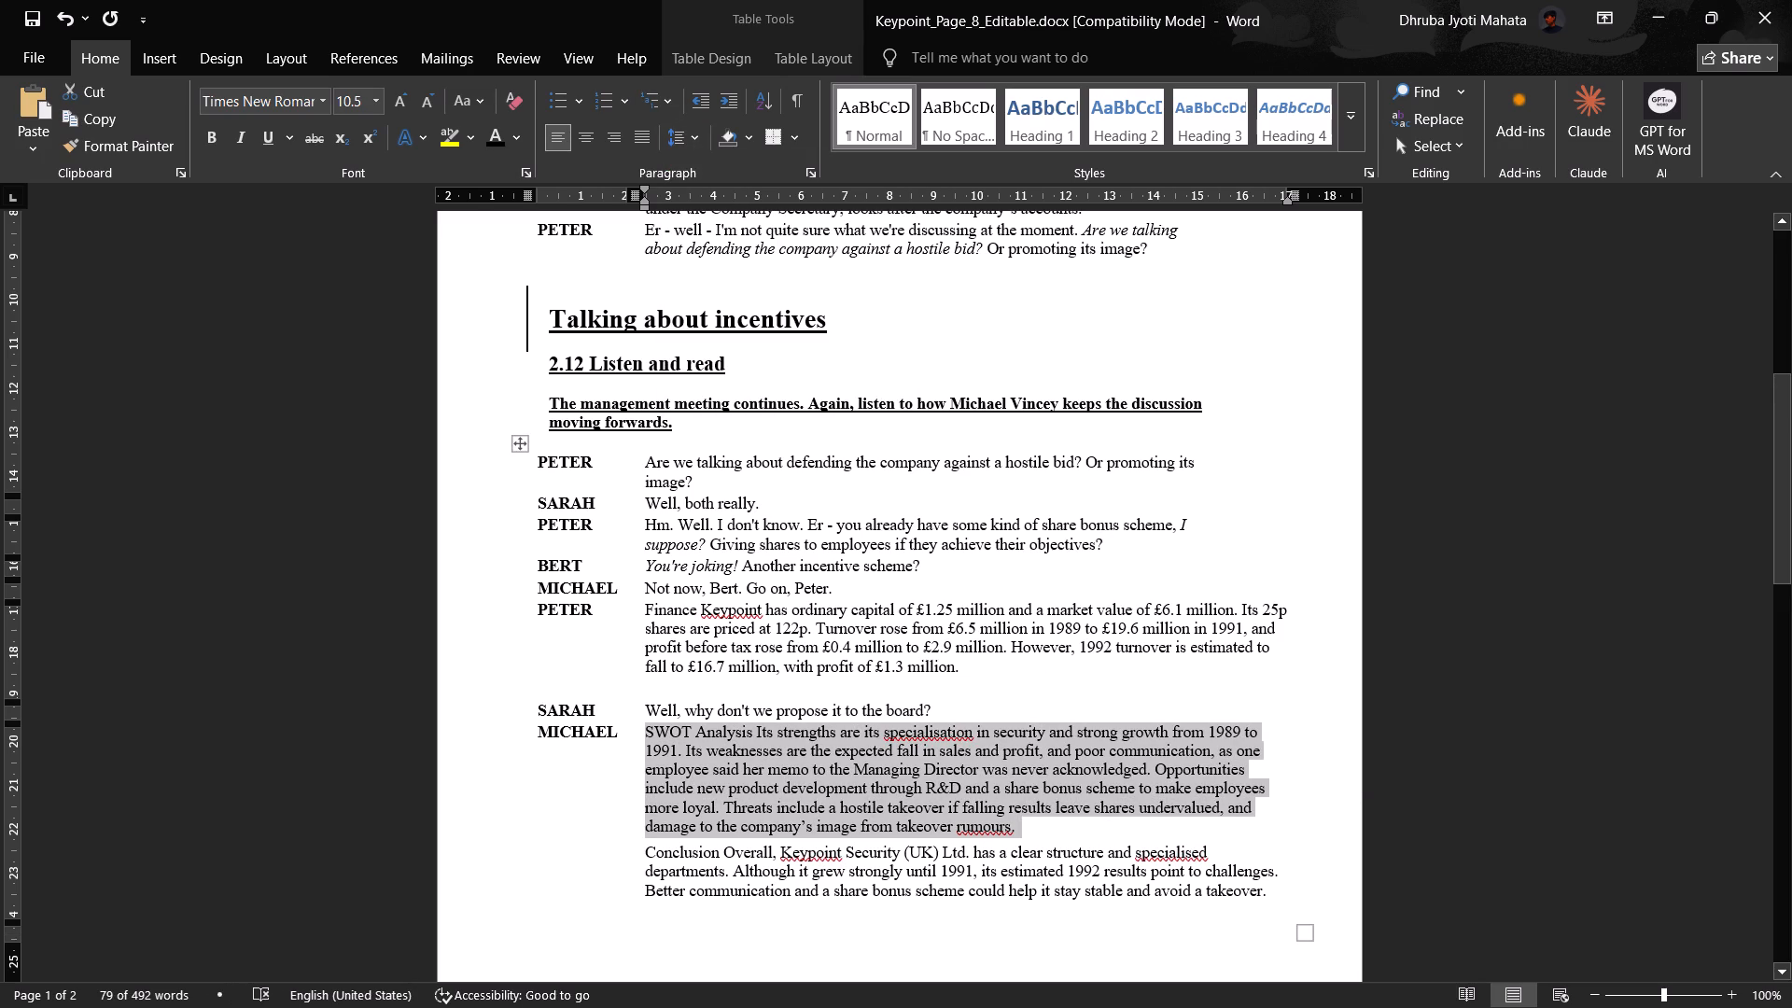
left_click(1293, 571)
Delete the empty line below the Finance paragraph in Peter's row of the second dialogue.
left_click(835, 699)
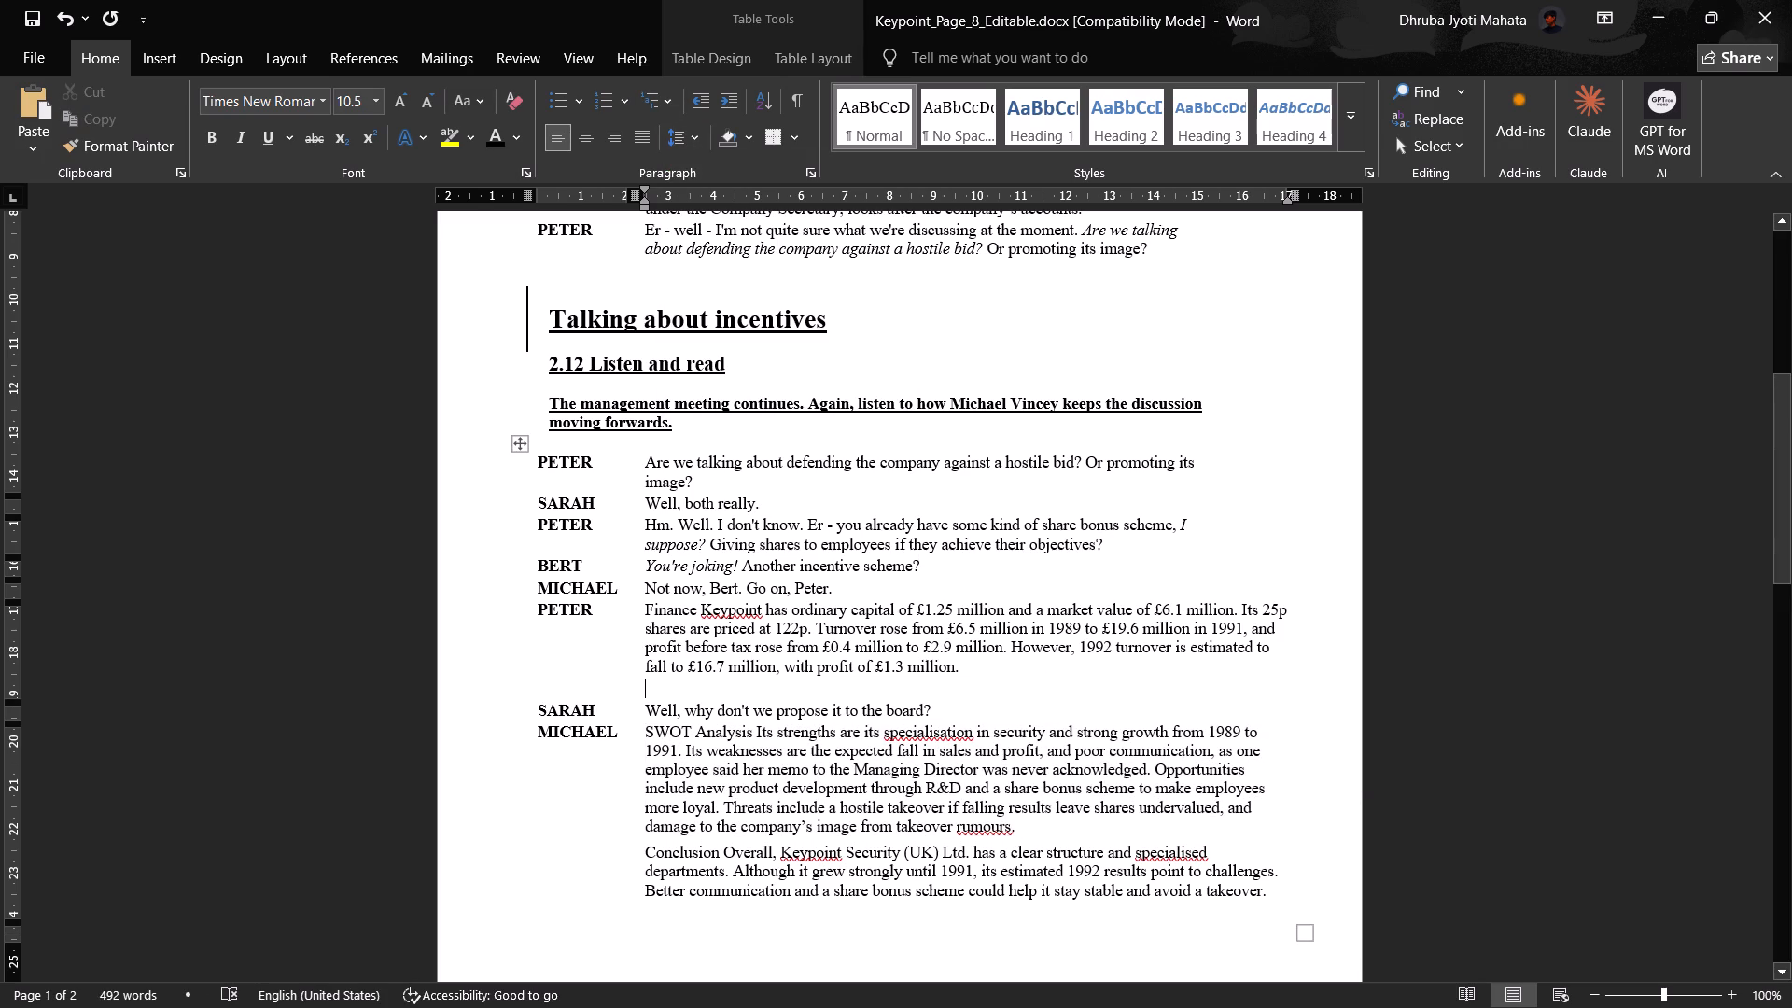
key("BackSpace")
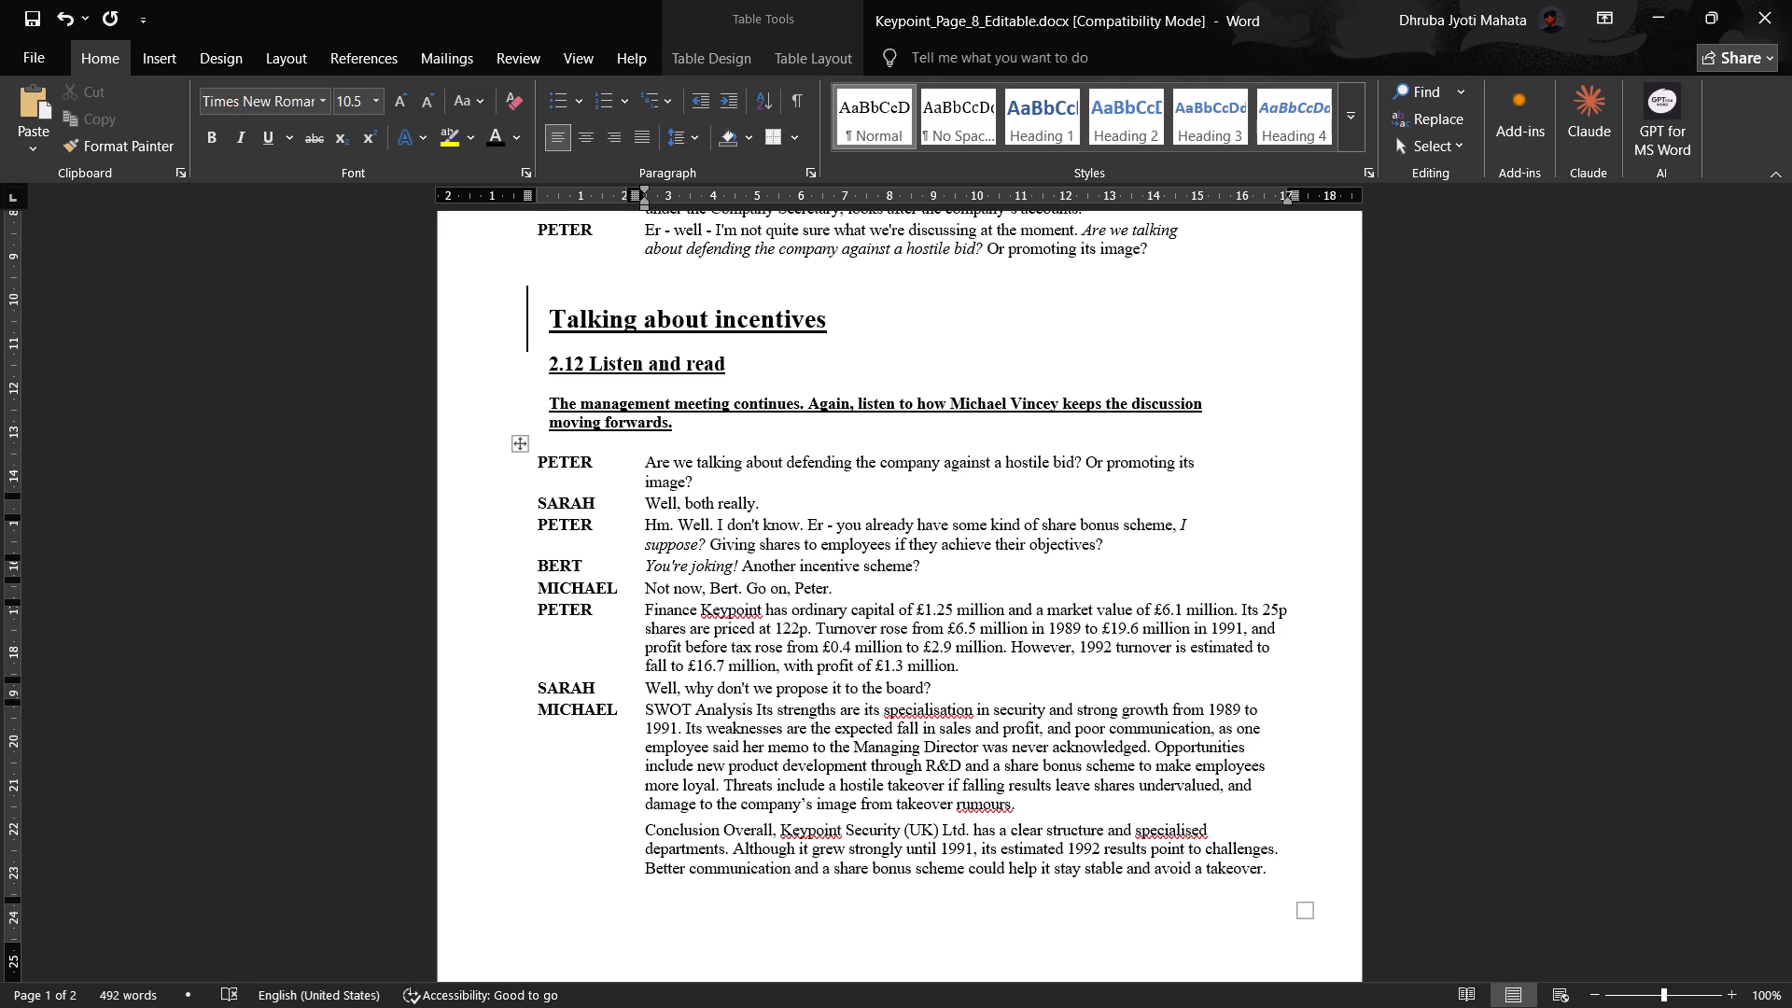
Move the Conclusion paragraph from Michael's last row to Peter's first row of the second dialogue, replacing his opening speech.
scroll(842, 624, "up", 3)
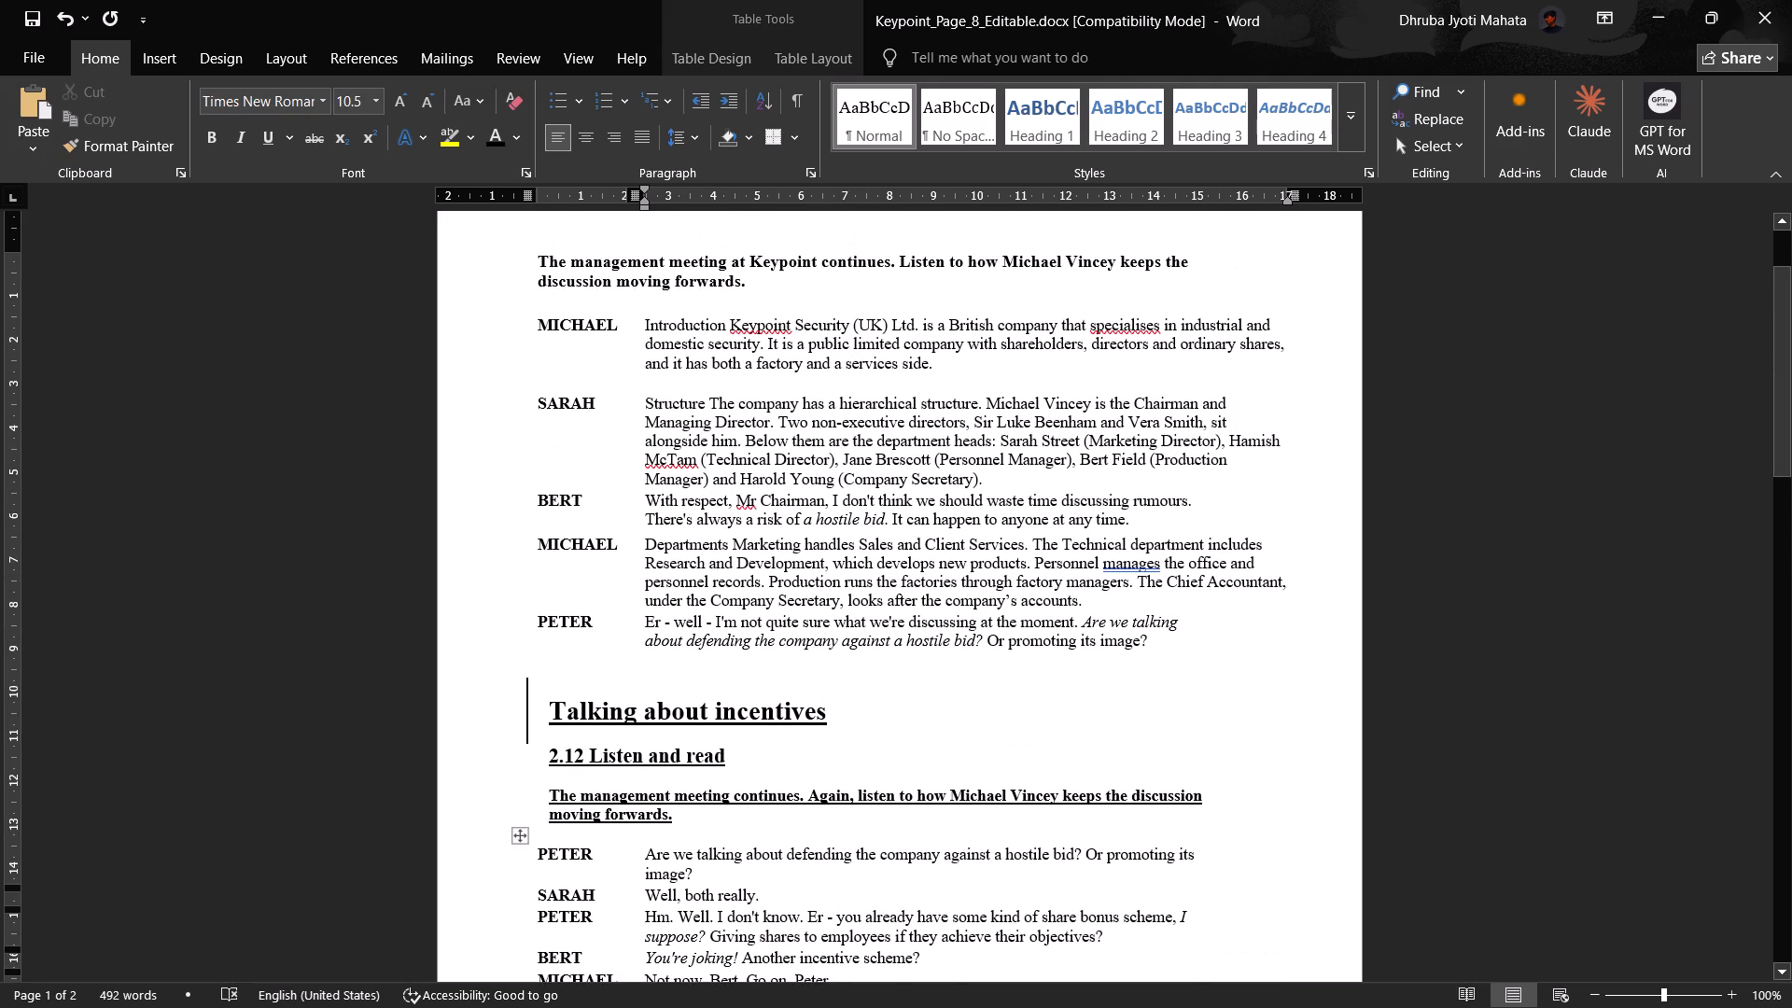
scroll(844, 627, "up", 3)
scroll(867, 662, "down", 6)
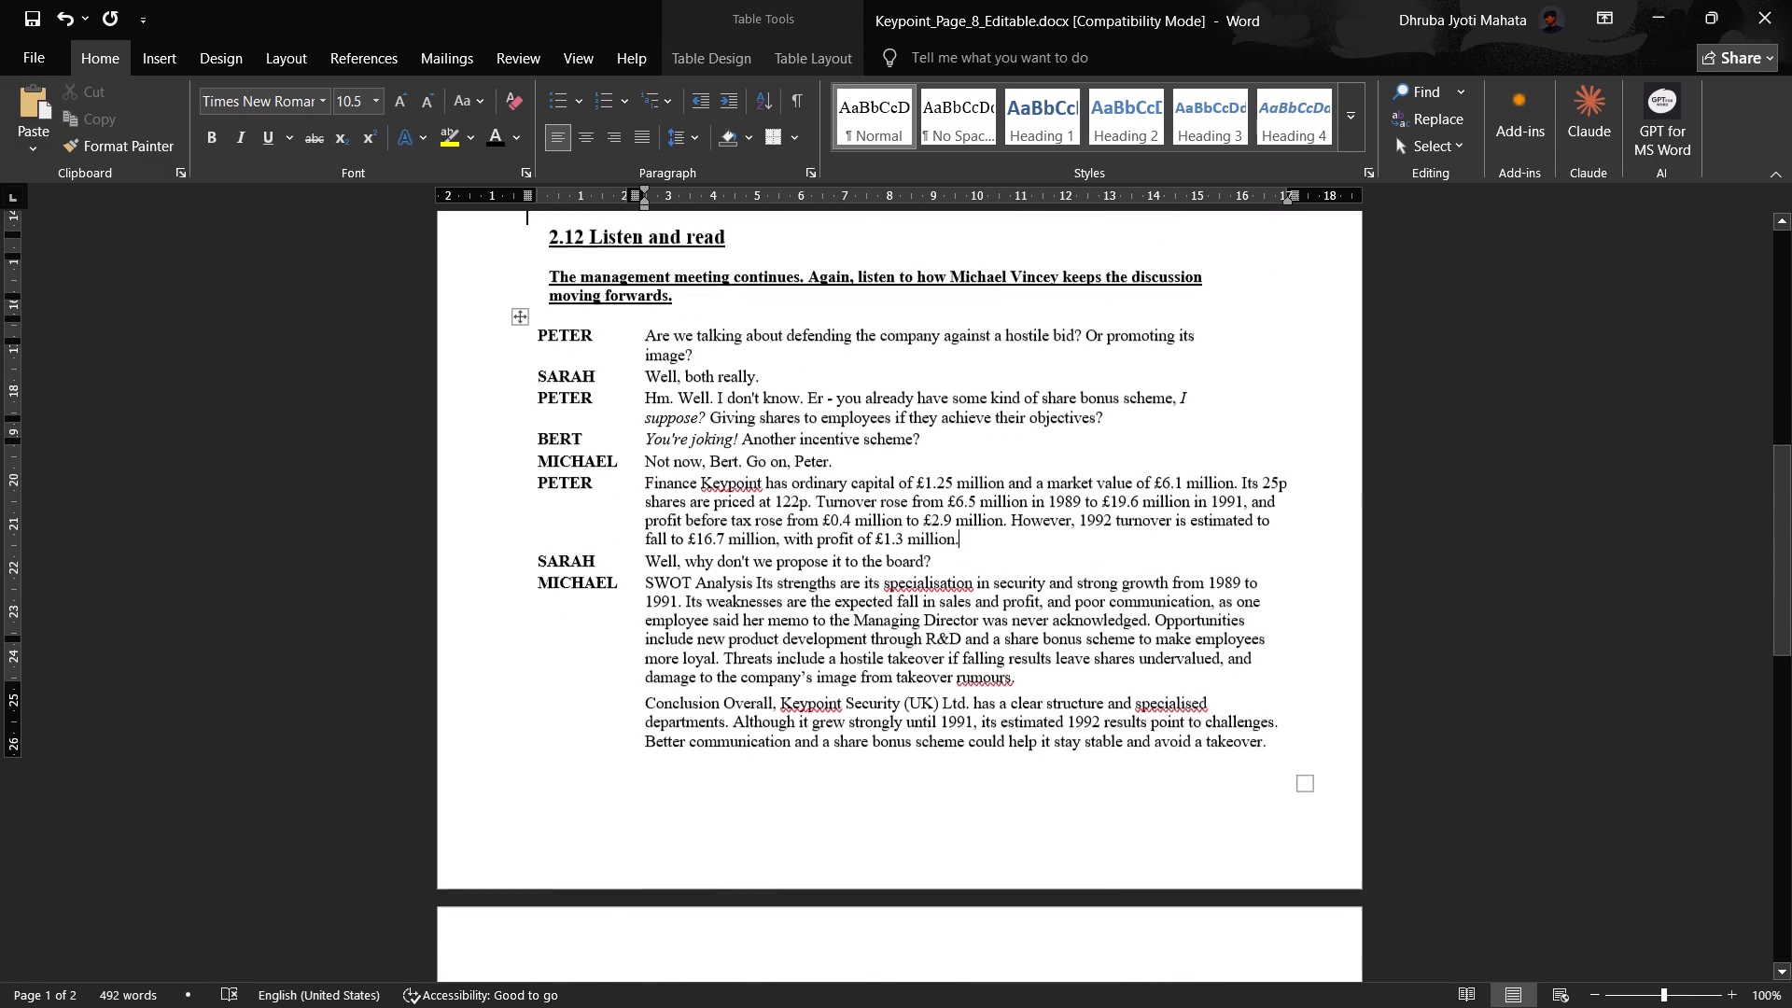
scroll(867, 658, "down", 2)
scroll(867, 658, "up", 4)
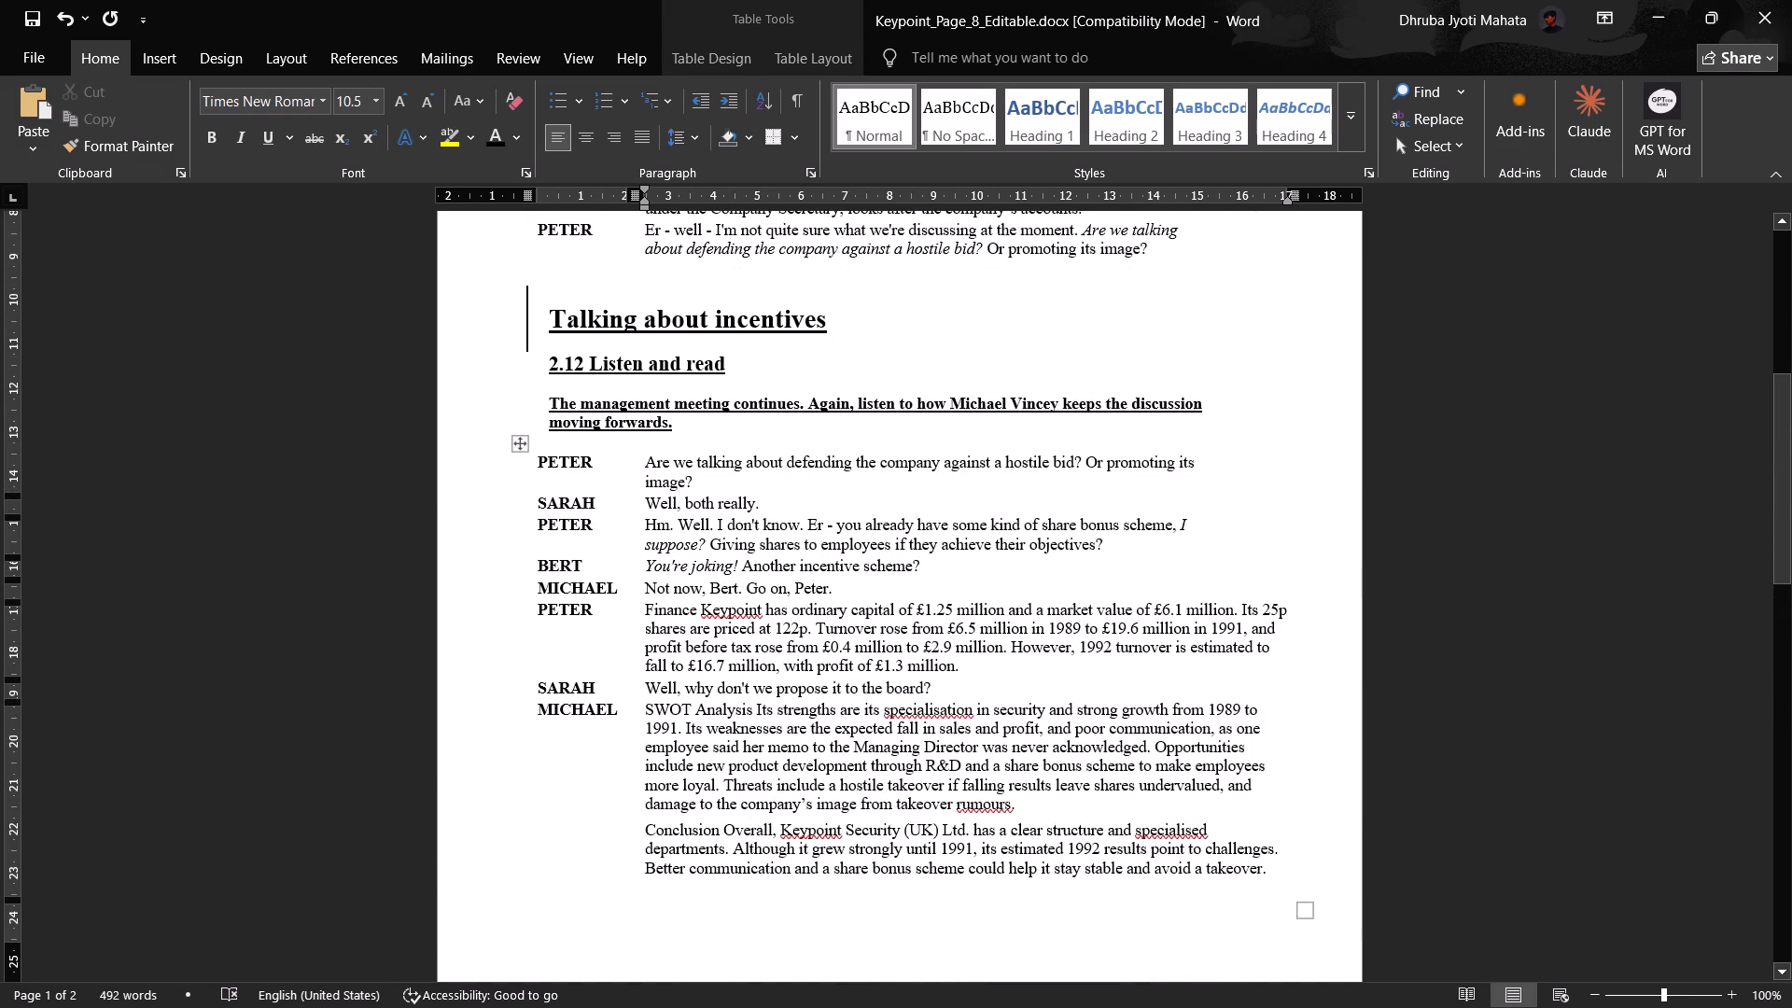
left_click_drag(1274, 869, 681, 825)
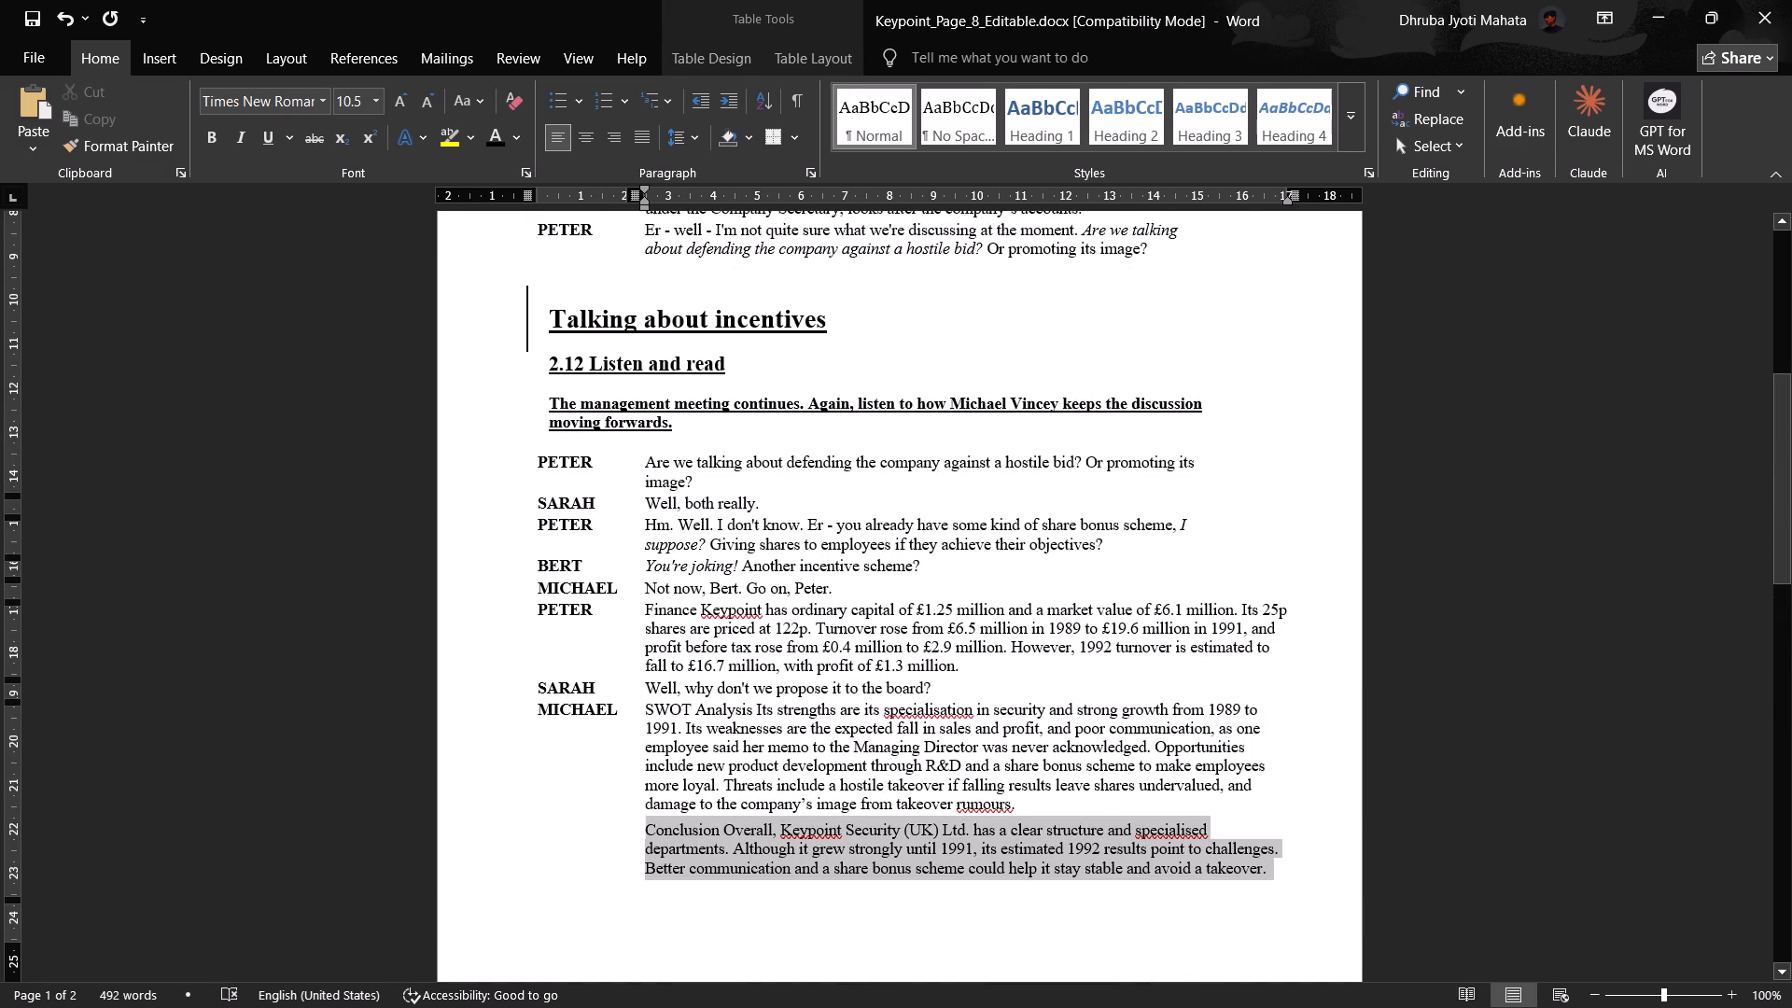
left_click_drag(681, 825, 652, 830)
key("ctrl+x")
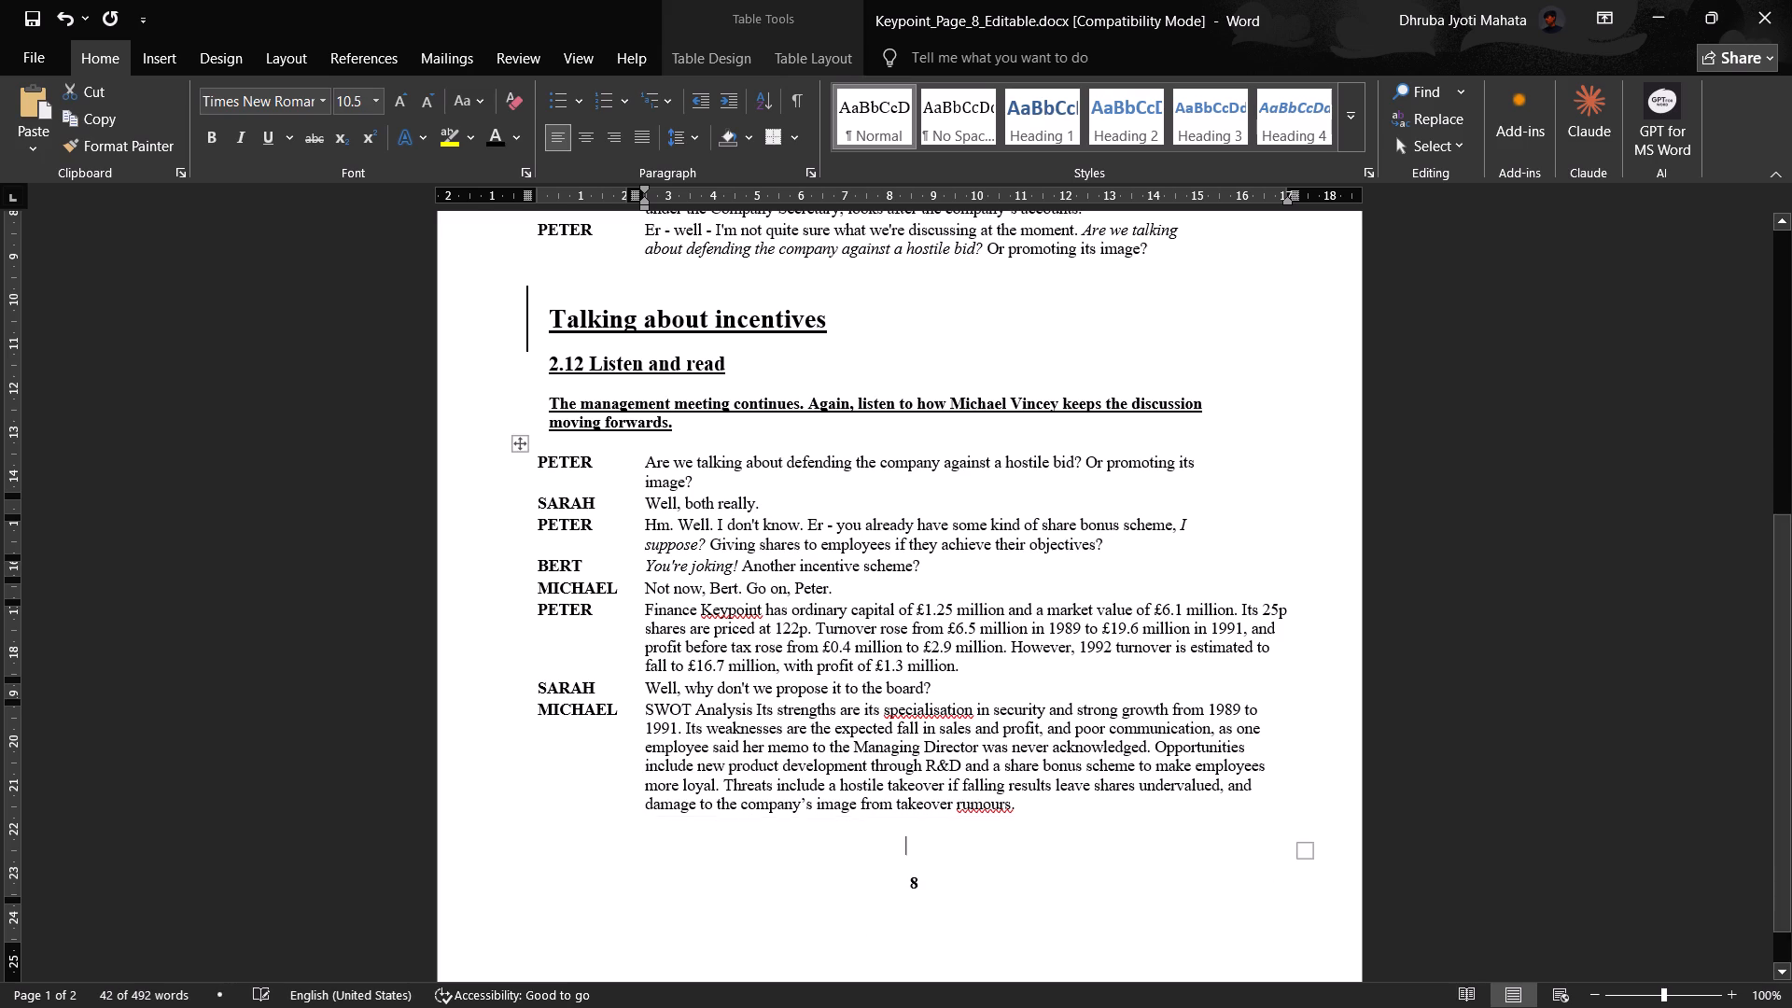
scroll(749, 582, "up", 2)
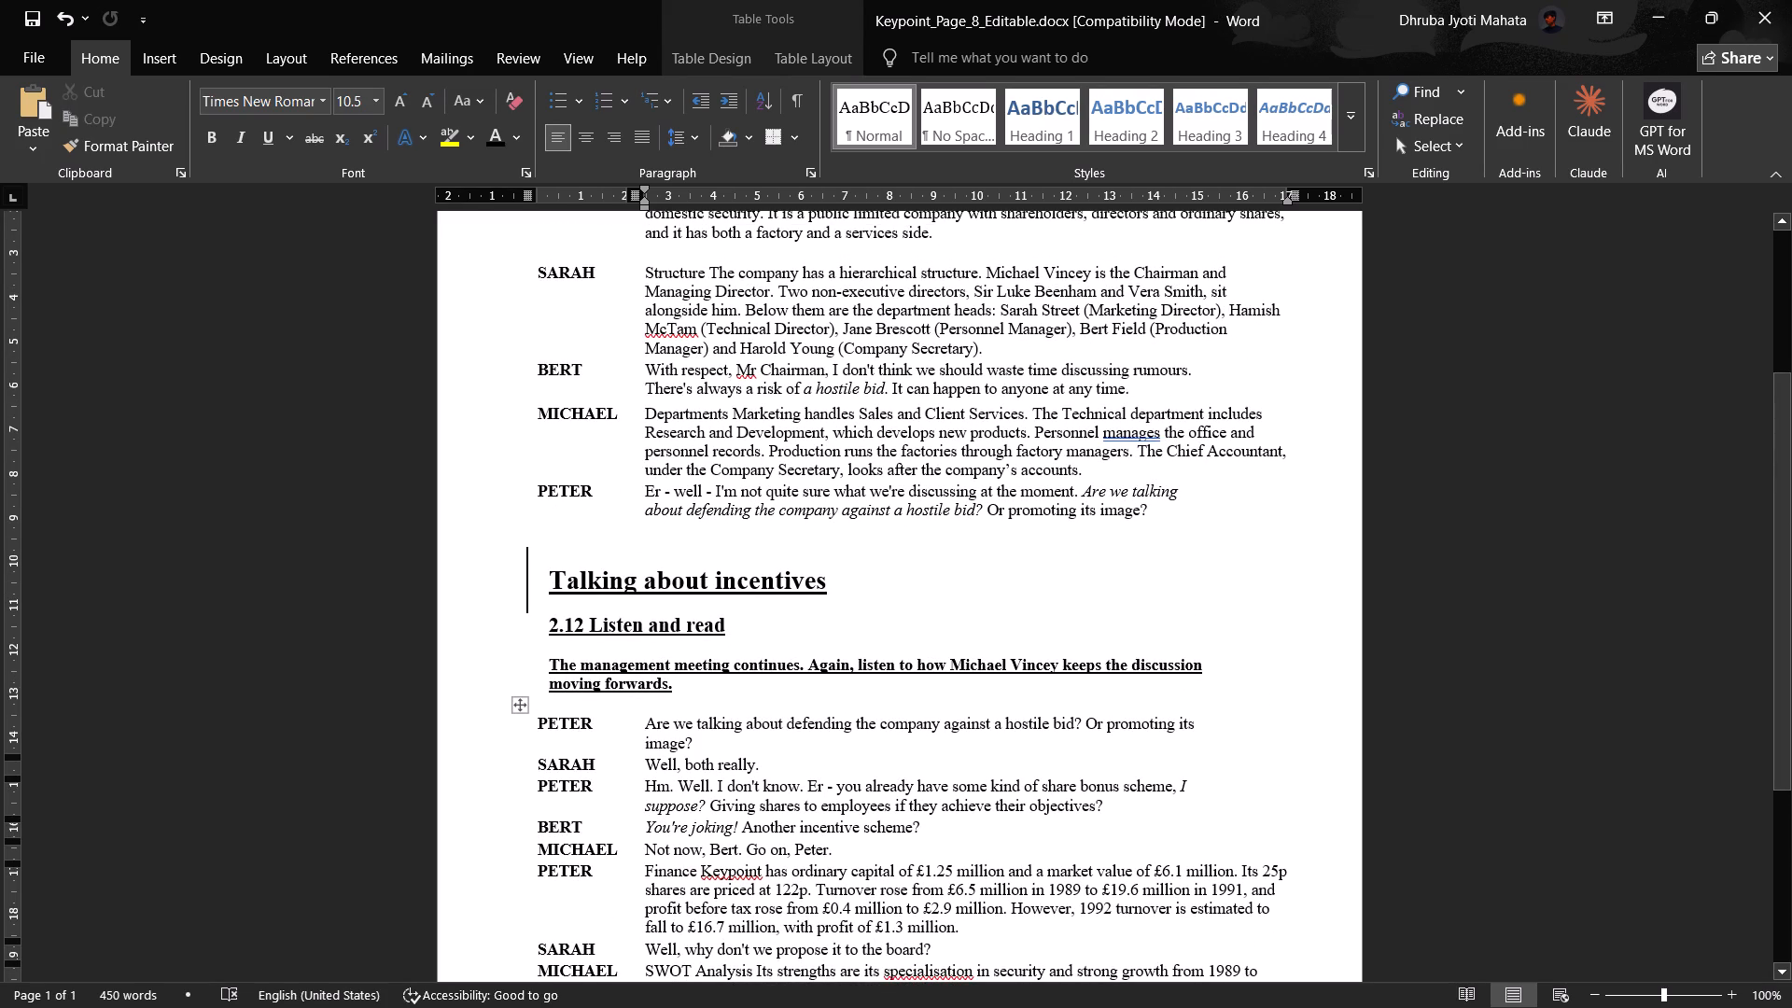
scroll(851, 720, "down", 3)
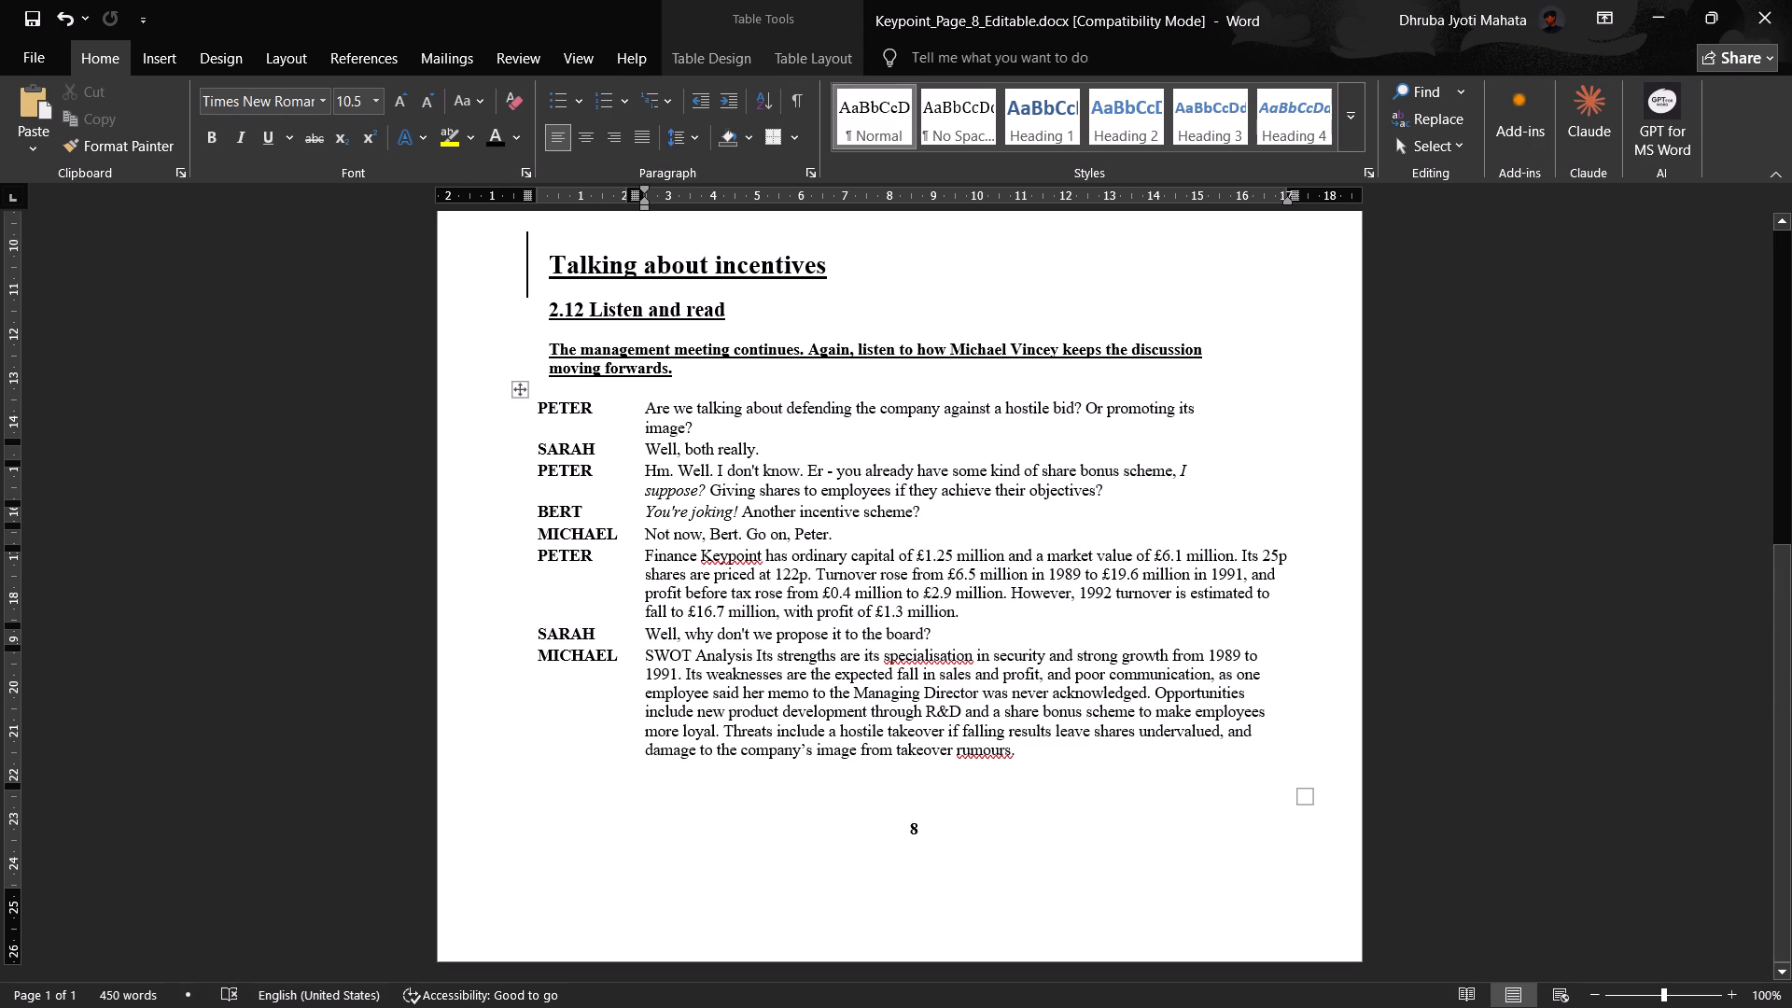
left_click_drag(689, 425, 647, 406)
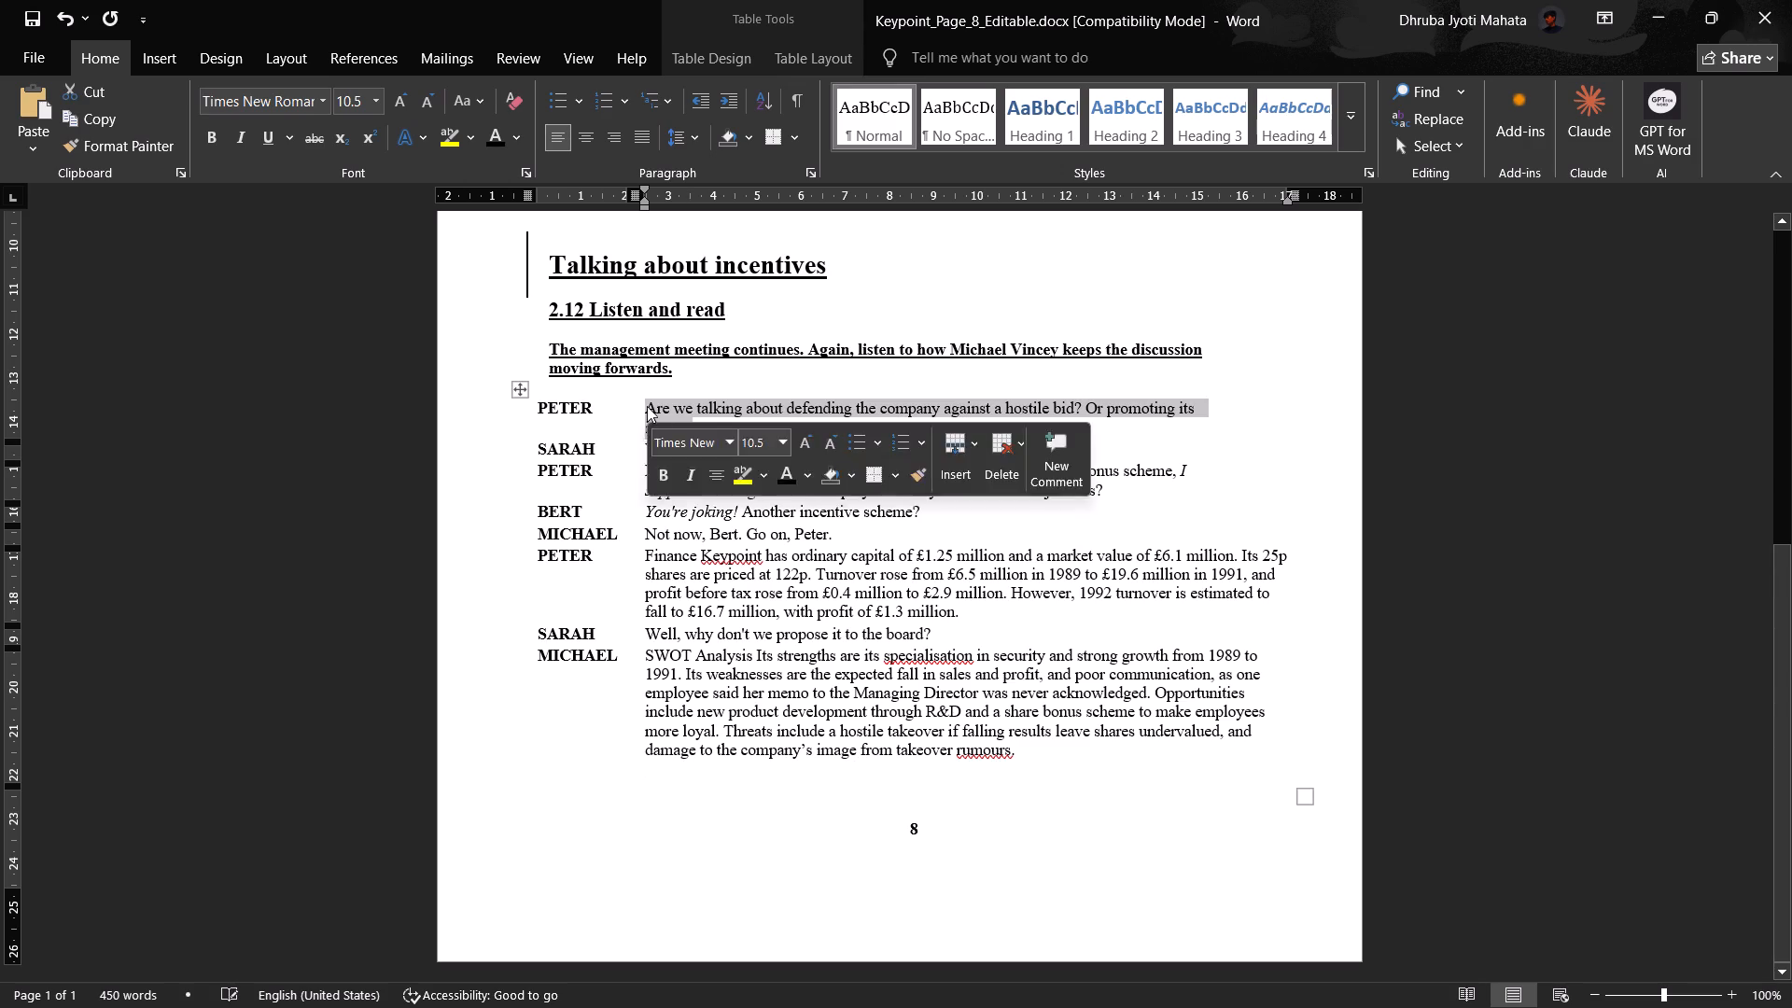
key("ctrl+v")
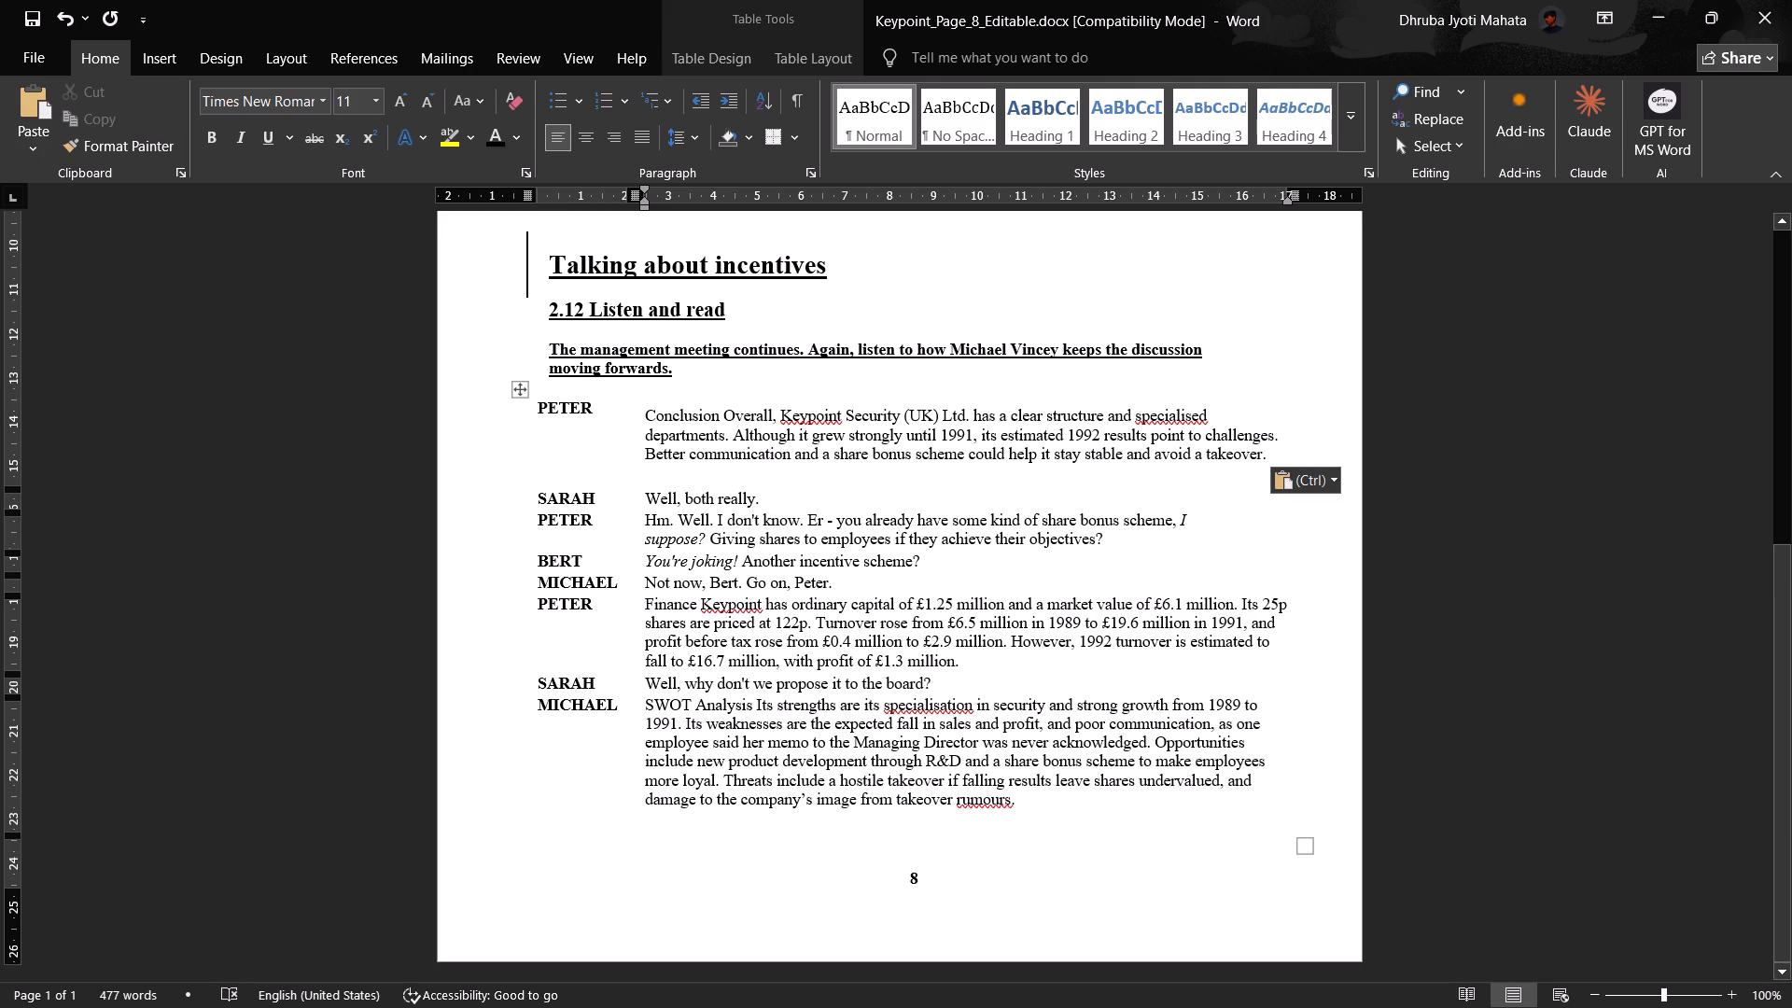
Move the clause "Although it grew strongly until 1991," from Peter's first row into Sarah's row, replacing "Well, both really.".
left_click_drag(736, 438, 820, 441)
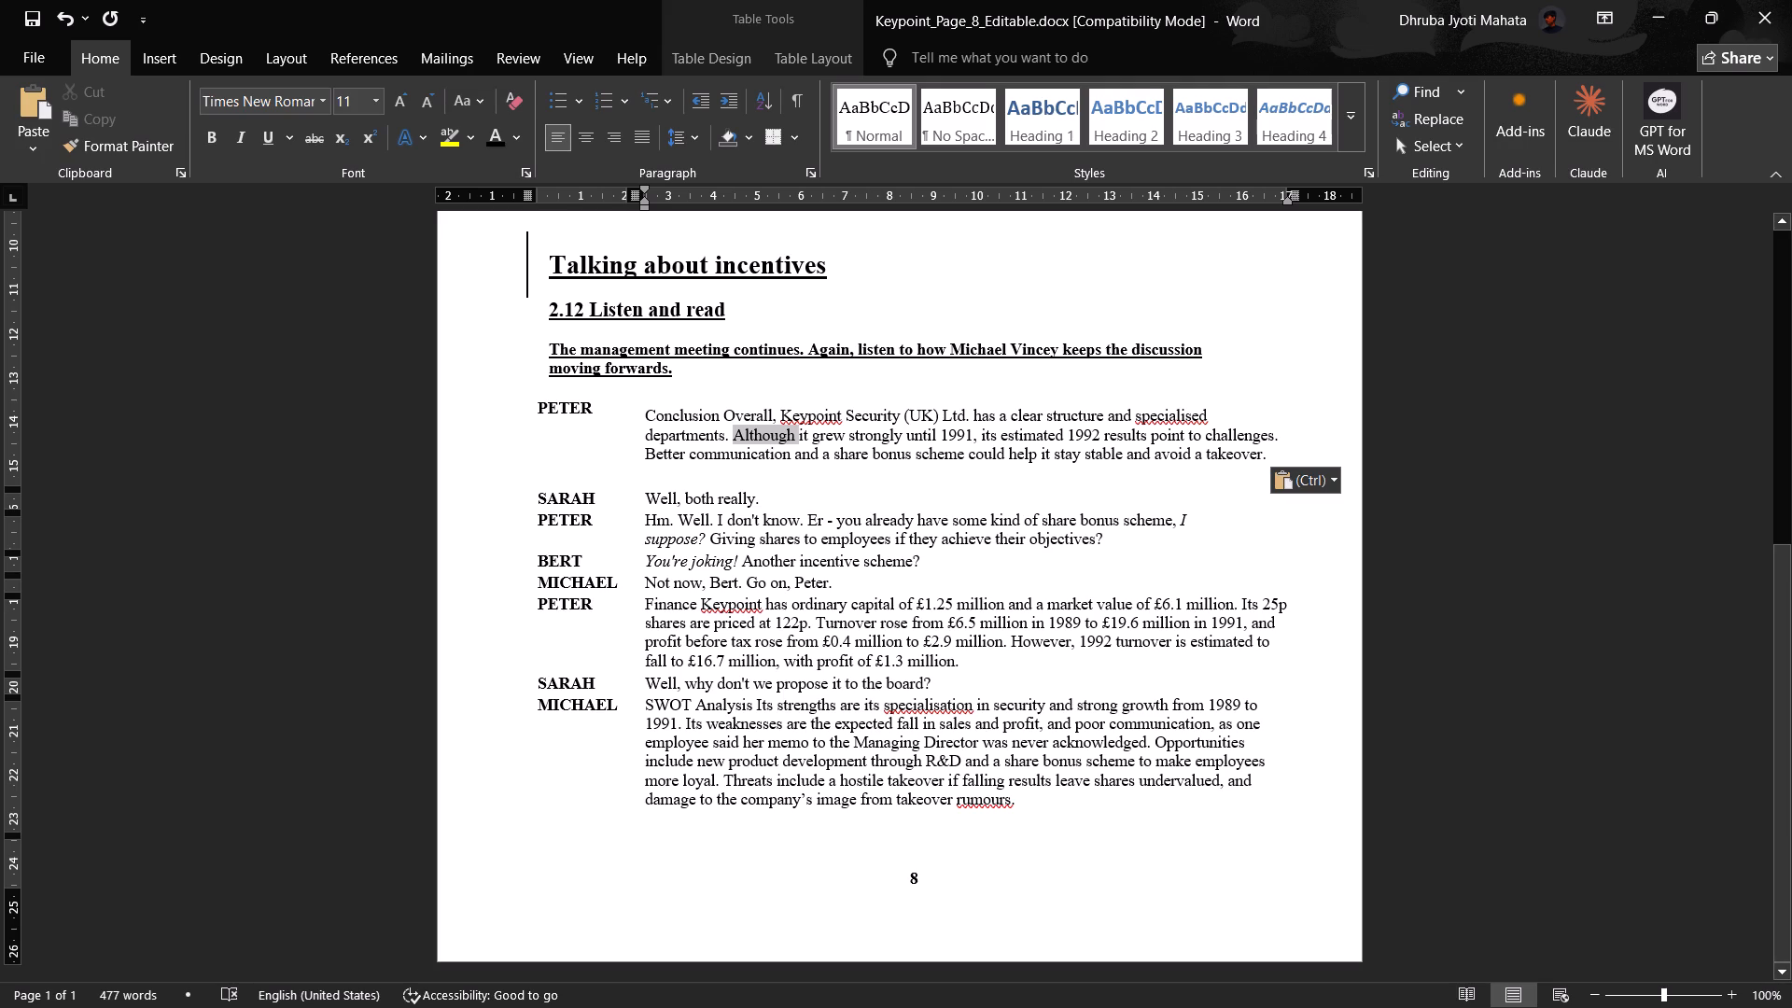
left_click_drag(820, 441, 976, 441)
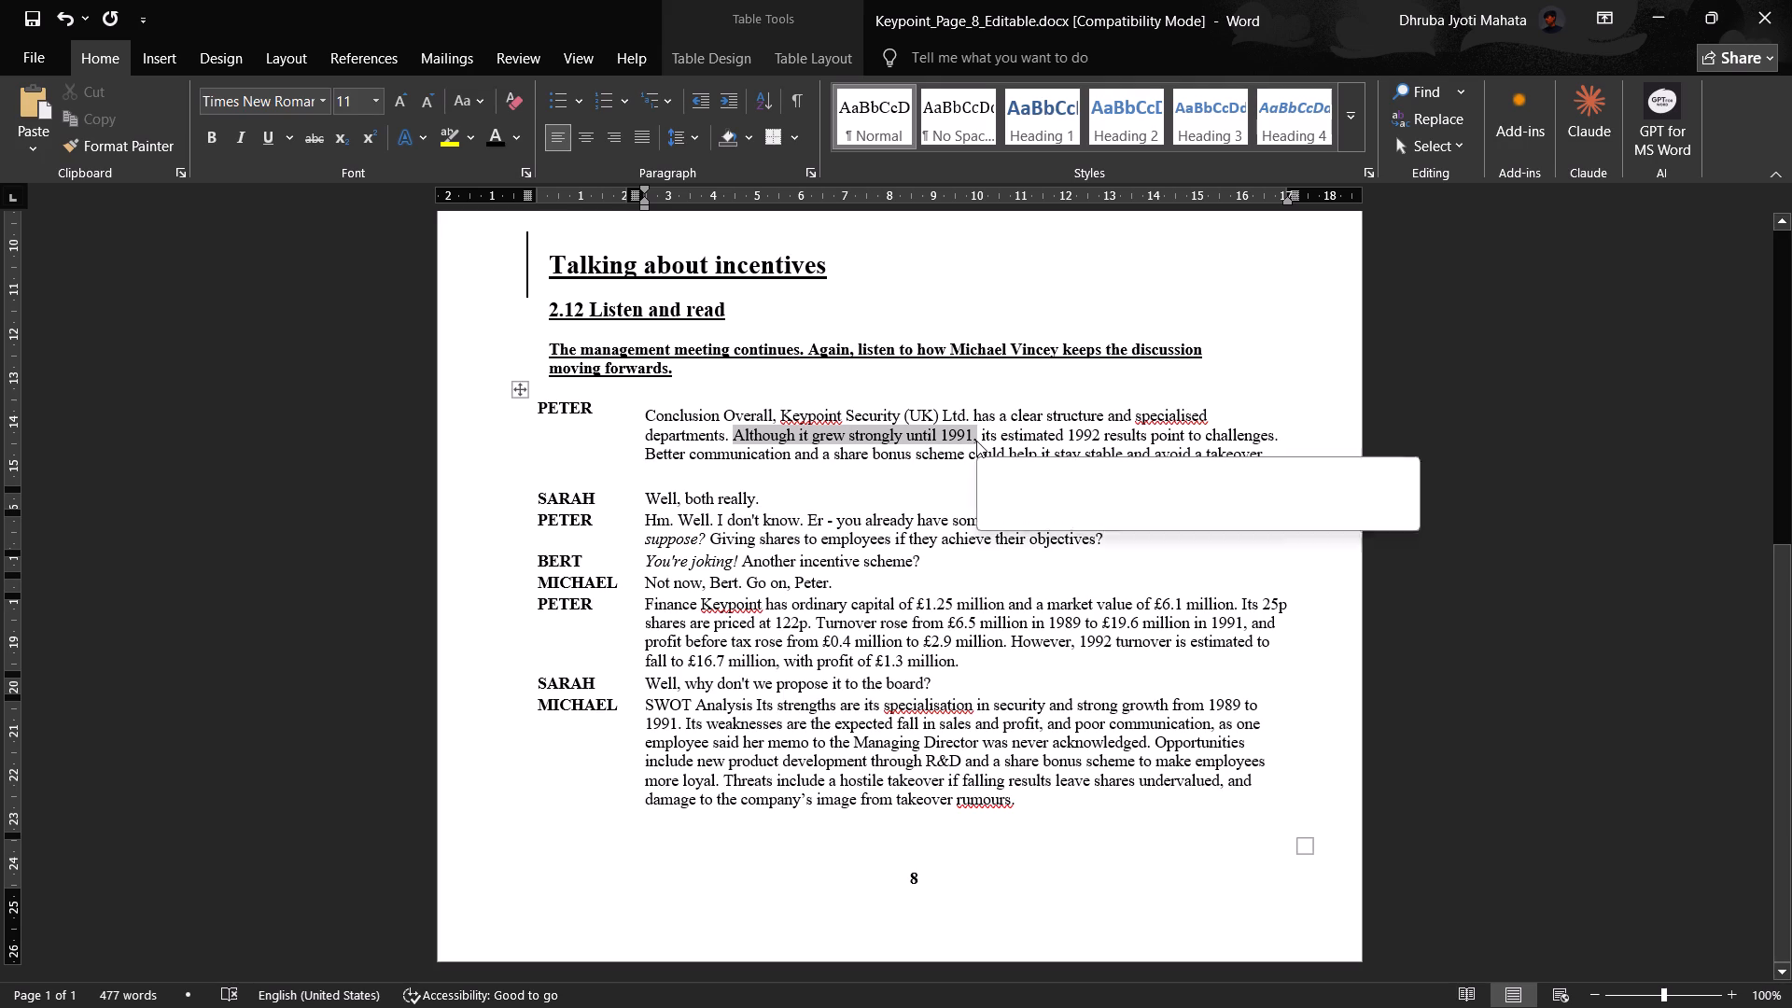
key("ctrl+x")
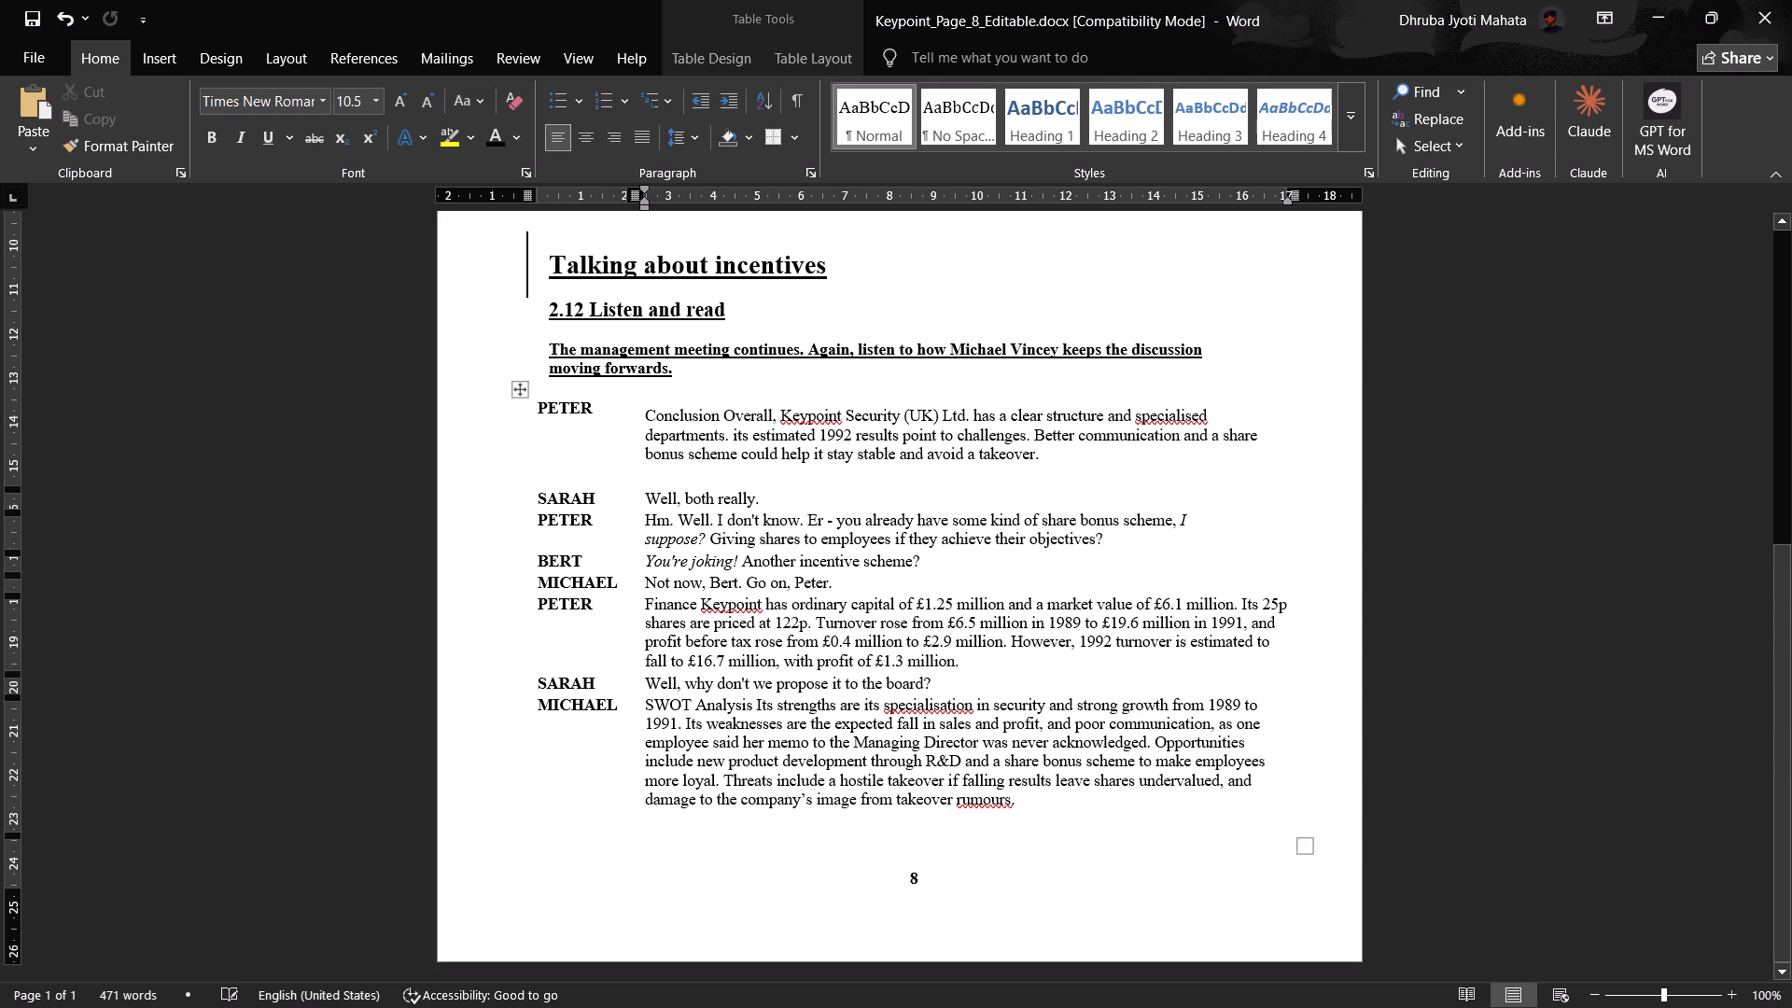
left_click_drag(768, 497, 650, 496)
key("ctrl+v")
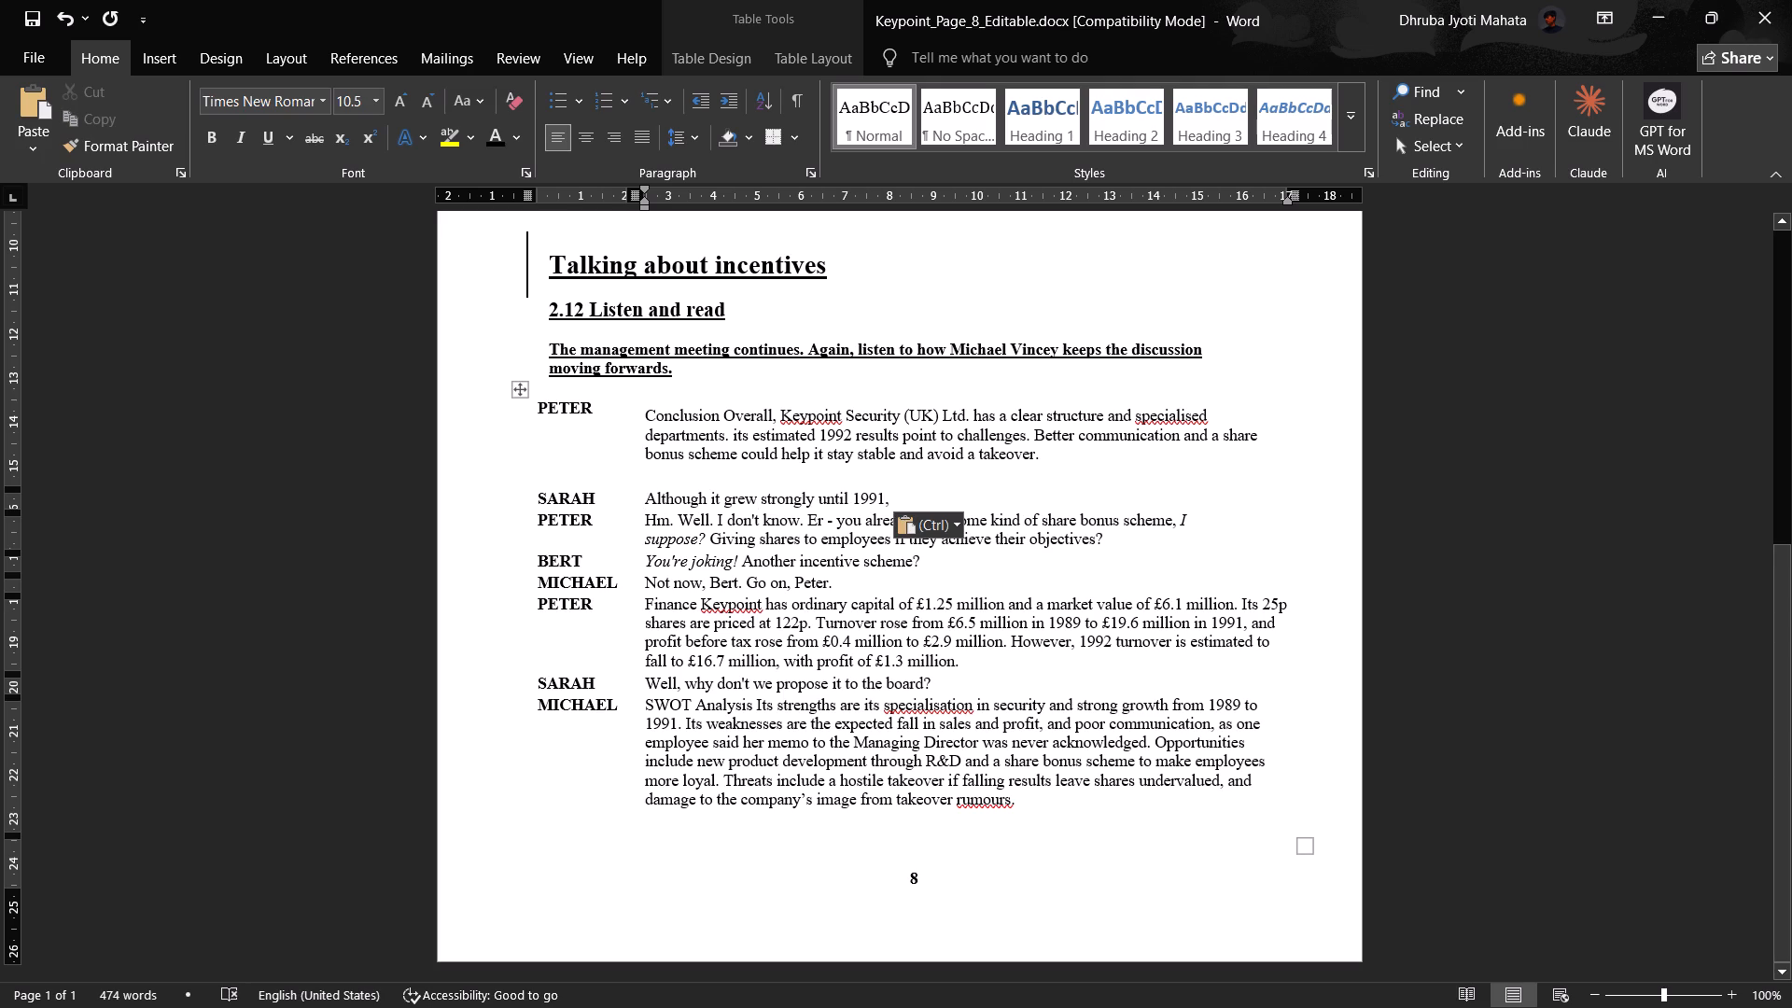
Cut the remaining Conclusion text after "departments" from Peter's first row, try it in place of his next speech, and undo only that replacement.
left_click_drag(730, 439, 847, 443)
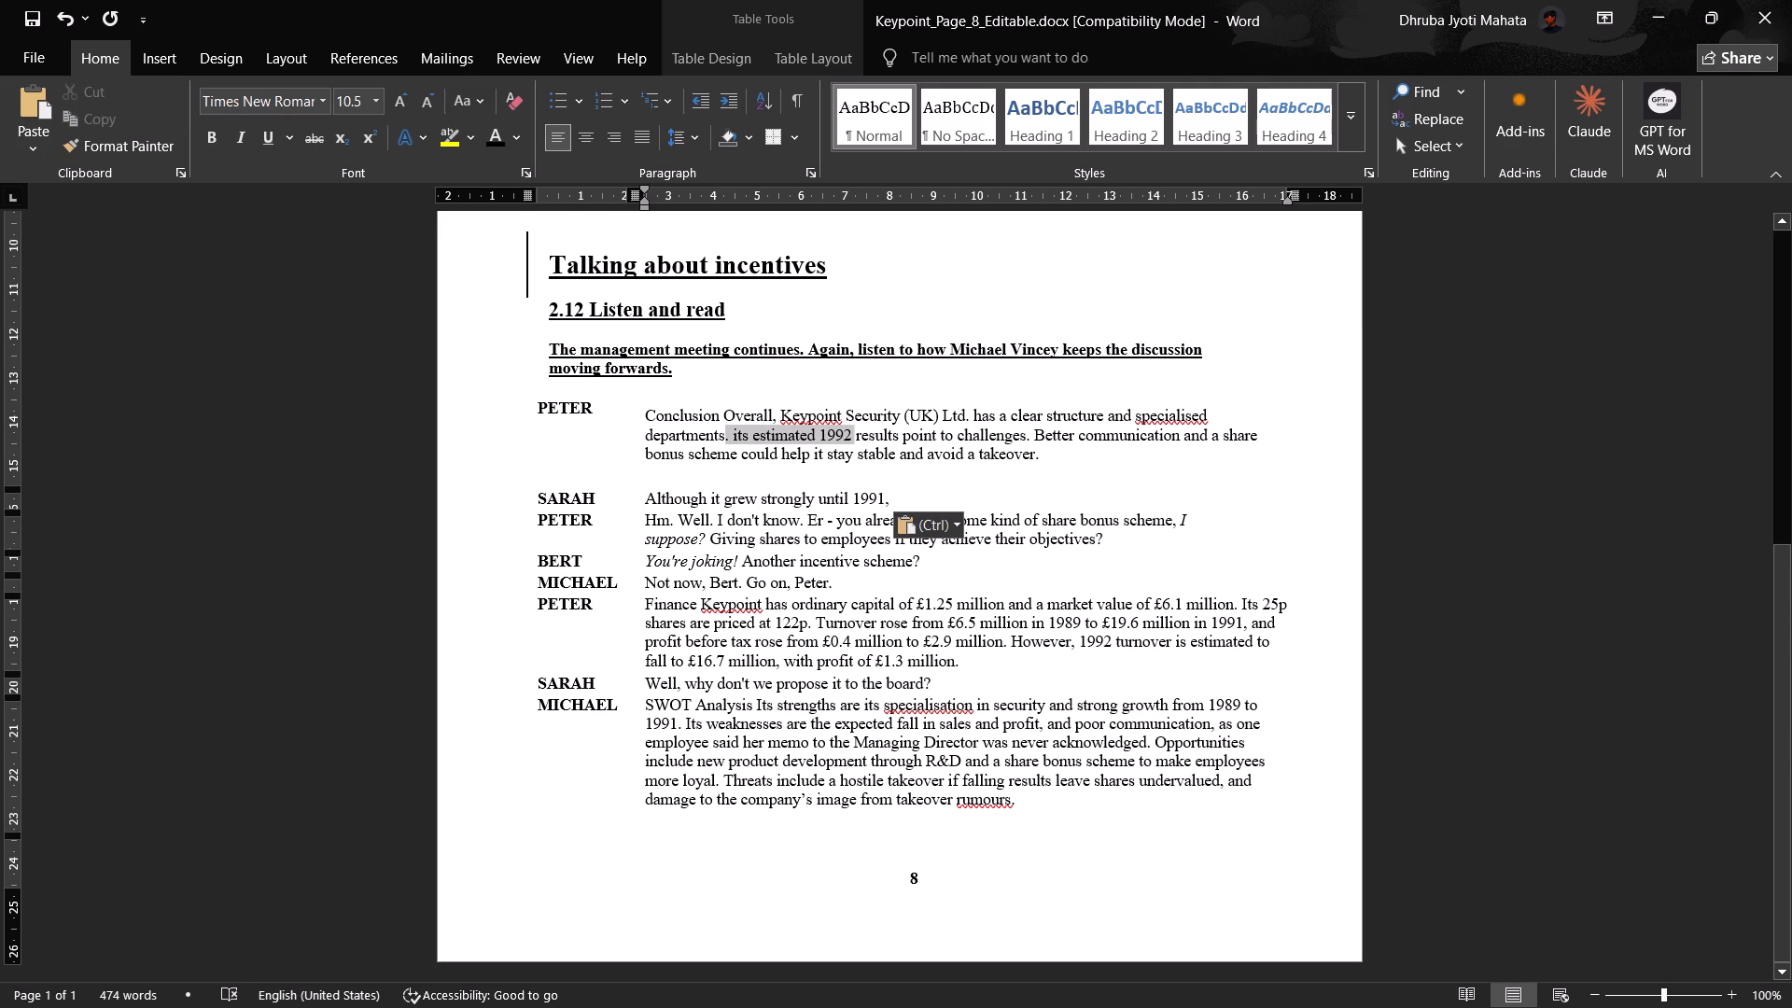
left_click_drag(847, 443, 1038, 467)
key("ctrl+x")
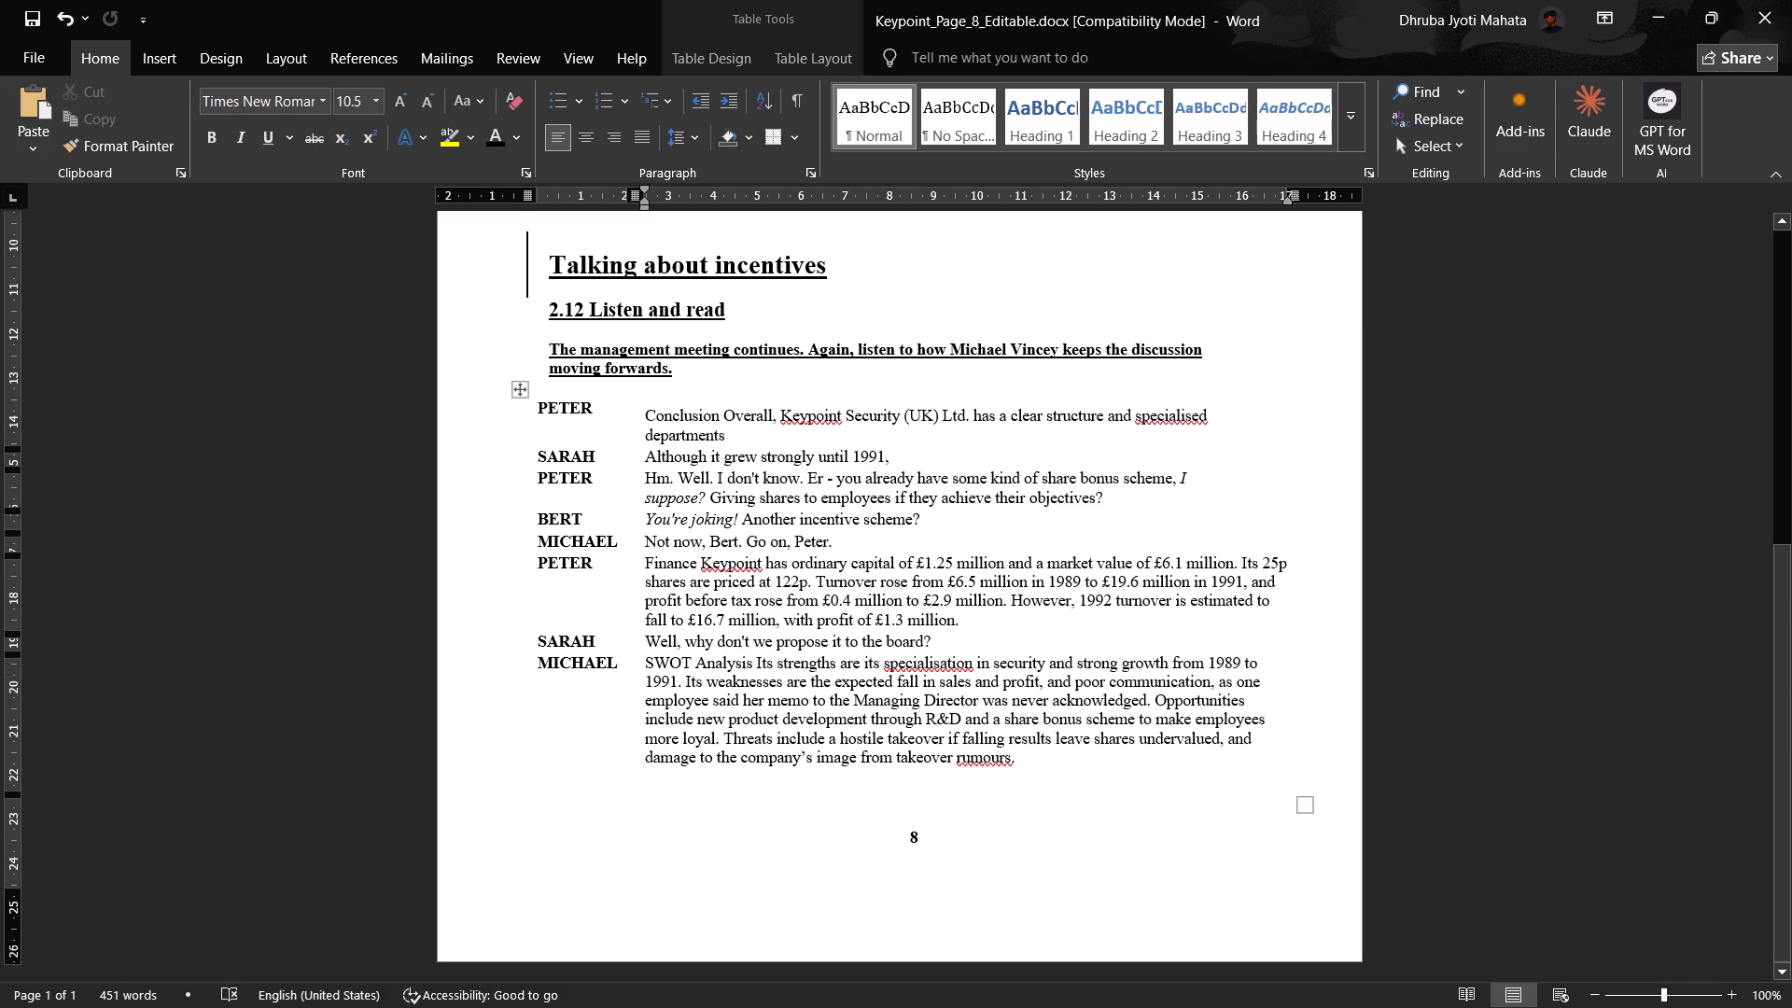
left_click_drag(1120, 502, 957, 483)
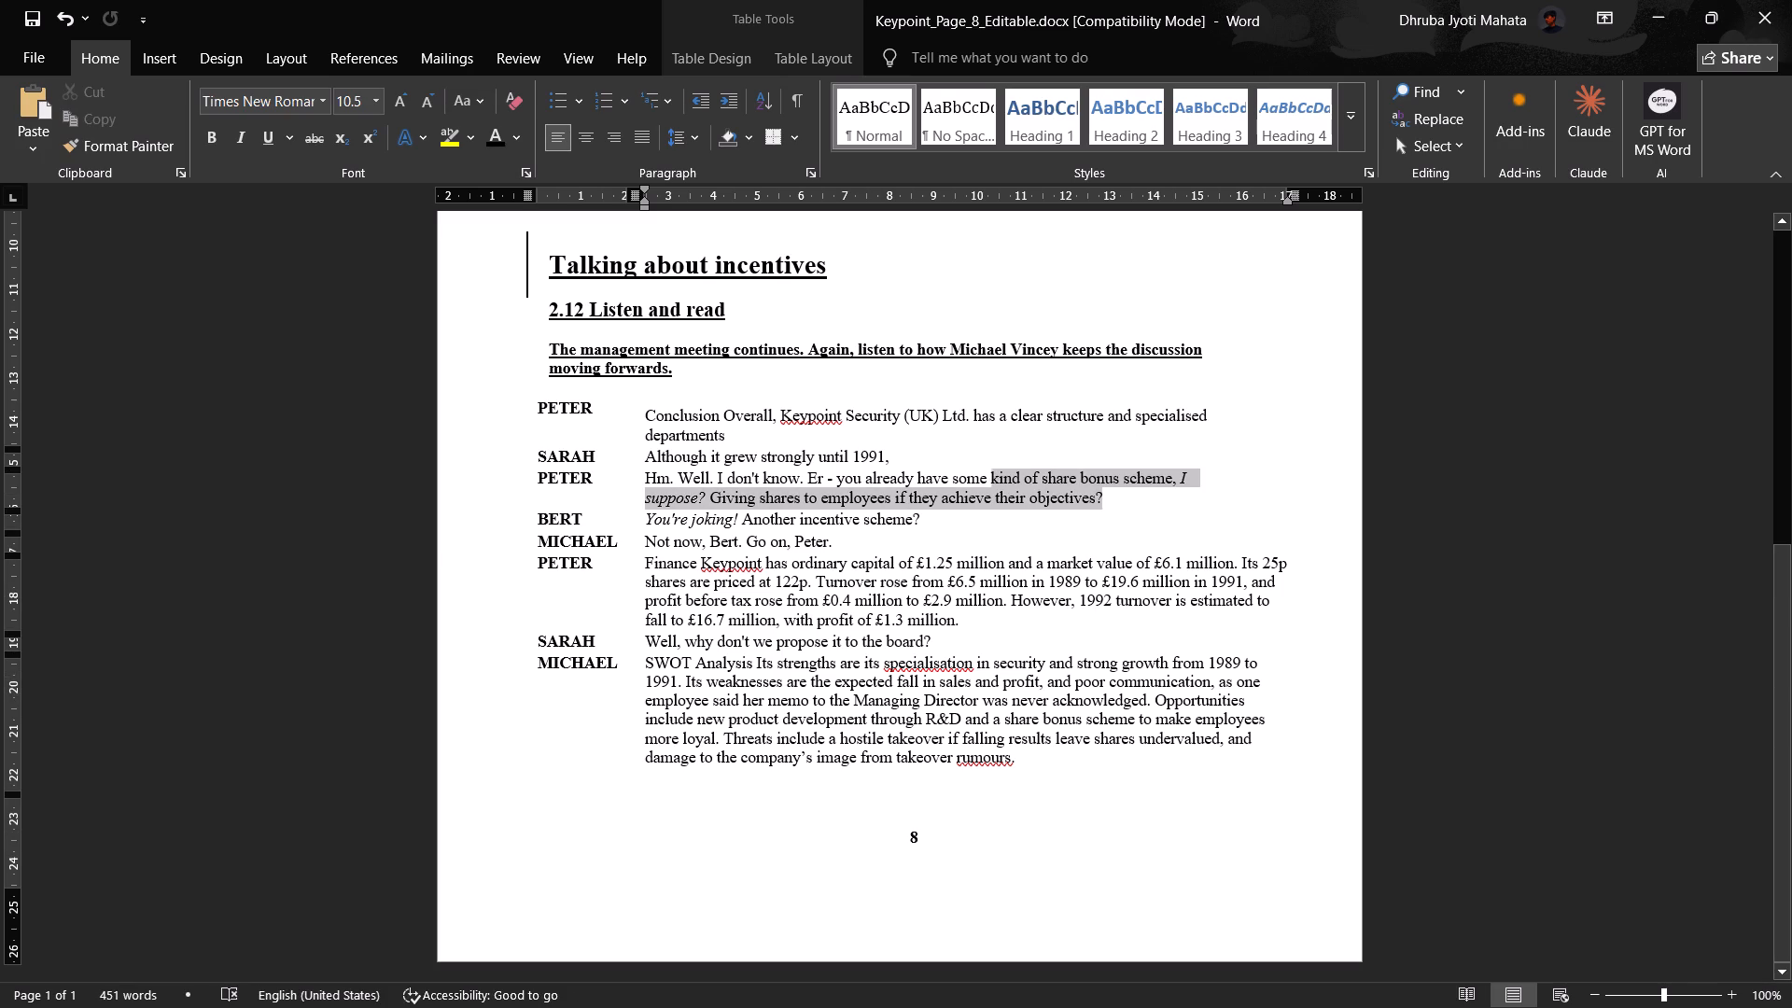
left_click_drag(957, 483, 663, 477)
key("ctrl+v")
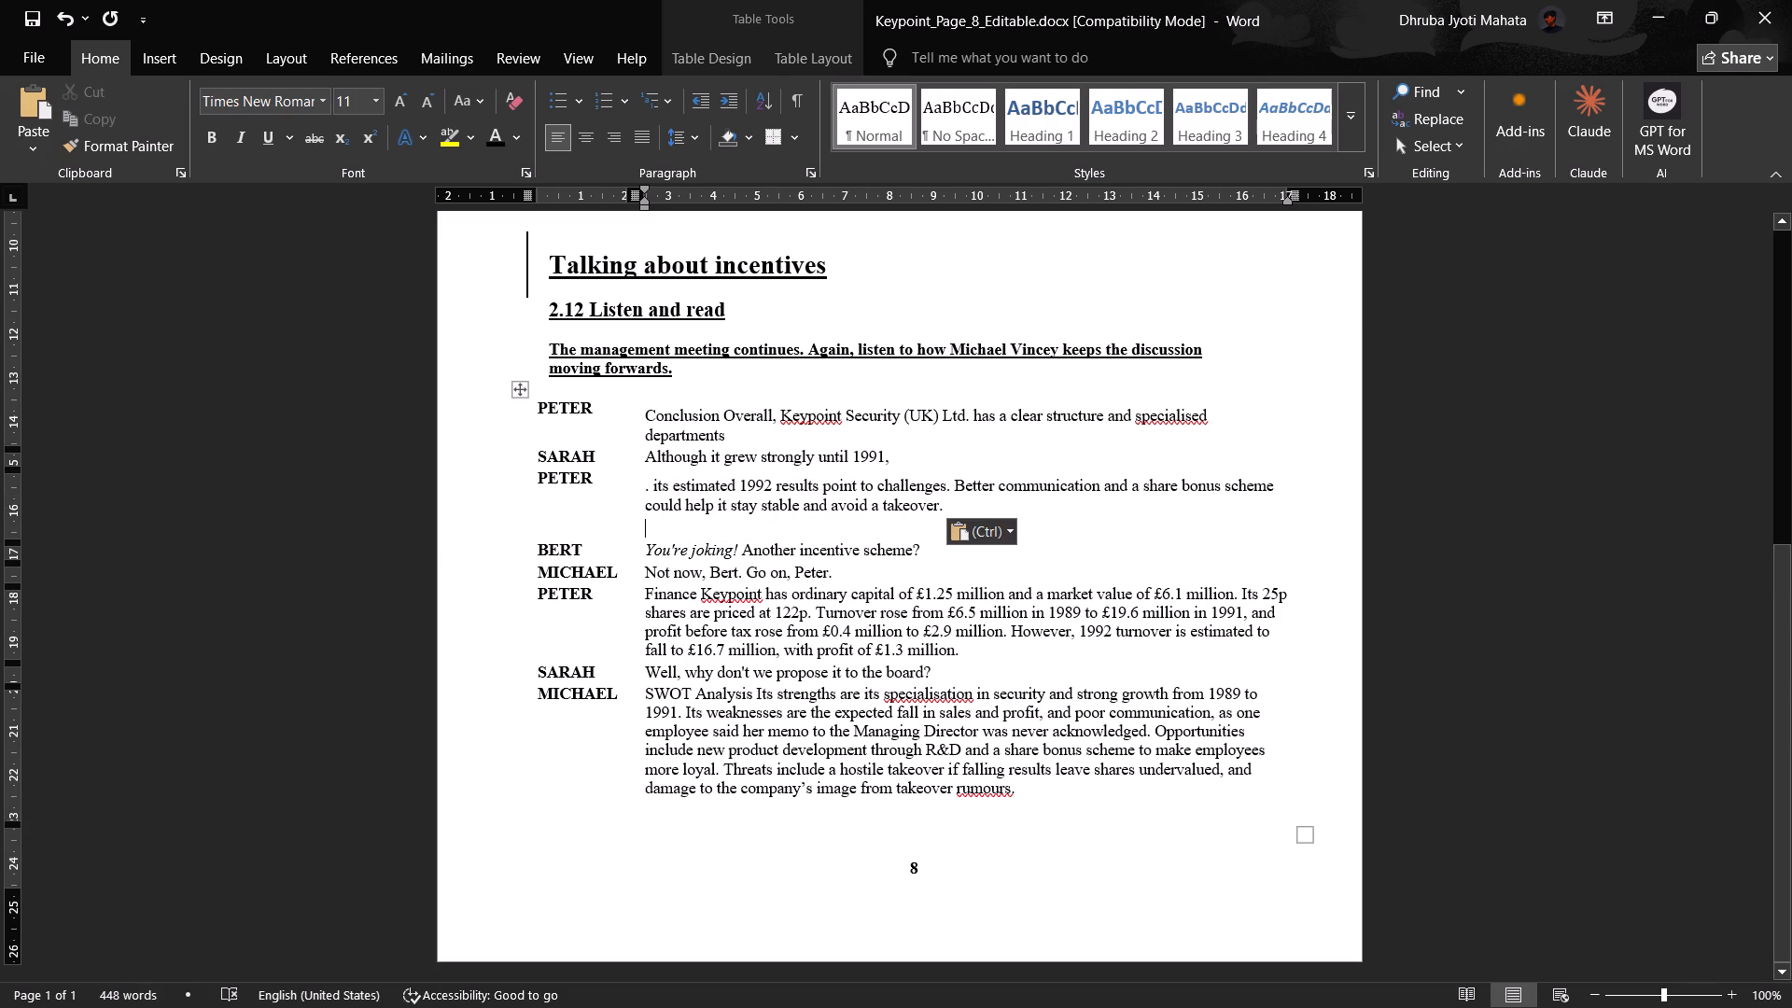
left_click(652, 486)
key("ctrl+z")
key("ctrl+z")
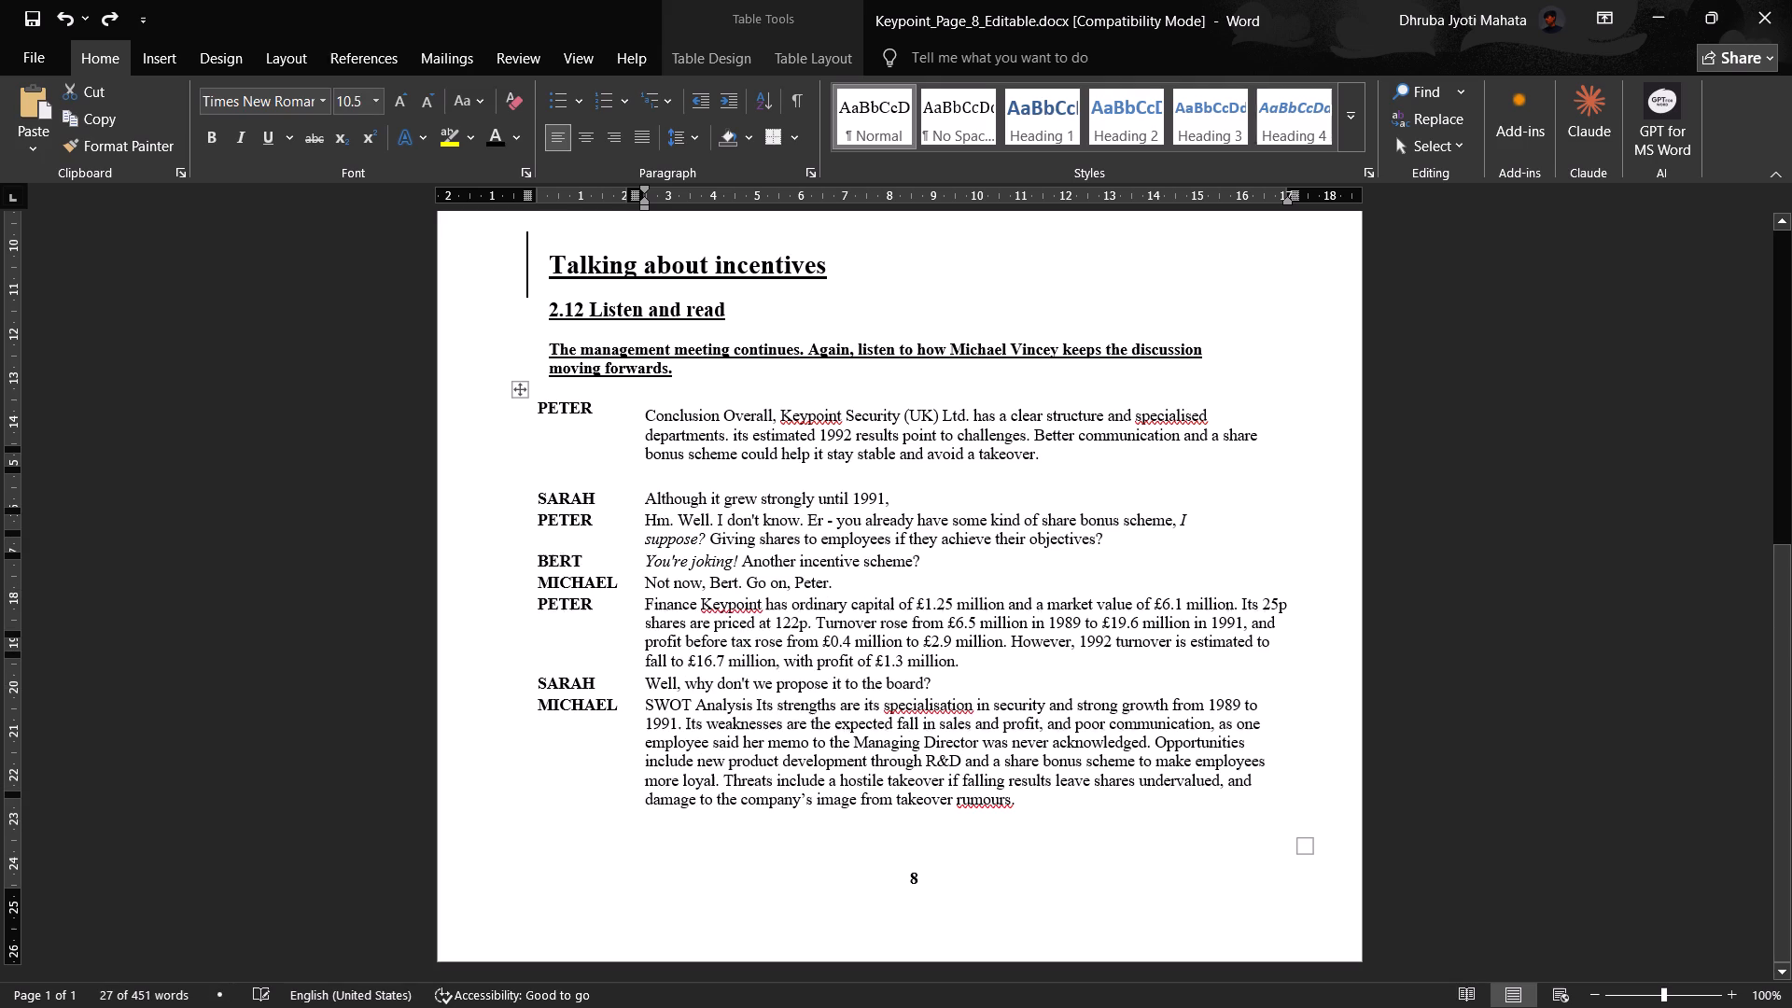
key("ctrl+z")
key("ctrl+z")
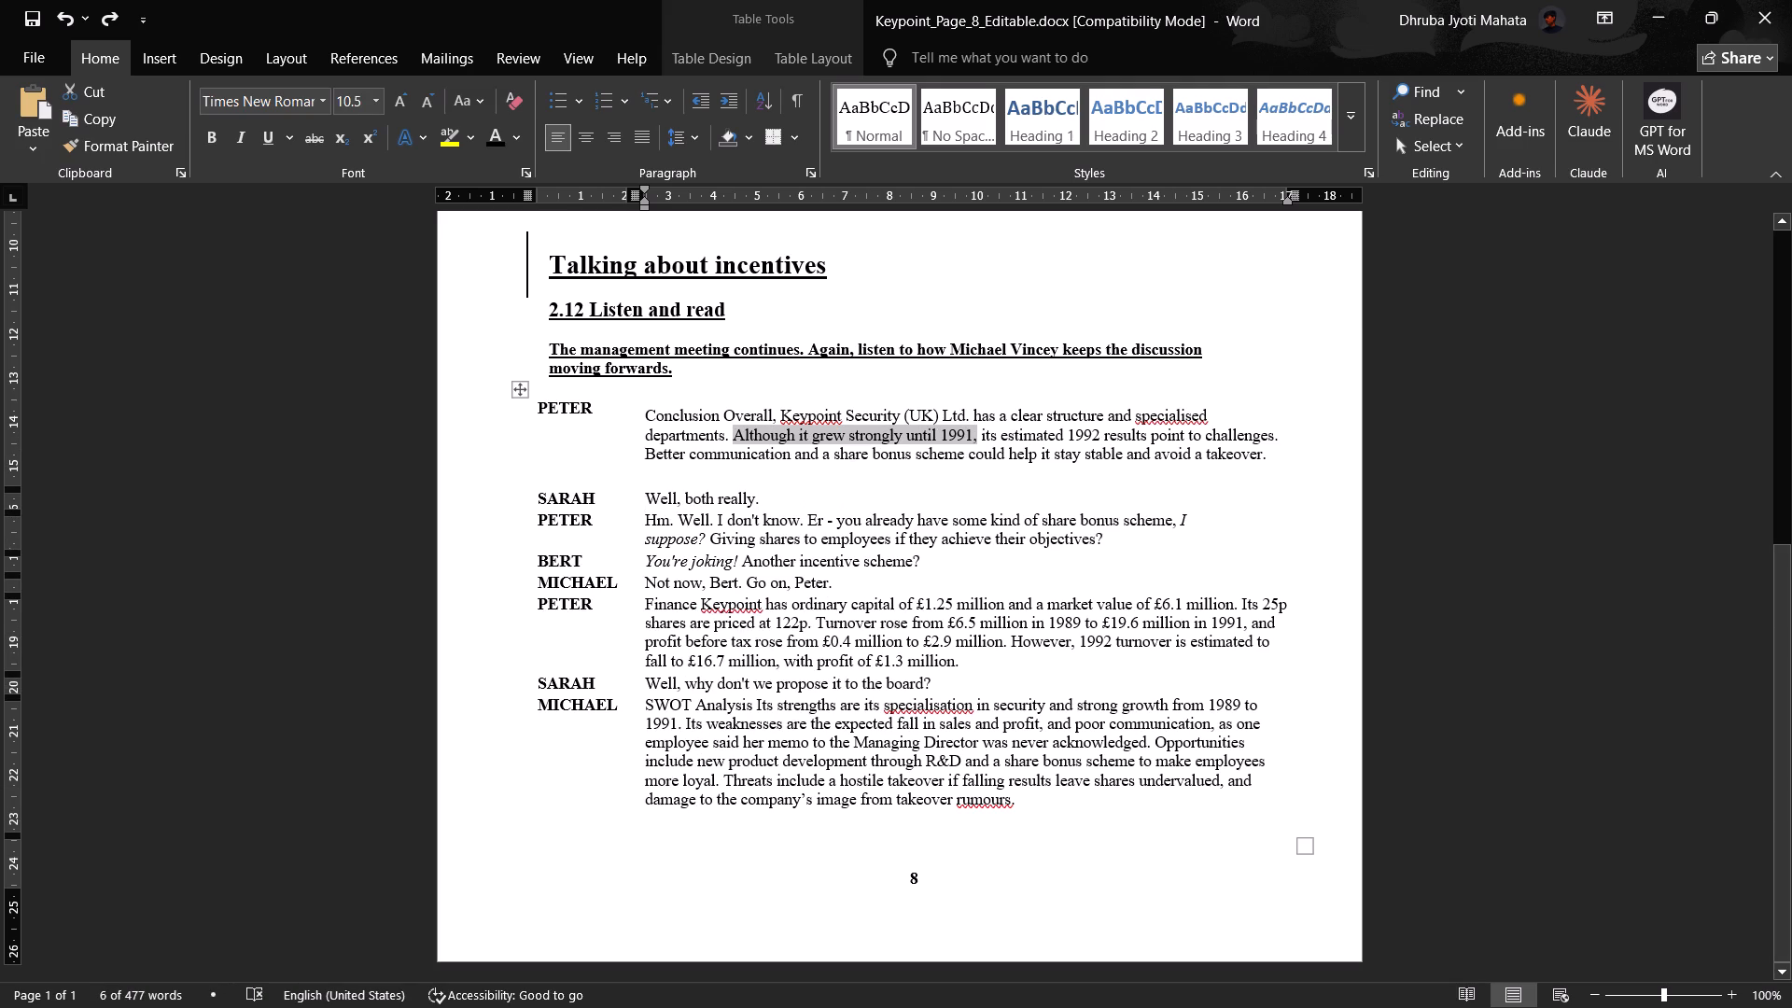
key("ctrl+y")
key("ctrl+y")
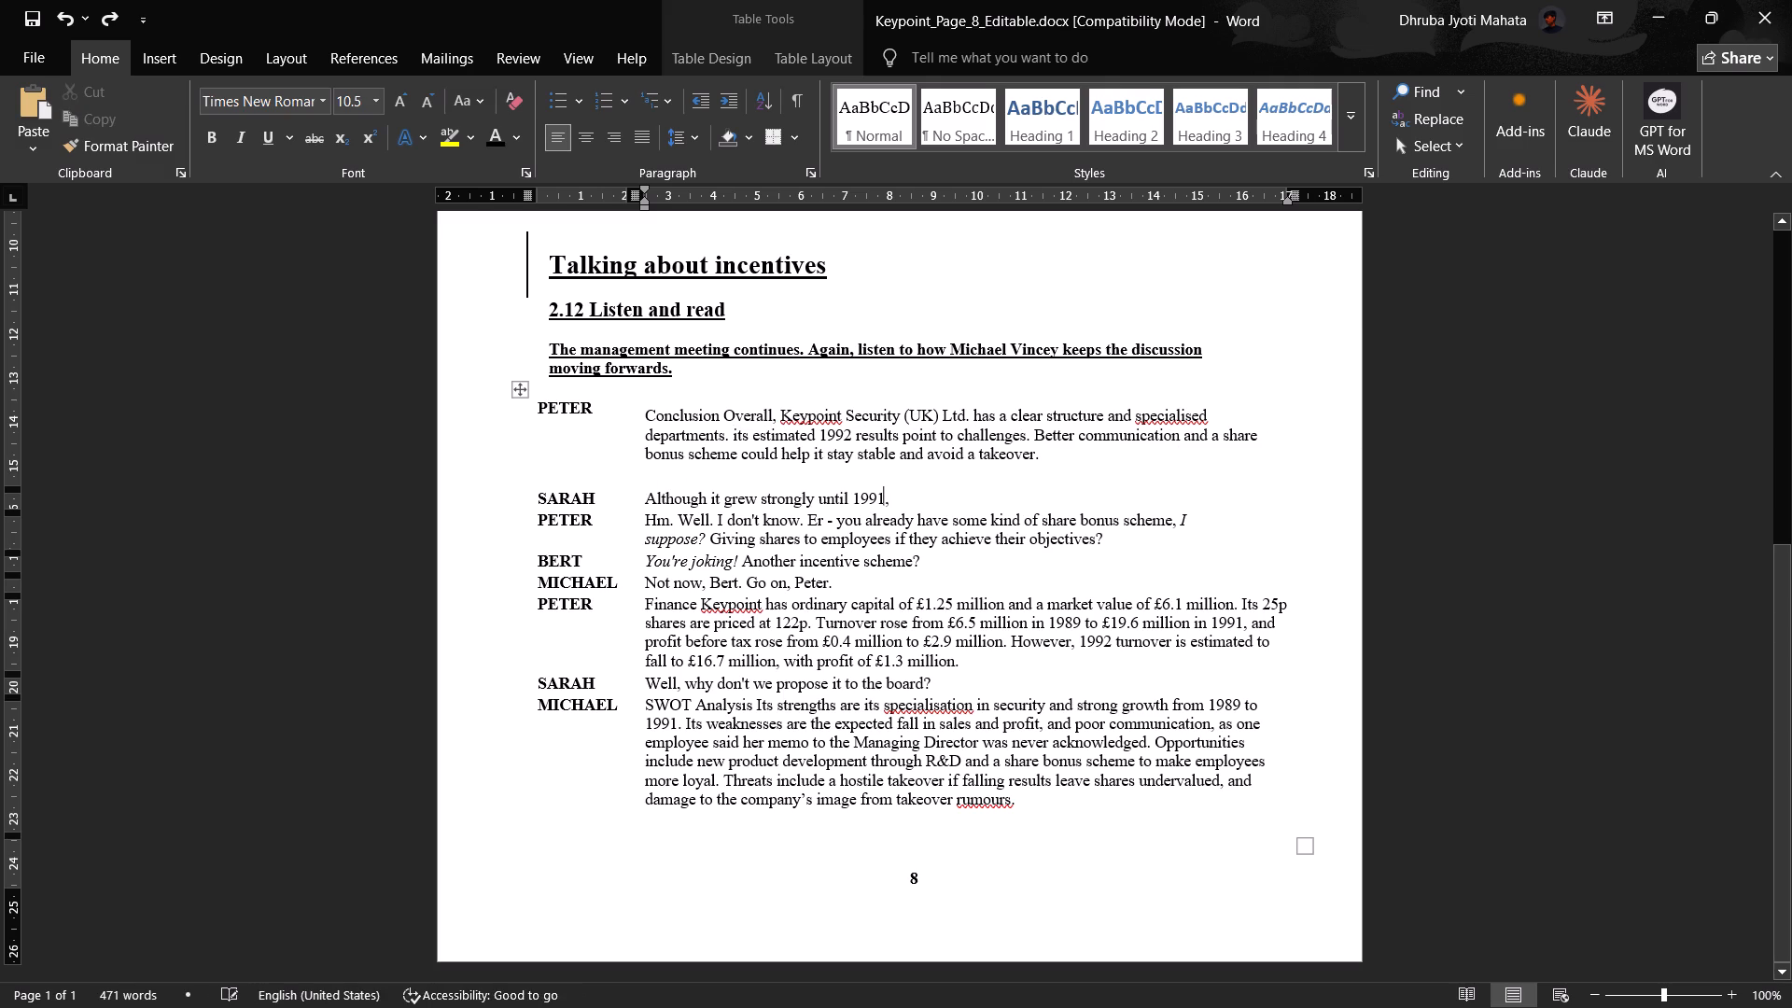
key("ctrl+y")
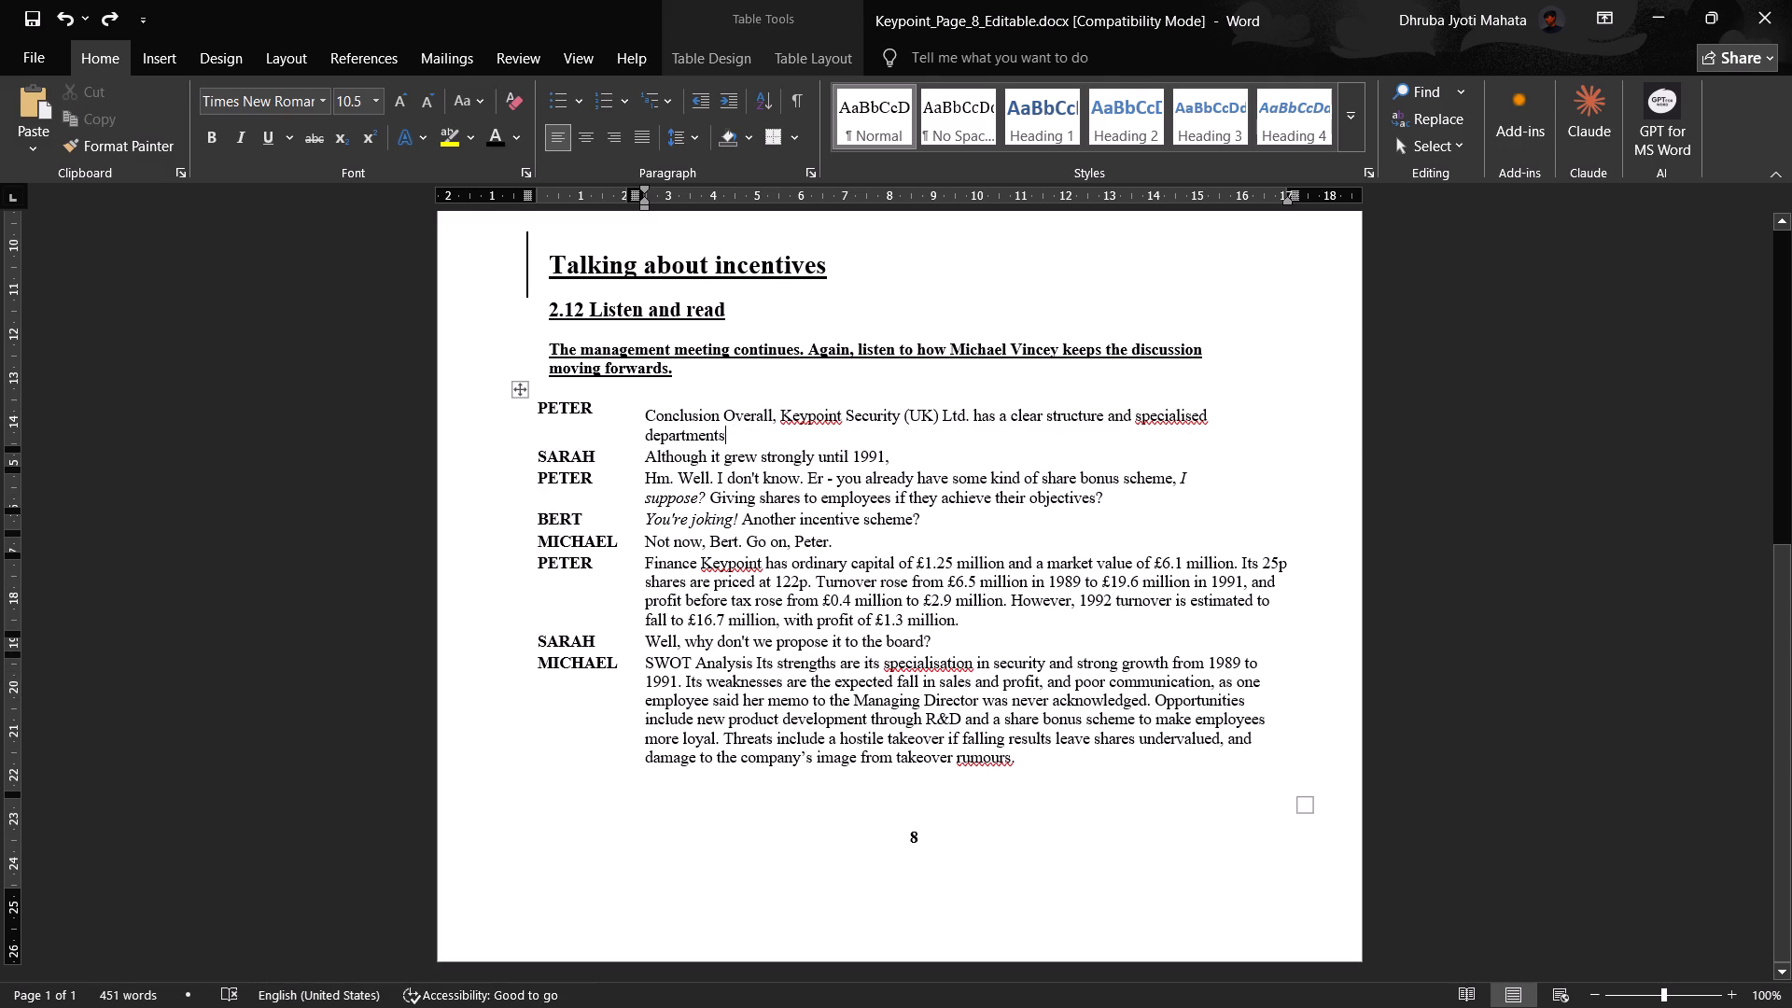
End the Conclusion text in Peter's first row with a single full stop after "departments".
key("period")
key("ctrl+y")
key("ctrl+y")
key("BackSpace")
key("BackSpace")
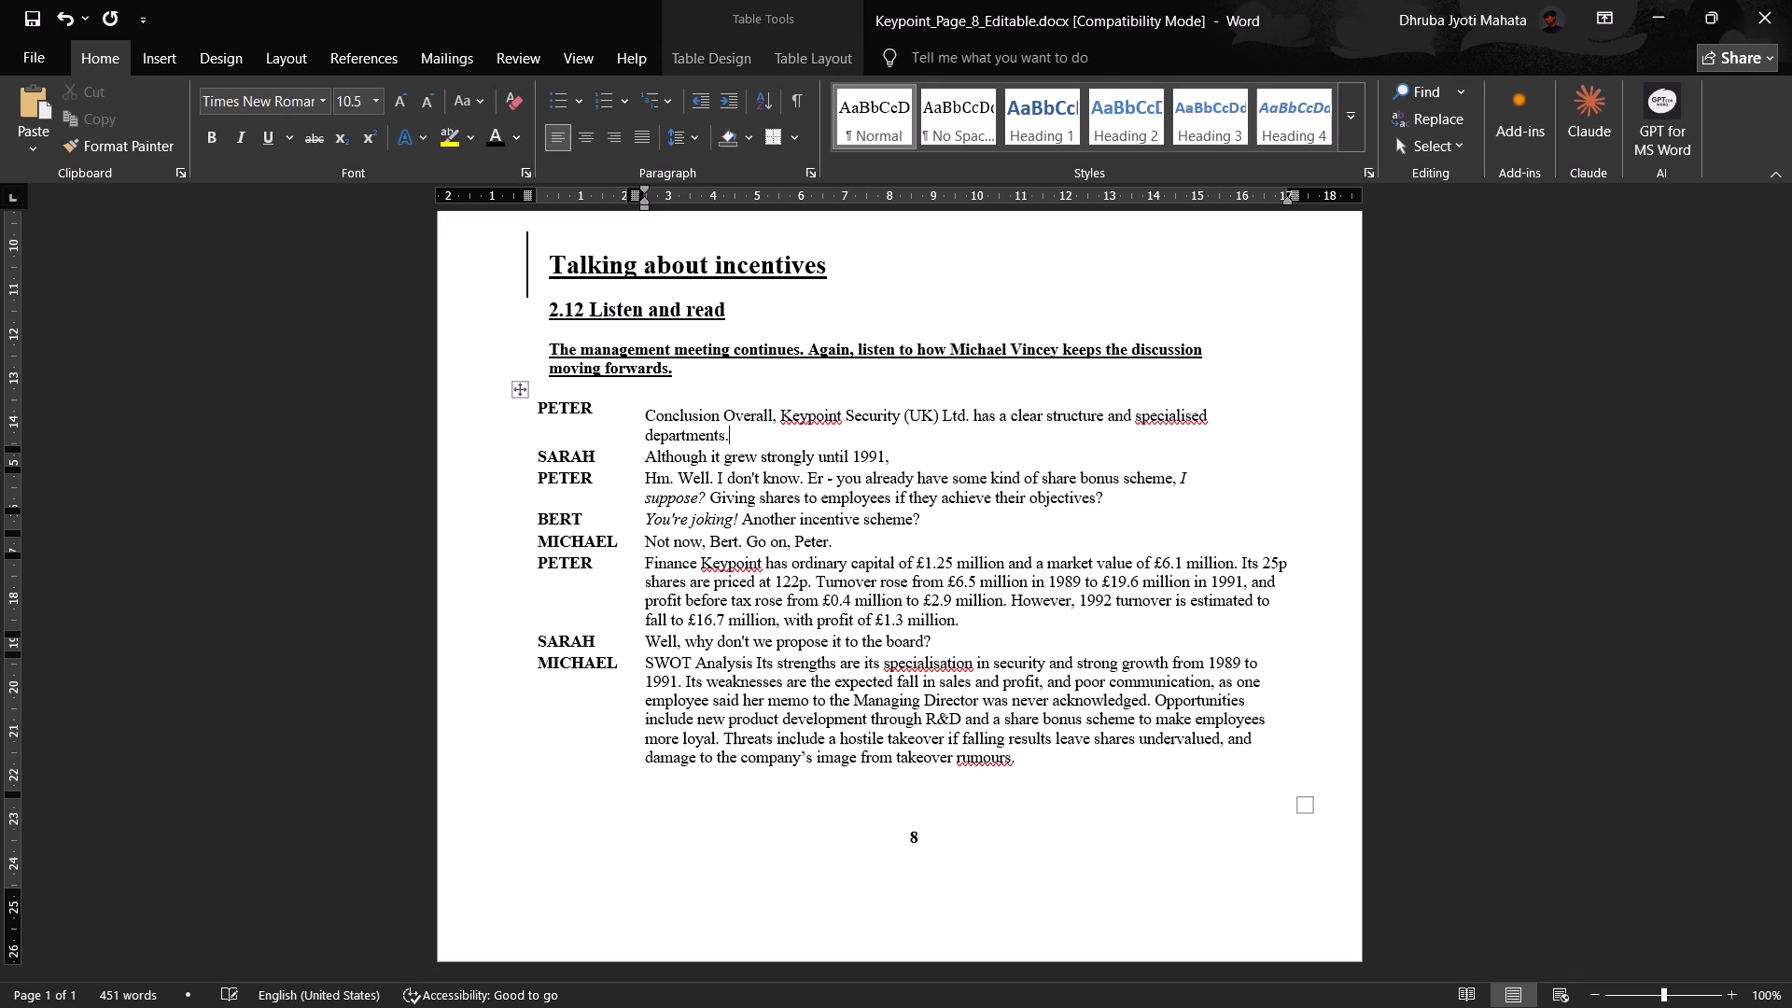
key("BackSpace")
key("period")
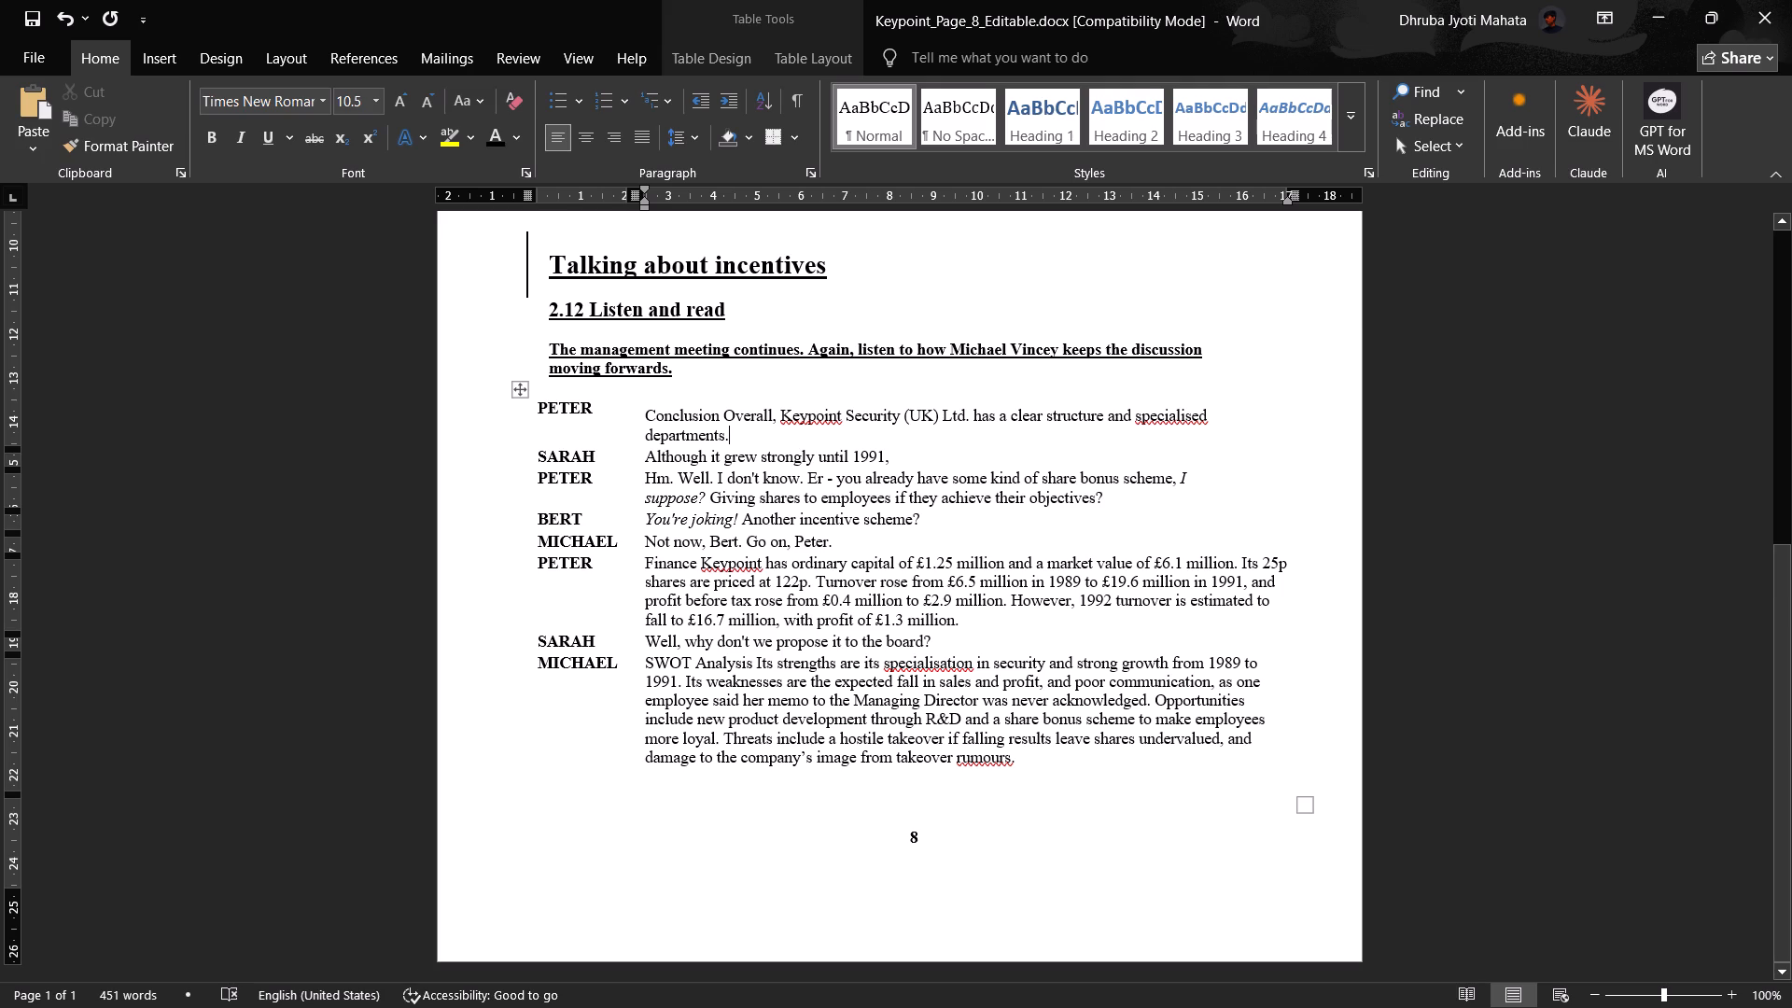
Replace Peter's share bonus speech with the cut Conclusion text, removing its leading full stop and starting it with a capital "Its".
left_click_drag(1102, 504, 656, 491)
key("ctrl+v")
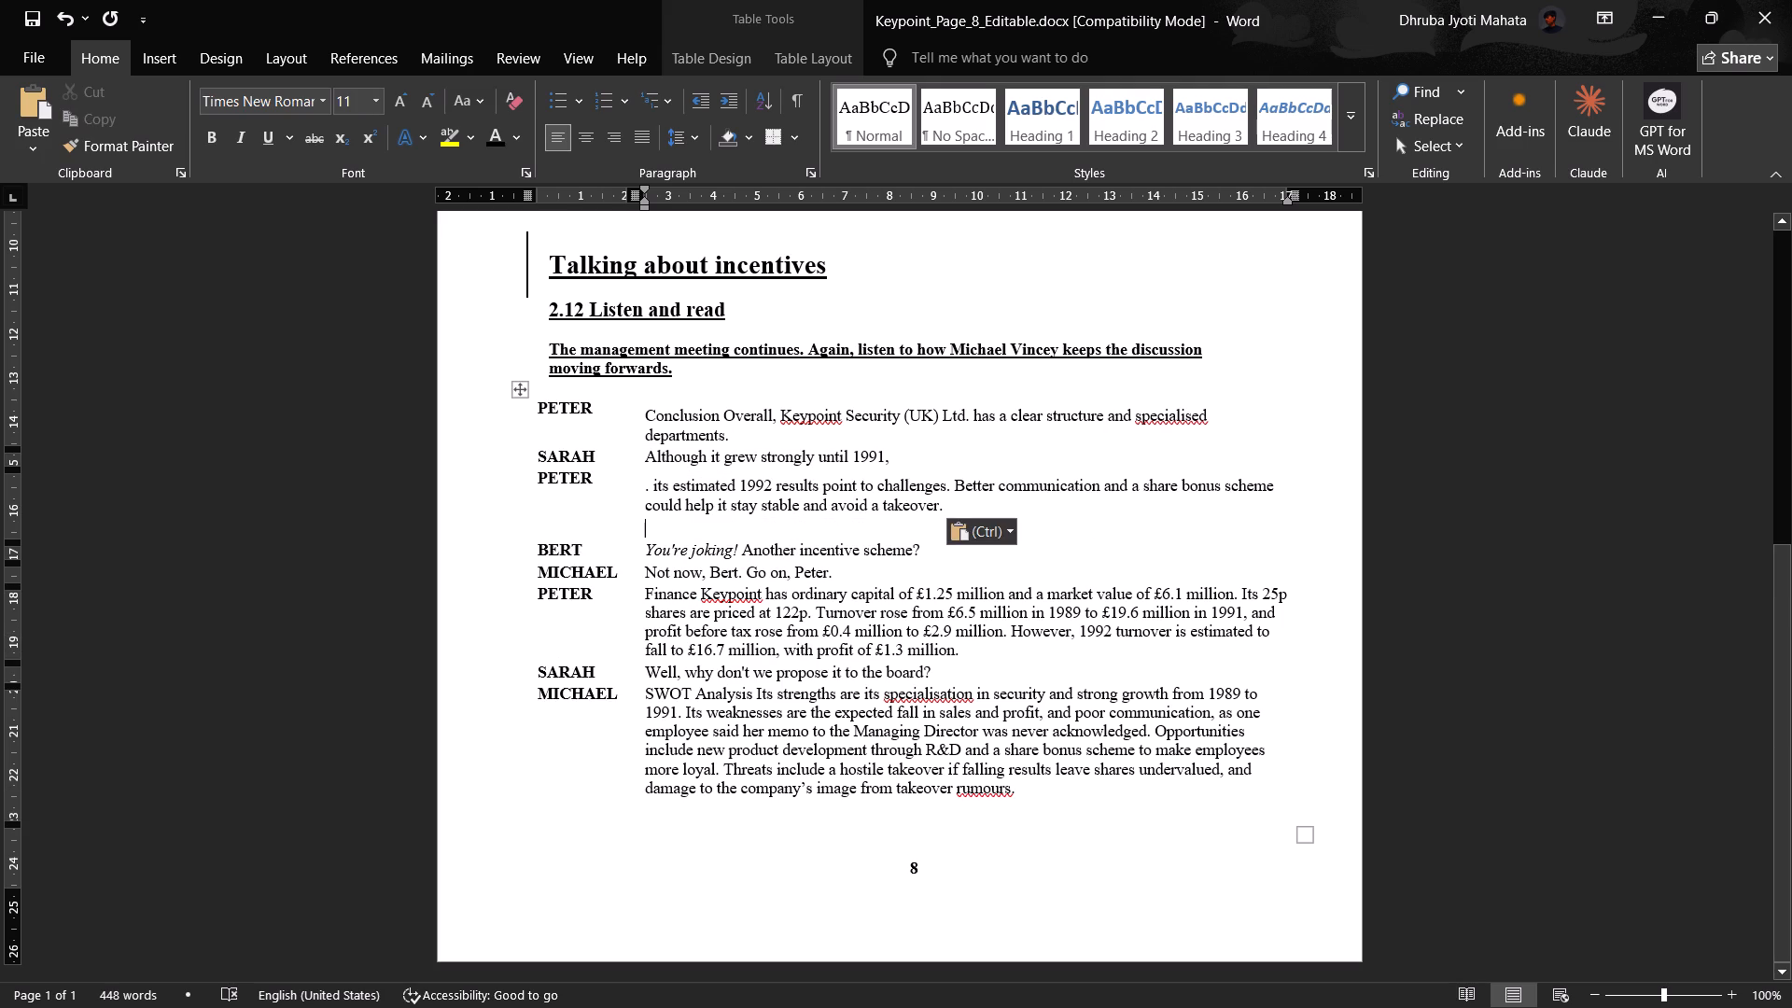
left_click(655, 487)
key("Delete")
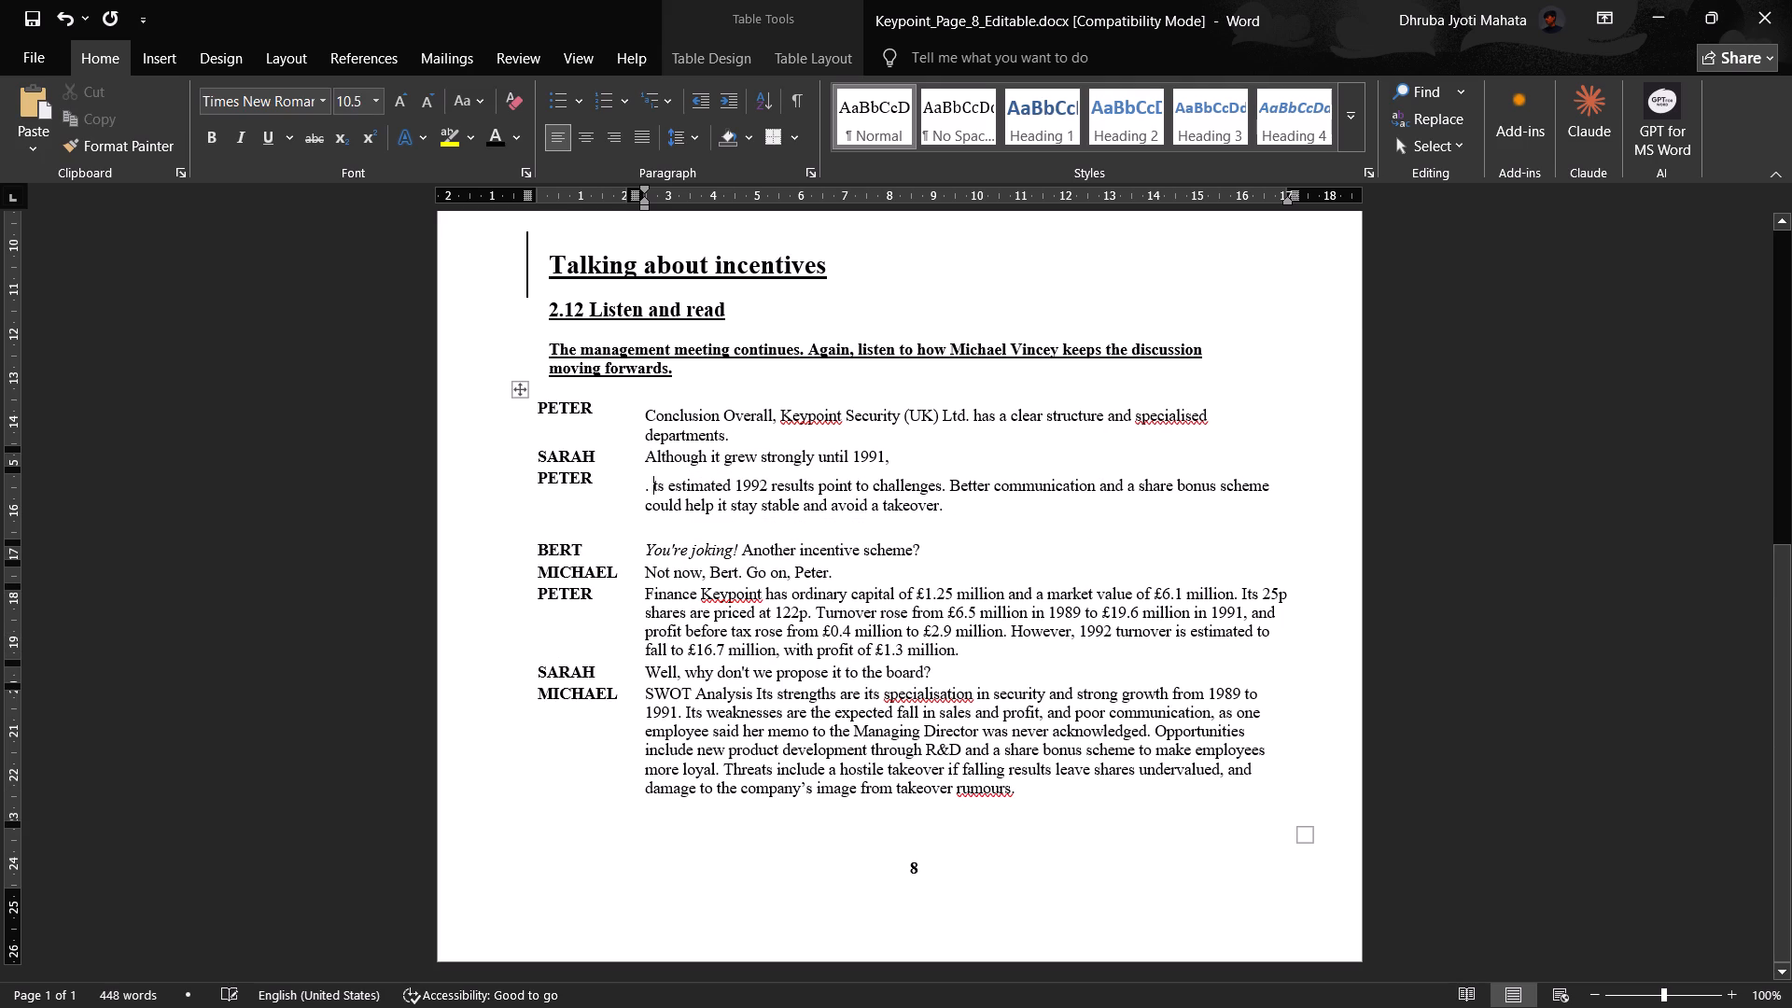
key("BackSpace")
key("BackSpace")
key("shift+i")
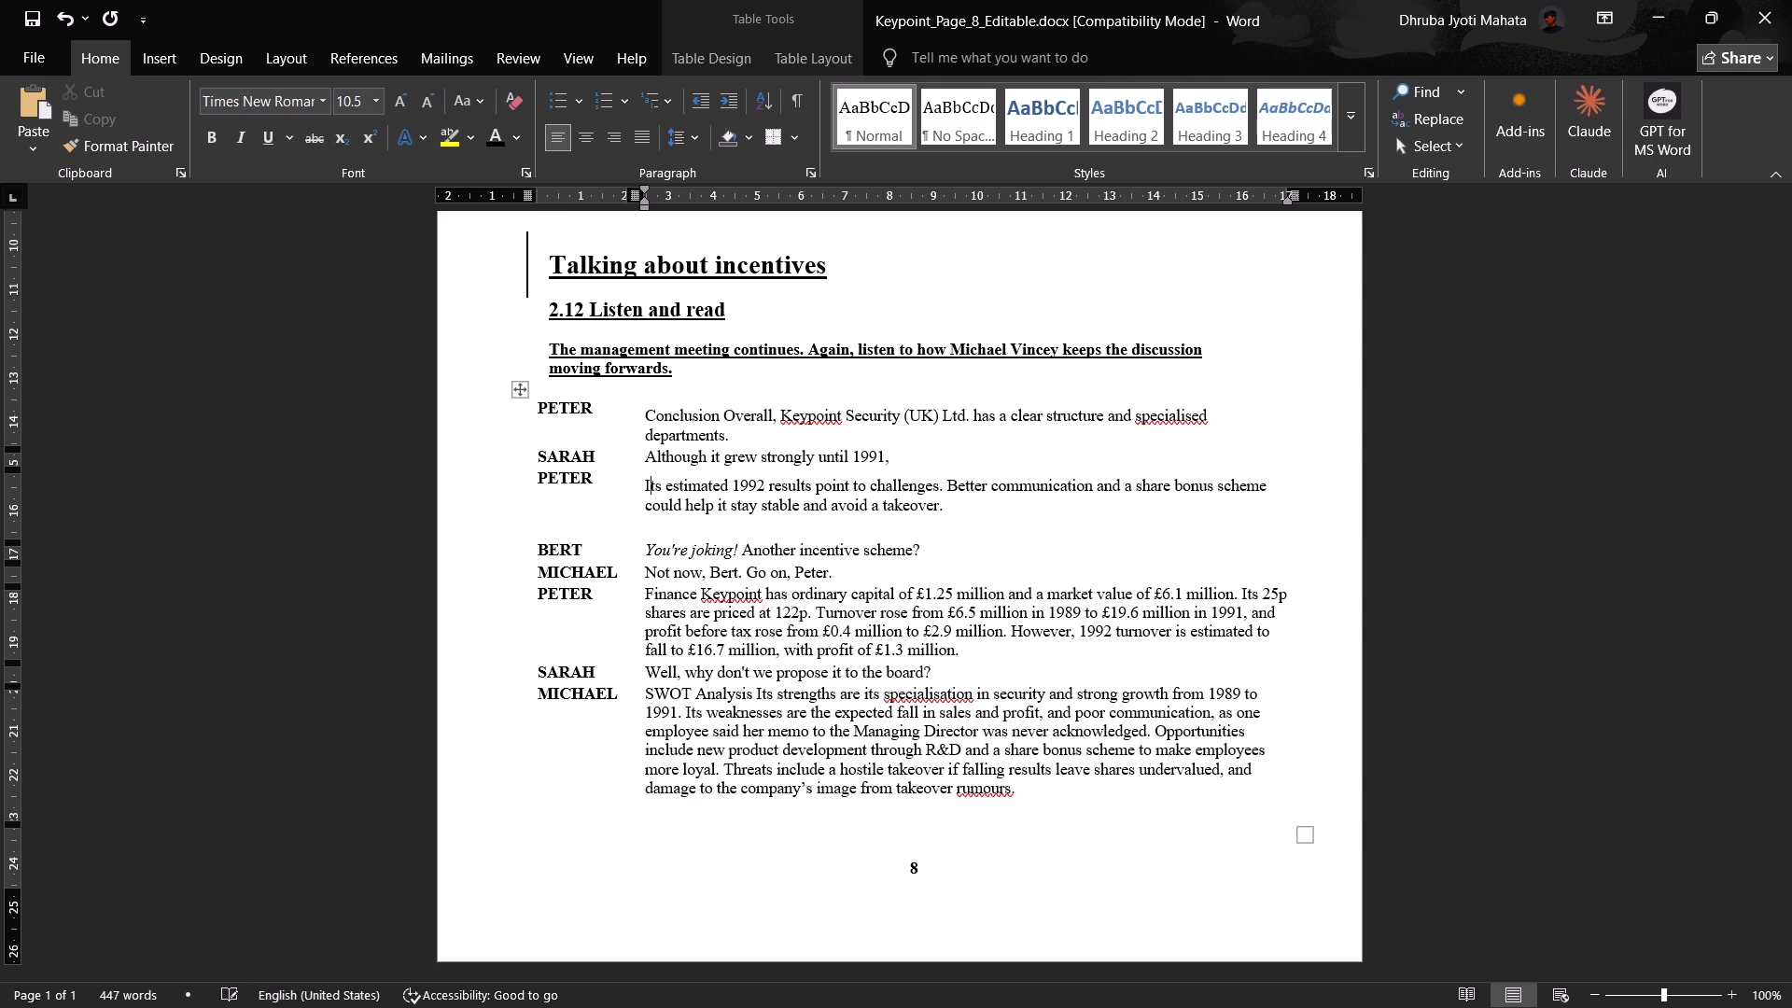
Remove the space before the "Its estimated 1992 results" paragraph in Peter's second row.
left_click_drag(955, 506, 693, 510)
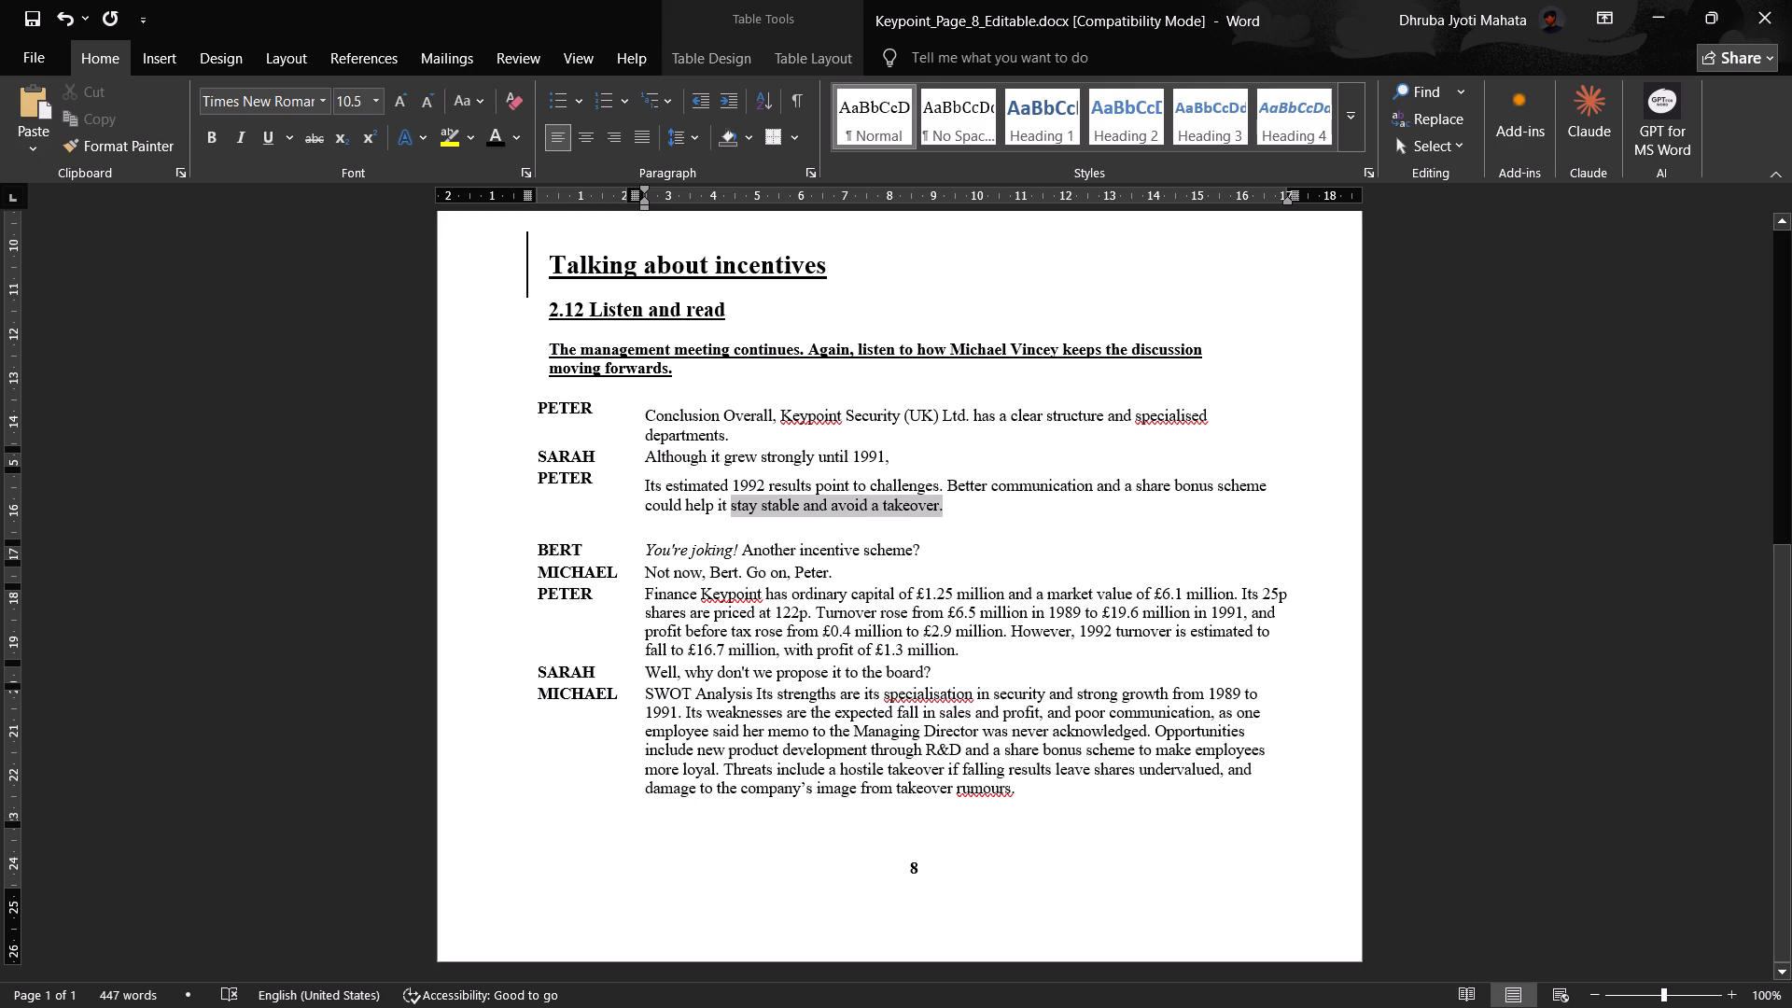
left_click_drag(693, 510, 640, 490)
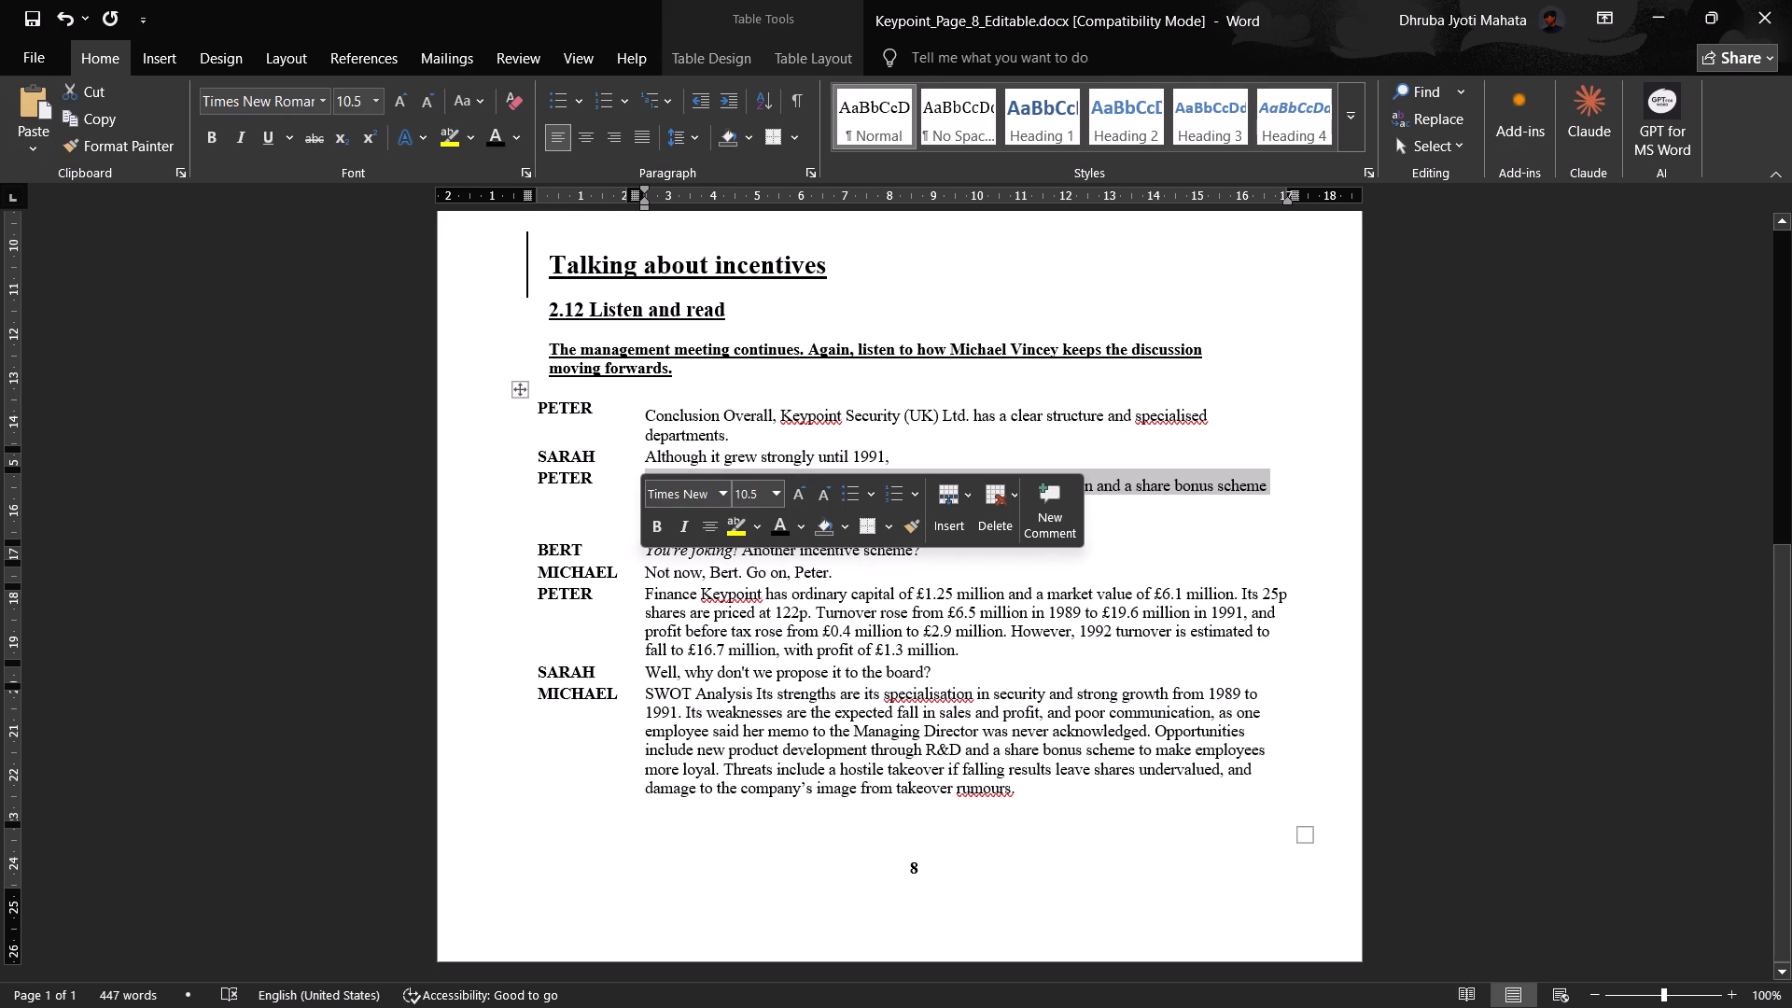
left_click(705, 143)
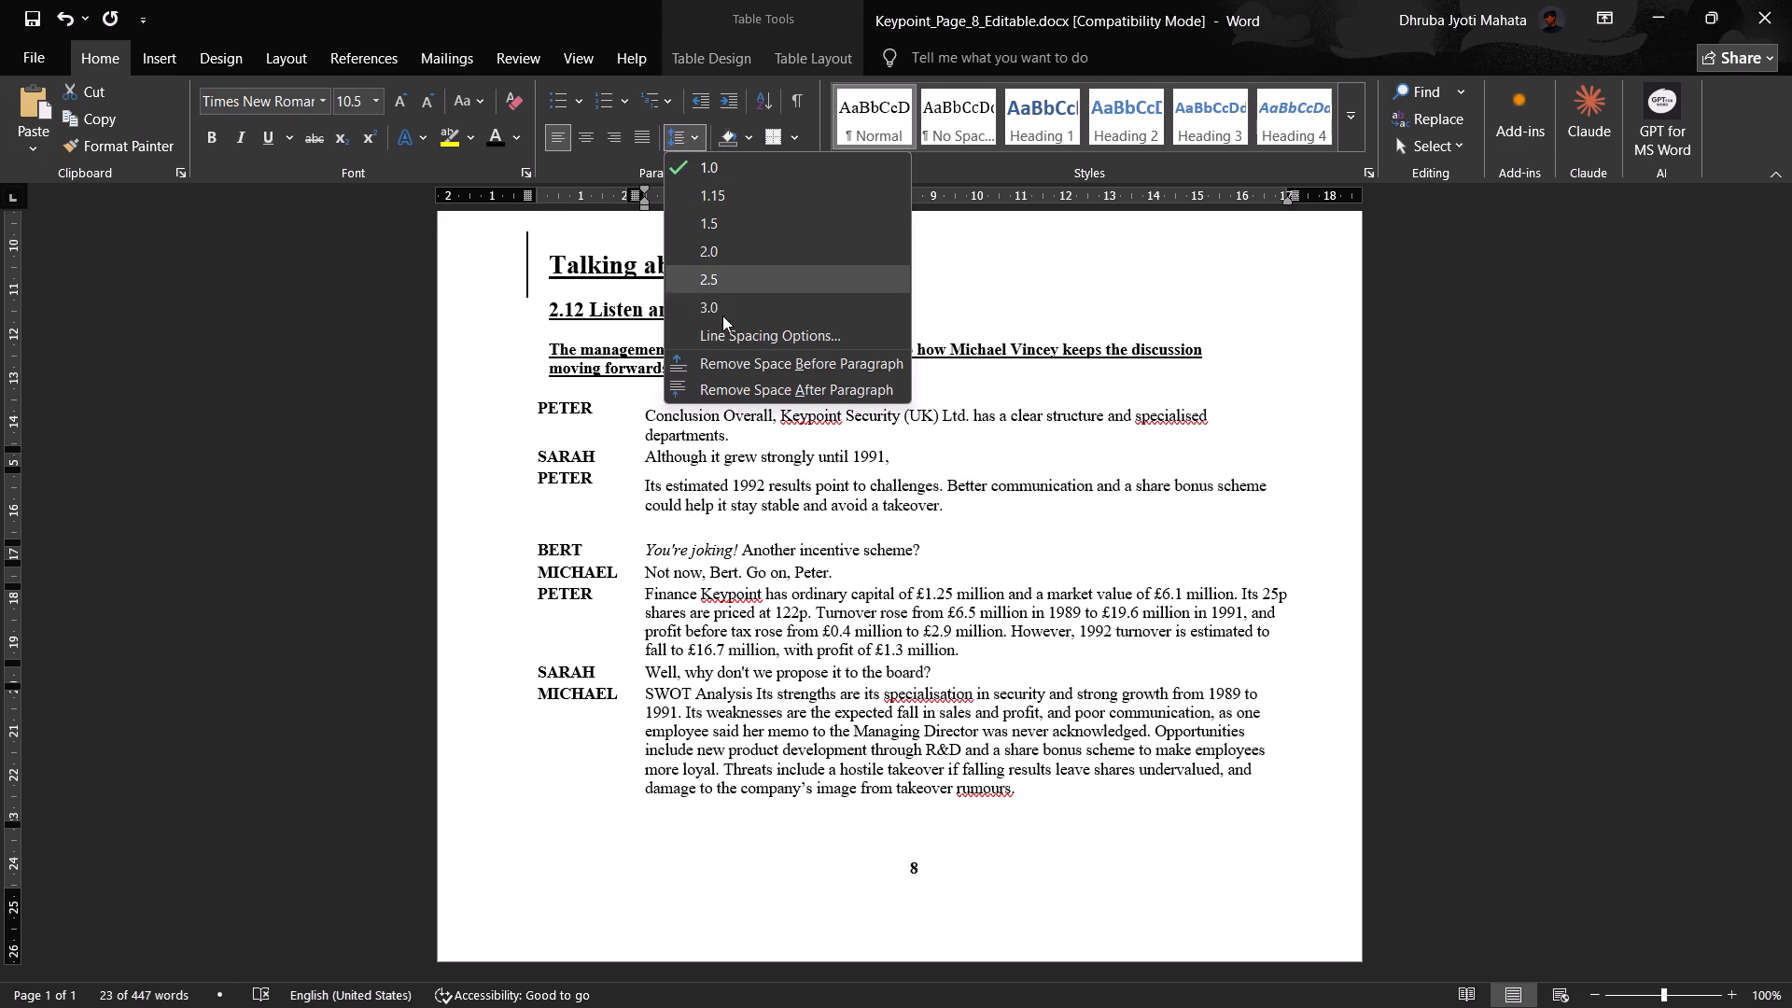
left_click(750, 364)
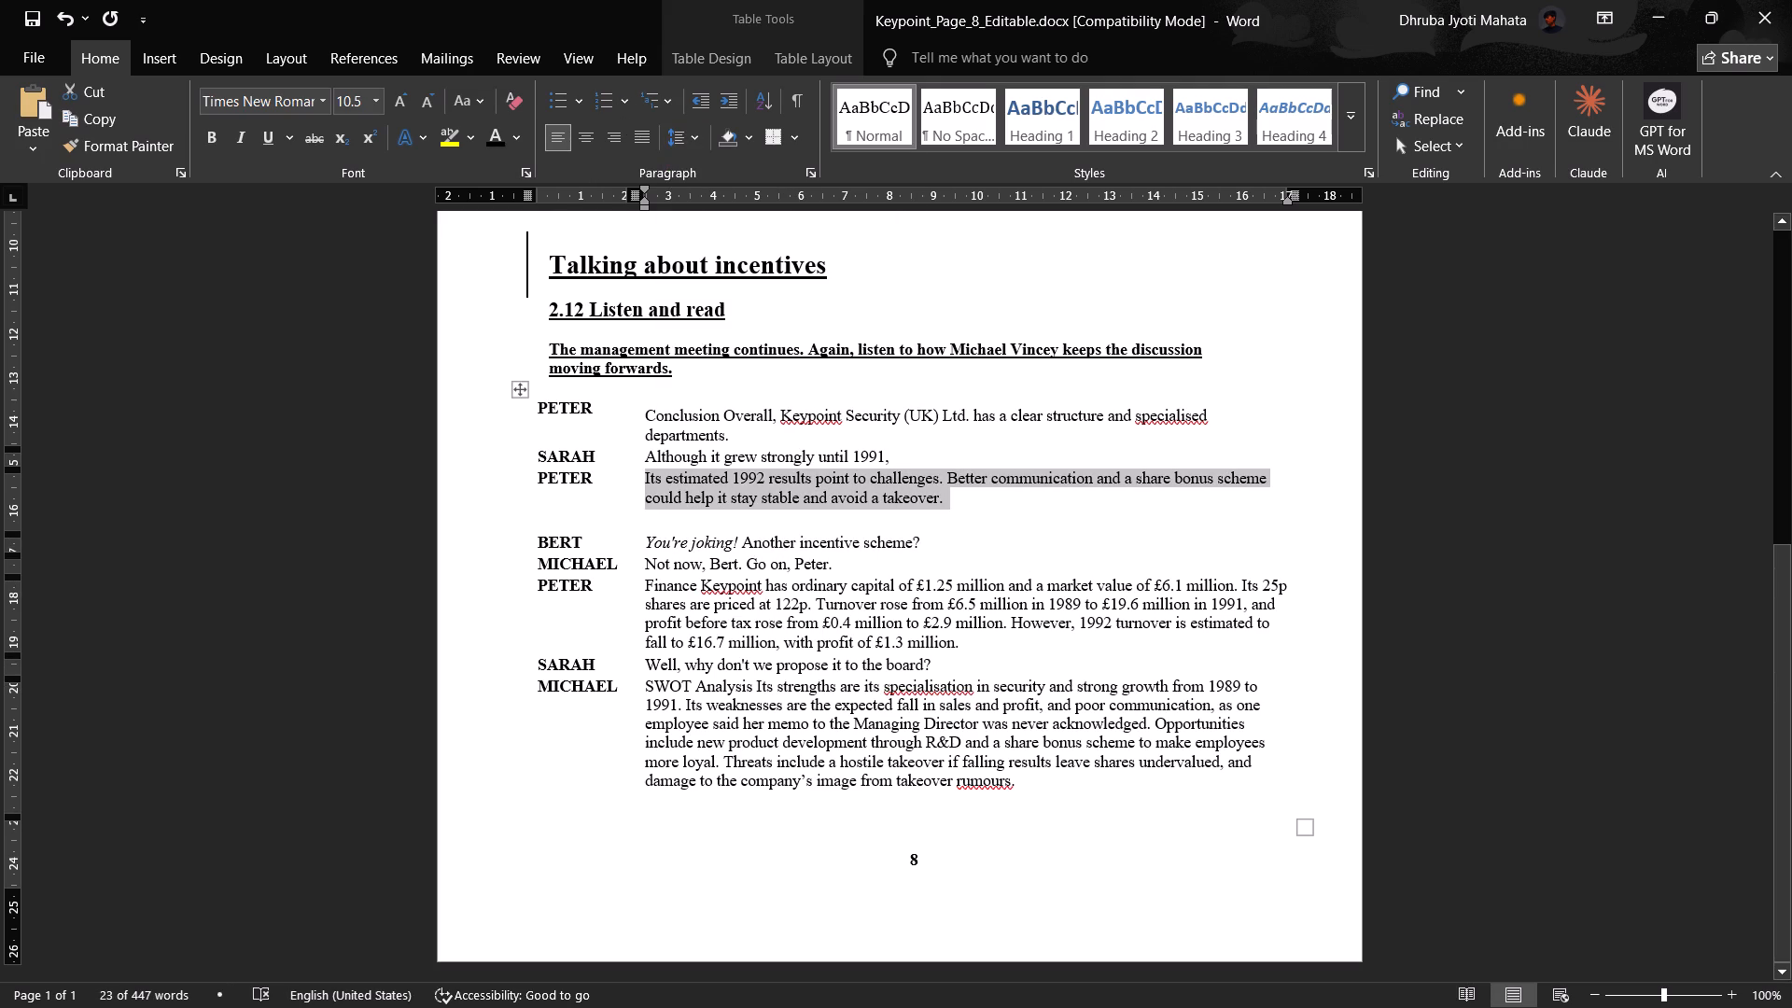
left_click(946, 838)
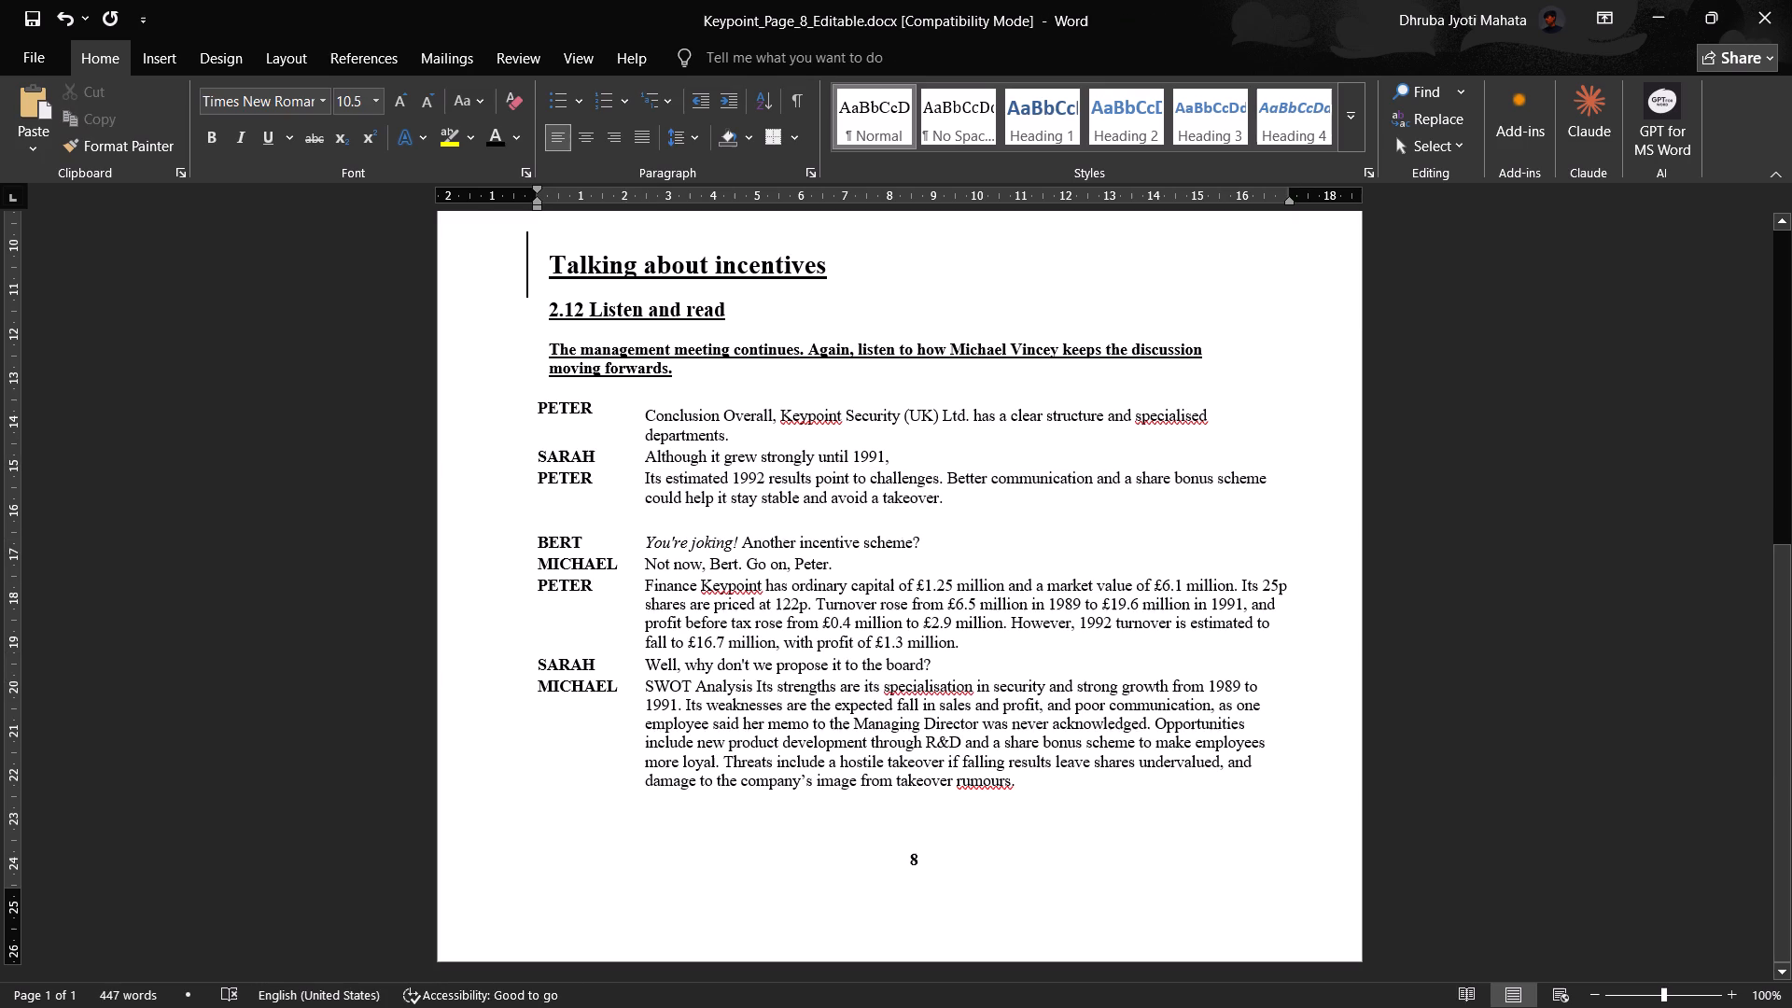
Review both dialogues and zoom out to 60% to check the layout of the whole page.
scroll(945, 847, "up", 4)
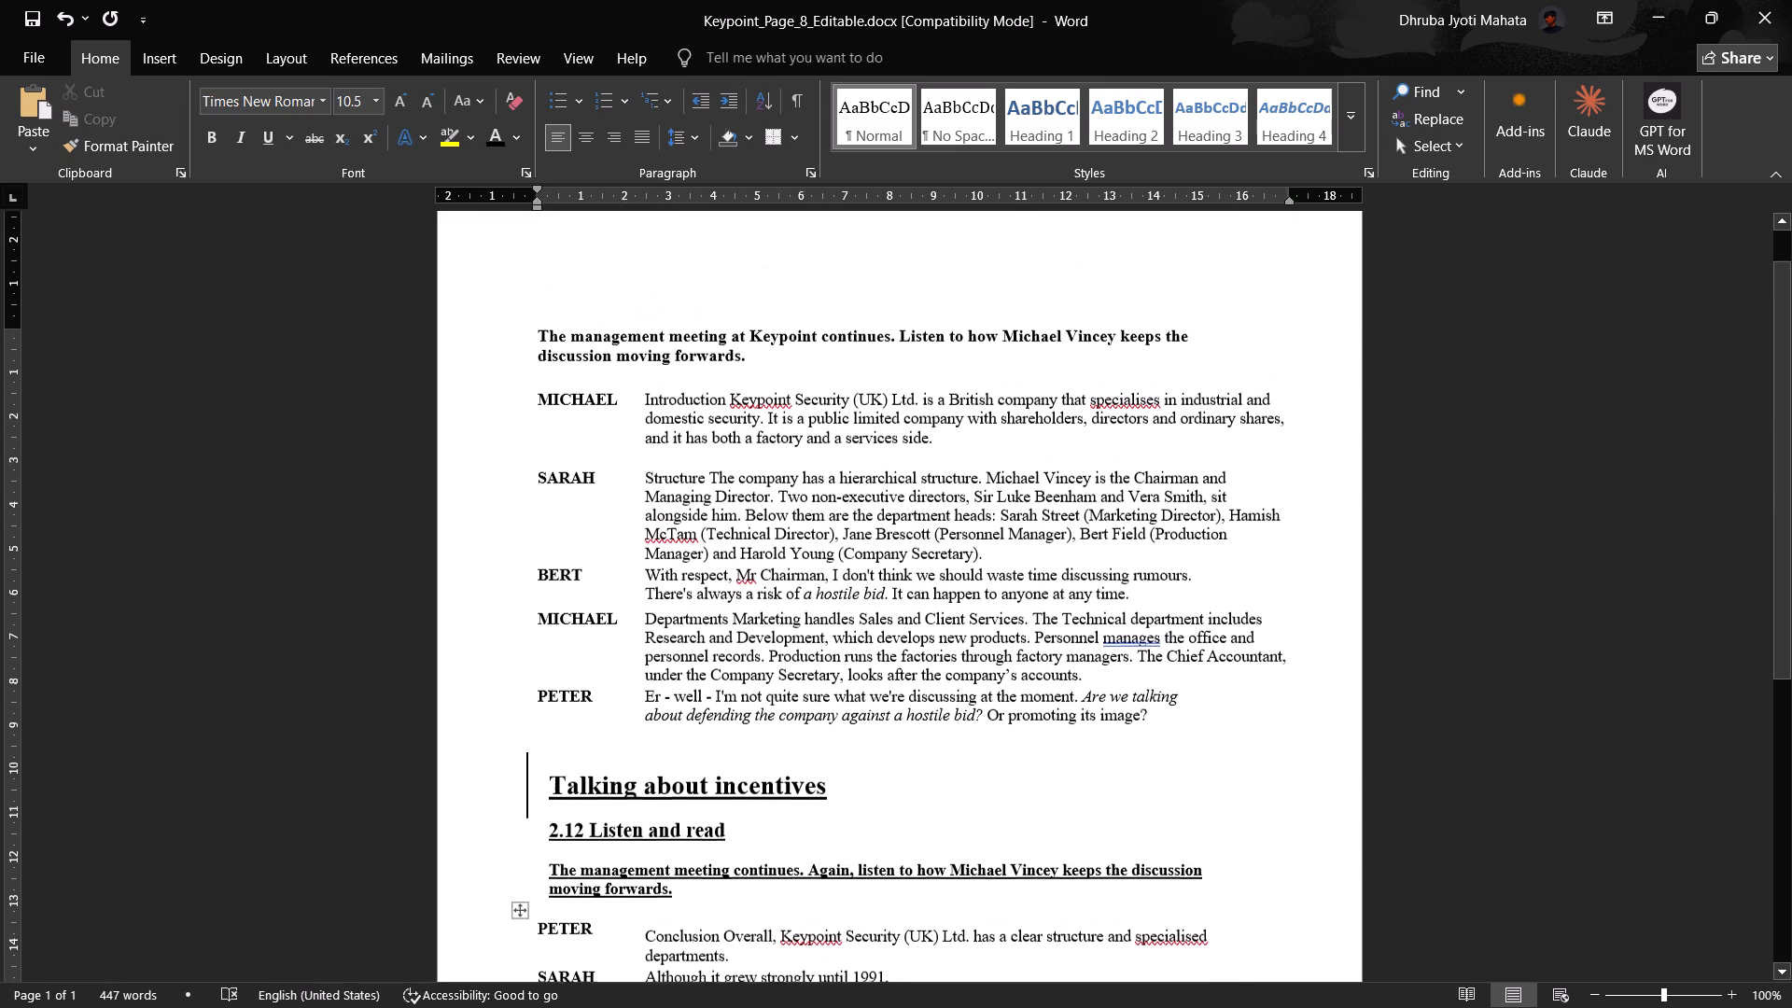
scroll(945, 847, "down", 4)
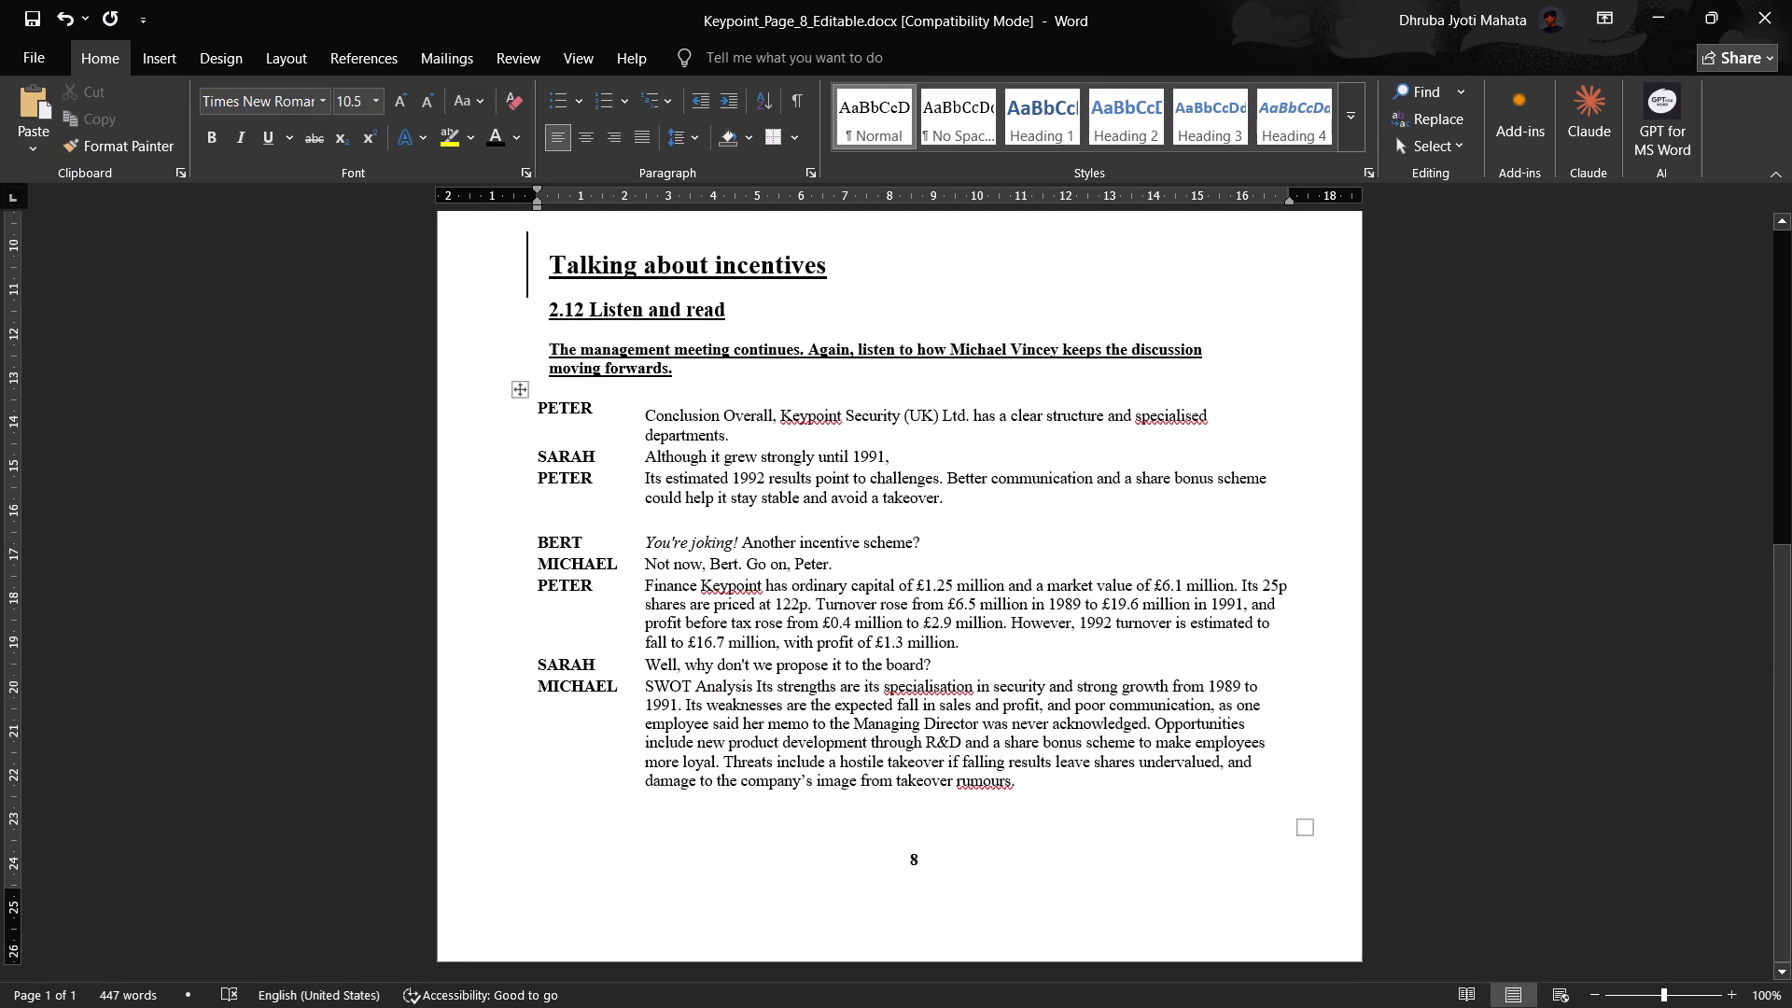
scroll(945, 847, "down", 5)
left_click(1518, 842)
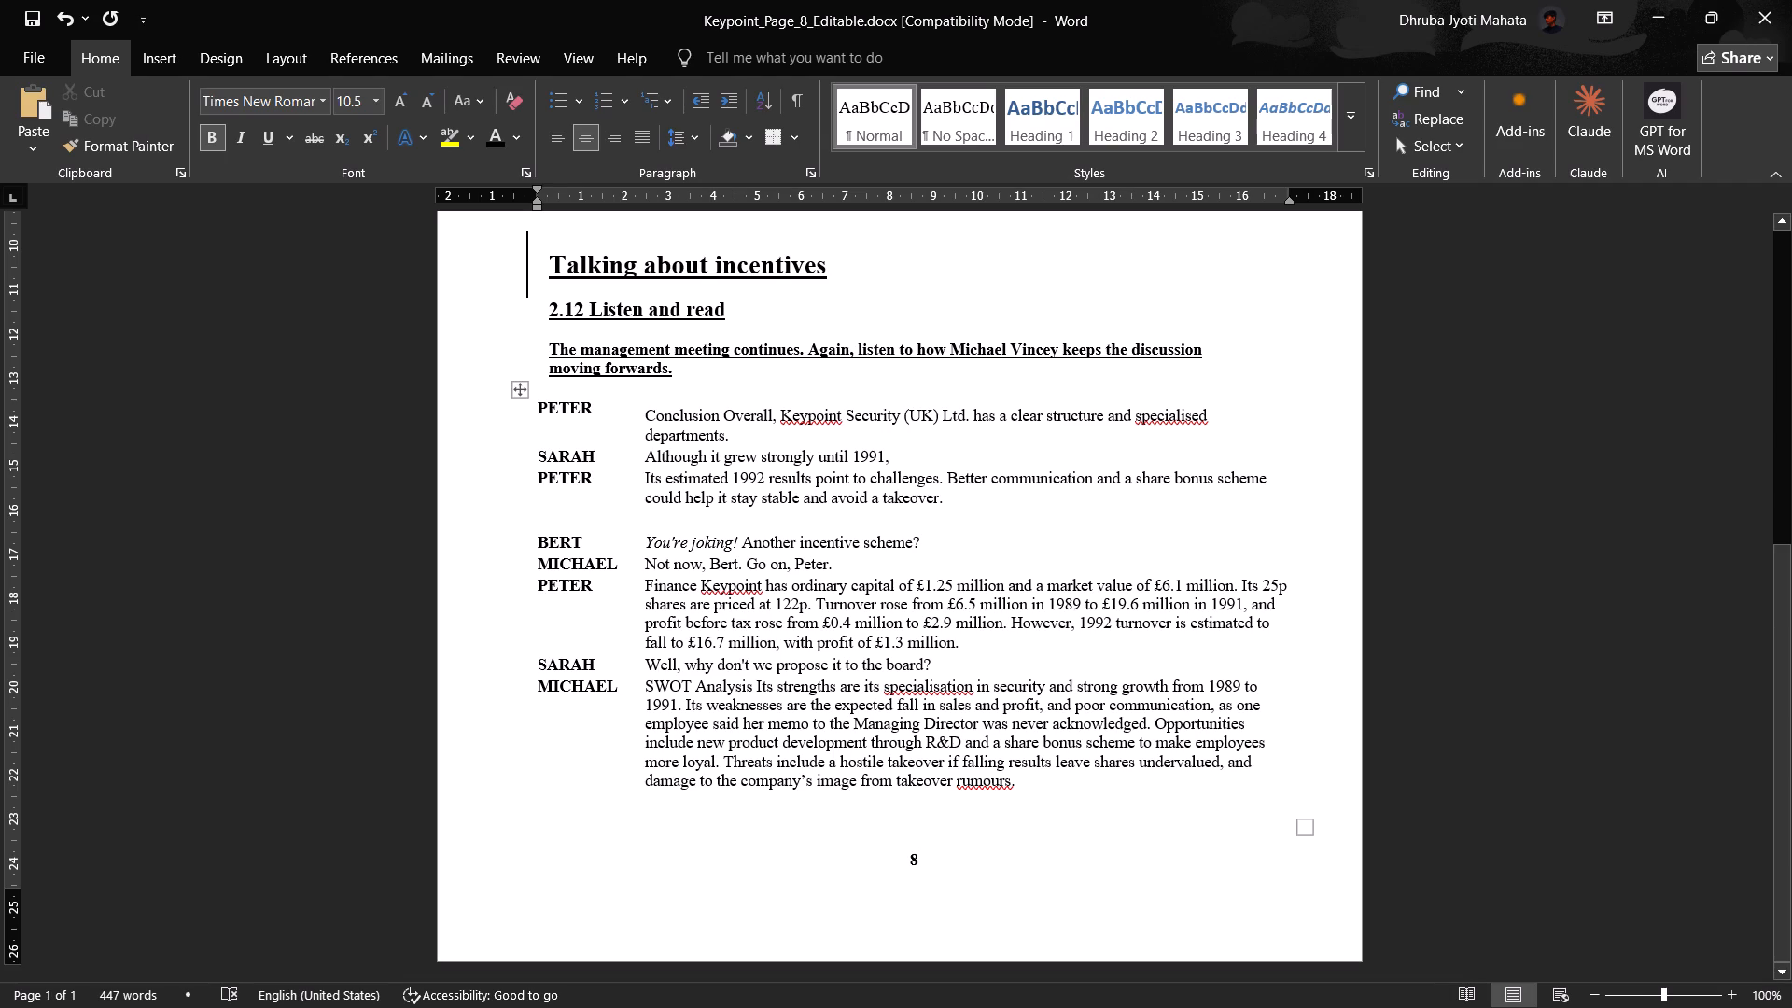
scroll(1324, 700, "down", 4, "ctrl")
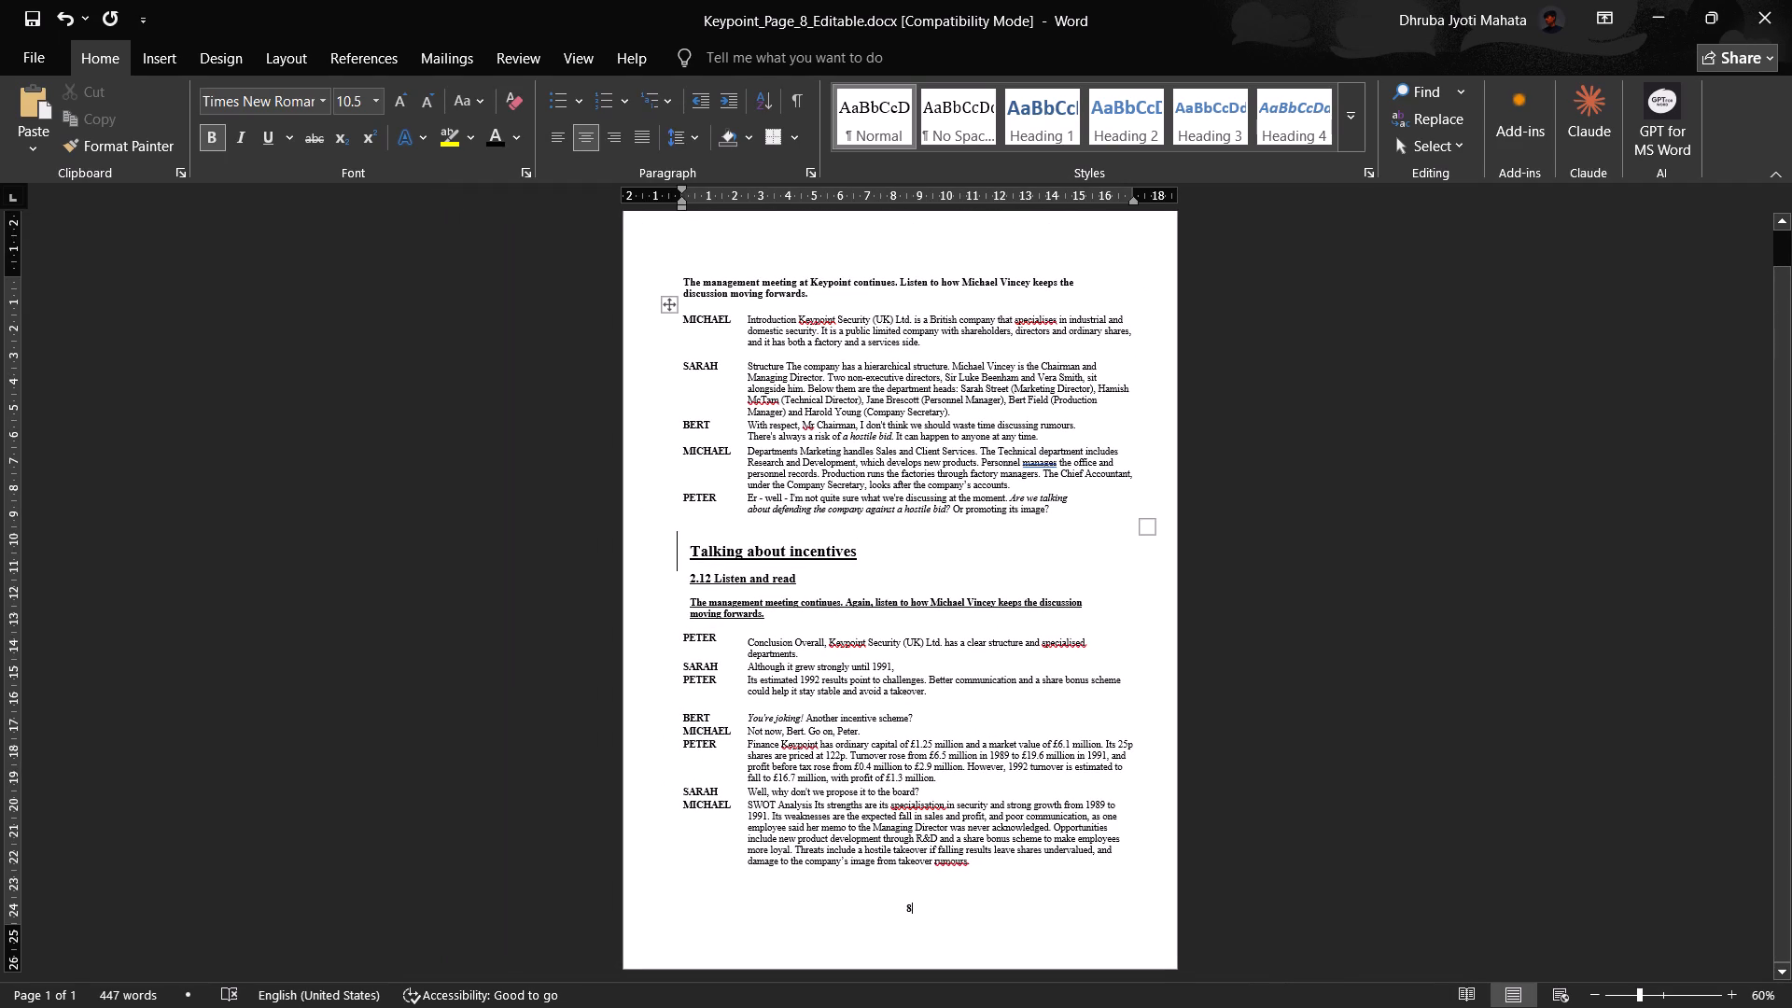
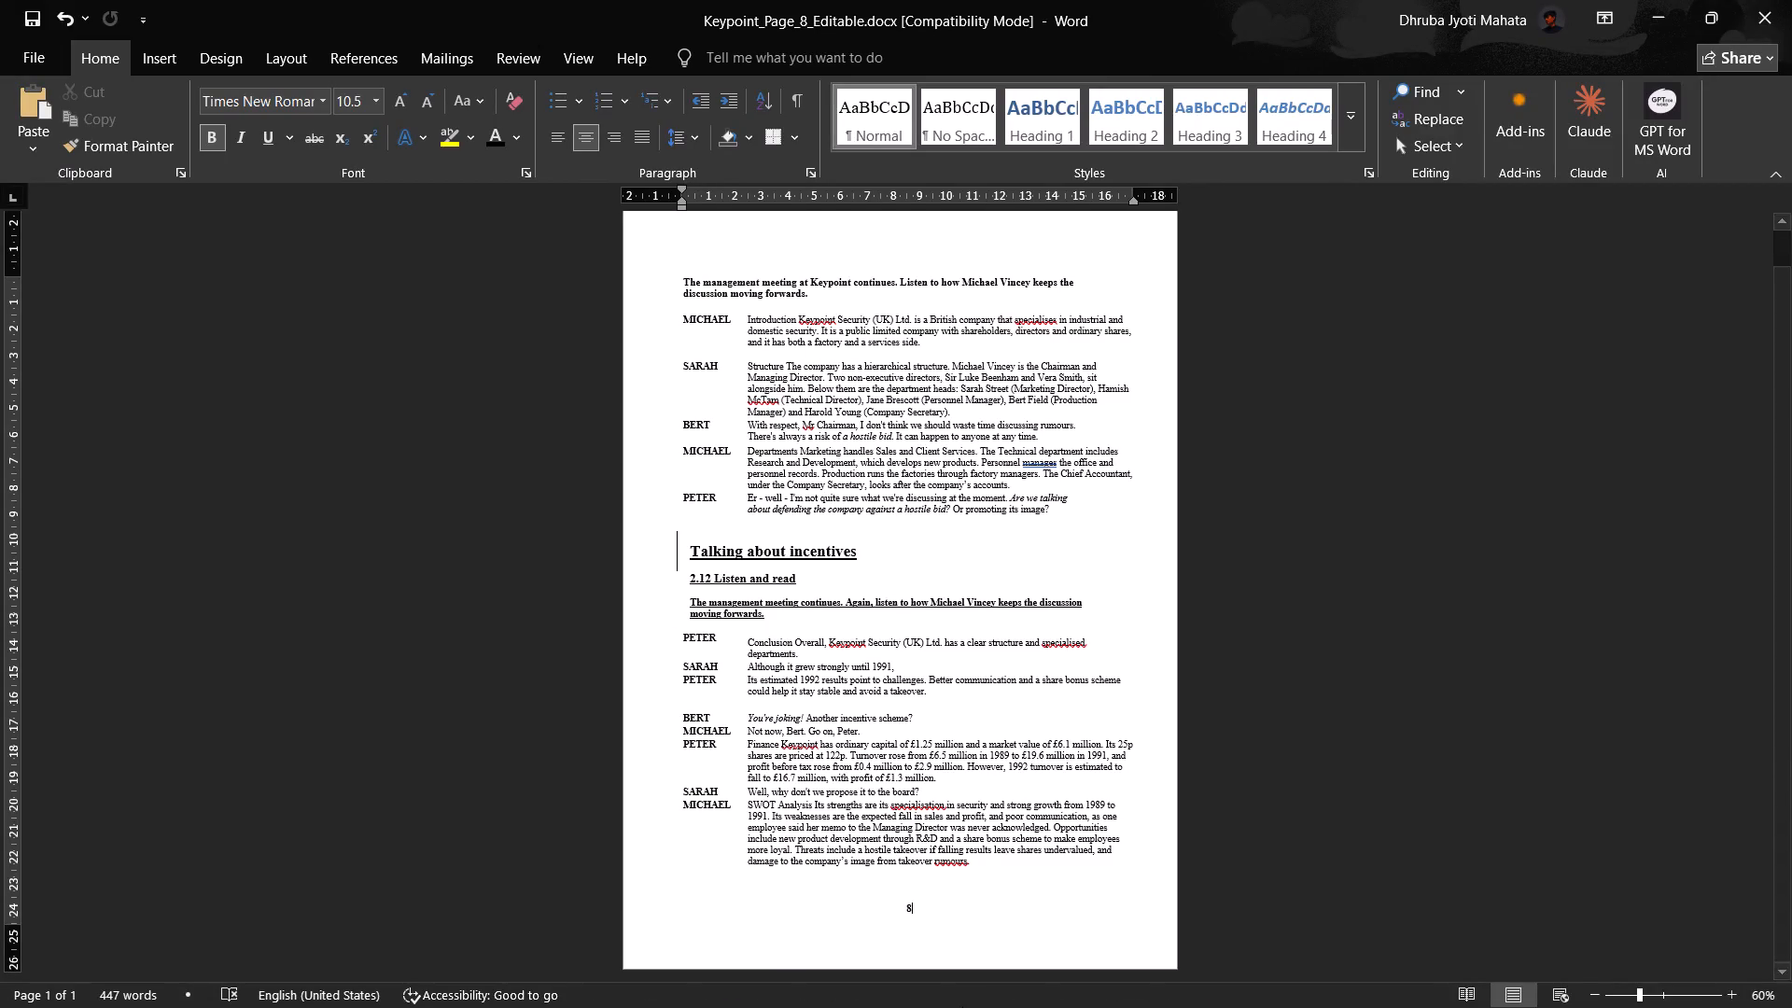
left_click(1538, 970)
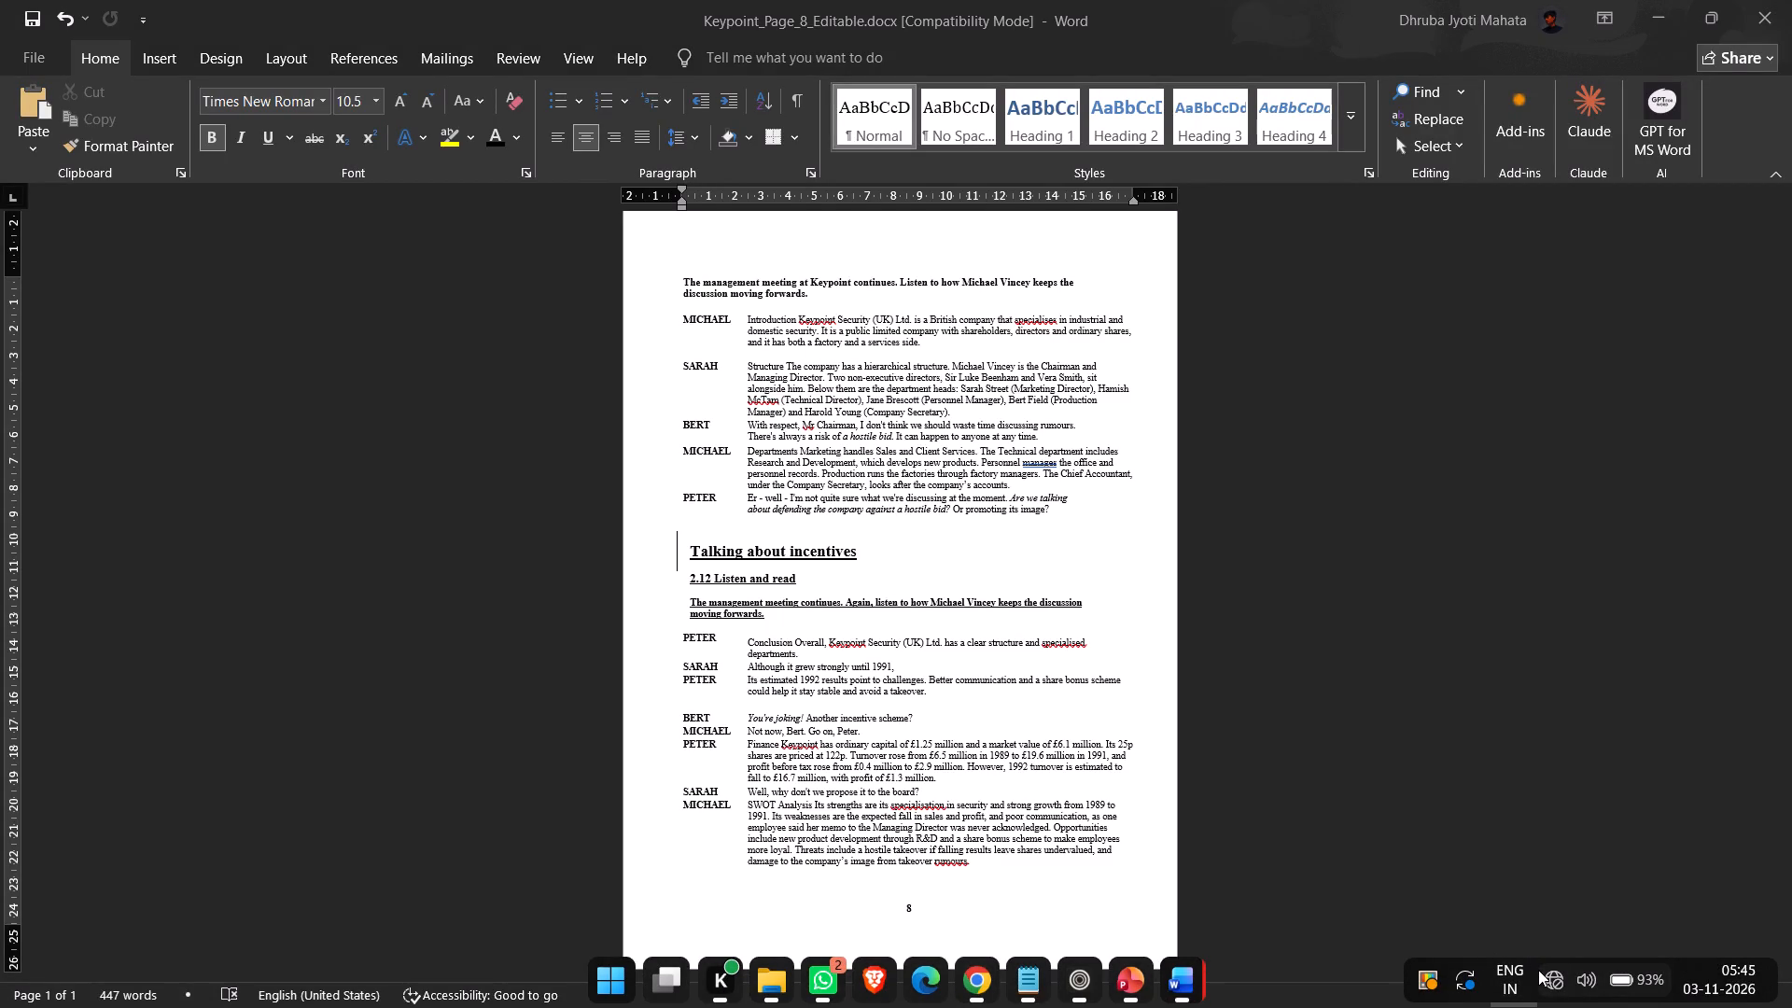
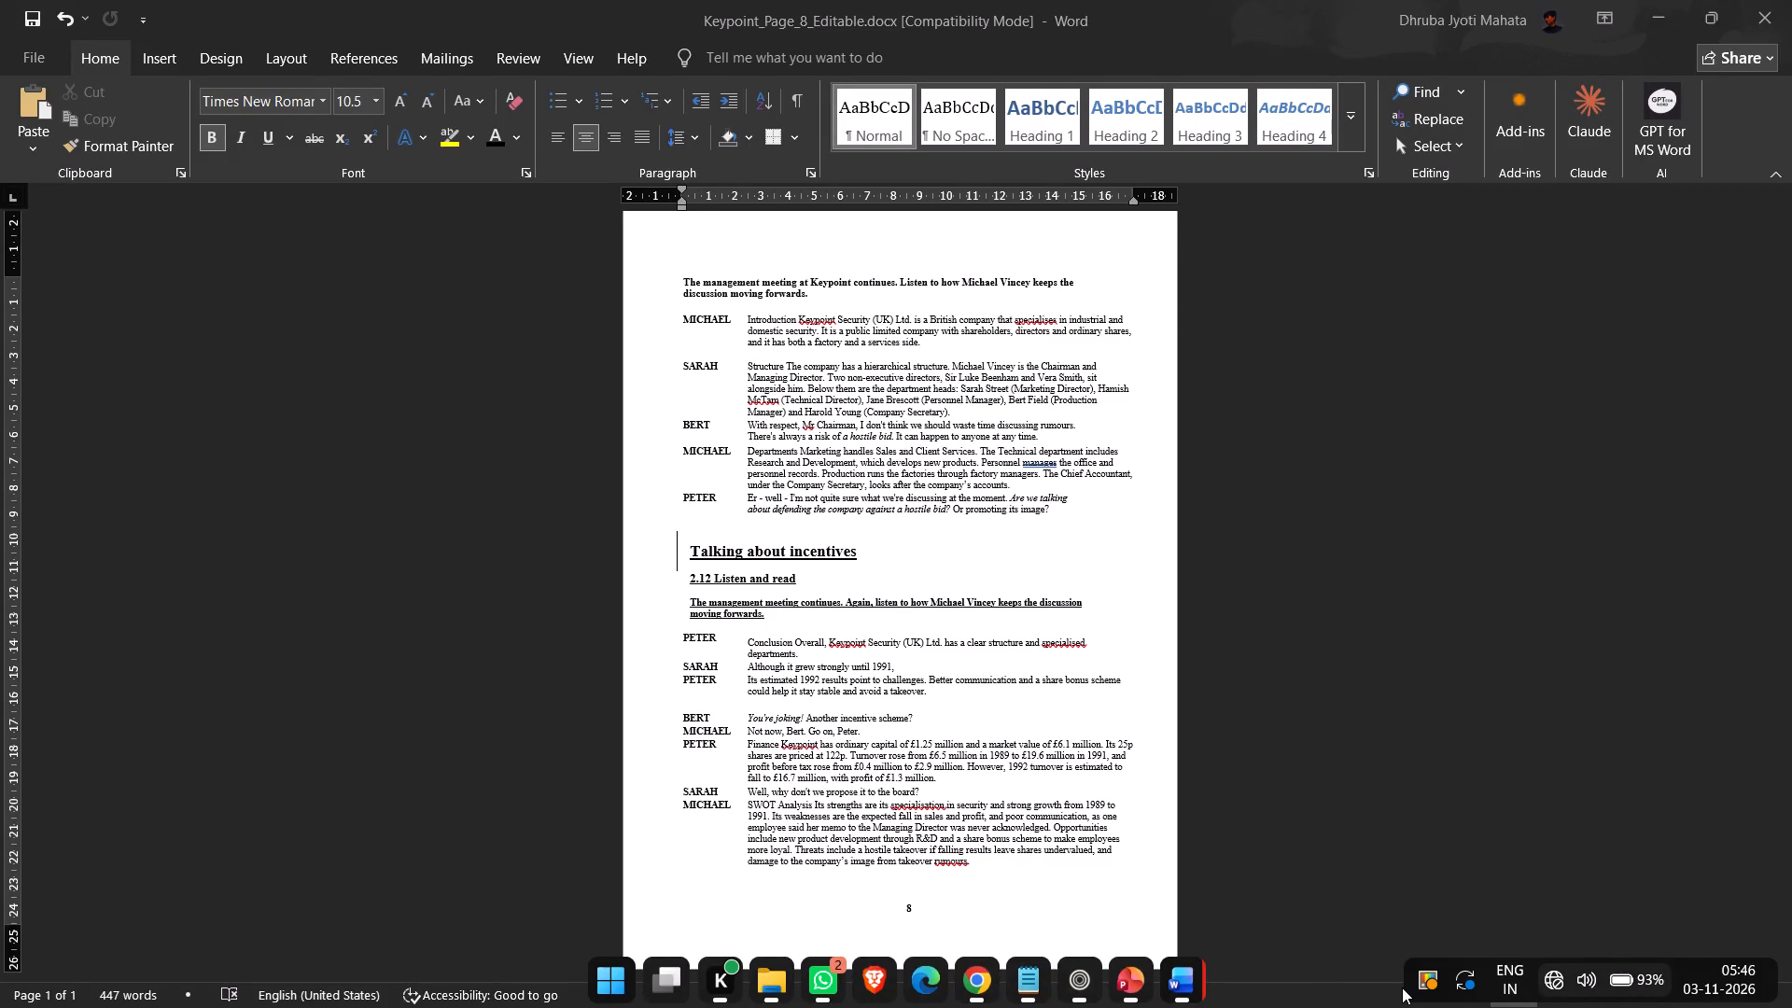
Sign in to the network on the Fortinet firewall authentication page with the saved credentials, and close the browser when done.
left_click(1484, 551)
left_click(1517, 614)
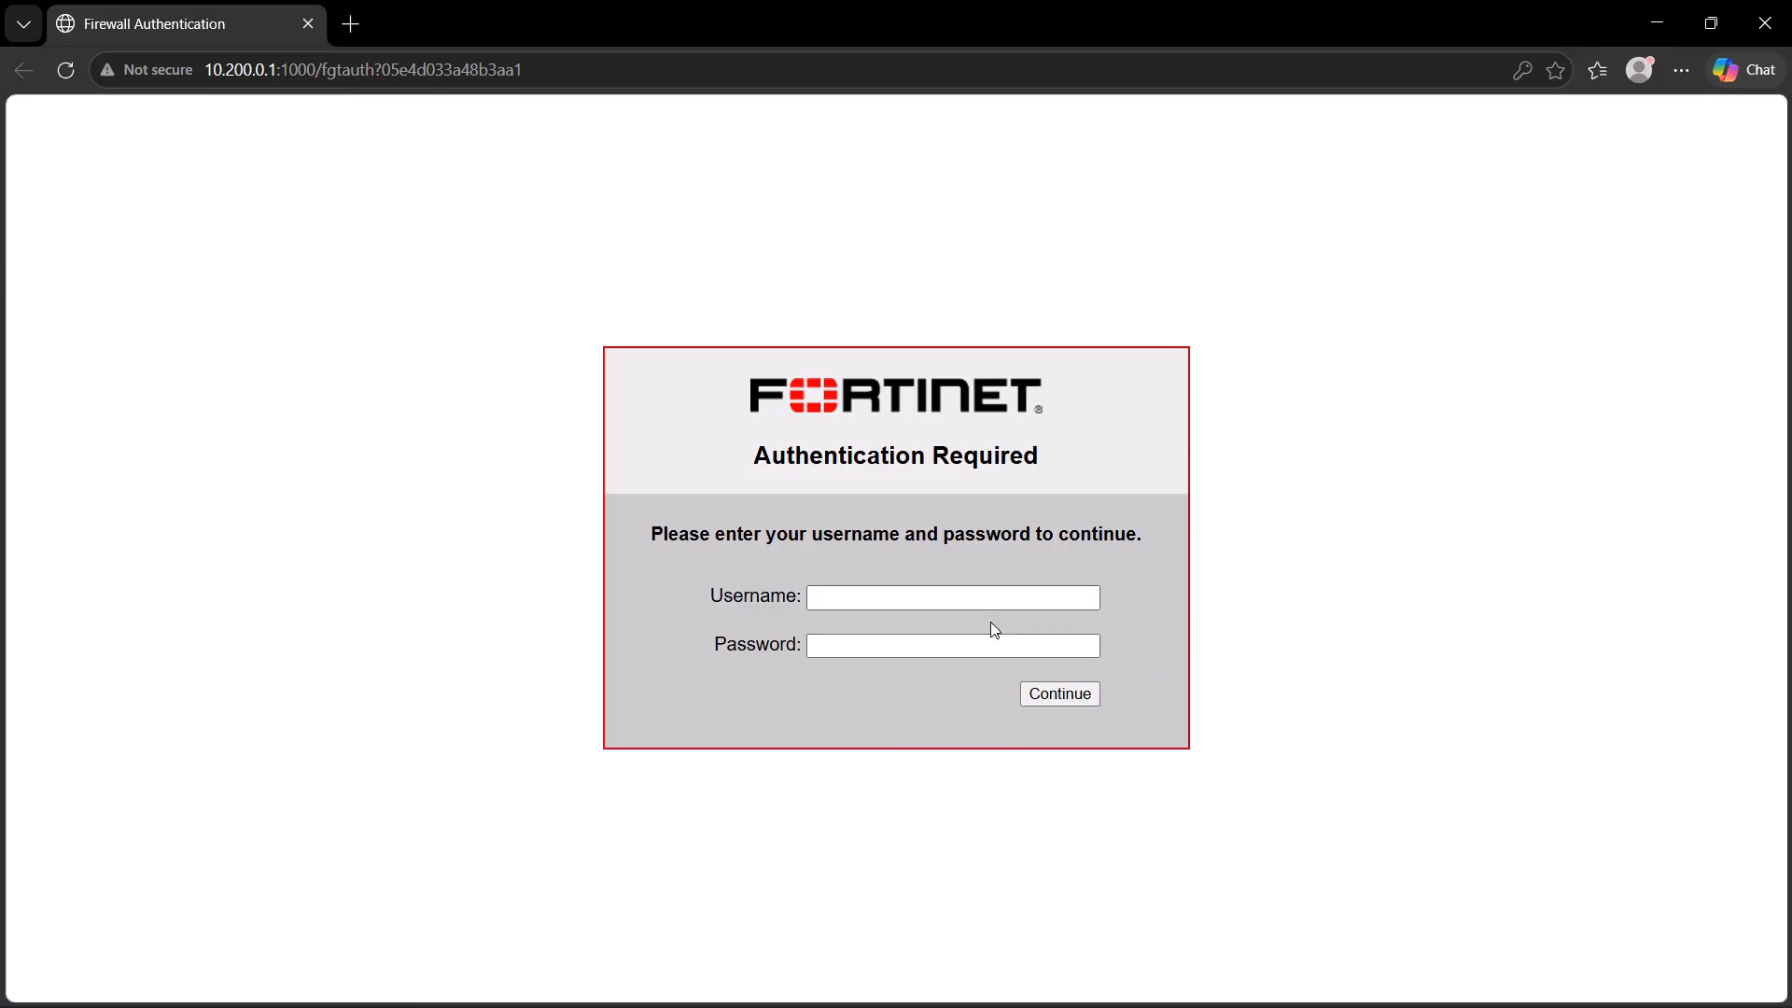
left_click(918, 589)
left_click(1014, 664)
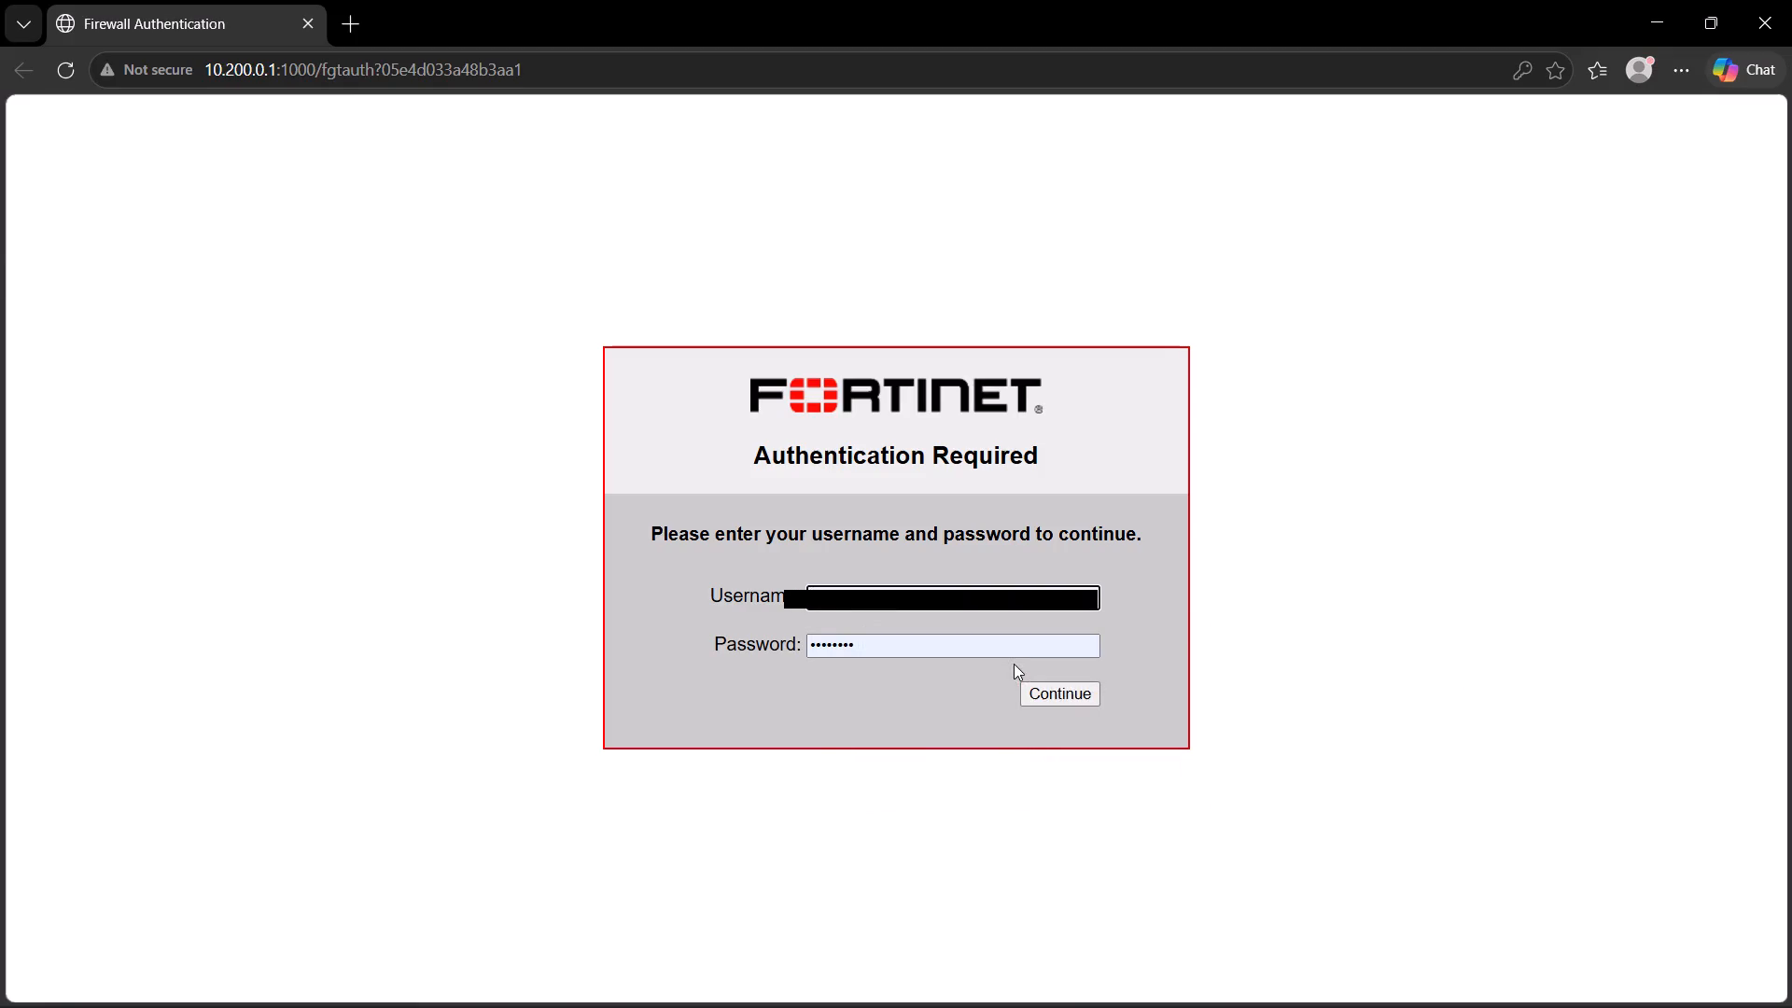
left_click(1027, 690)
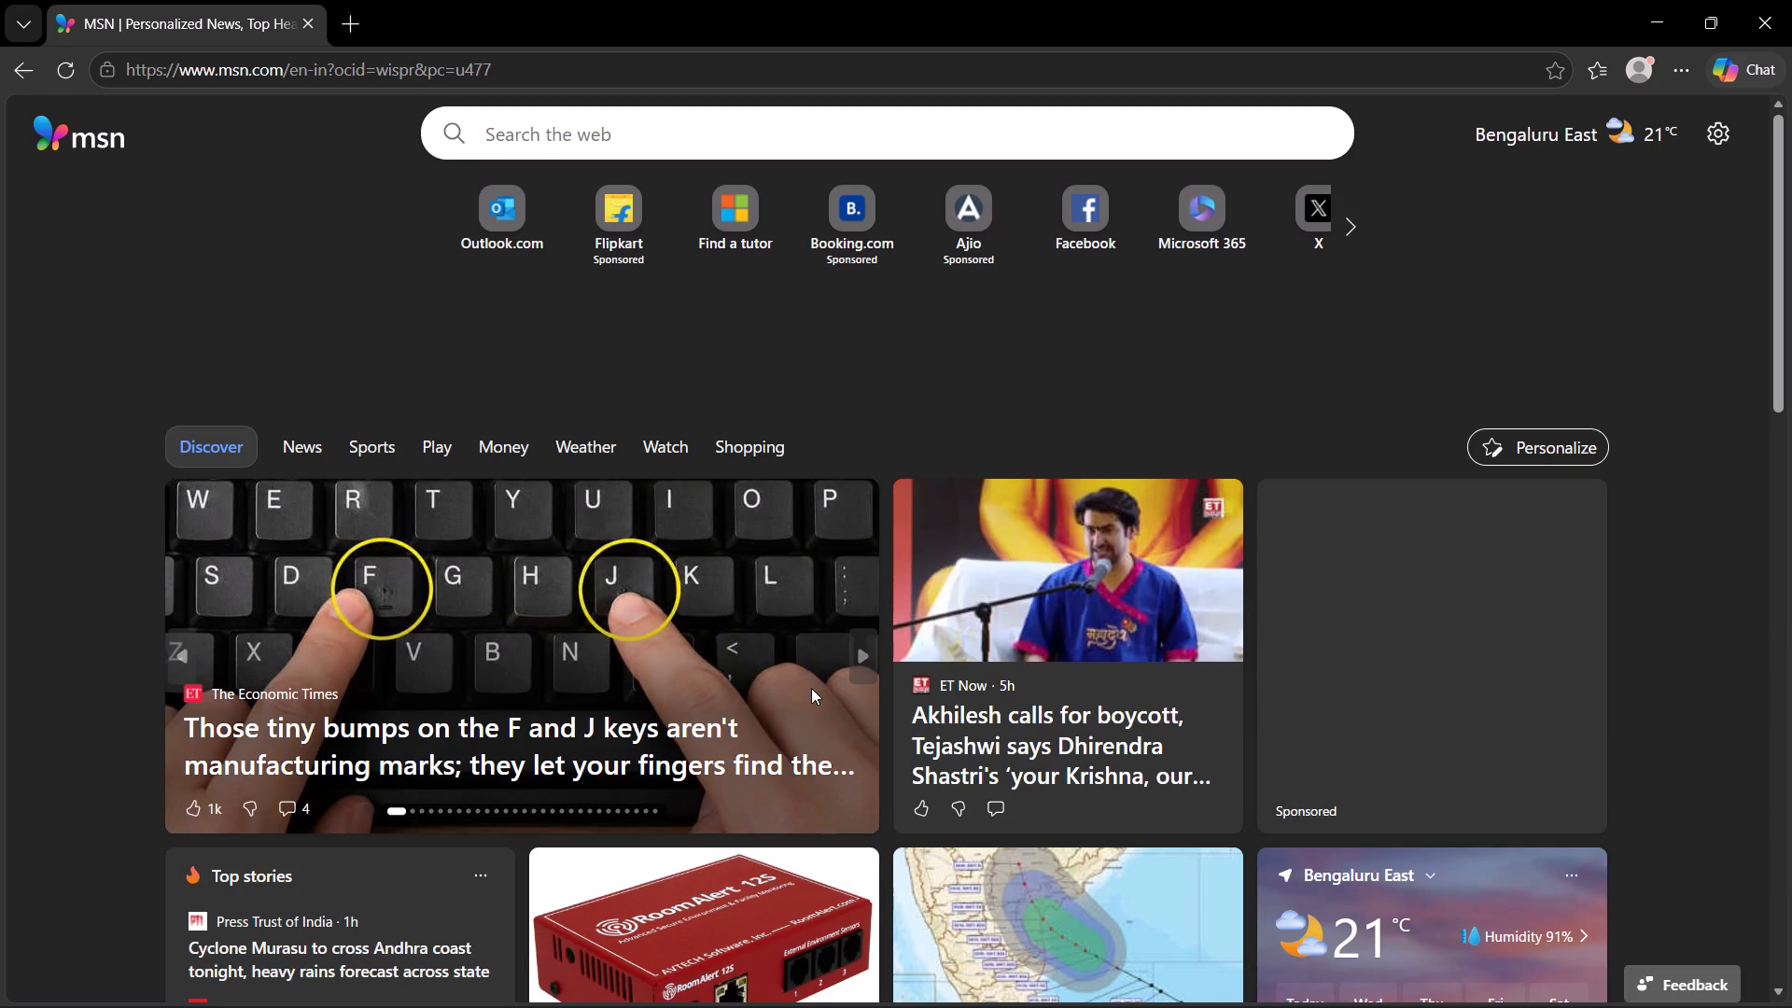
left_click(1783, 5)
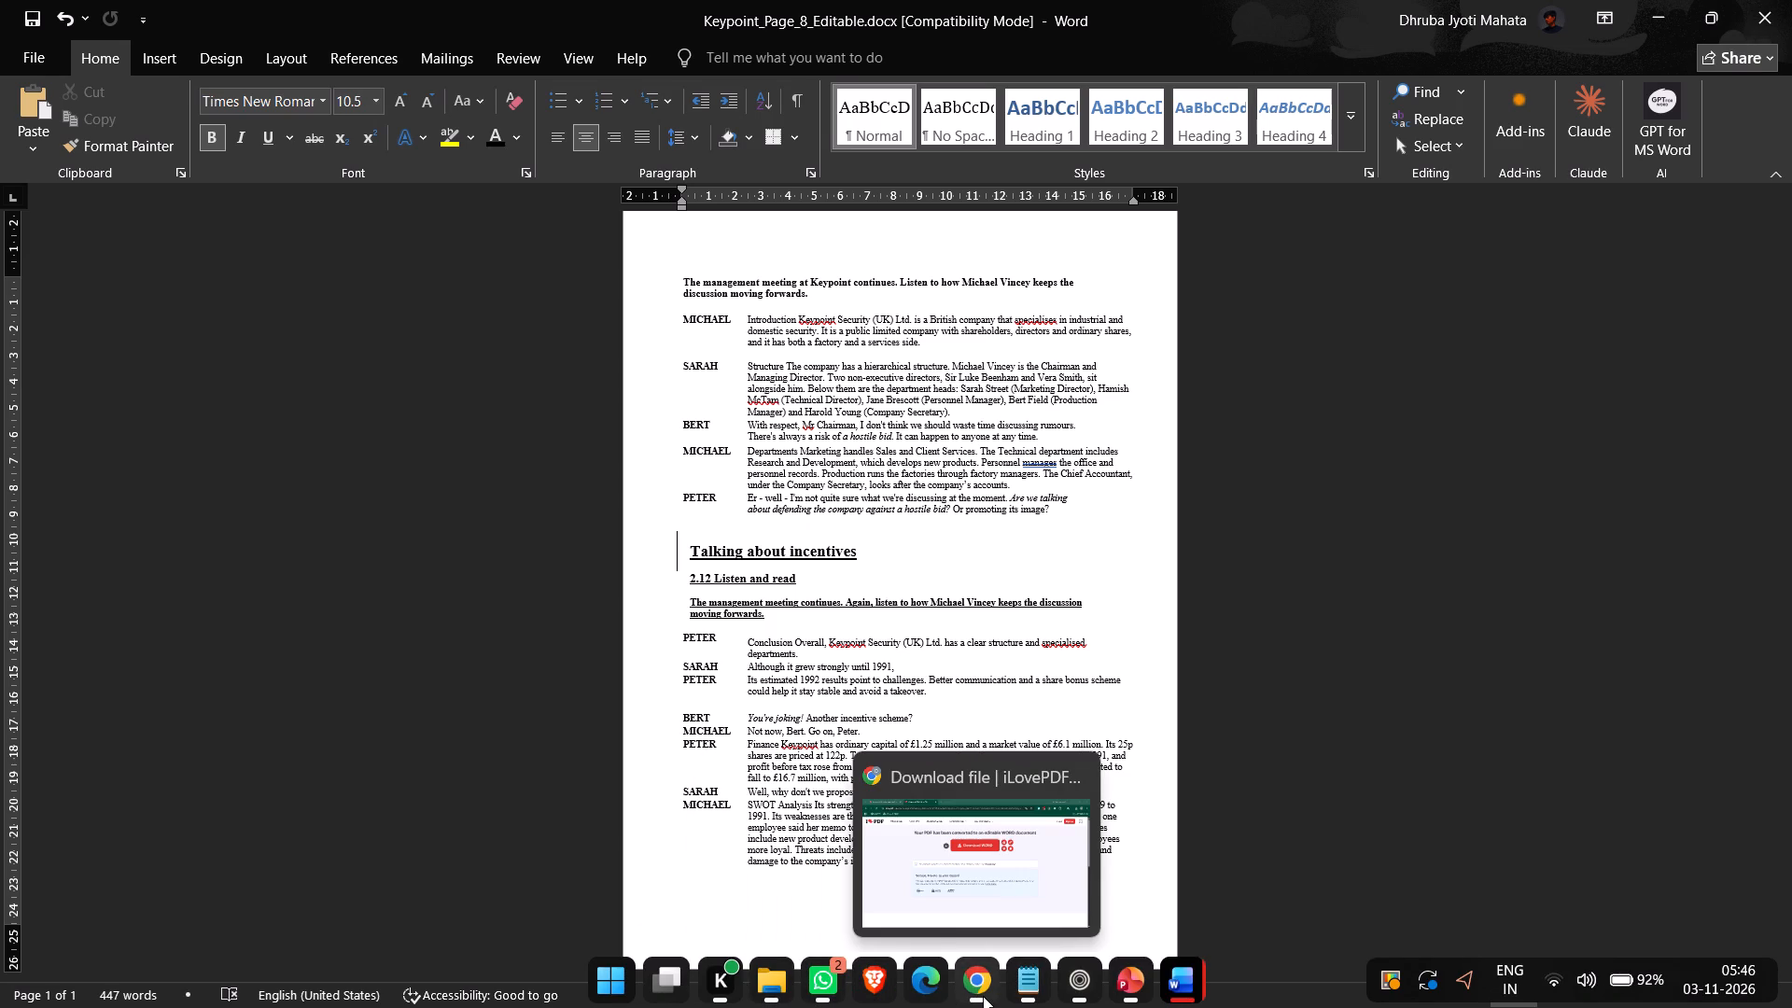
left_click(1096, 992)
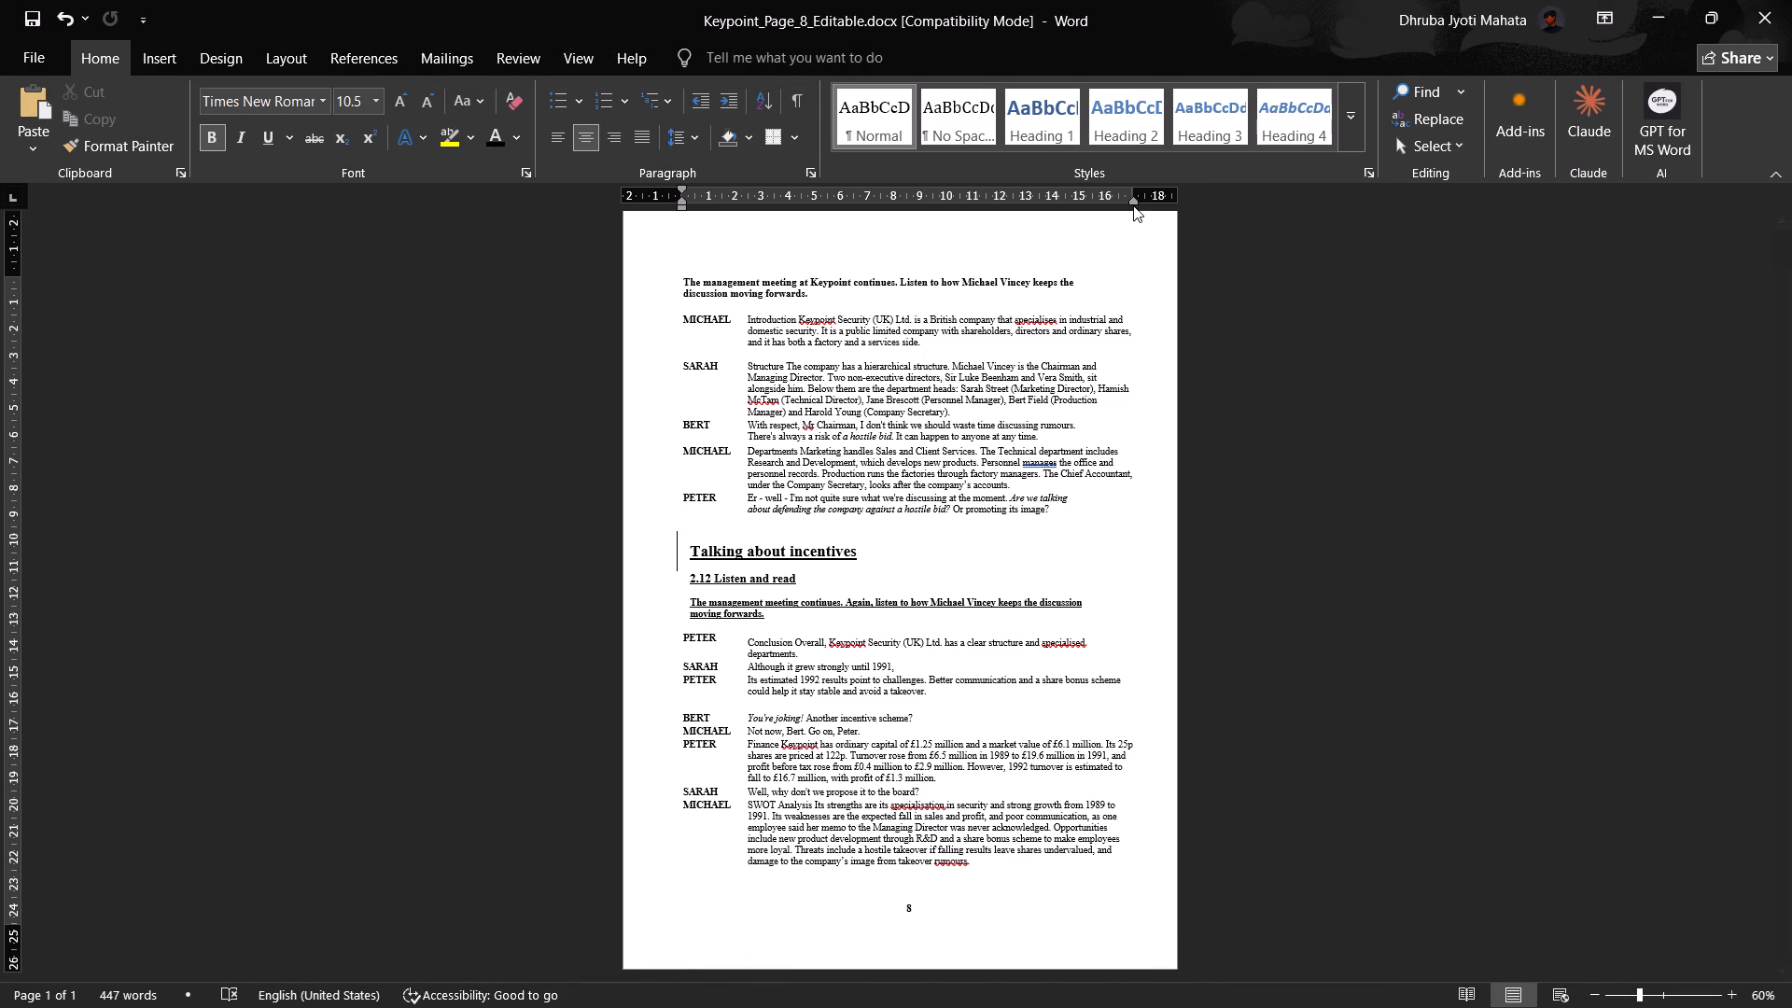
left_click_drag(1133, 202, 1124, 202)
left_click_drag(1124, 202, 1107, 204)
left_click_drag(1132, 196, 1115, 201)
left_click(1354, 440)
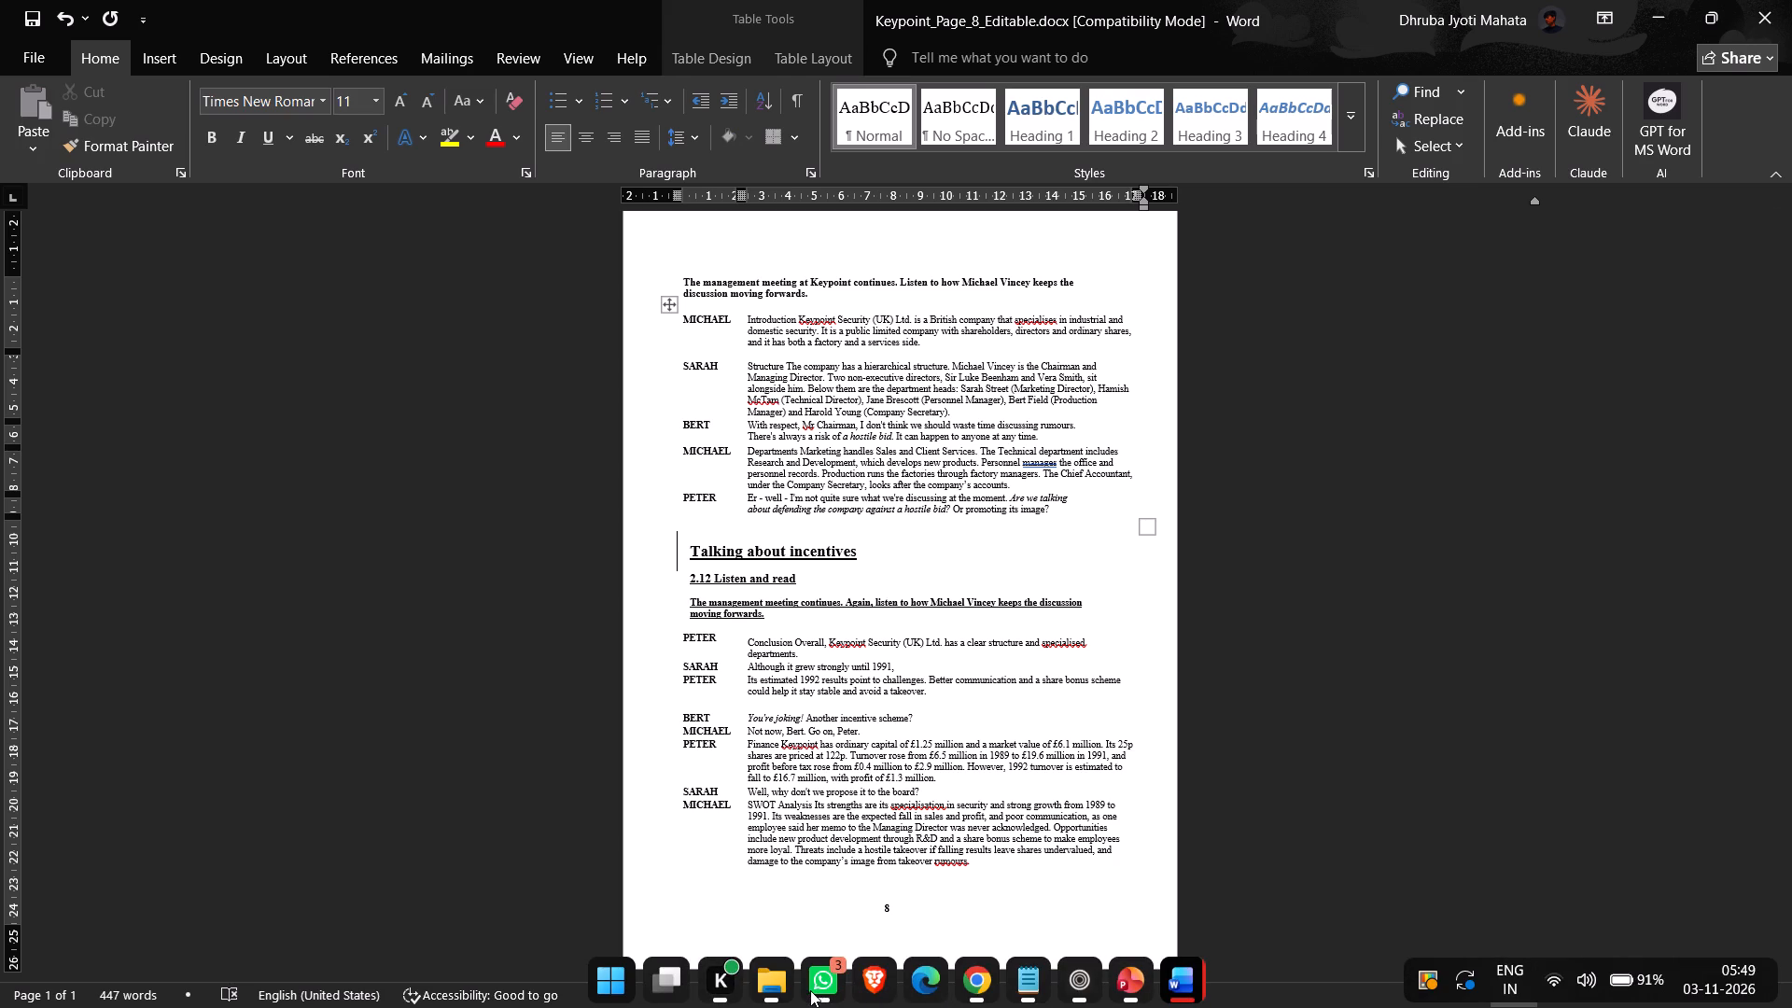
Open the downloaded Keypoint_Case_Study_Page_7_Editable.docx from Zen's downloads in Word, dismissing the blocking dialog.
left_click(1083, 833)
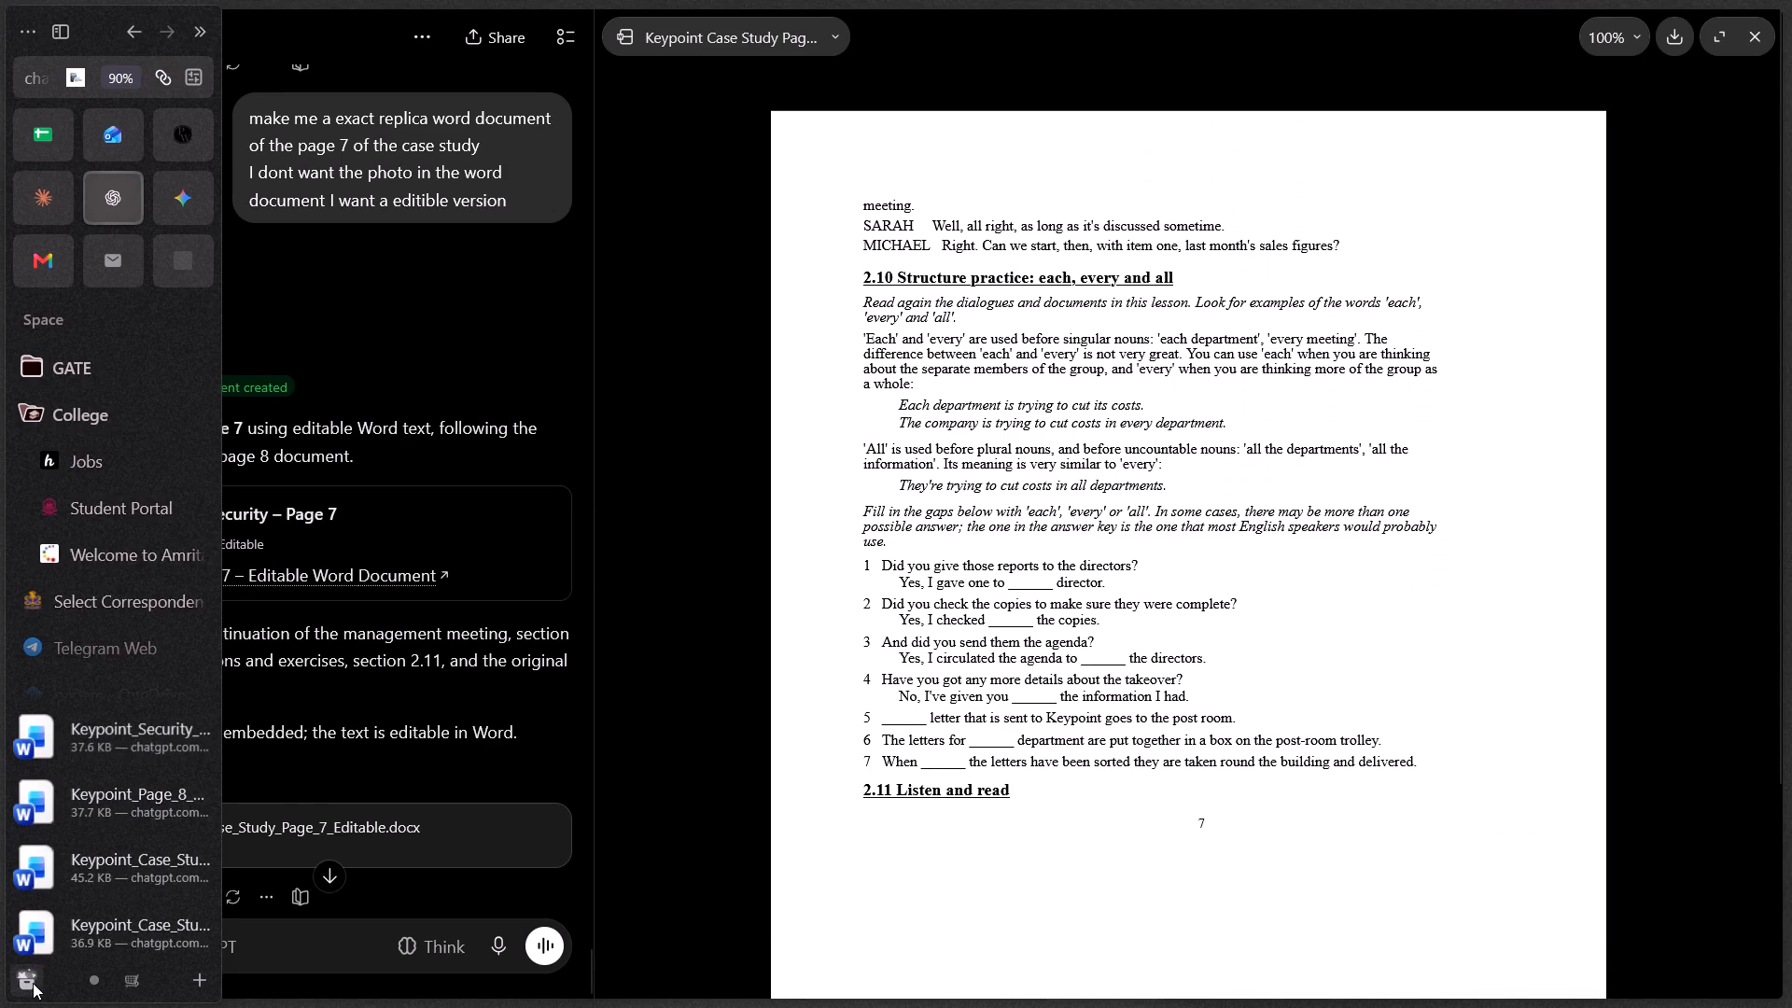
double_click(118, 927)
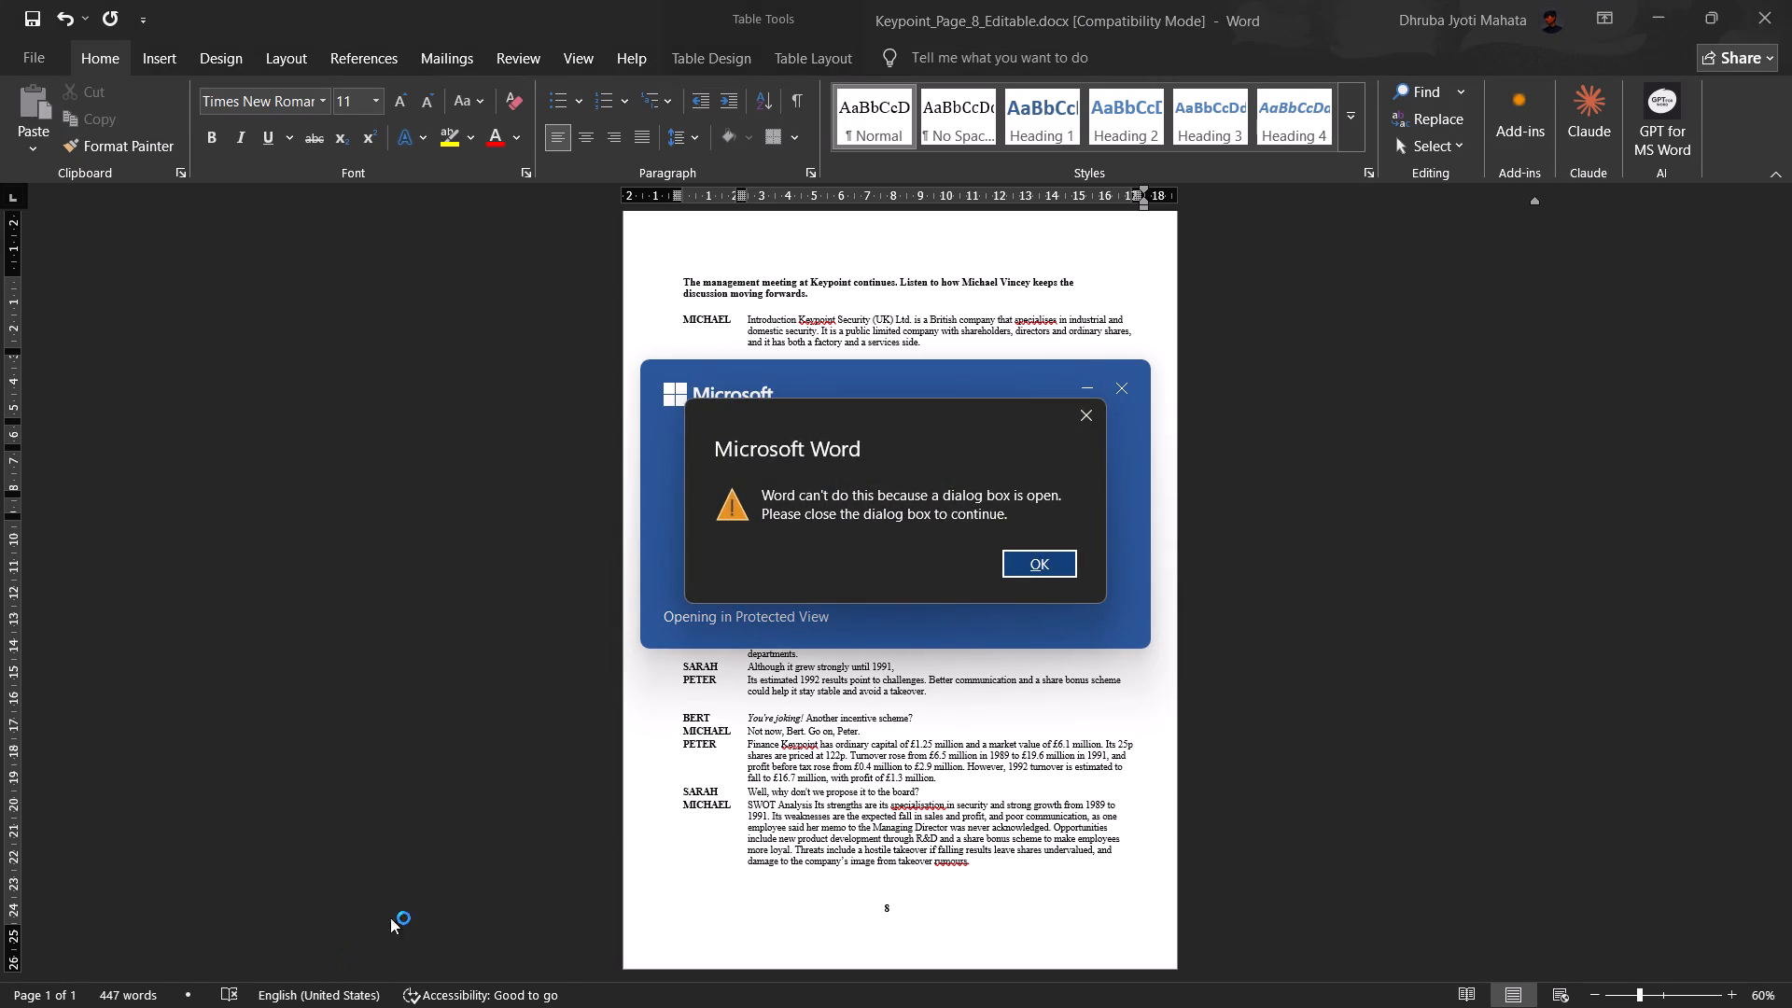
left_click(999, 564)
left_click(1023, 564)
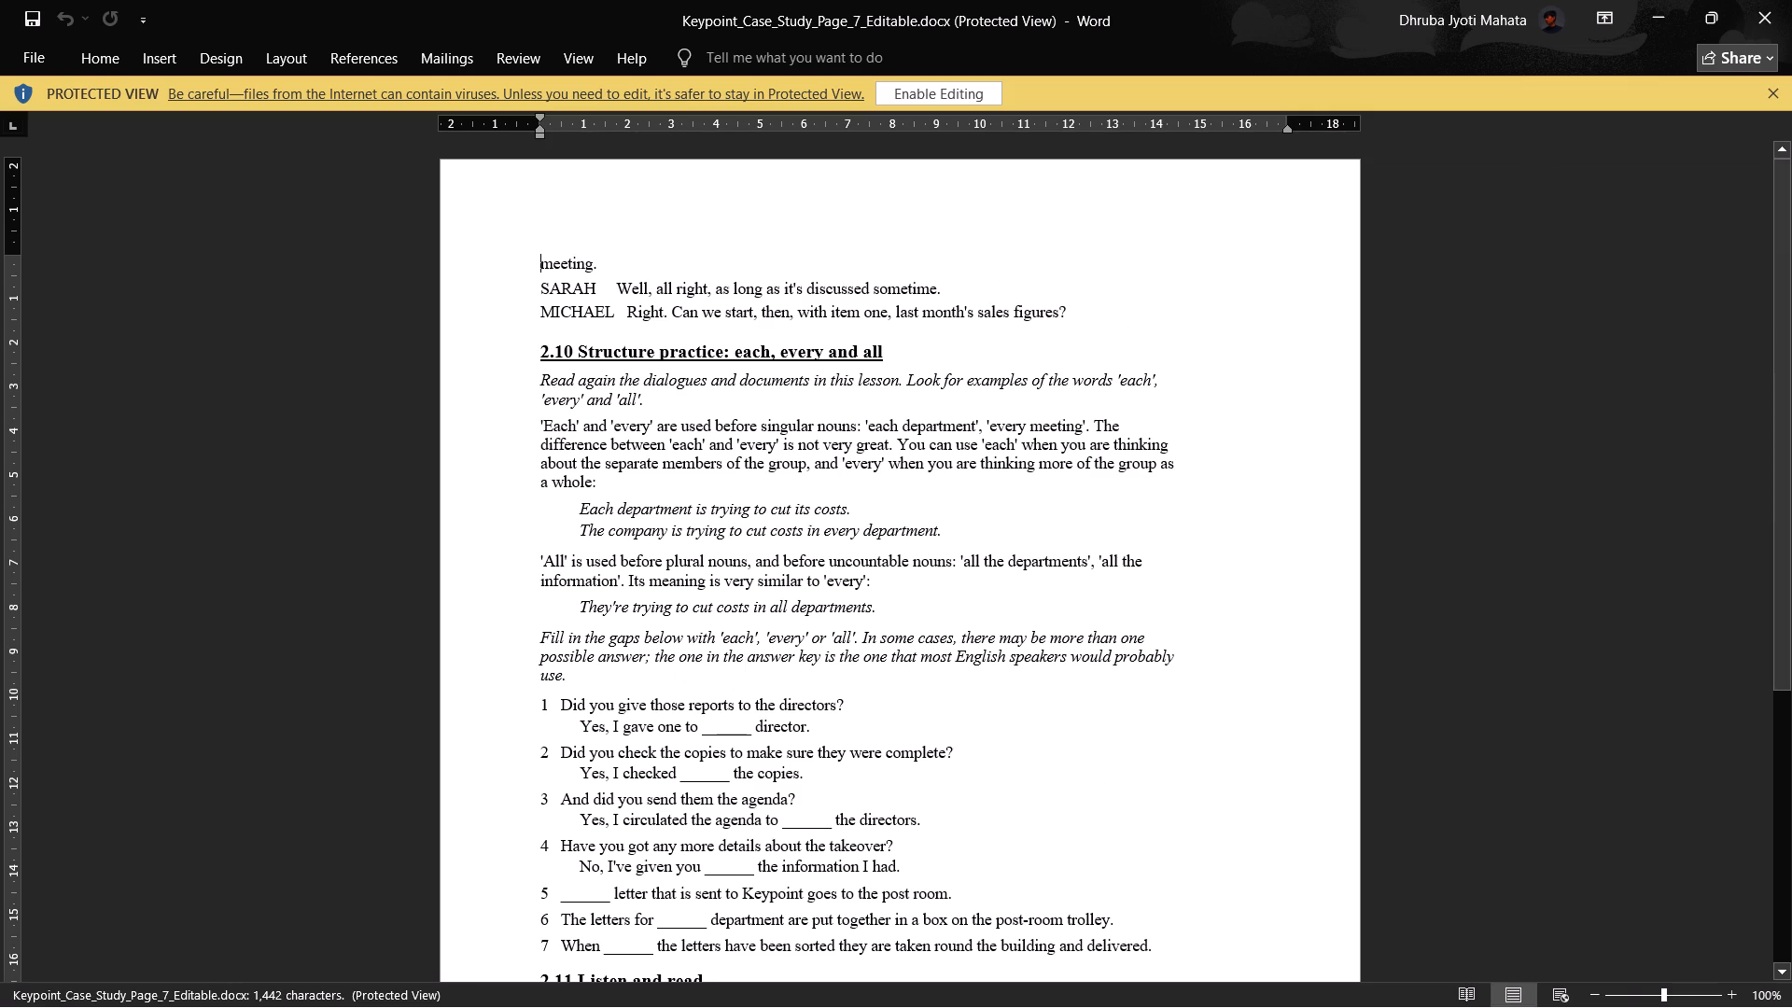
Enable editing for the protected Keypoint_Case_Study_Page_7_Editable.docx.
left_click(916, 96)
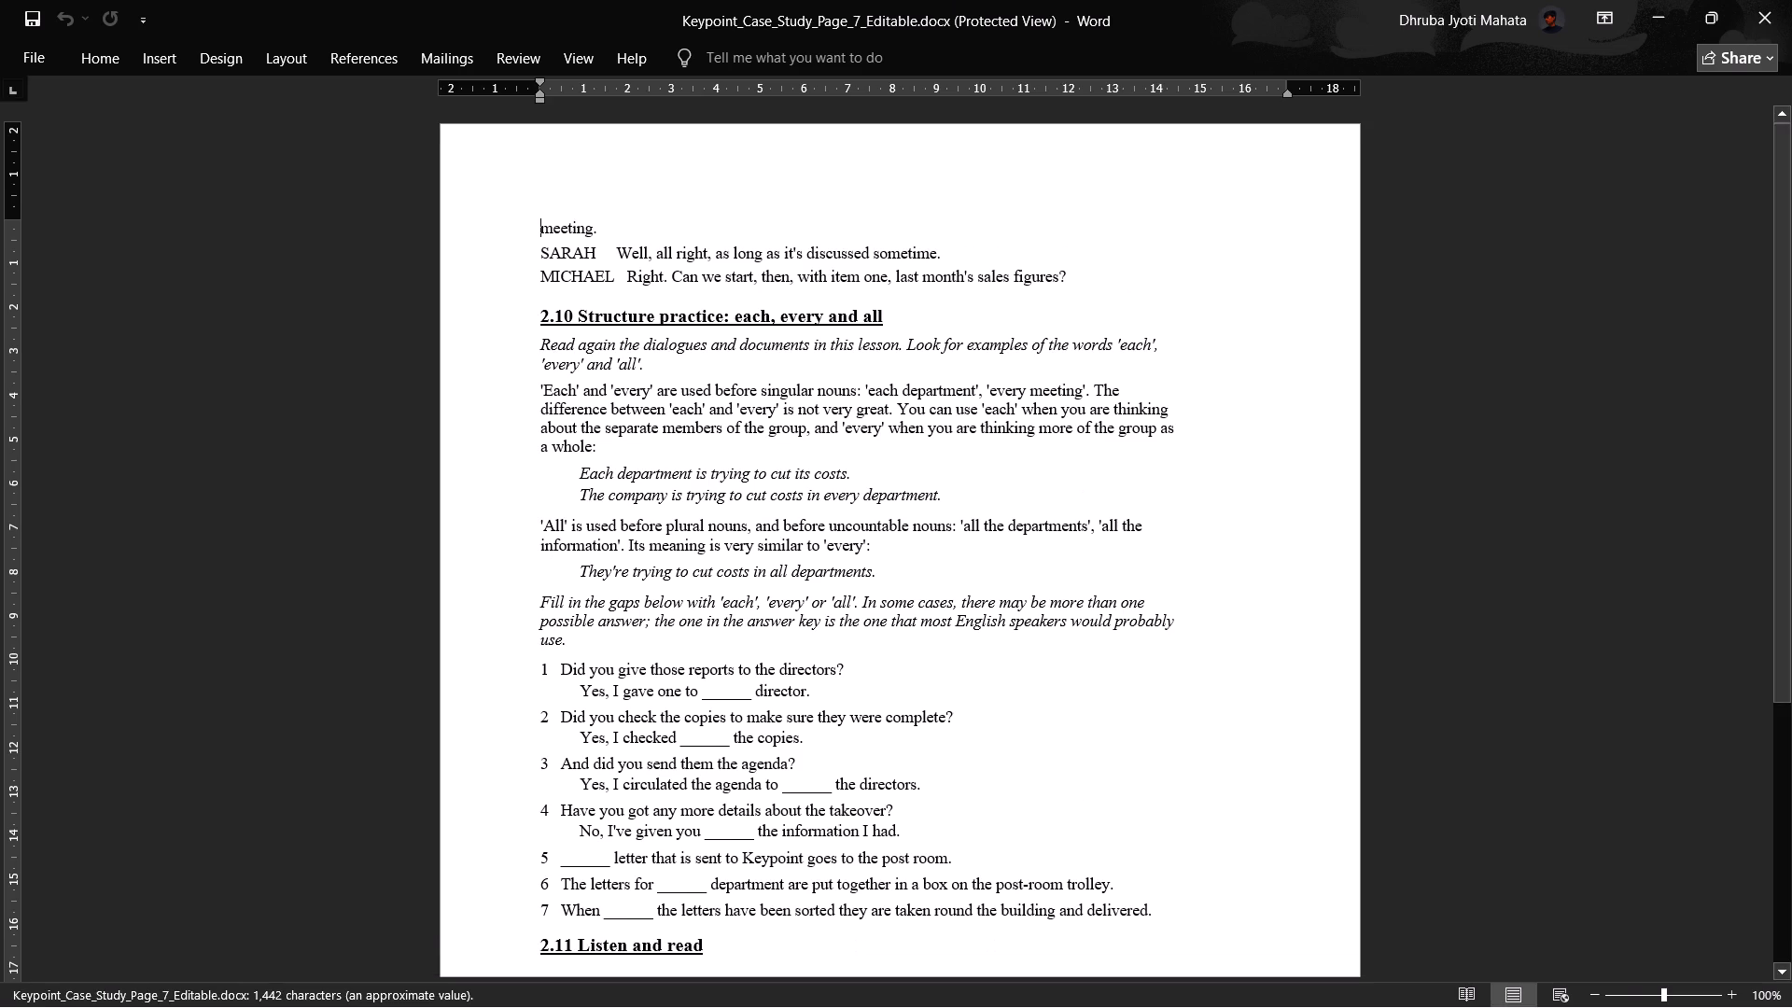
Indent the page's opening word "meeting." with 20 spaces, placing it under the dialogue text column.
scroll(1196, 628, "down", 4)
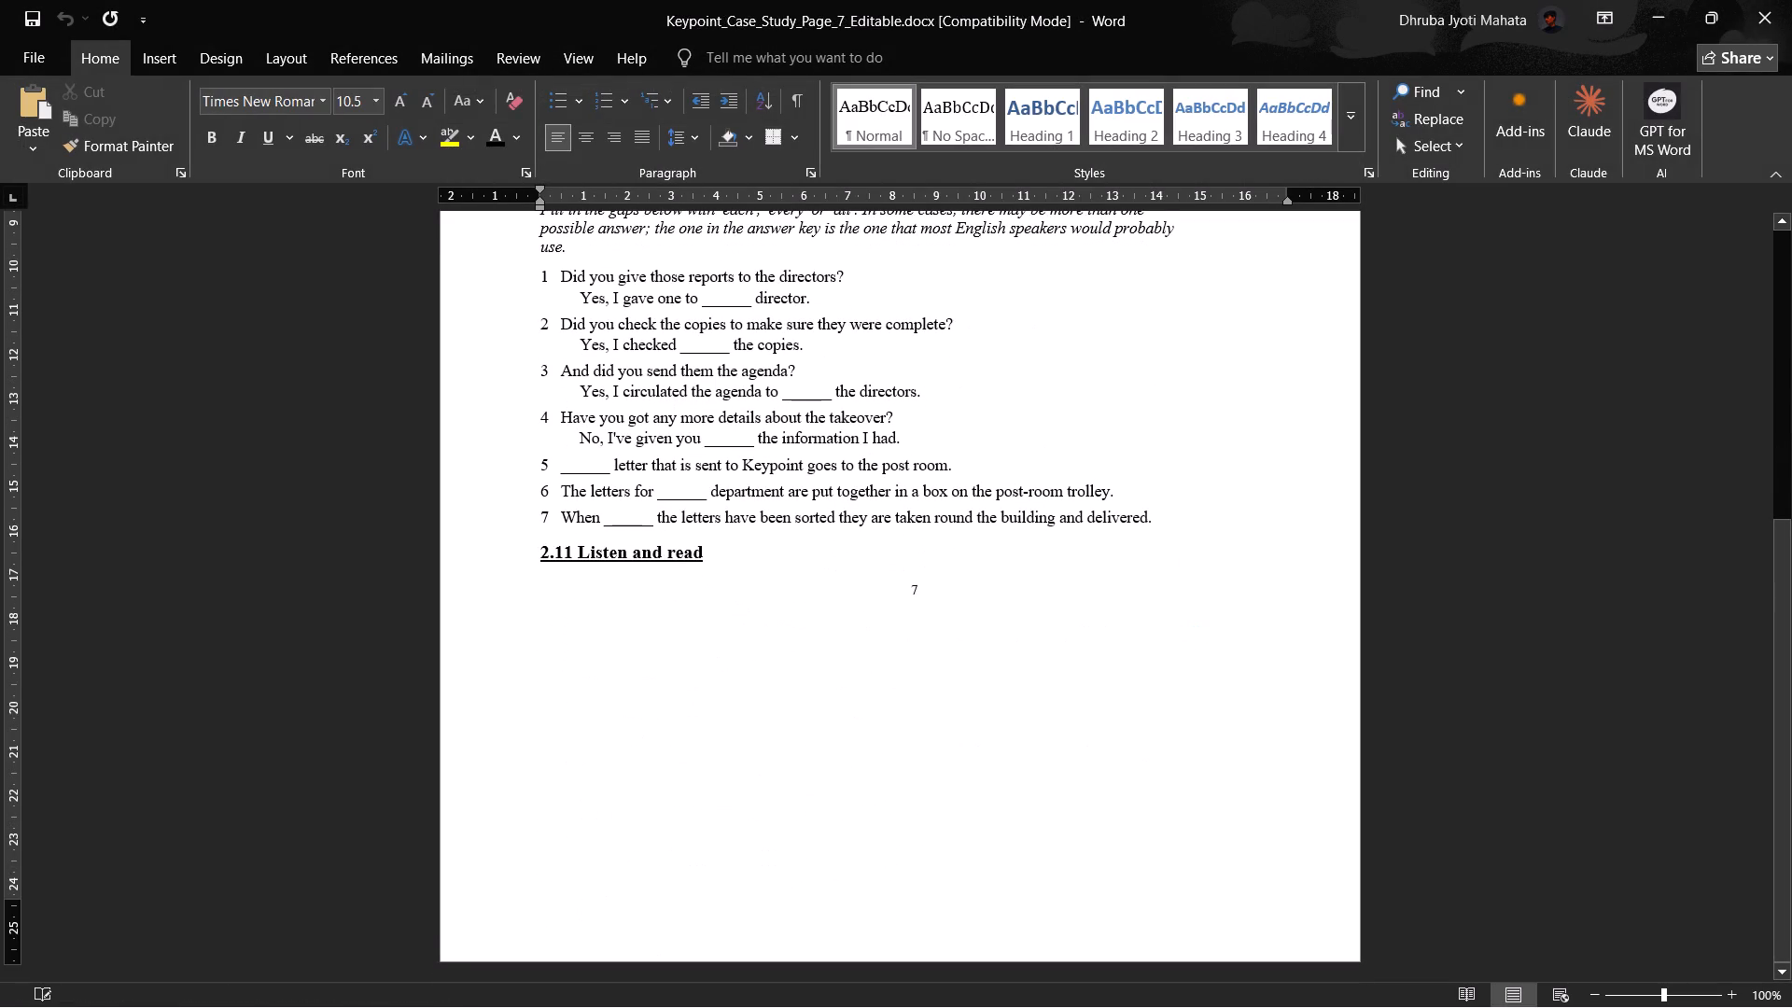
left_click(796, 362)
left_click(747, 363)
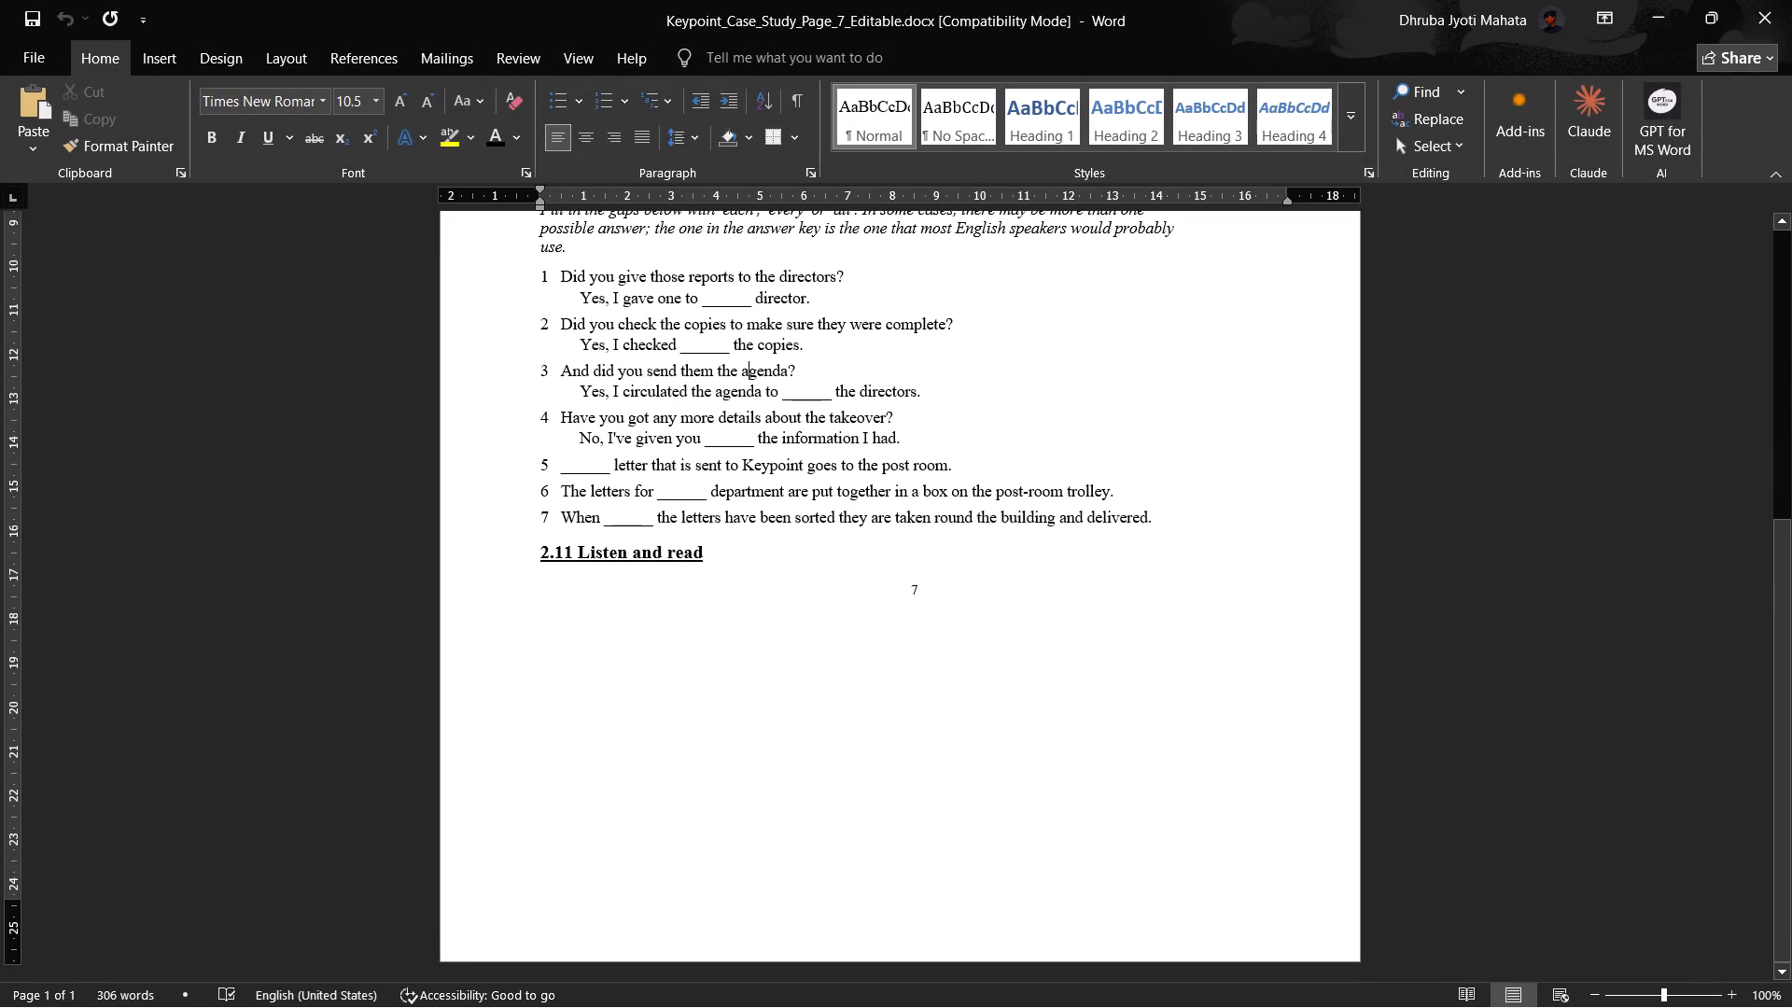
left_click(651, 359)
scroll(923, 463, "down", 2, "ctrl")
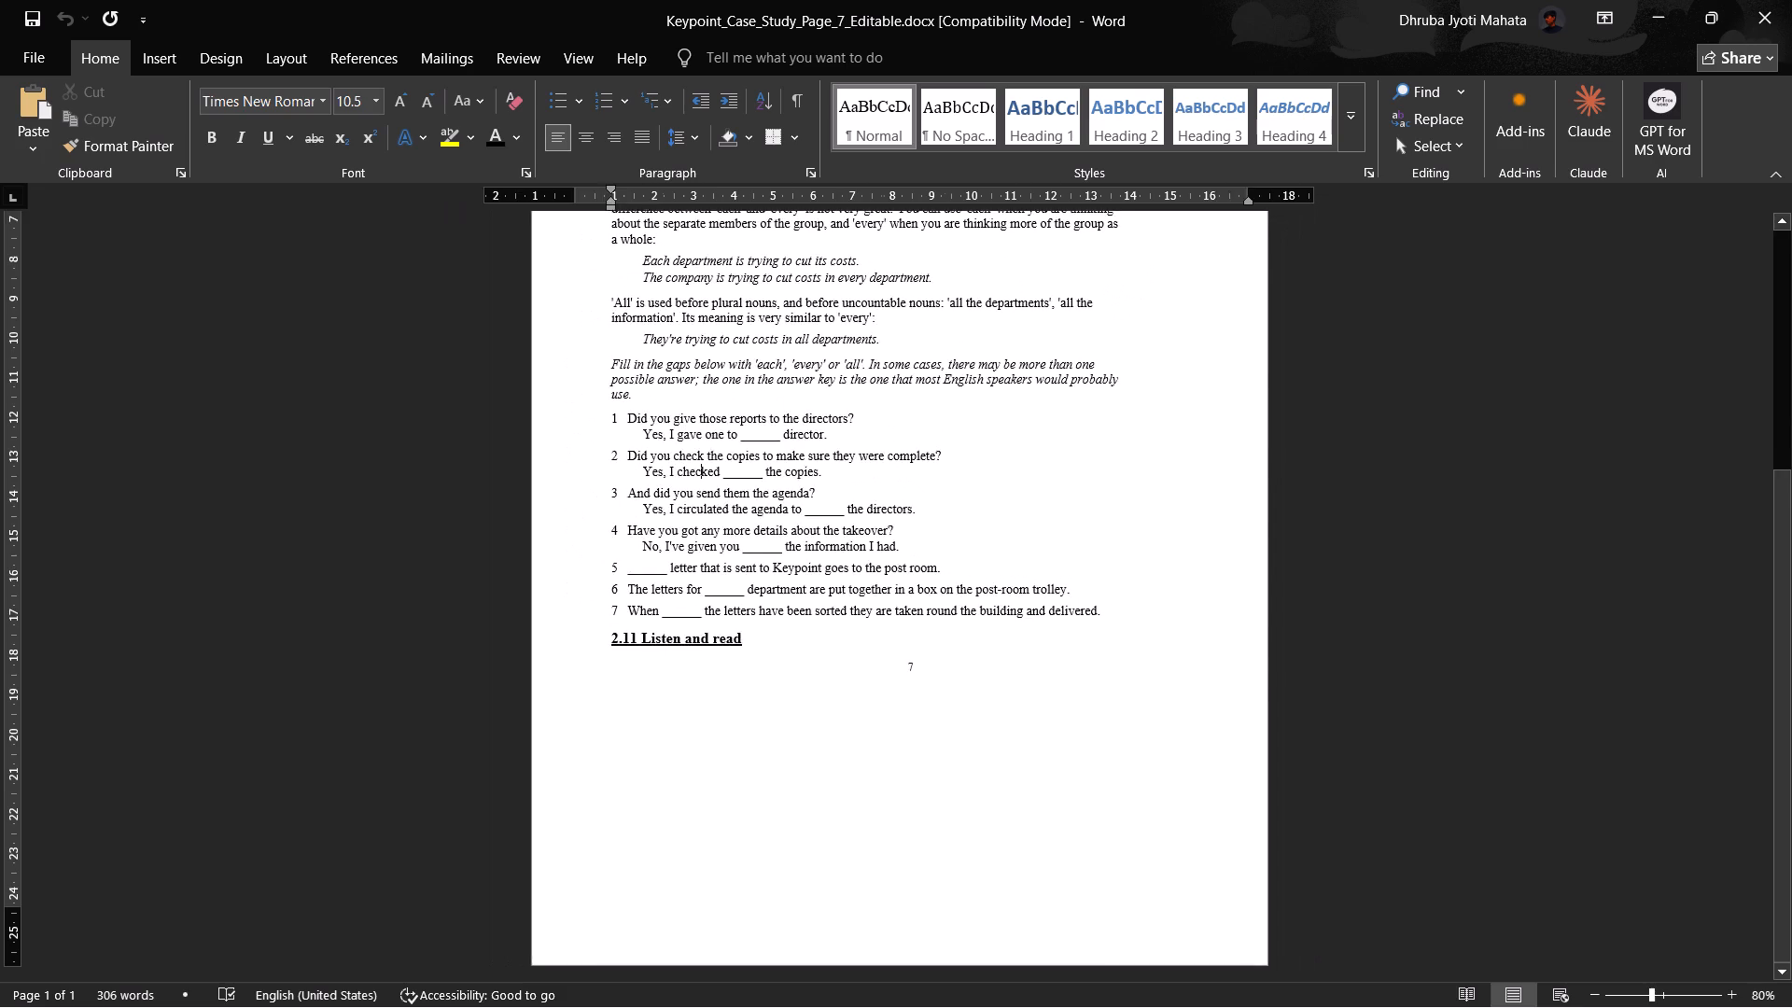
scroll(923, 466, "down", 1, "ctrl")
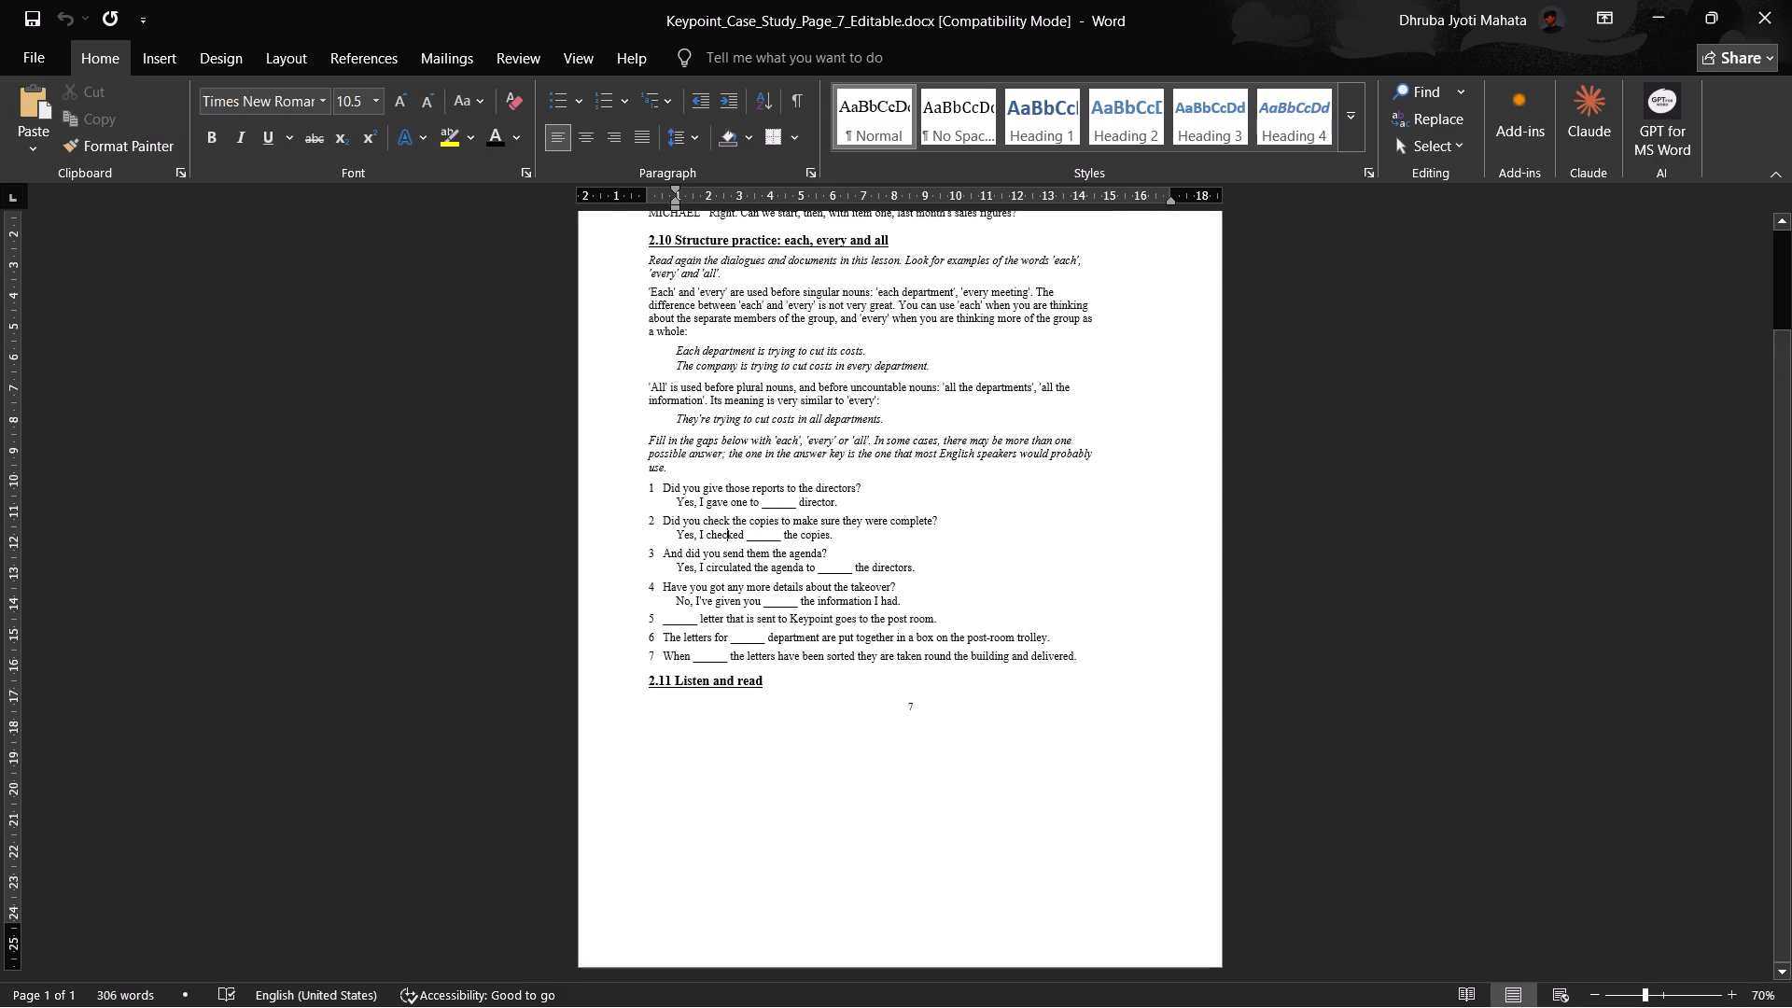
scroll(929, 574, "up", 2)
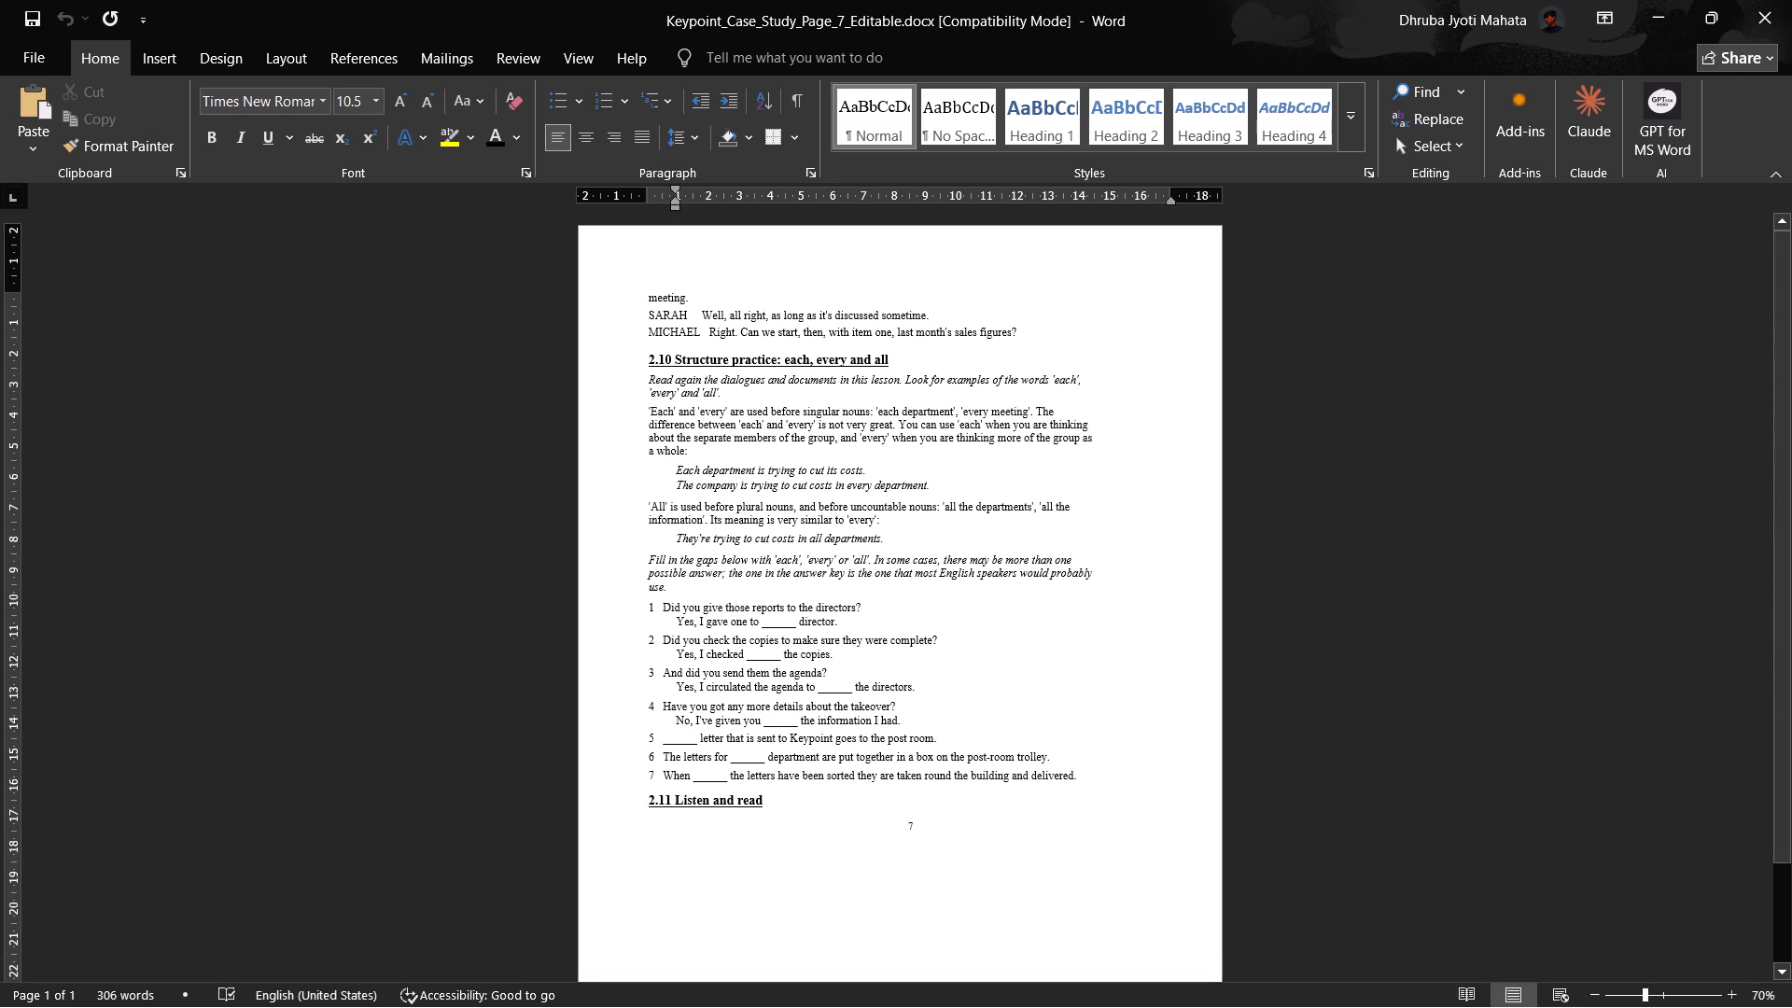
left_click(649, 297)
key("space")
key("space")
key("space")
key("space")
key("space")
key("space")
key("space")
key("space")
key("space")
key("space")
key("space")
key("space")
key("space")
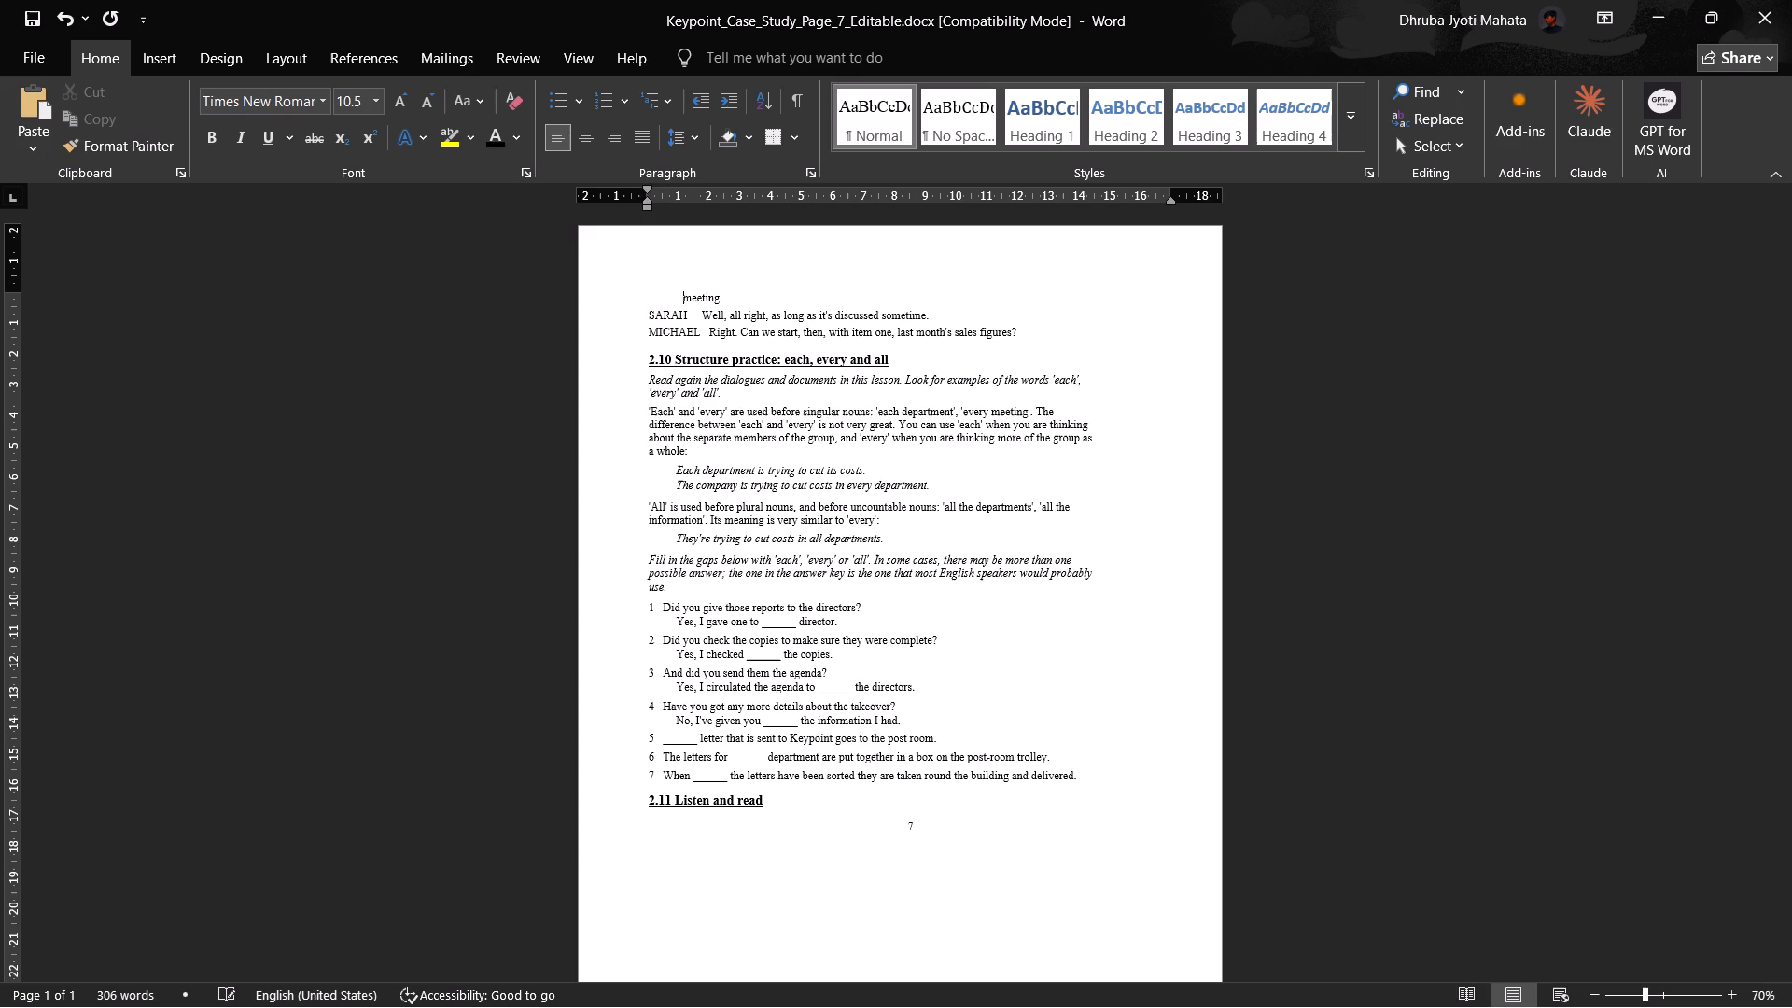
key("space")
key("space")
key("space")
key("space")
key("space")
key("space")
key("space")
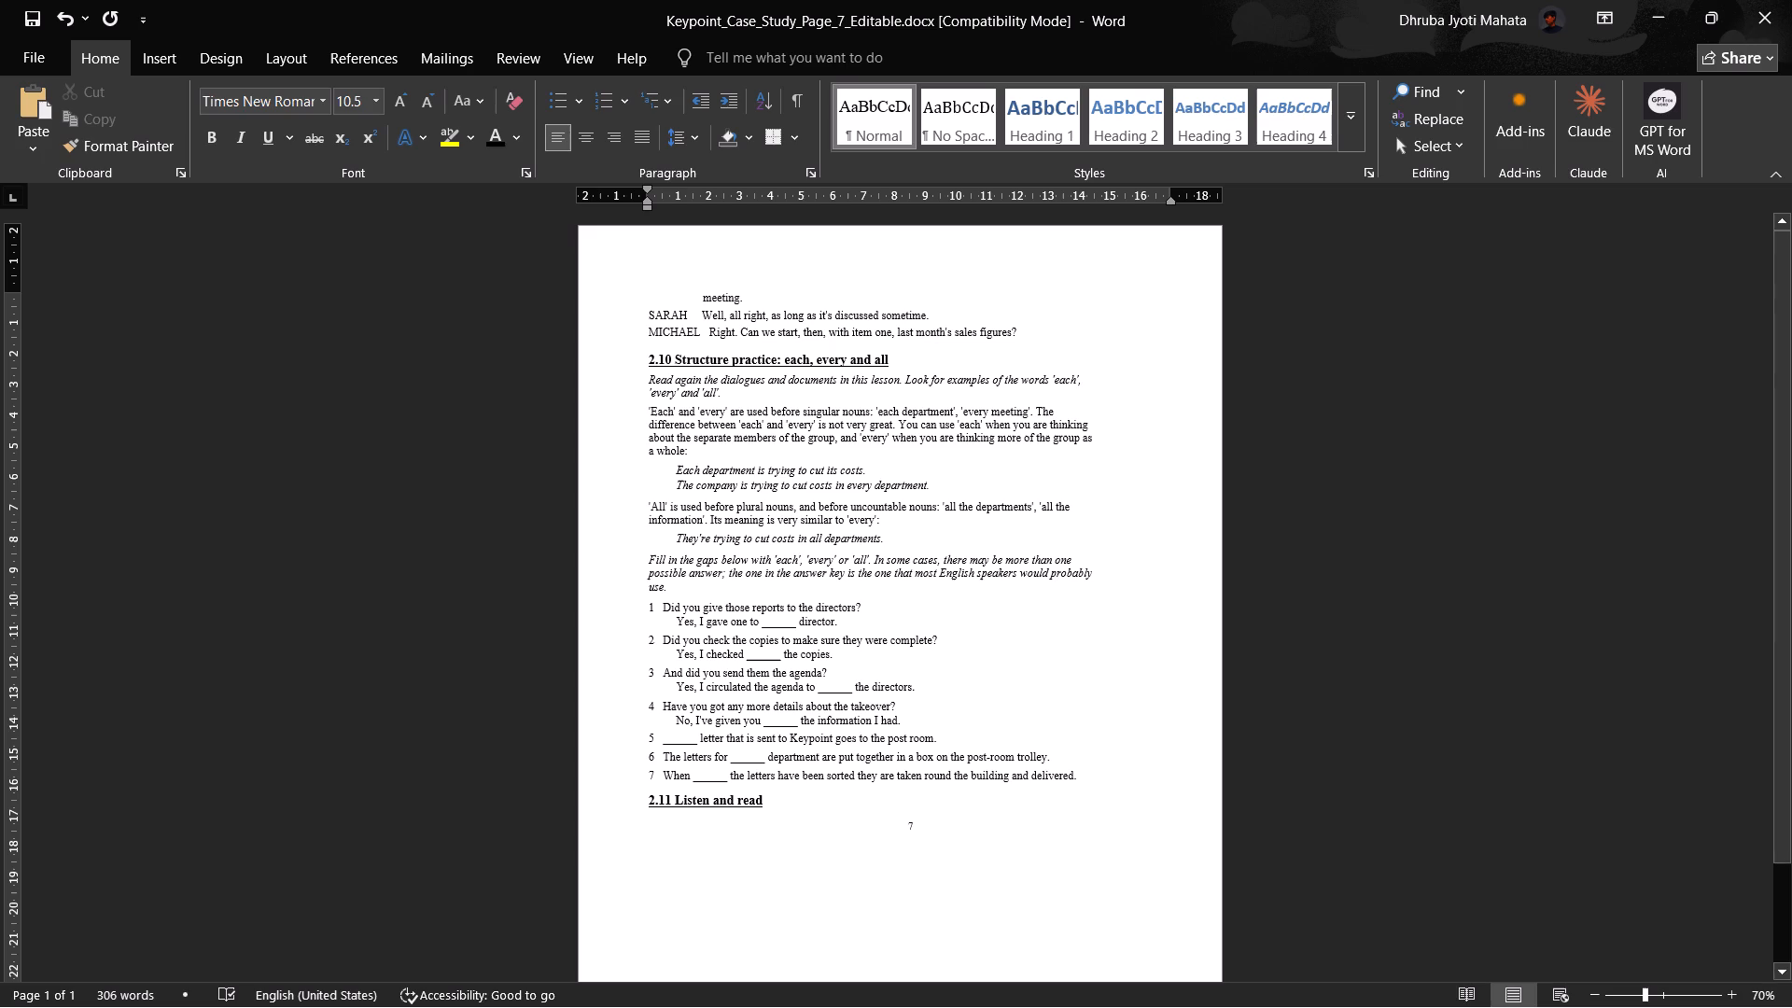
Draw a rectangle about 0.94 cm wide and 0.4 cm high over the blank in item 1's answer, "Yes, I gave one to".
left_click_drag(796, 621, 756, 621)
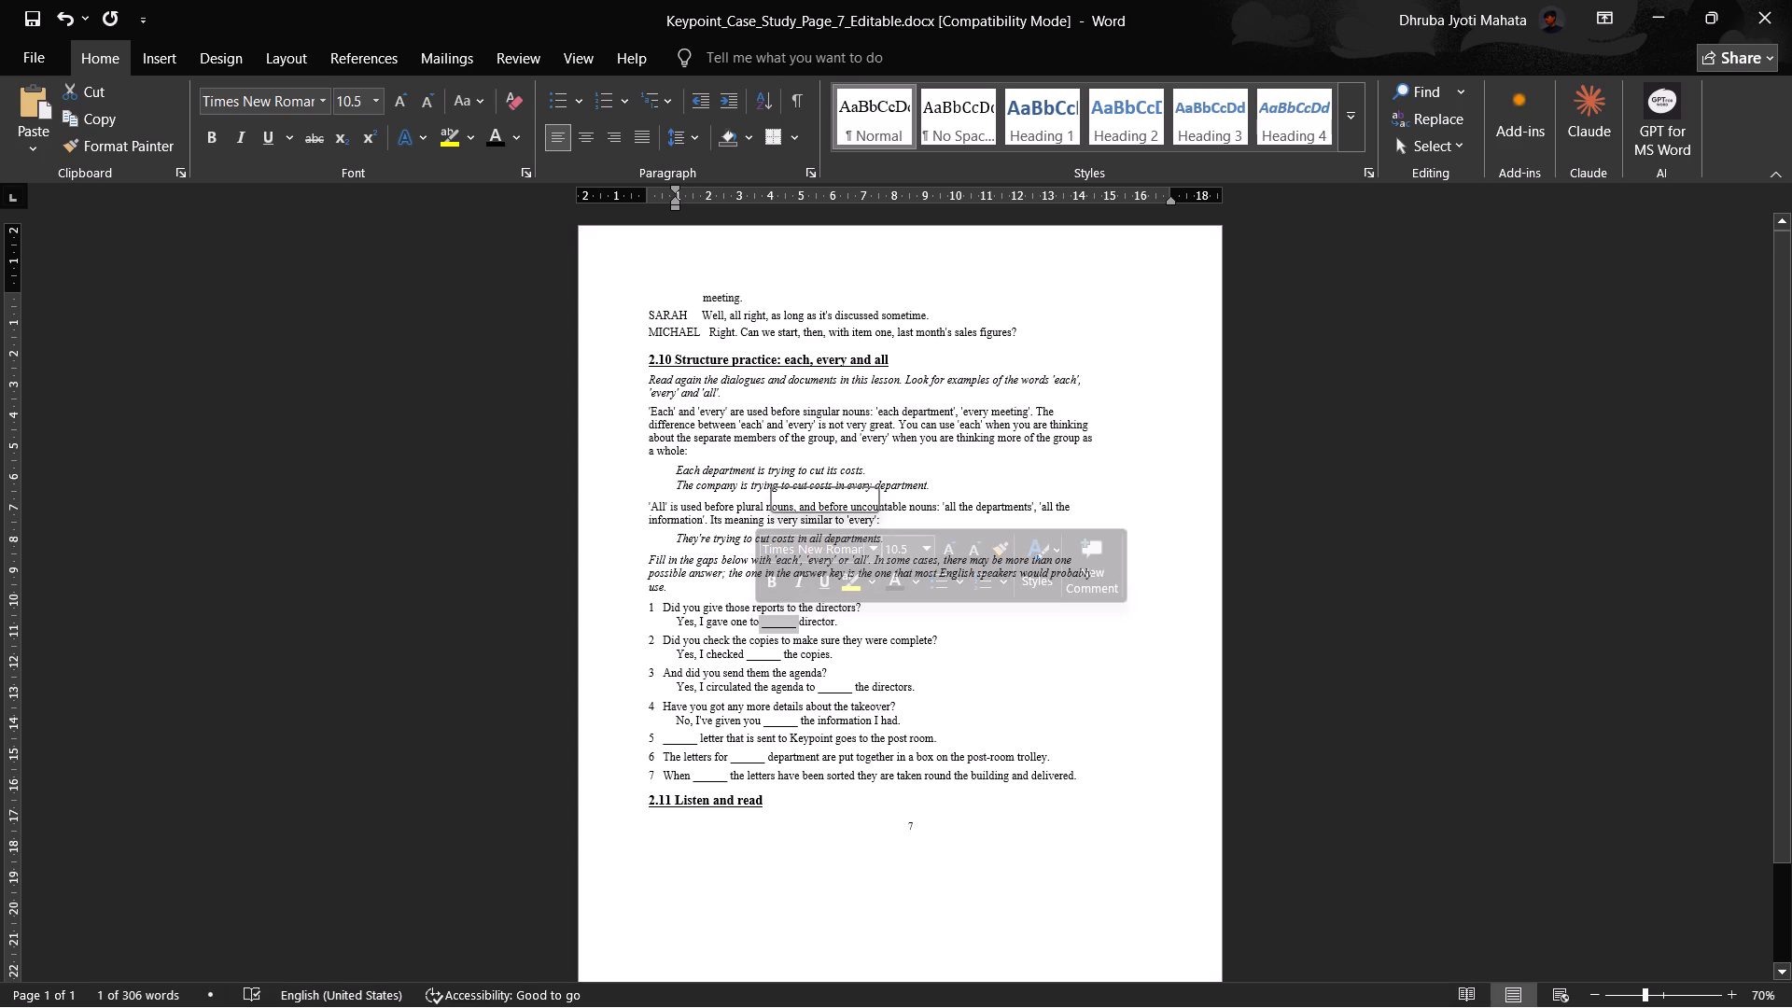
left_click(154, 52)
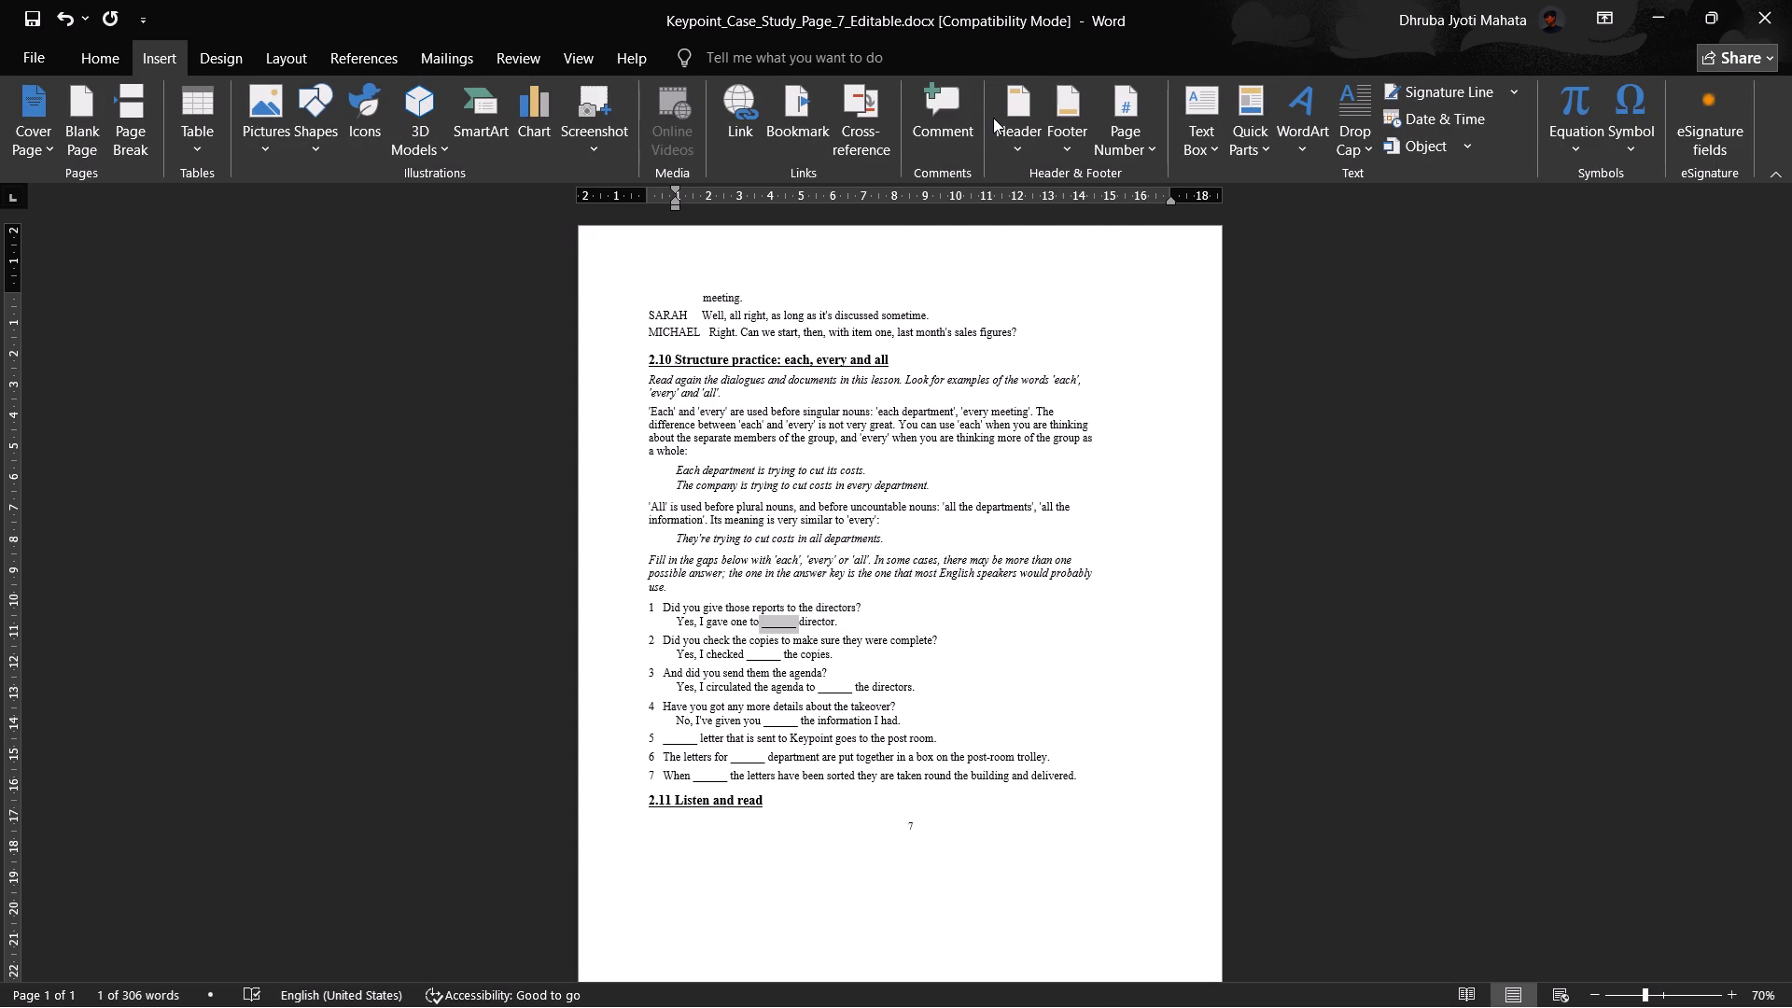
left_click(338, 130)
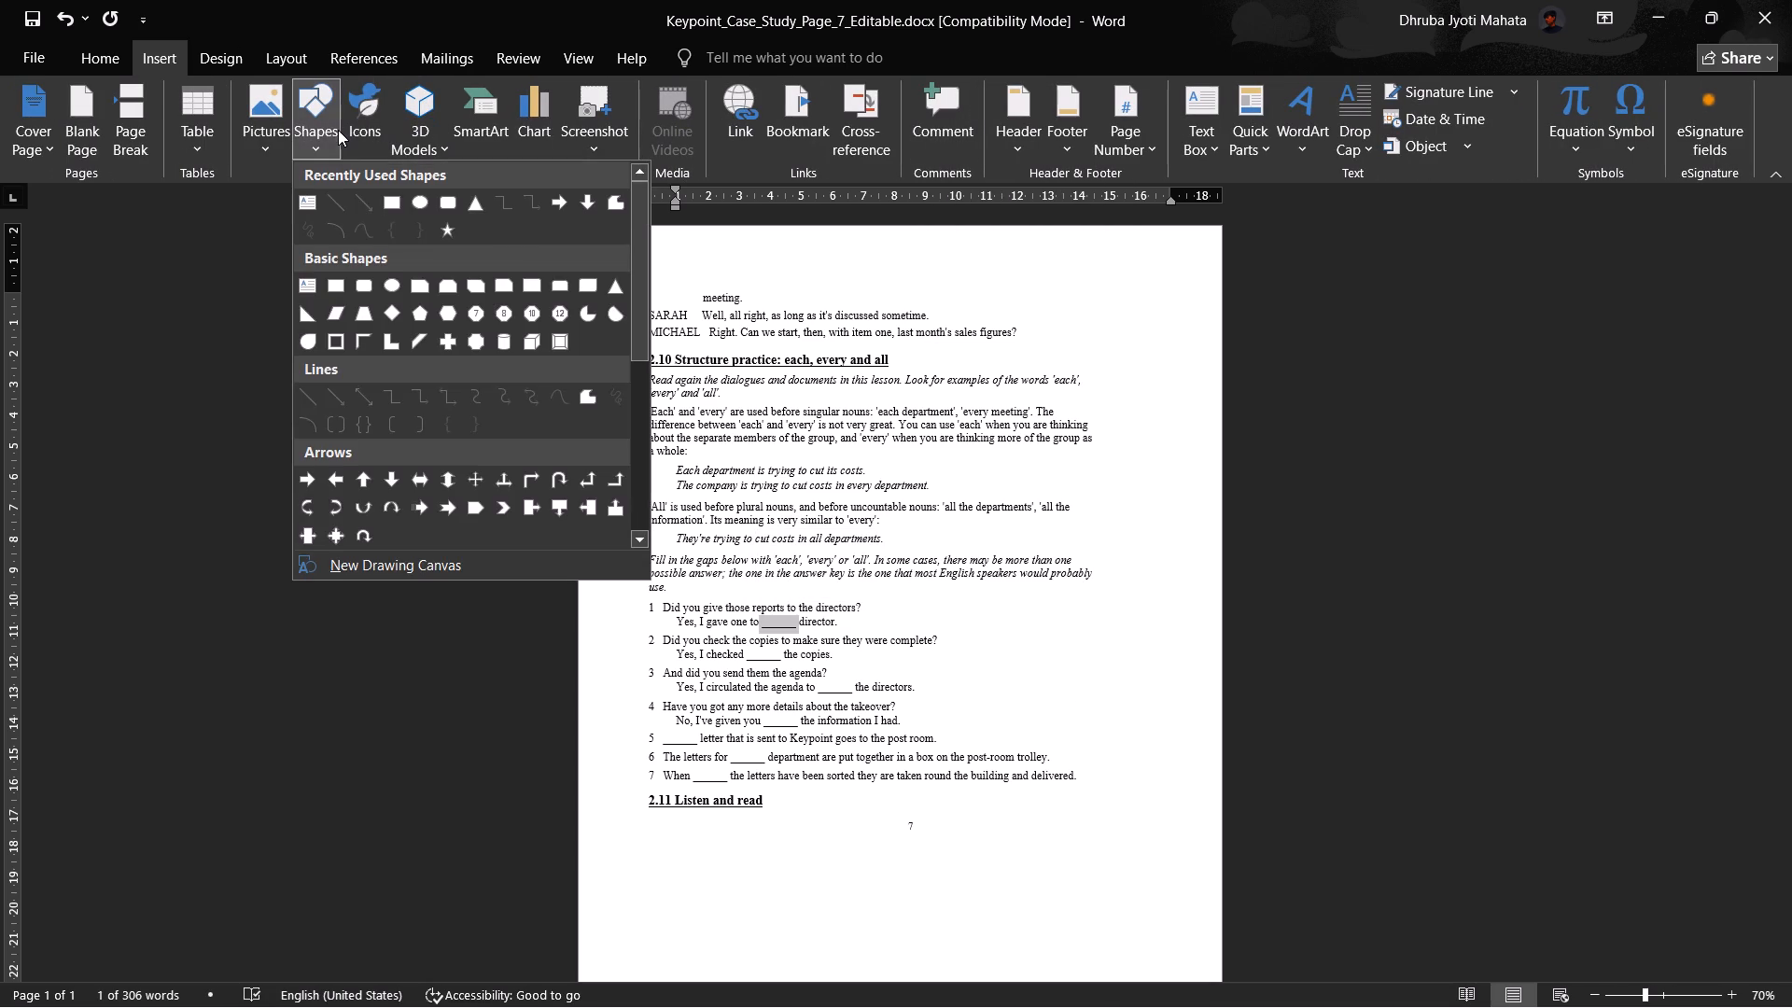
left_click(396, 199)
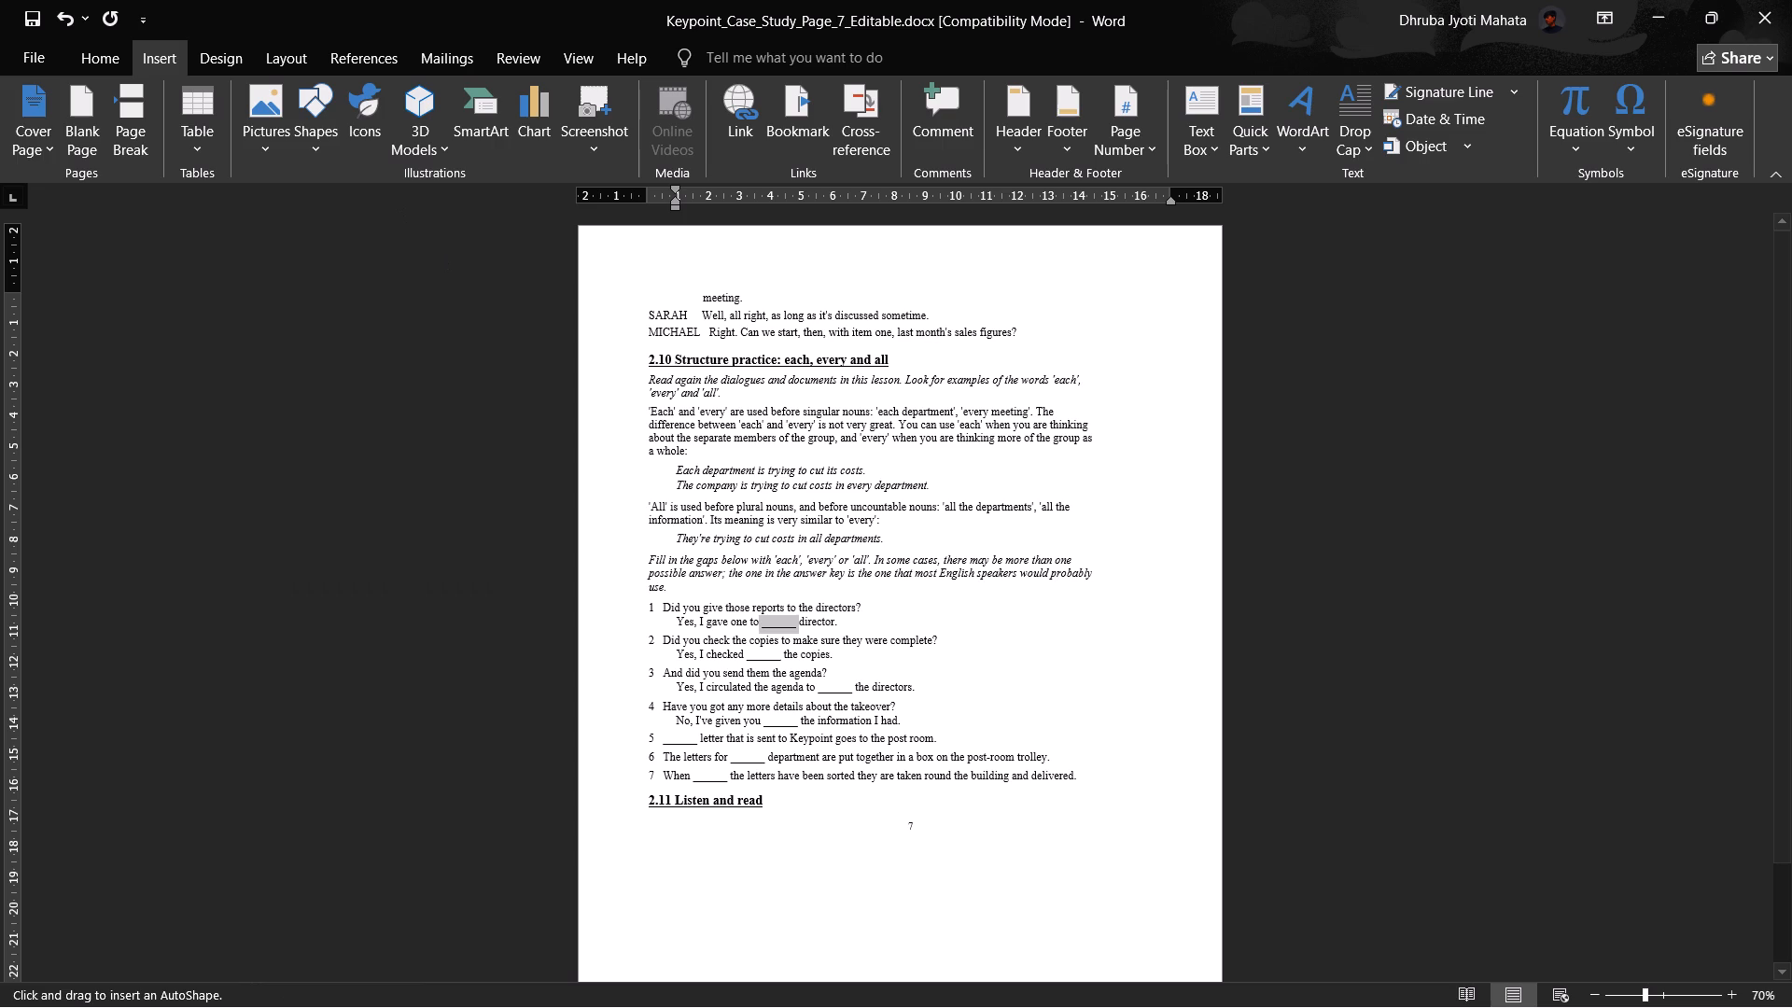
left_click_drag(763, 618, 792, 640)
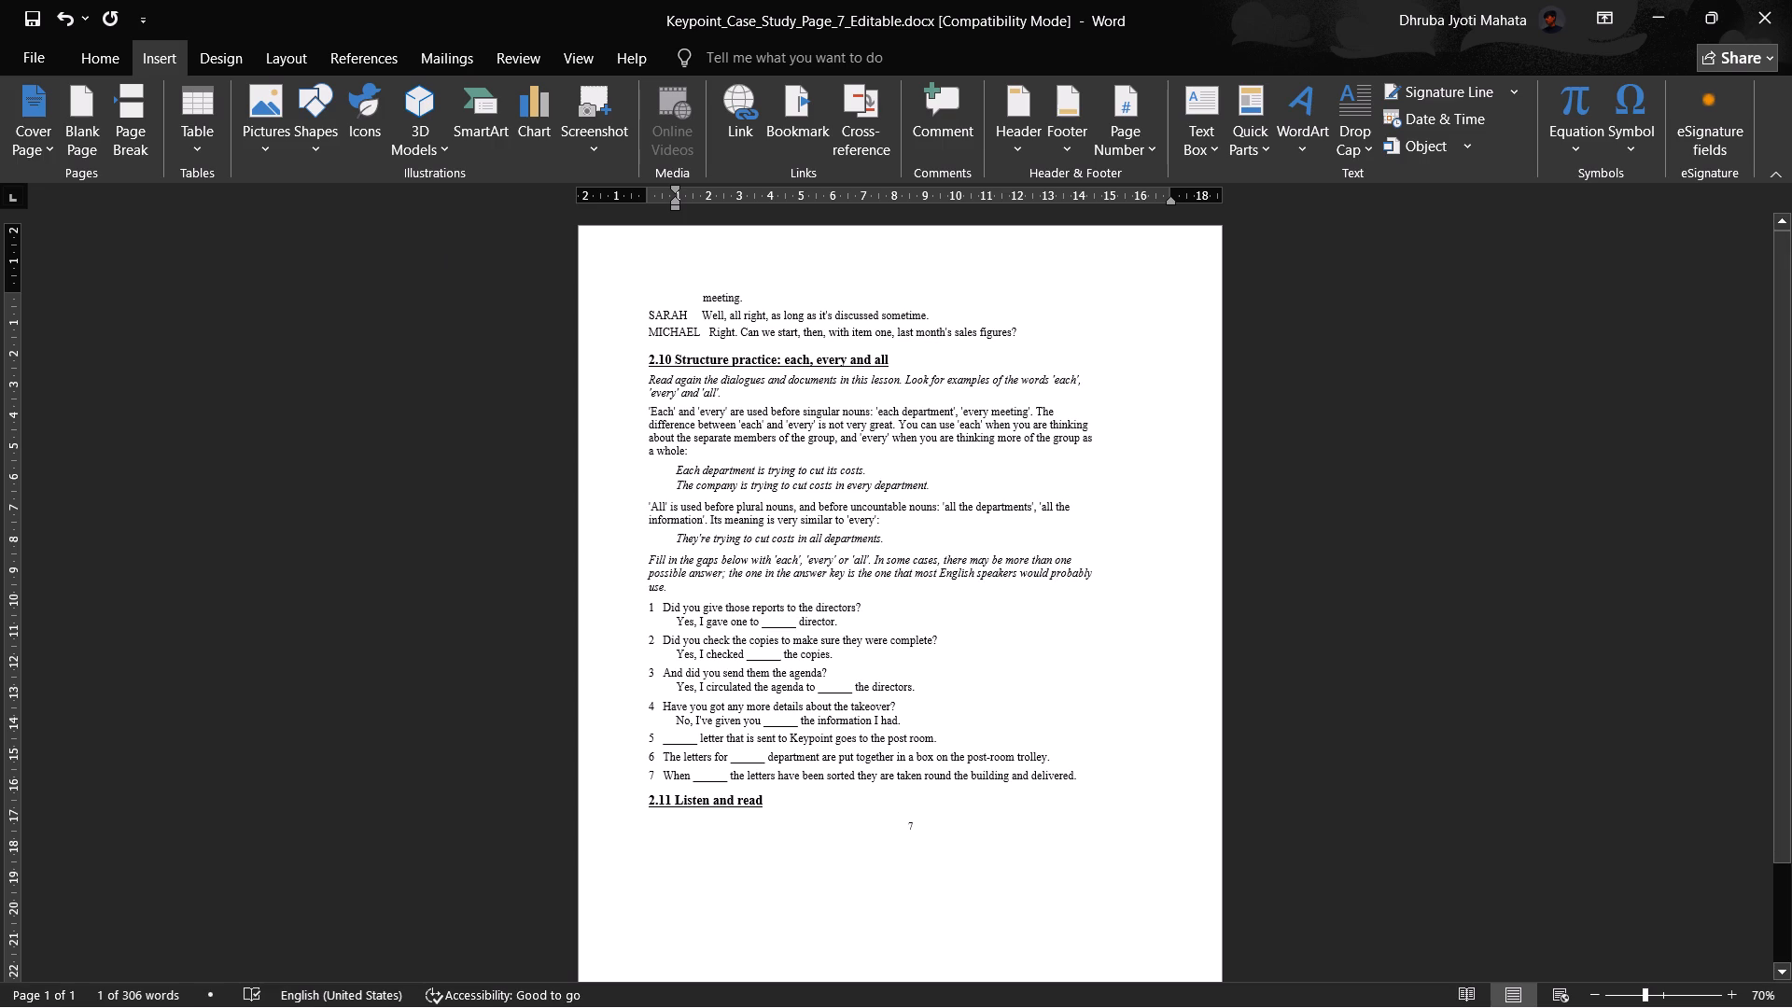
left_click_drag(792, 640, 792, 625)
left_click(792, 627)
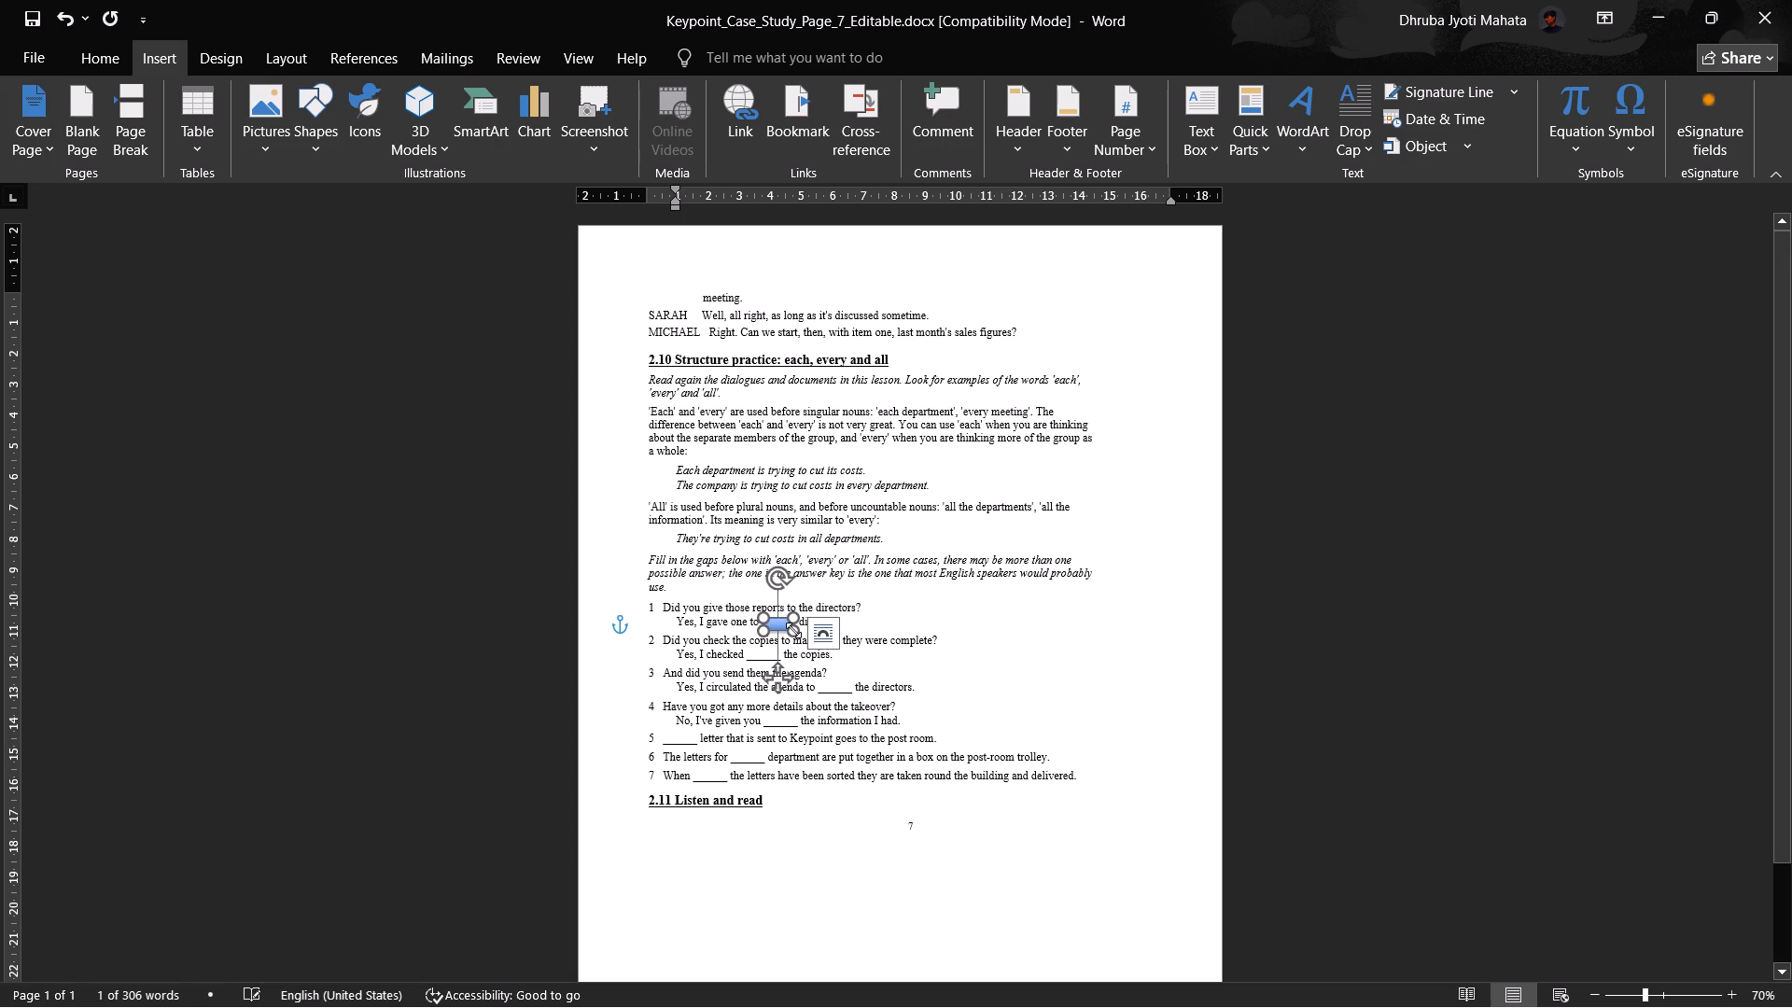
left_click(779, 625)
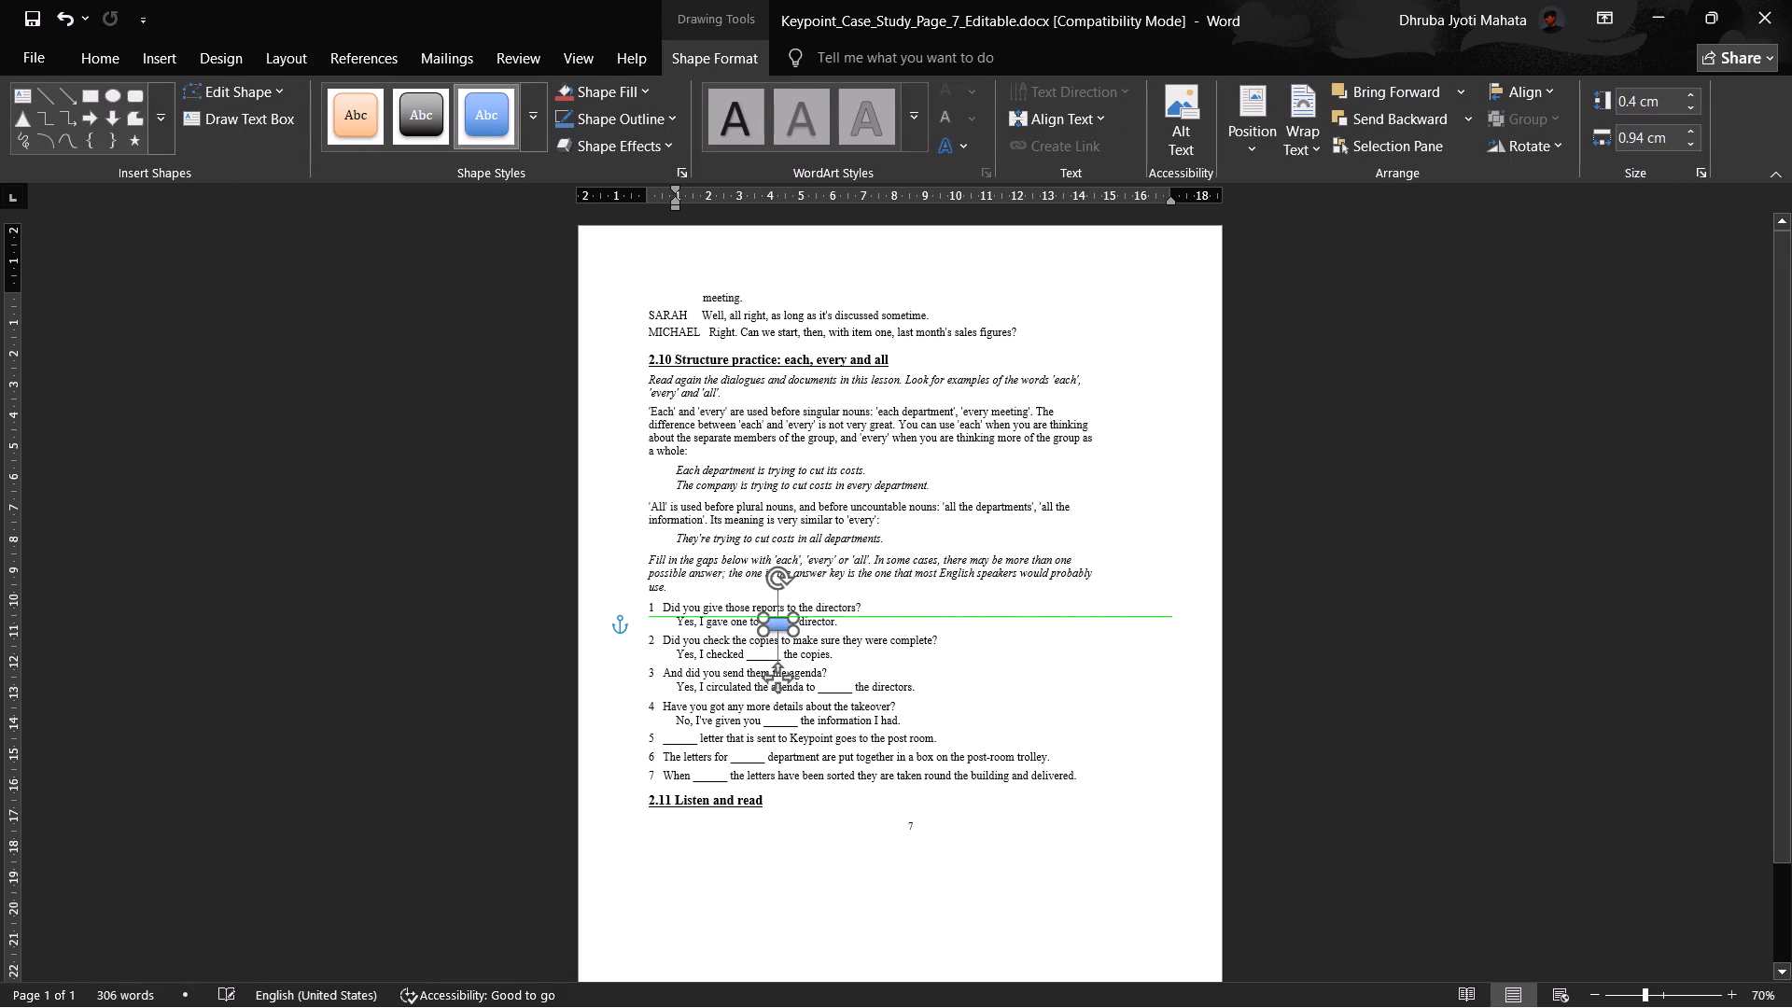
left_click(1044, 673)
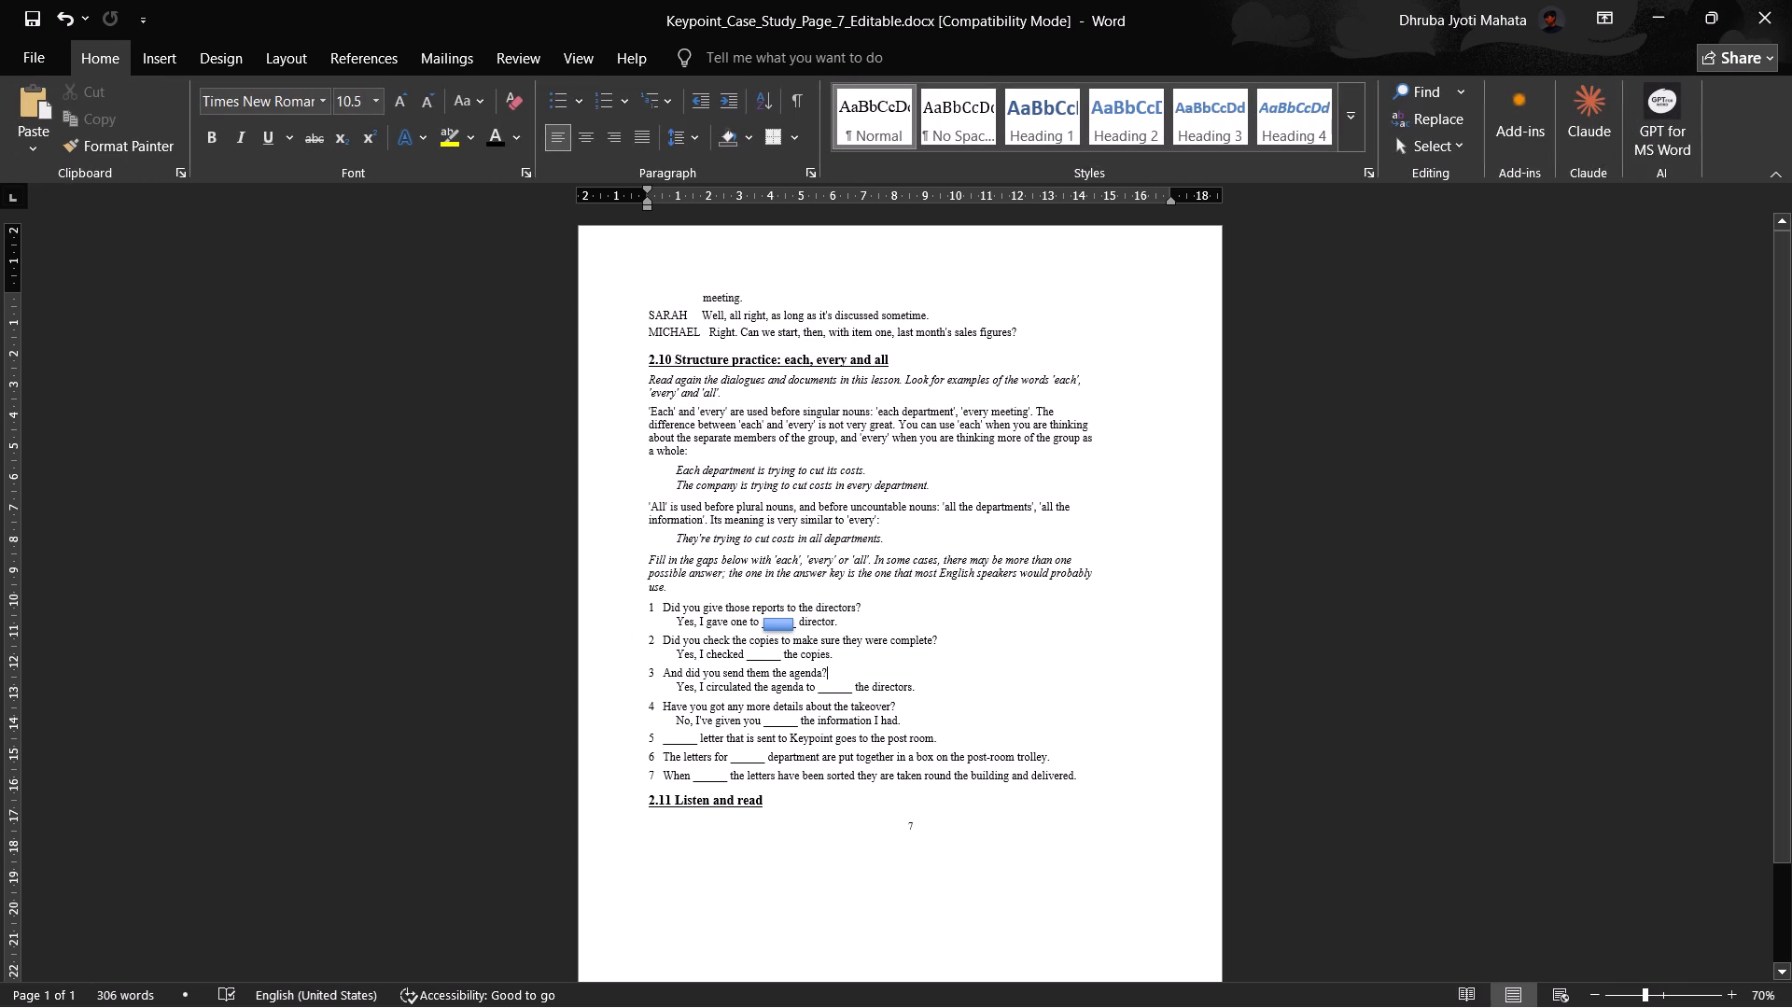
left_click_drag(771, 623, 784, 620)
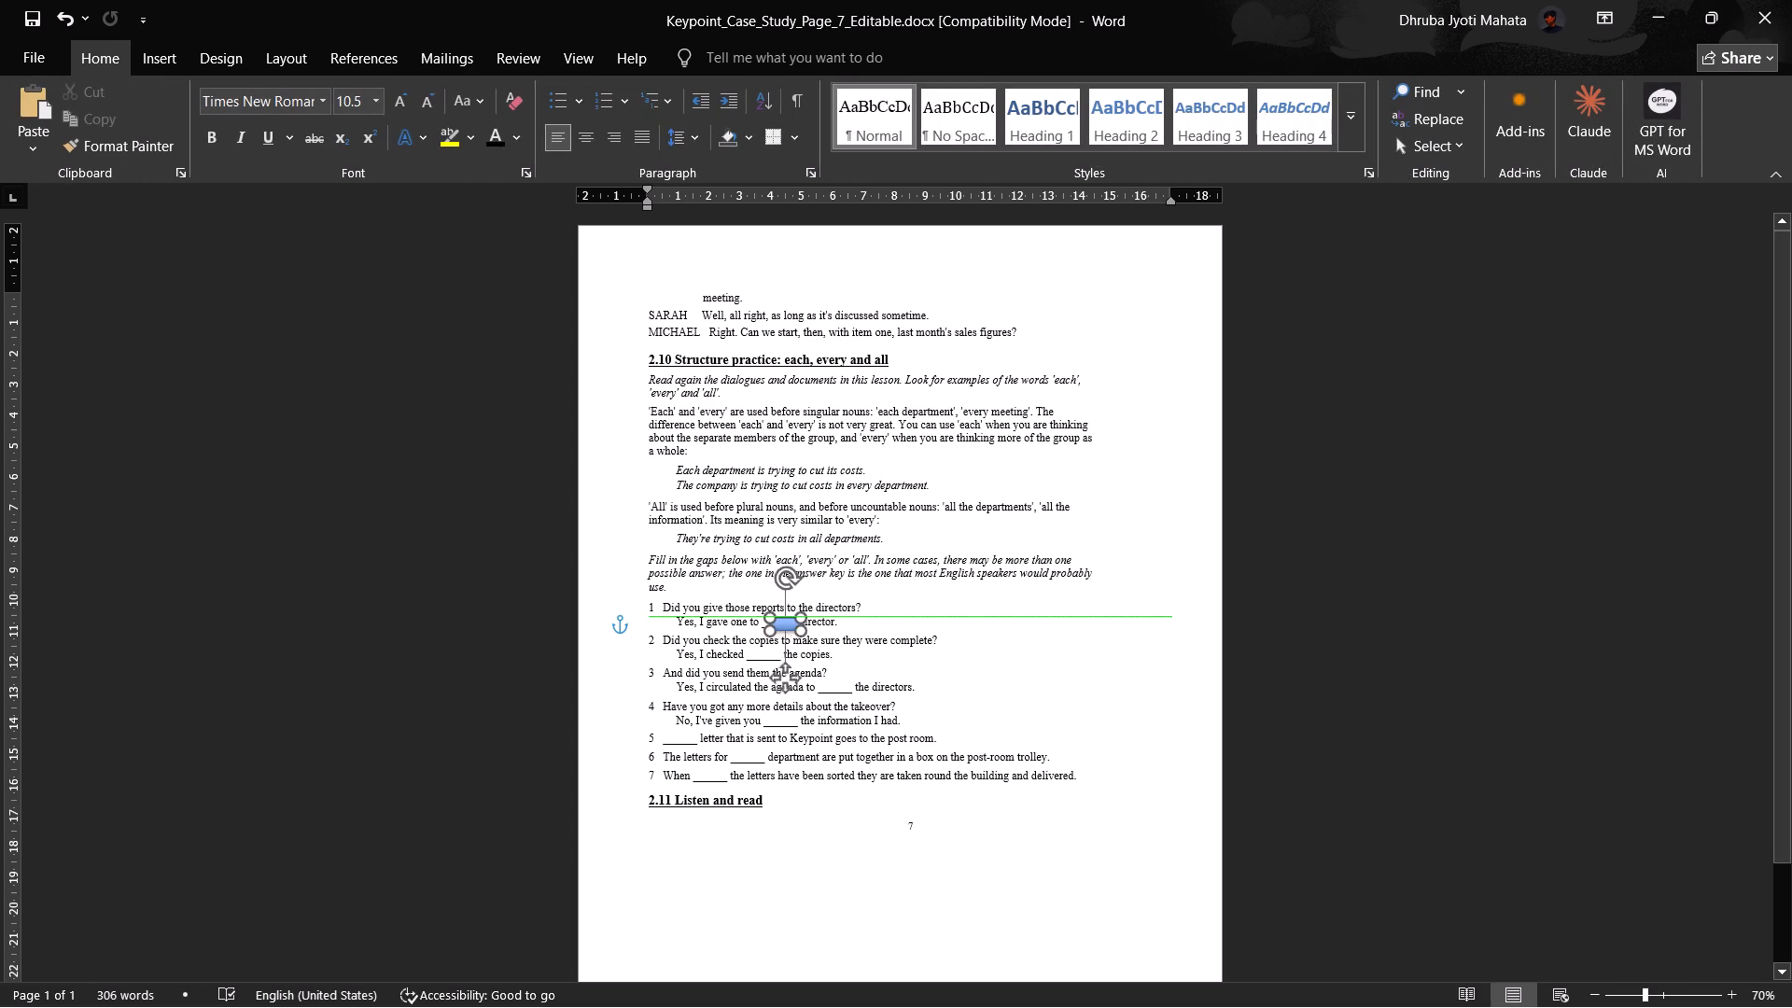
left_click_drag(784, 620, 773, 627)
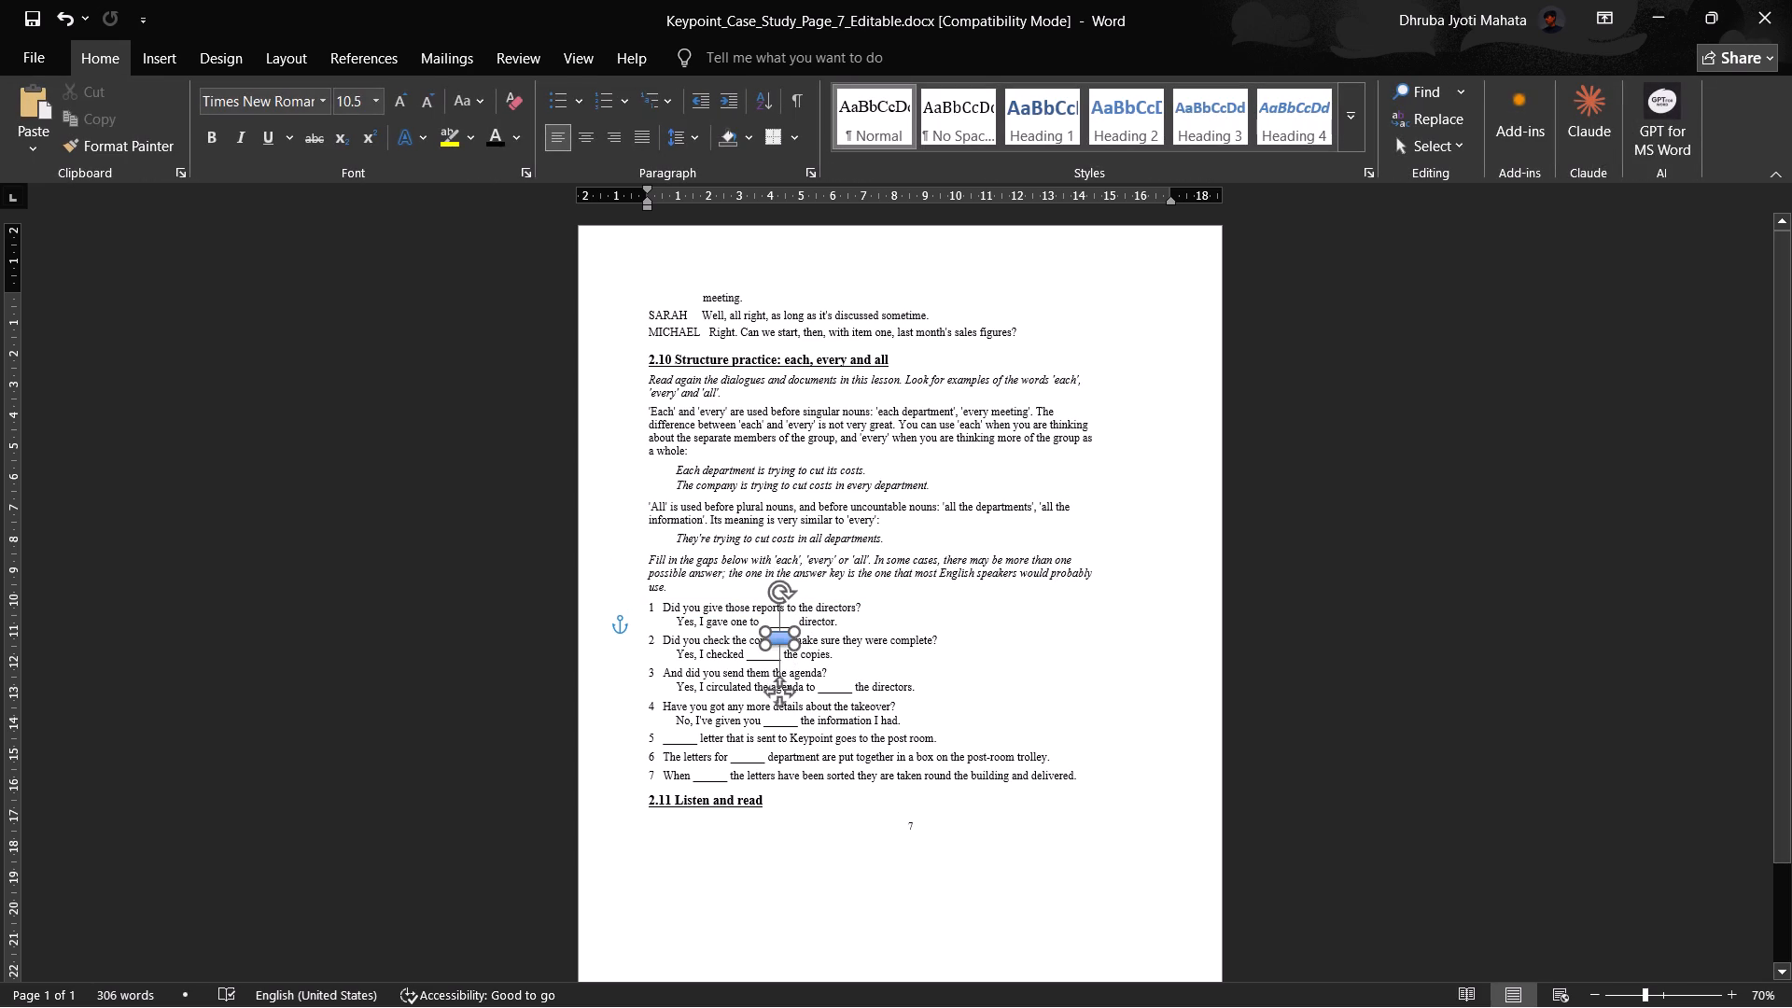
left_click_drag(773, 627, 774, 614)
Apply the white-fill, black-outline theme style to the item 1 rectangle.
left_click(735, 60)
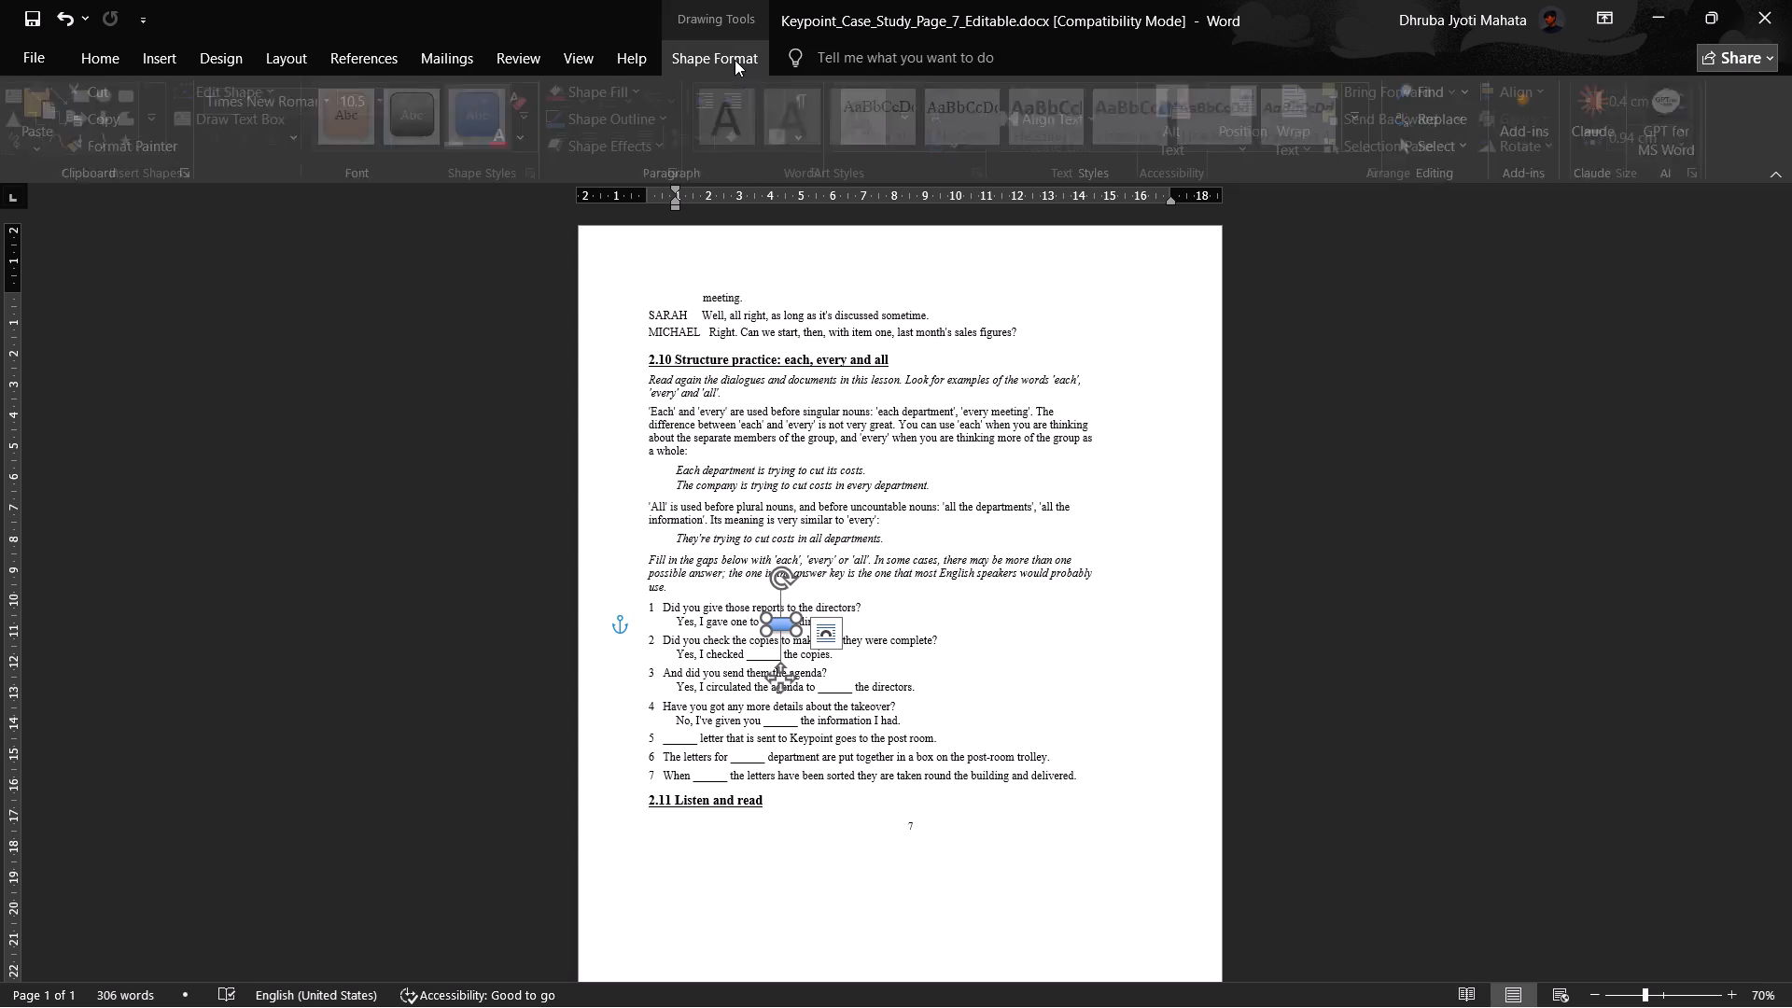
left_click(532, 116)
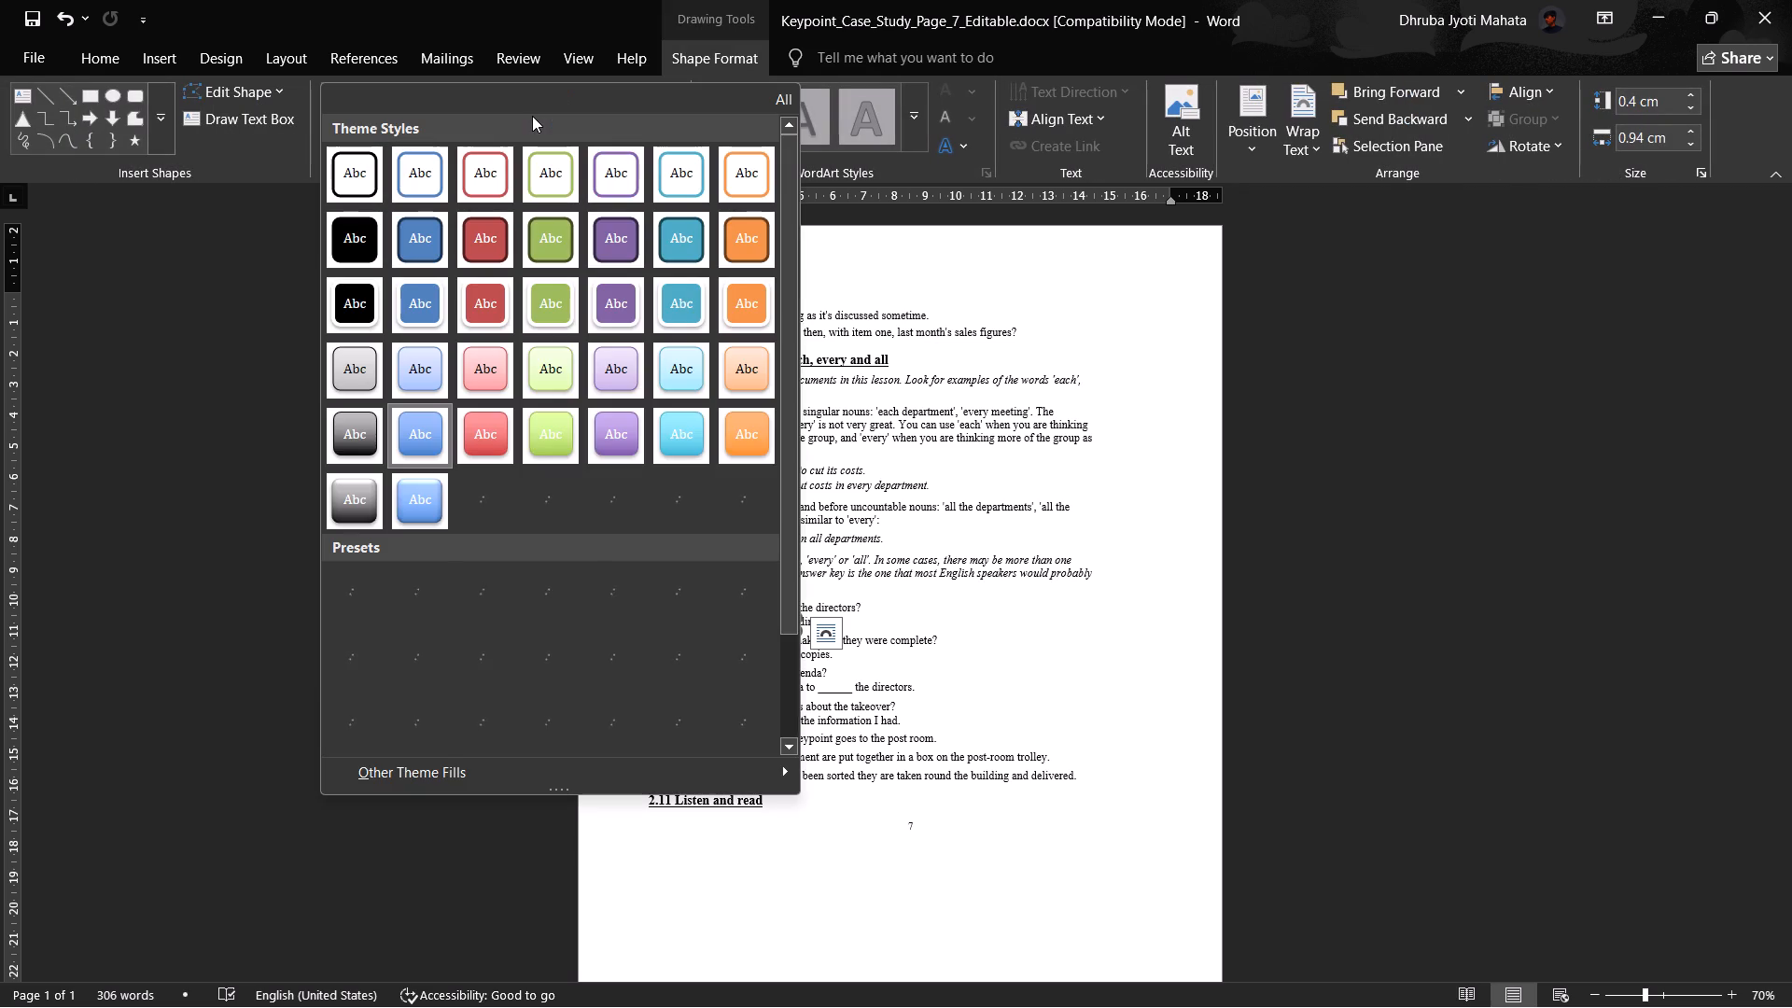
left_click(329, 189)
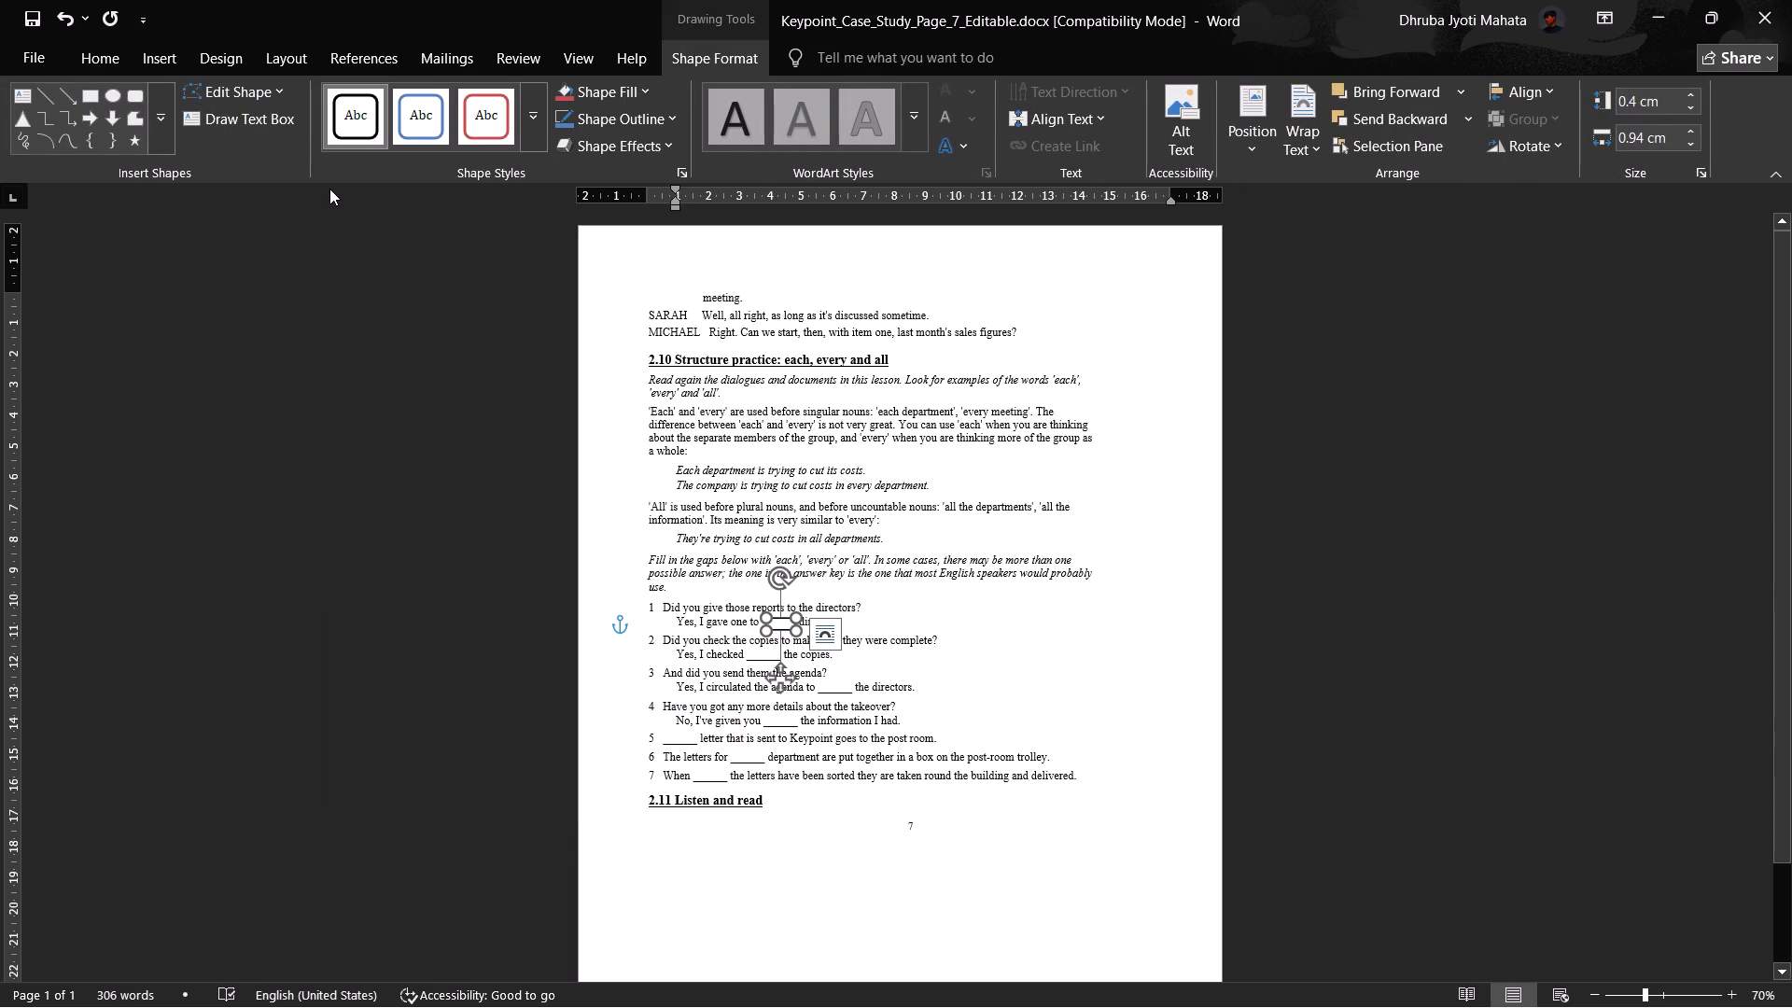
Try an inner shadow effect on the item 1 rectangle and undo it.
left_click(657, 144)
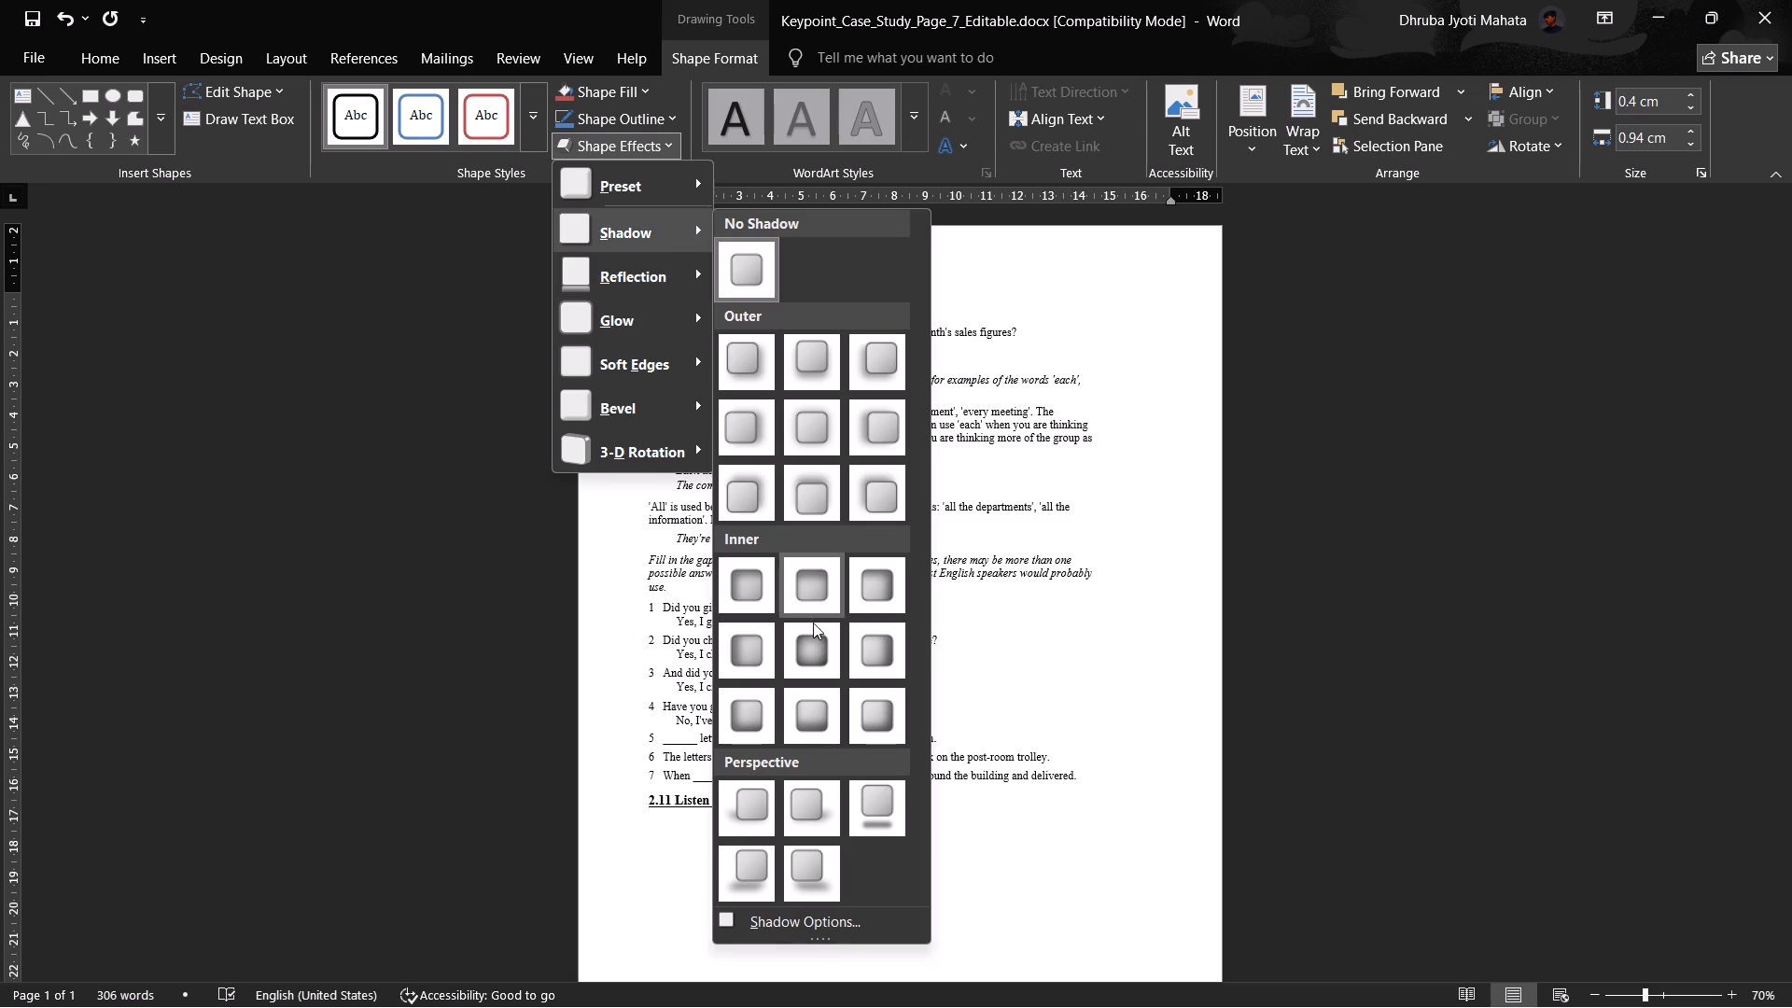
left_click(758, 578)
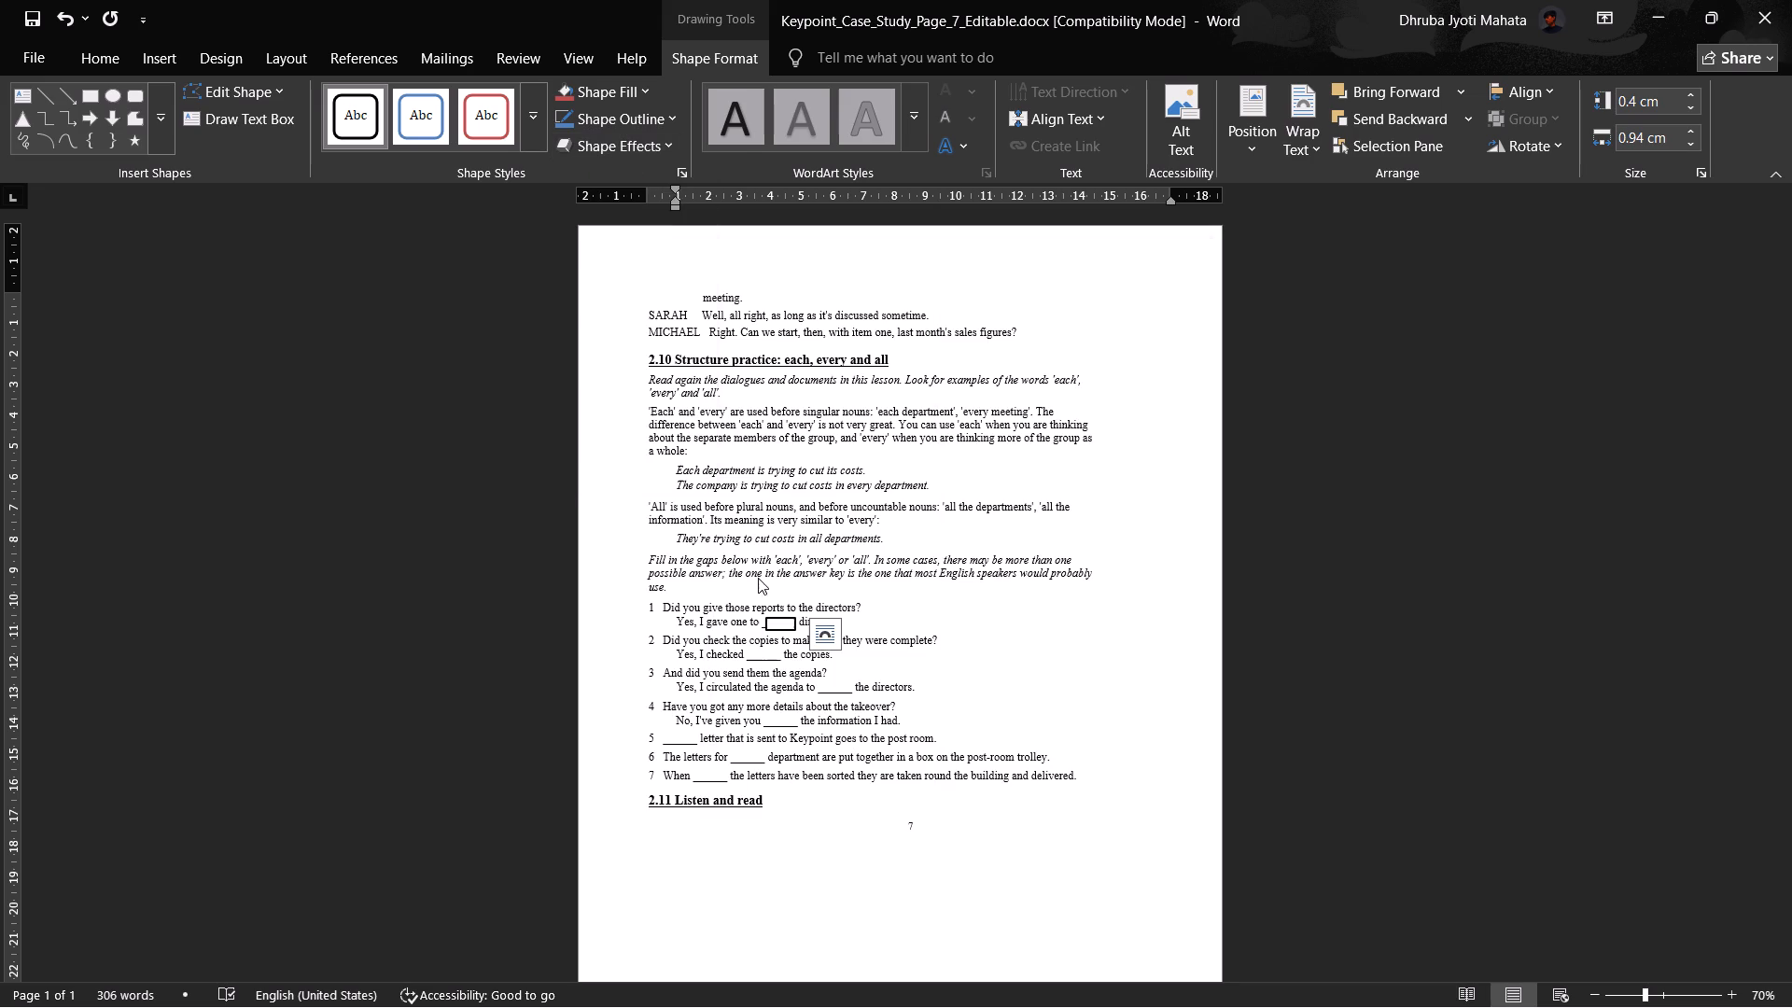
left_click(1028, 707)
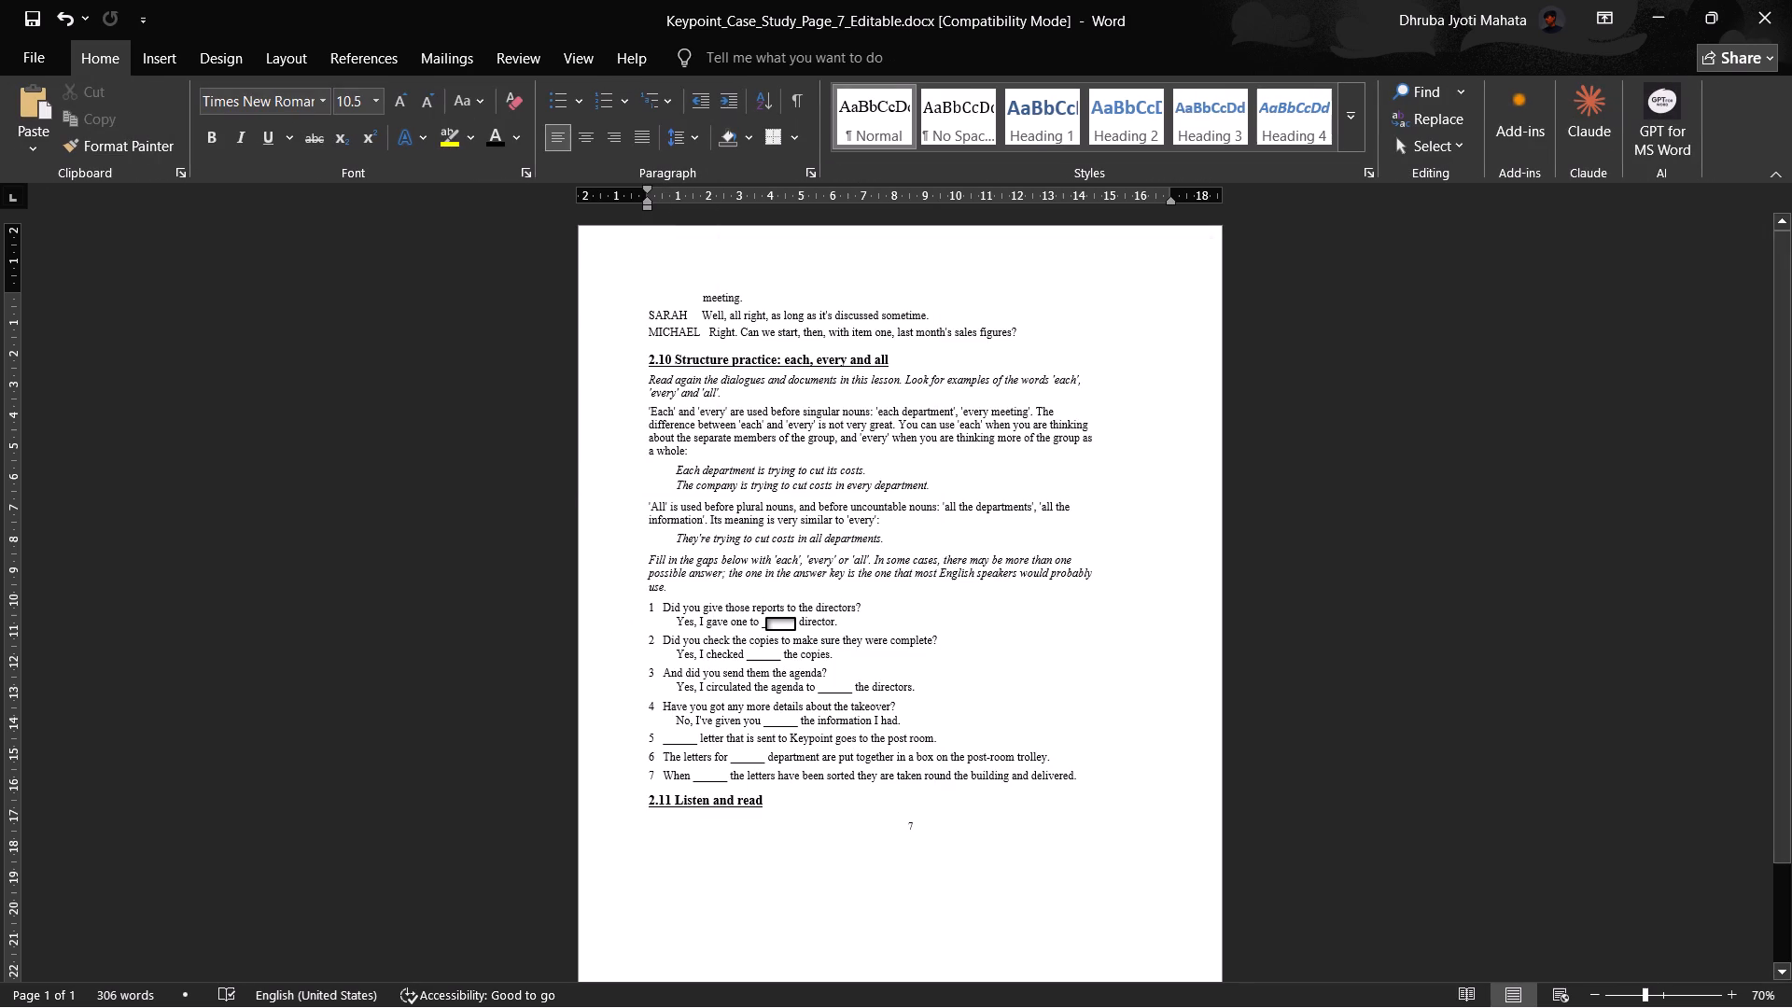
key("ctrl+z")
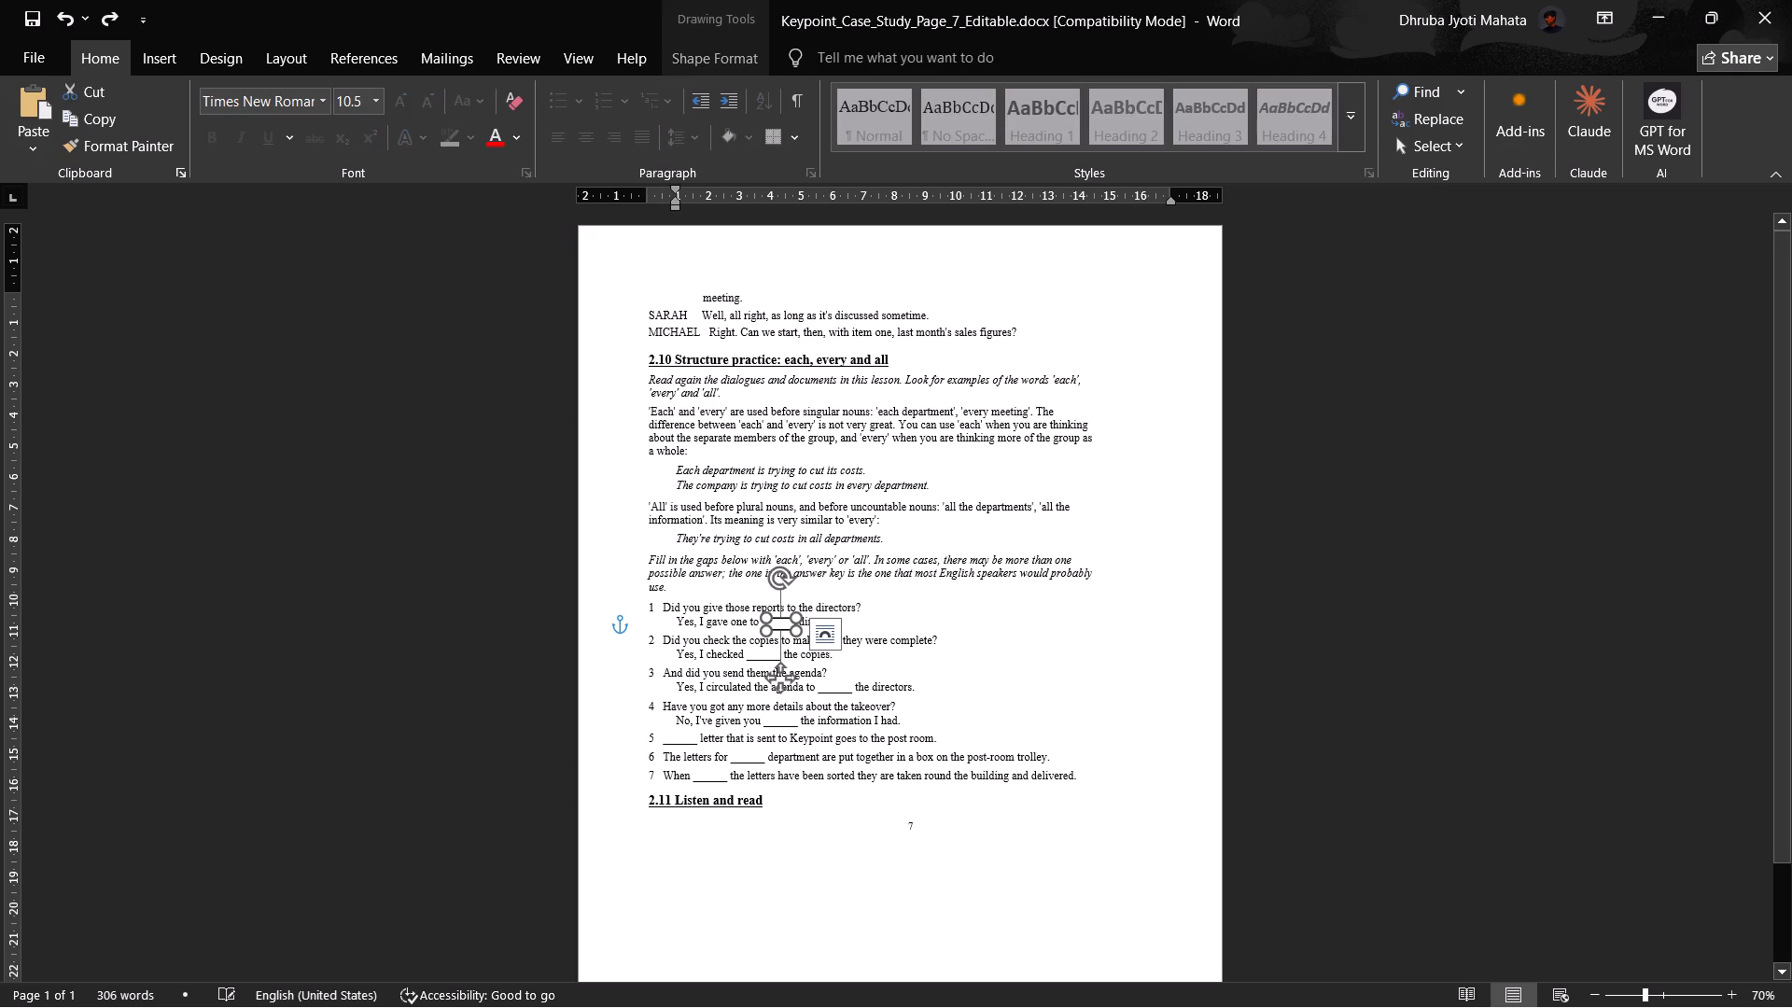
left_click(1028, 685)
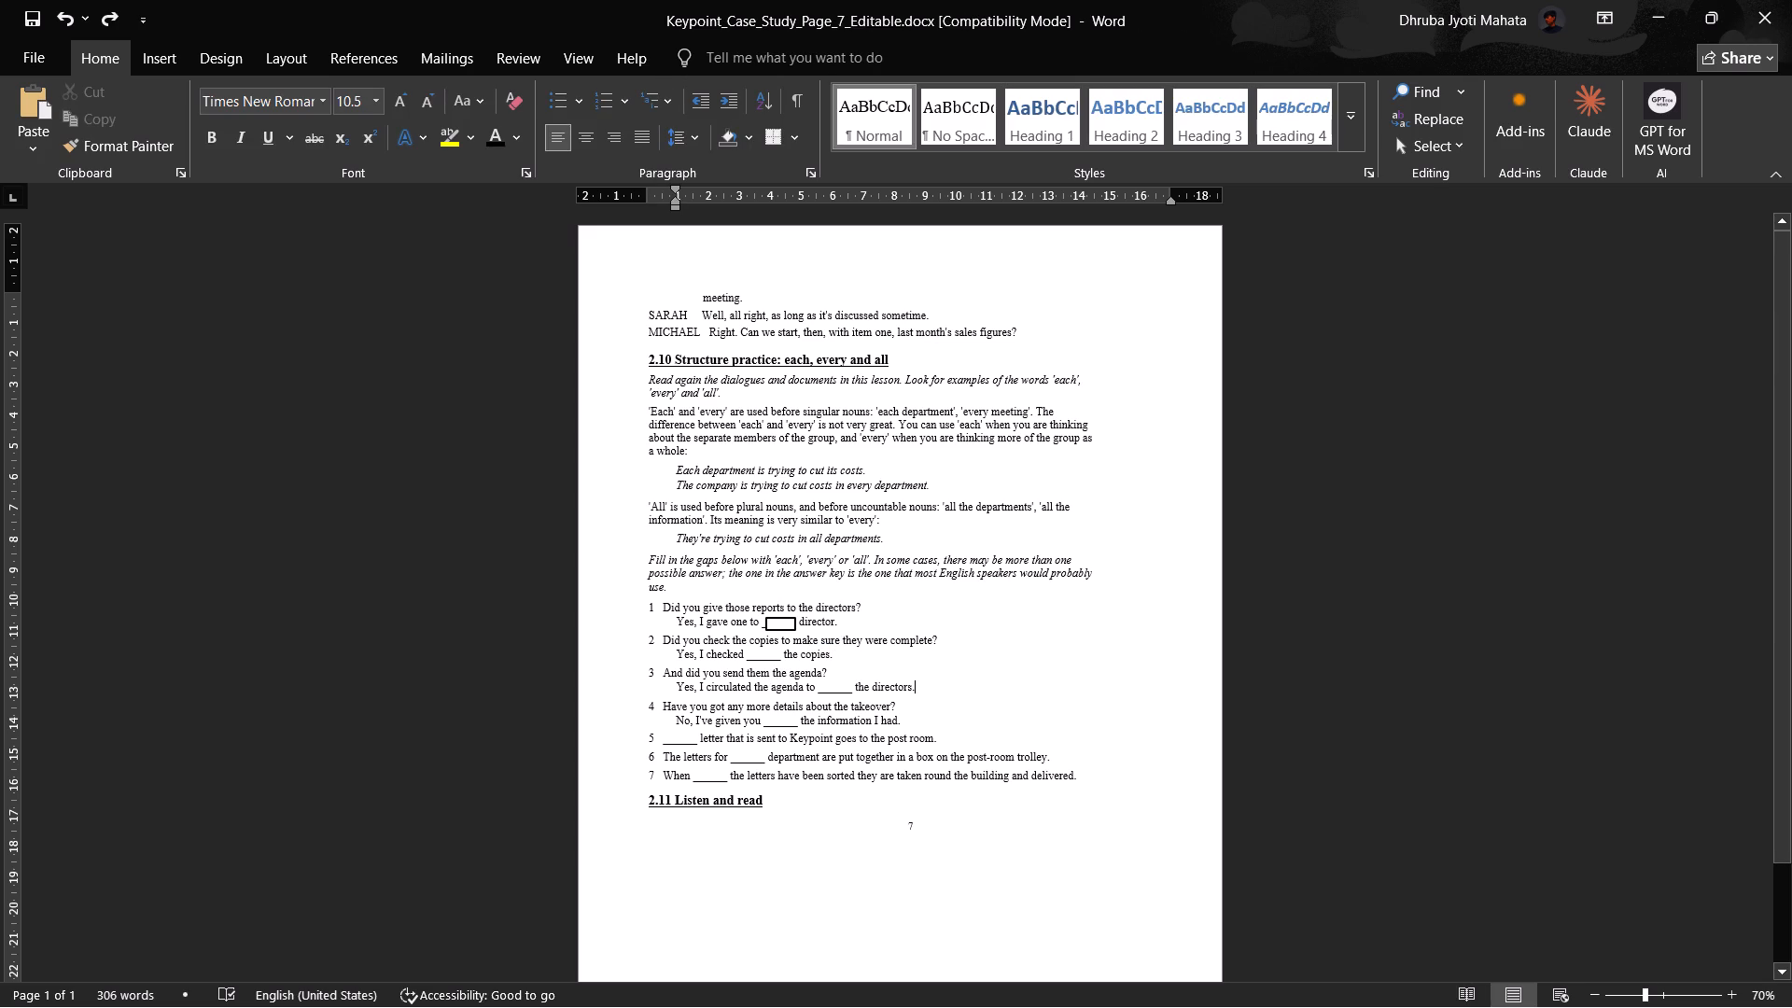
Fine-tune the size and position of the outlined rectangle over the item 1 blank, between "to" and "director.".
scroll(737, 641, "up", 2, "ctrl")
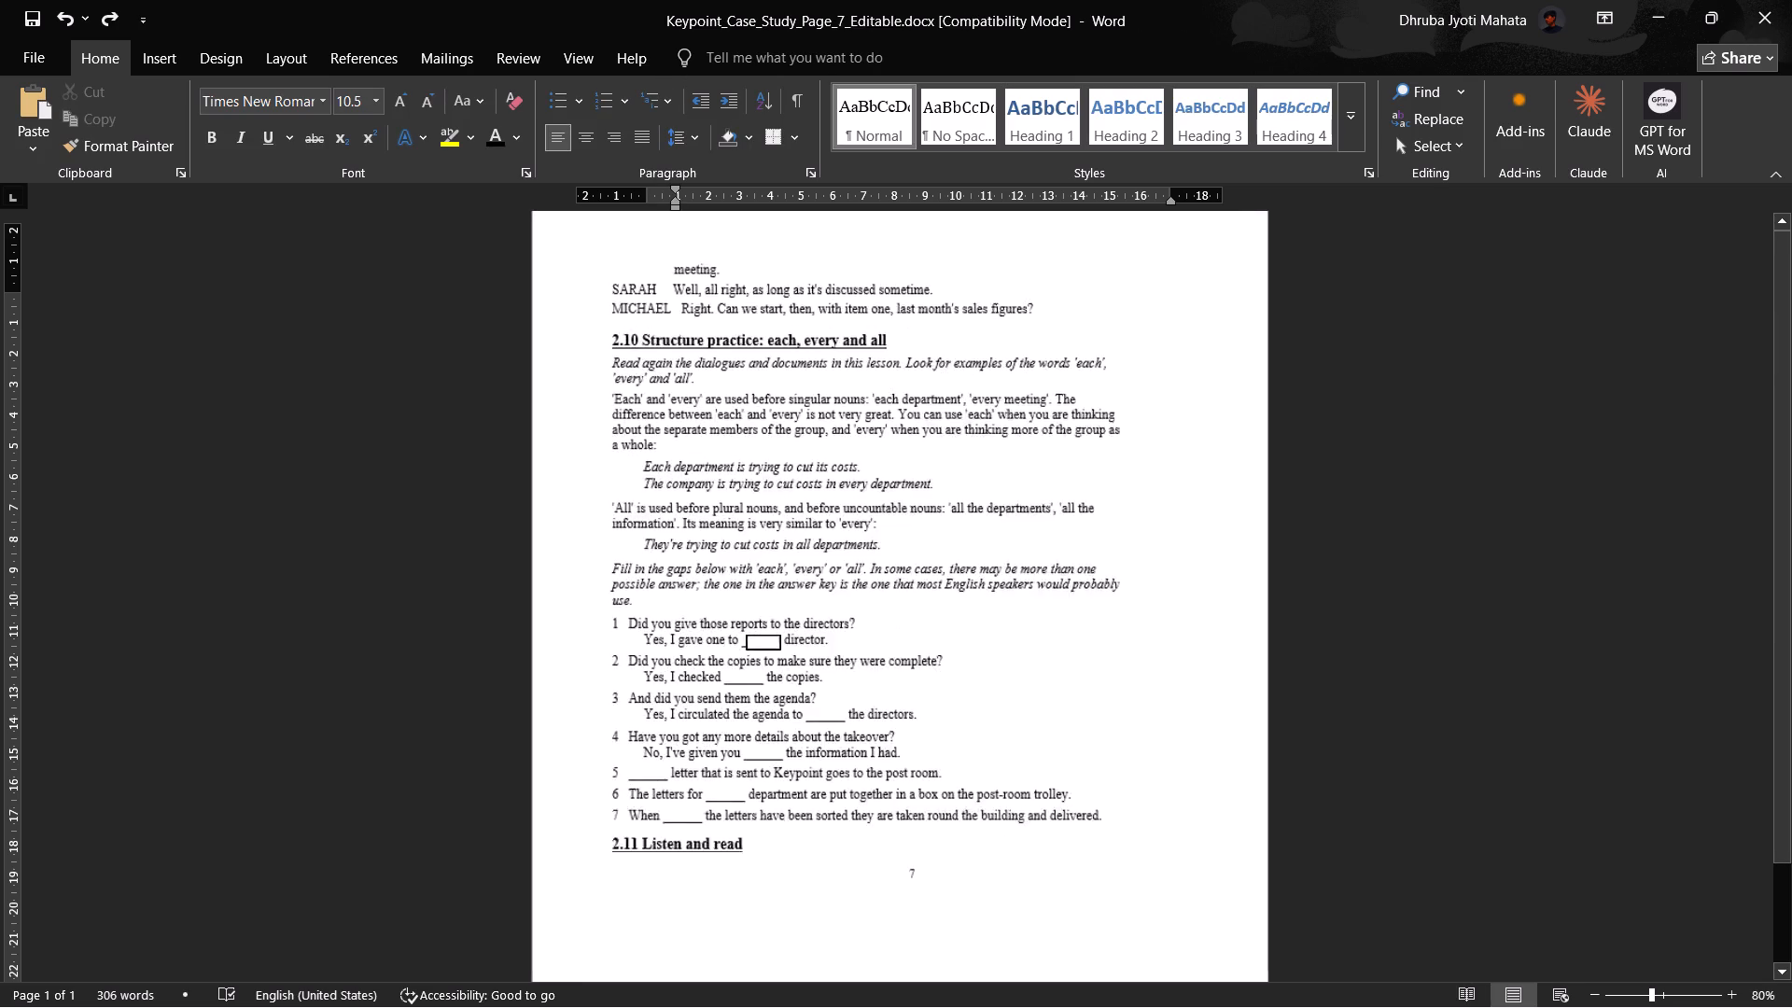
scroll(737, 641, "up", 6, "ctrl")
left_click(645, 568)
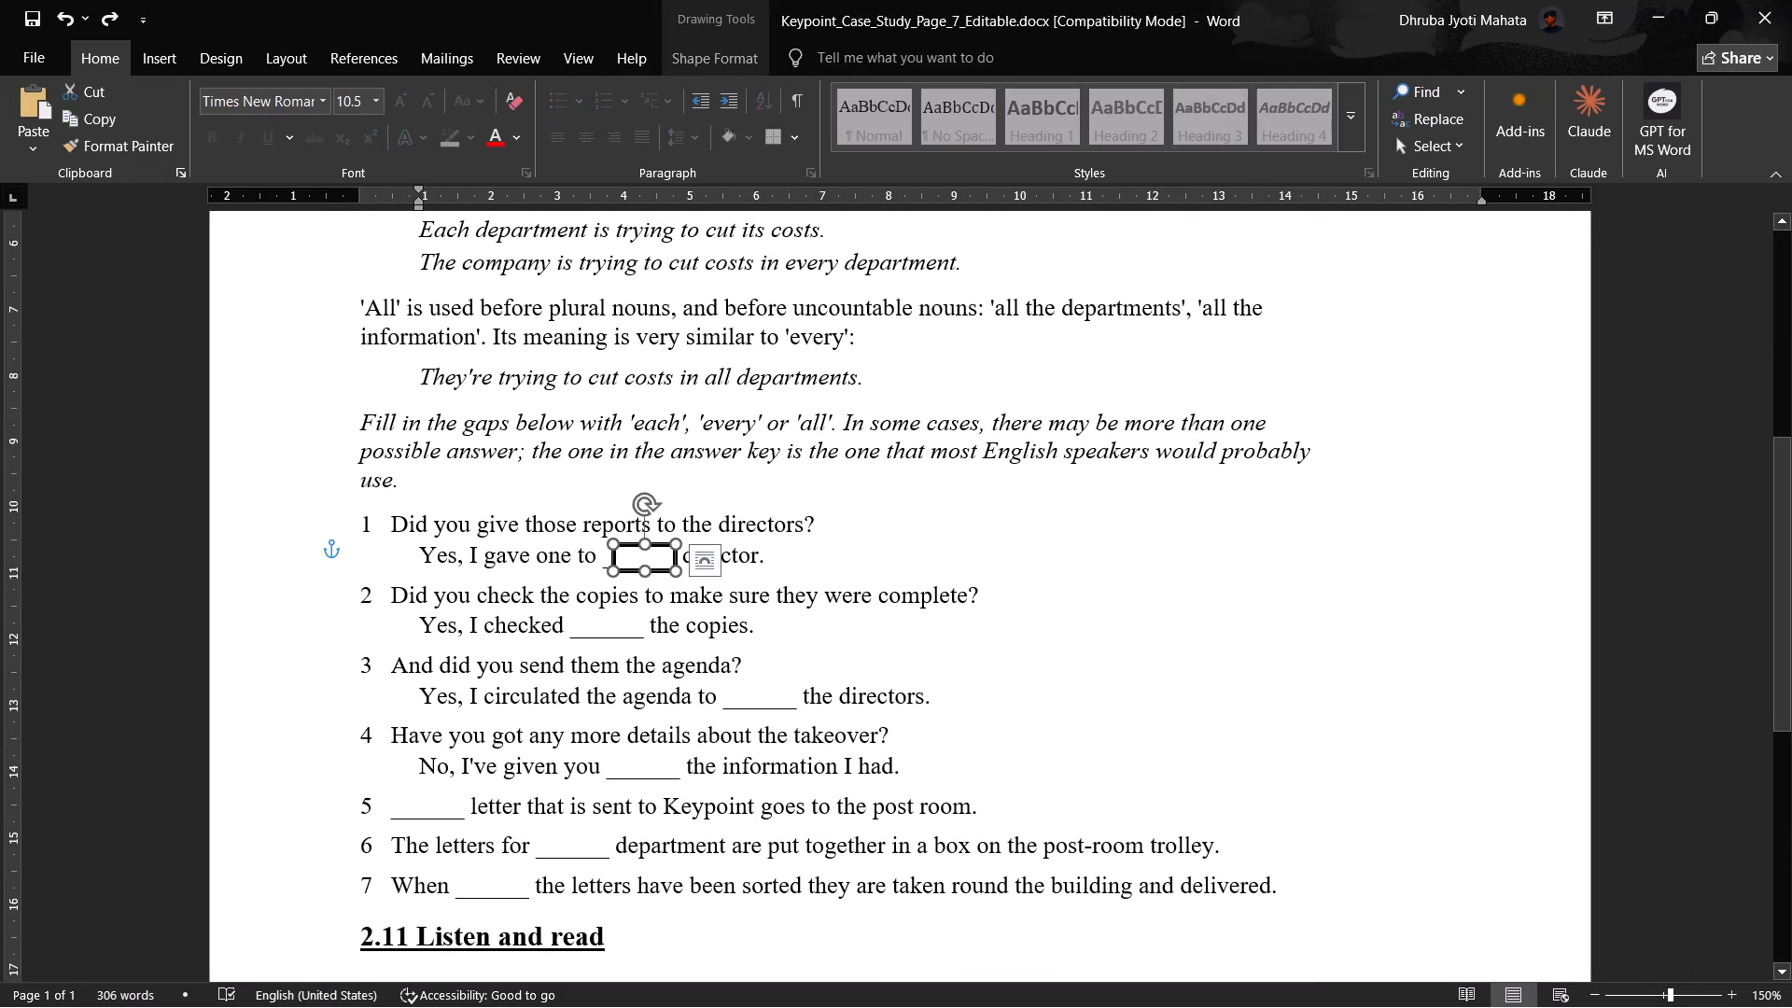
left_click_drag(616, 545, 601, 540)
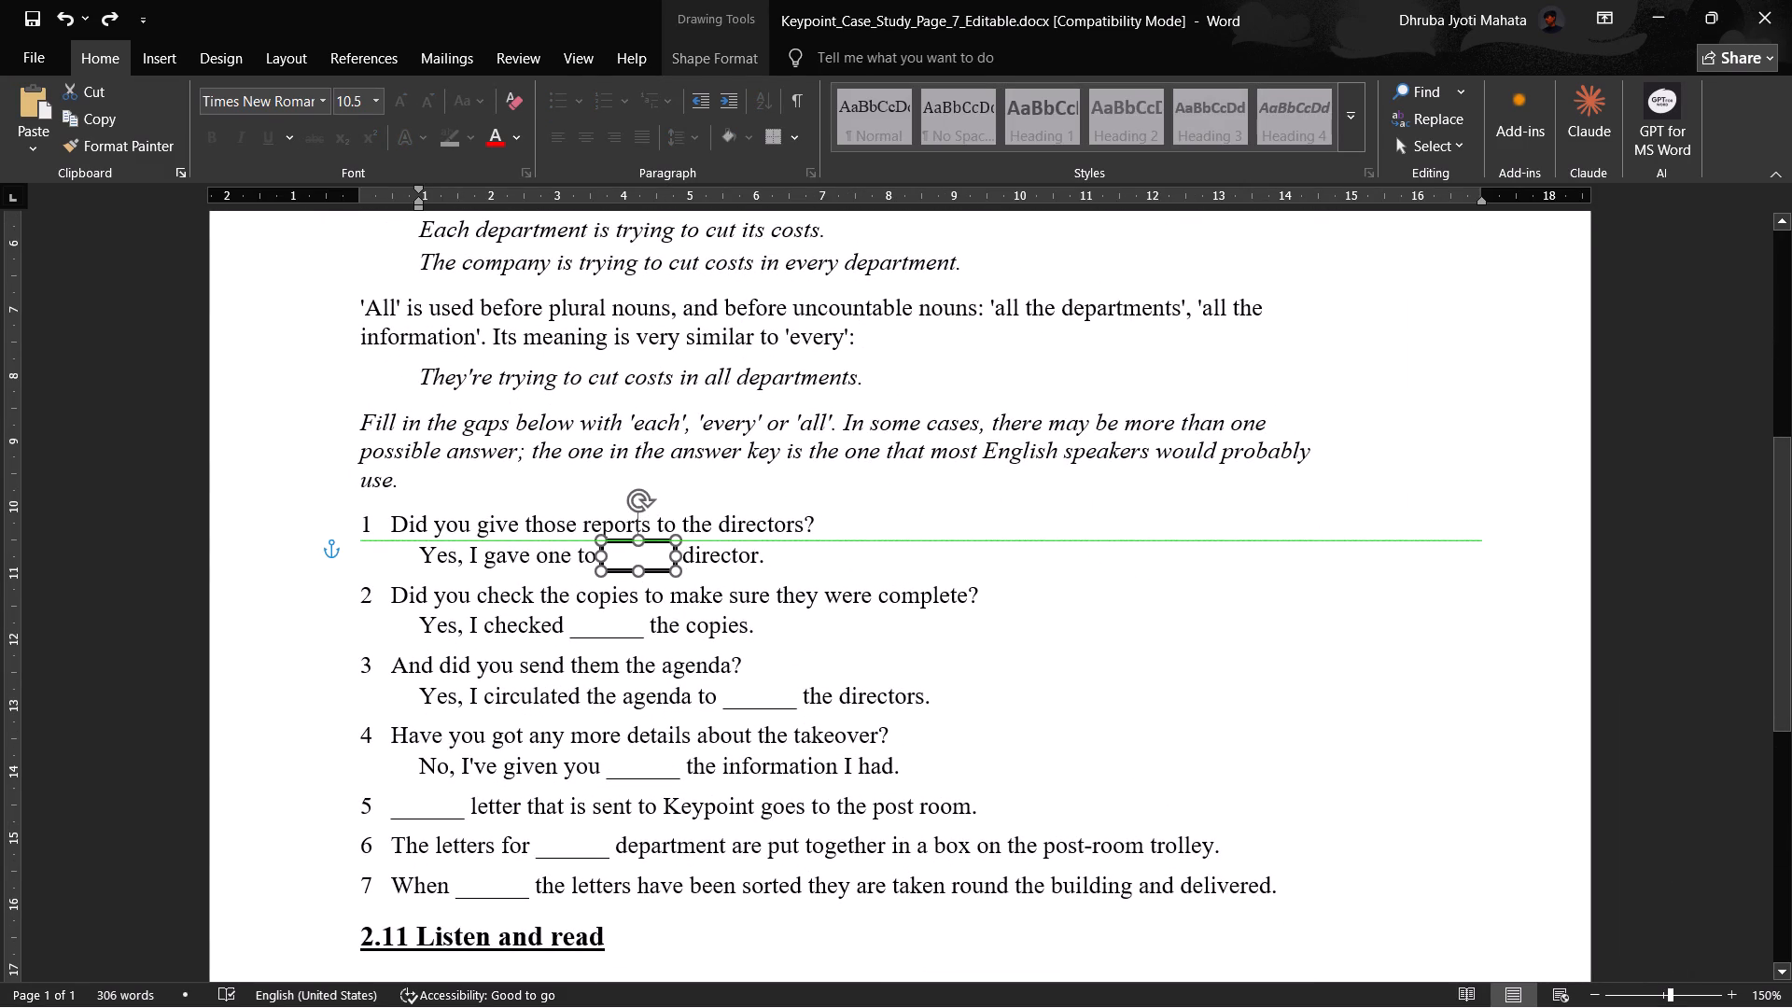
left_click_drag(601, 540, 604, 541)
left_click(830, 646)
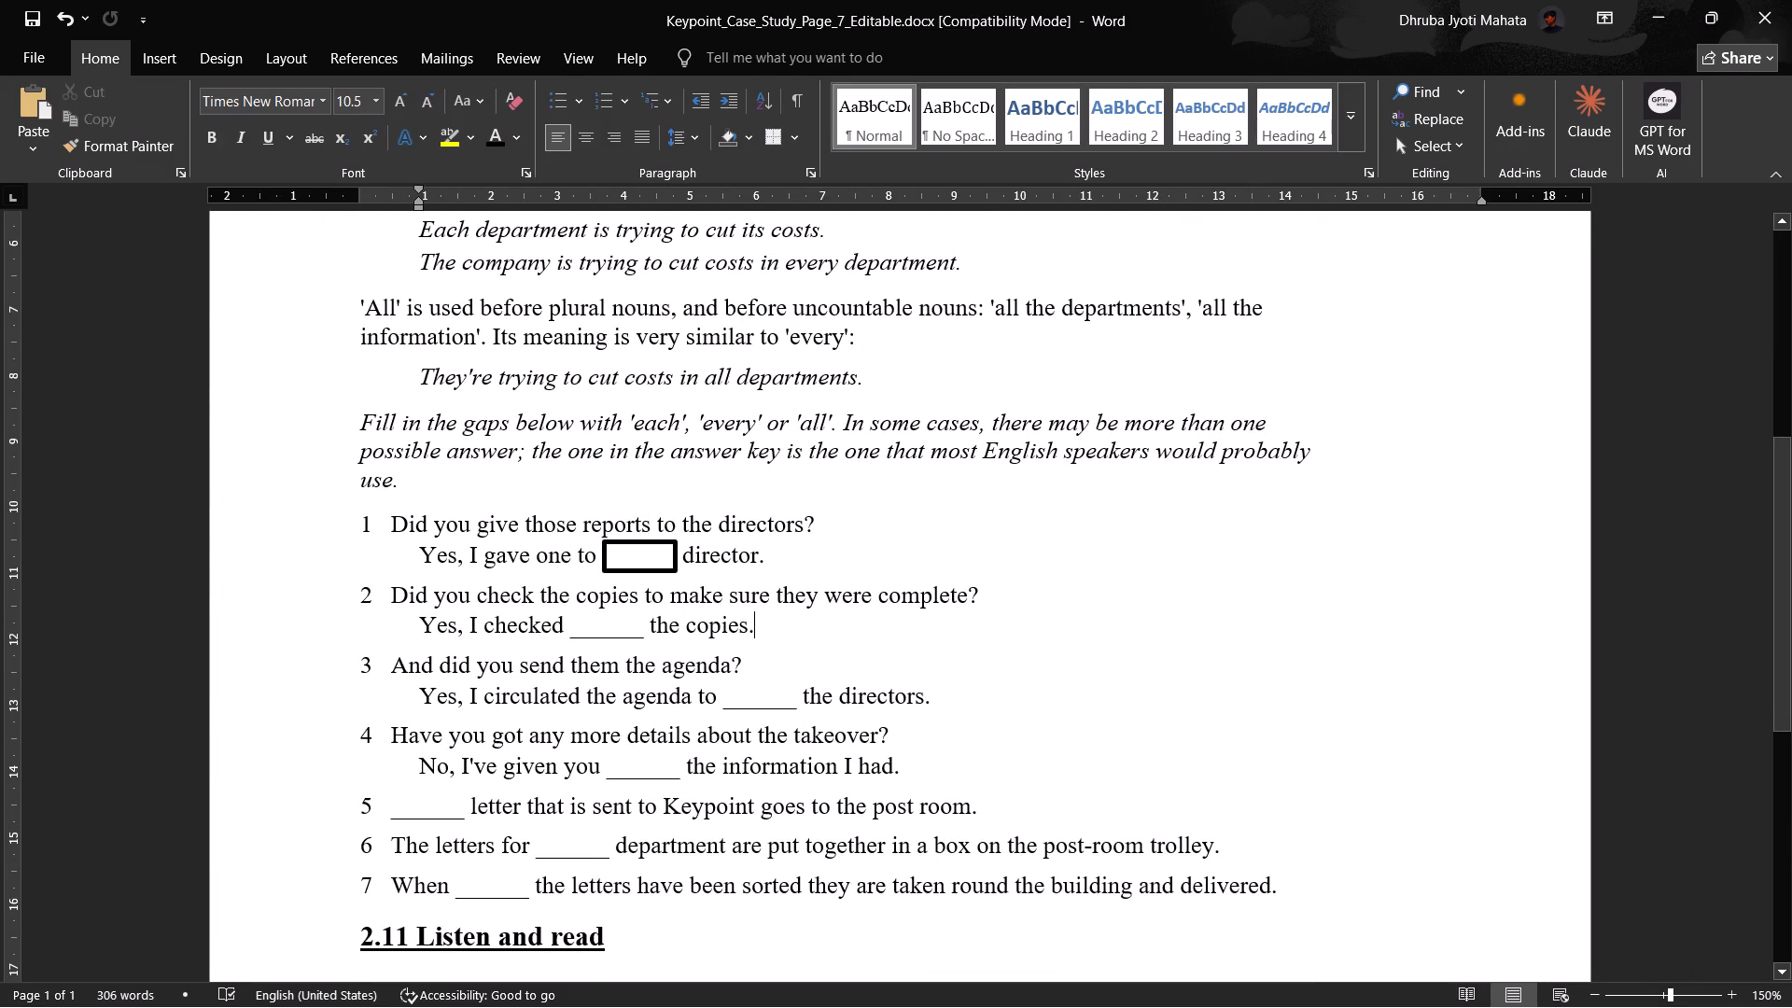
left_click_drag(662, 557, 659, 545)
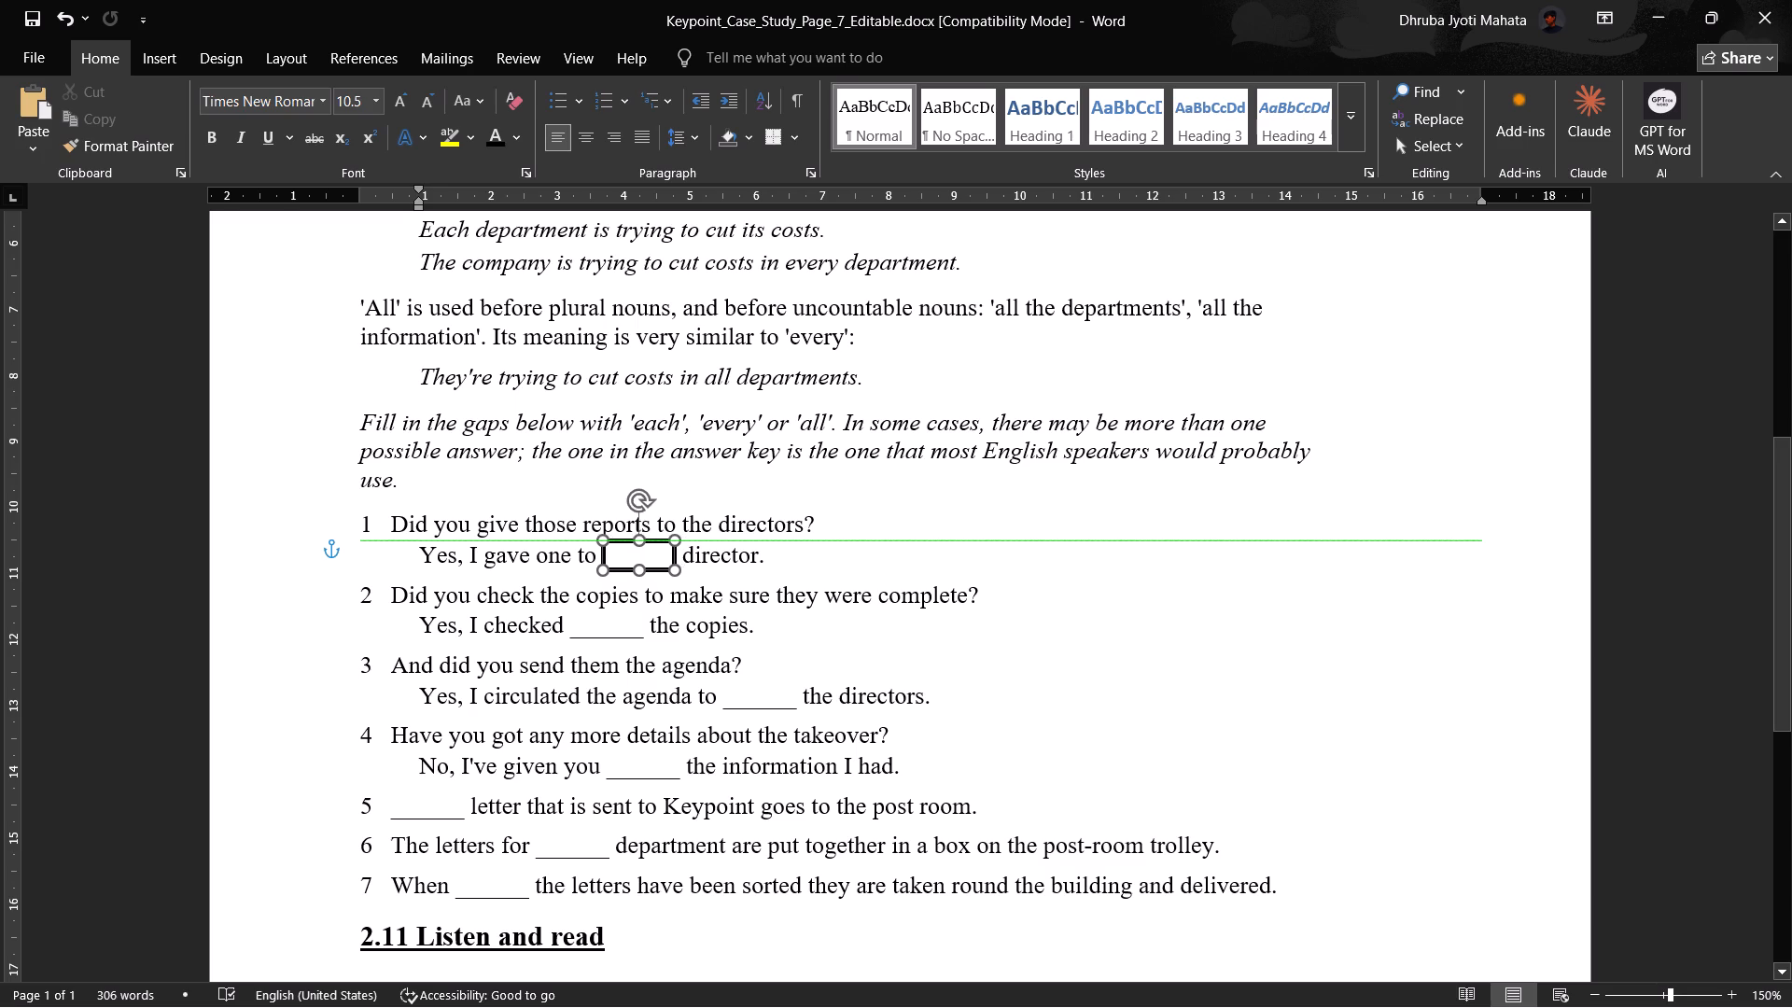
left_click_drag(659, 545, 666, 543)
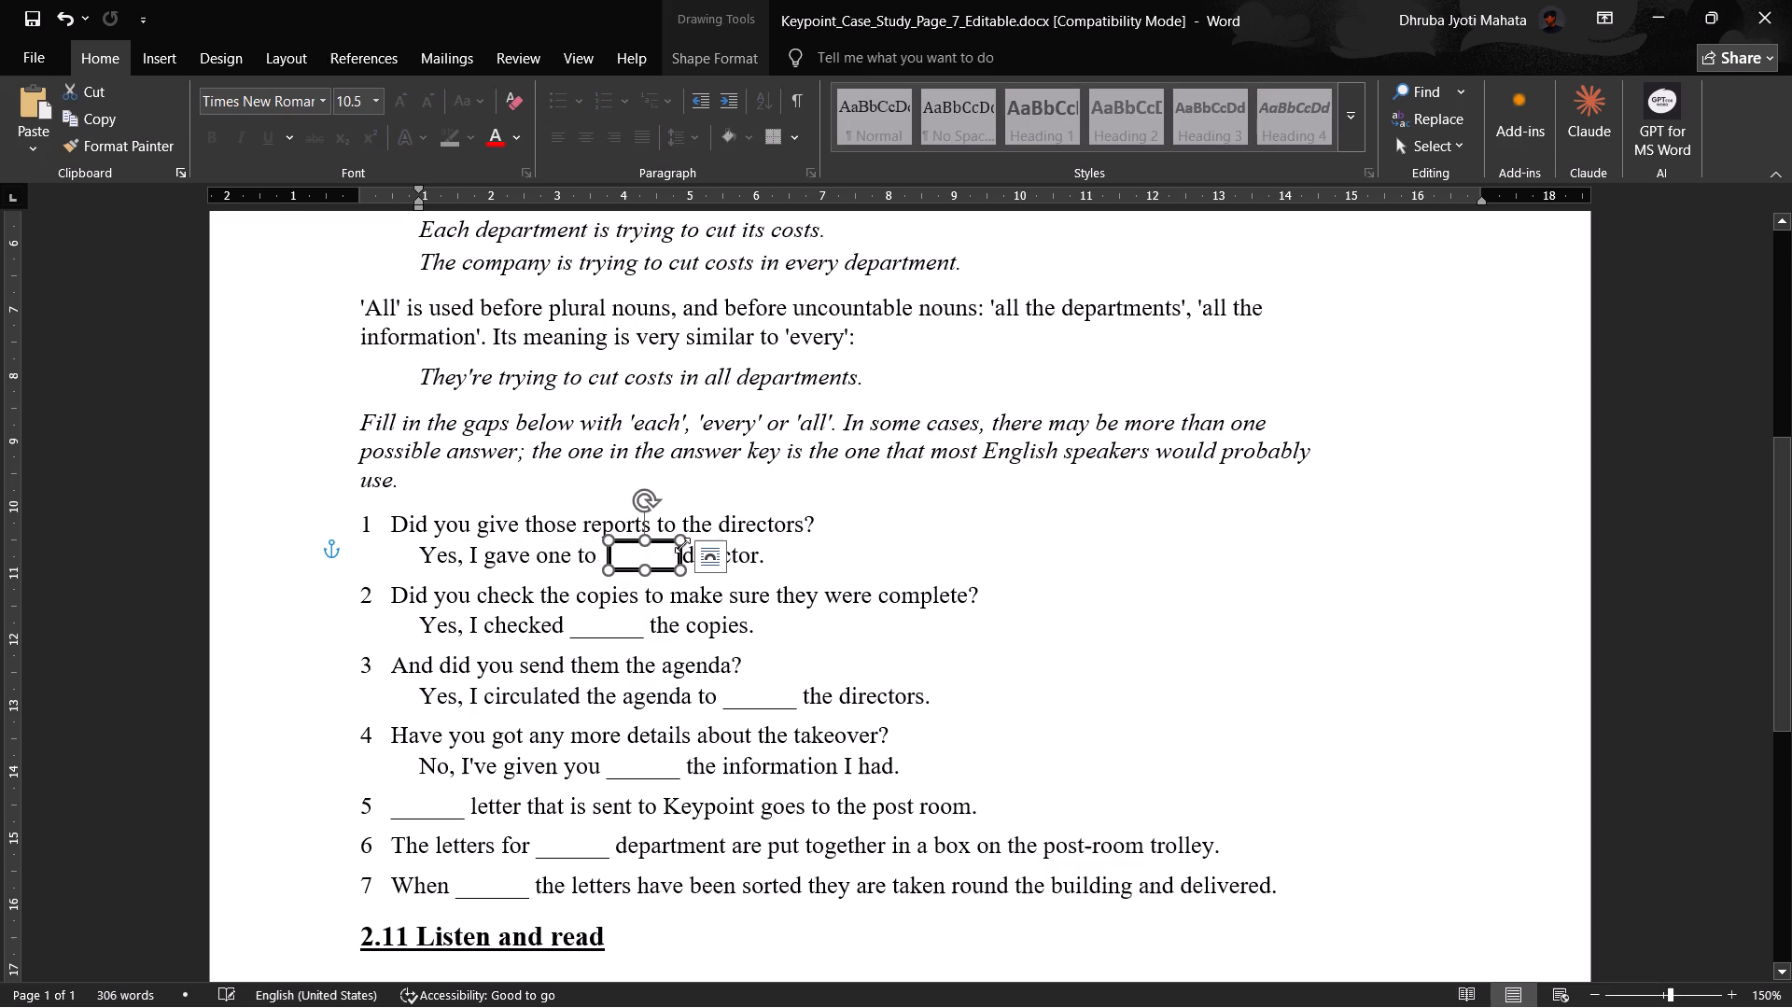
left_click(679, 545)
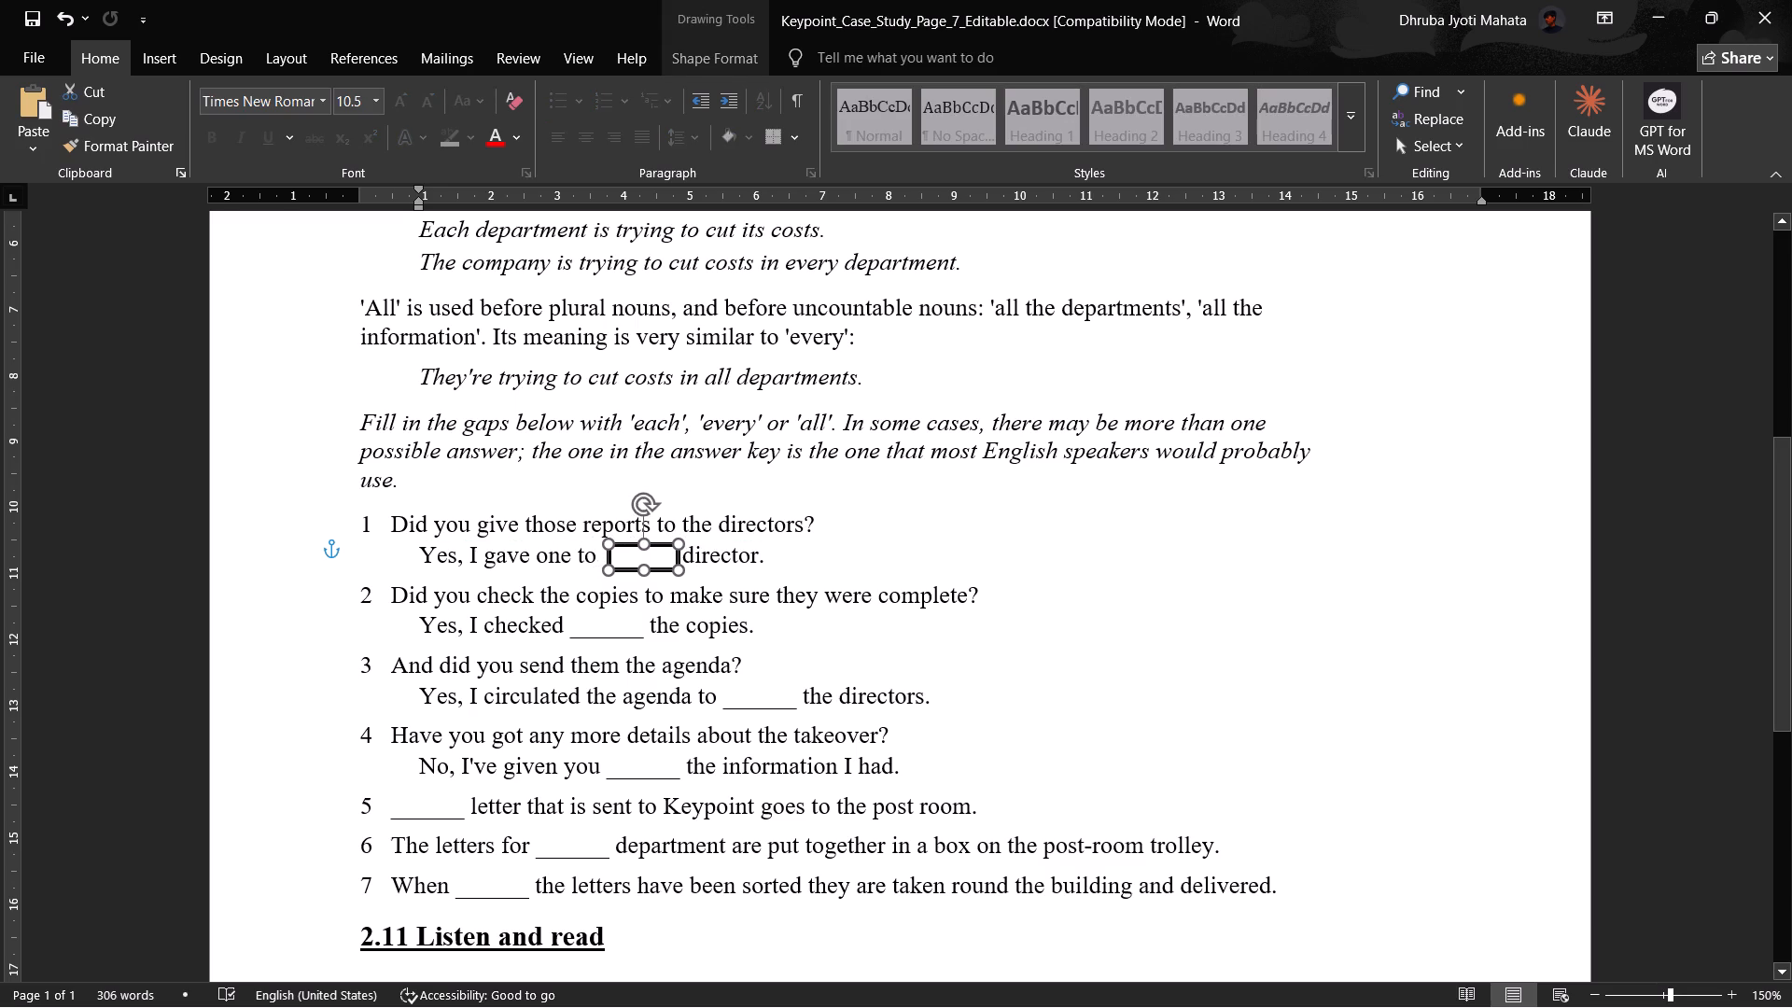
left_click(1032, 630)
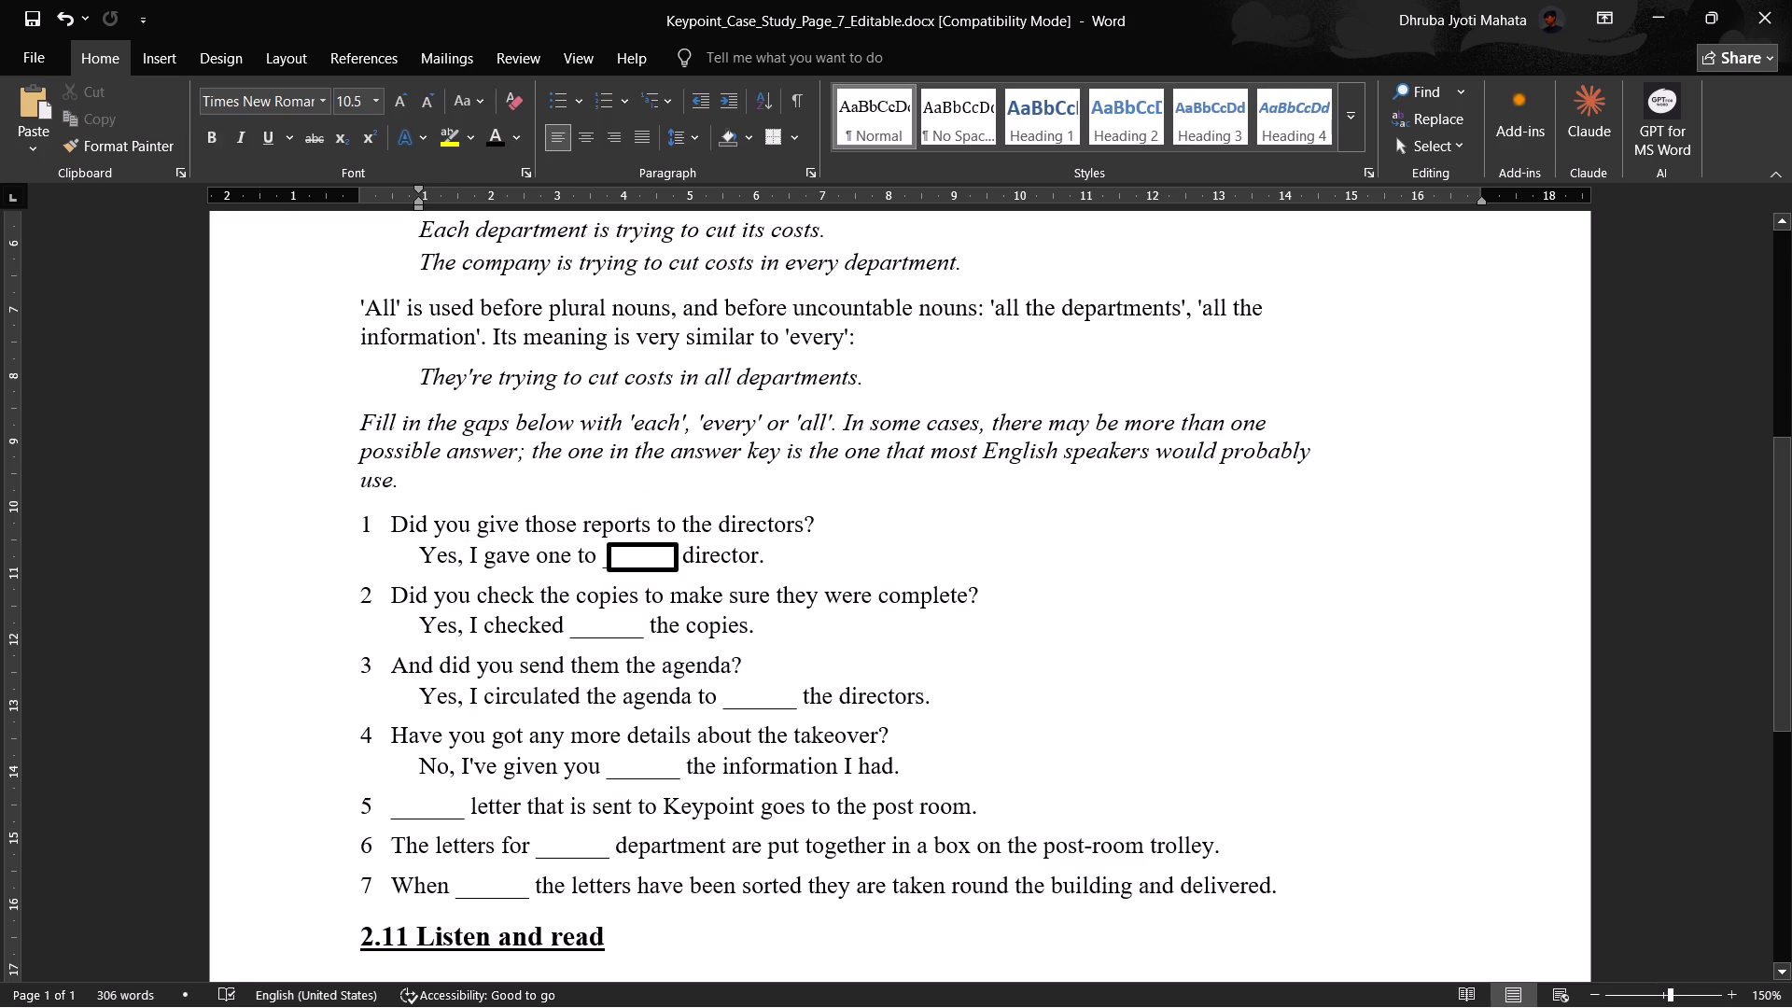
left_click(631, 551)
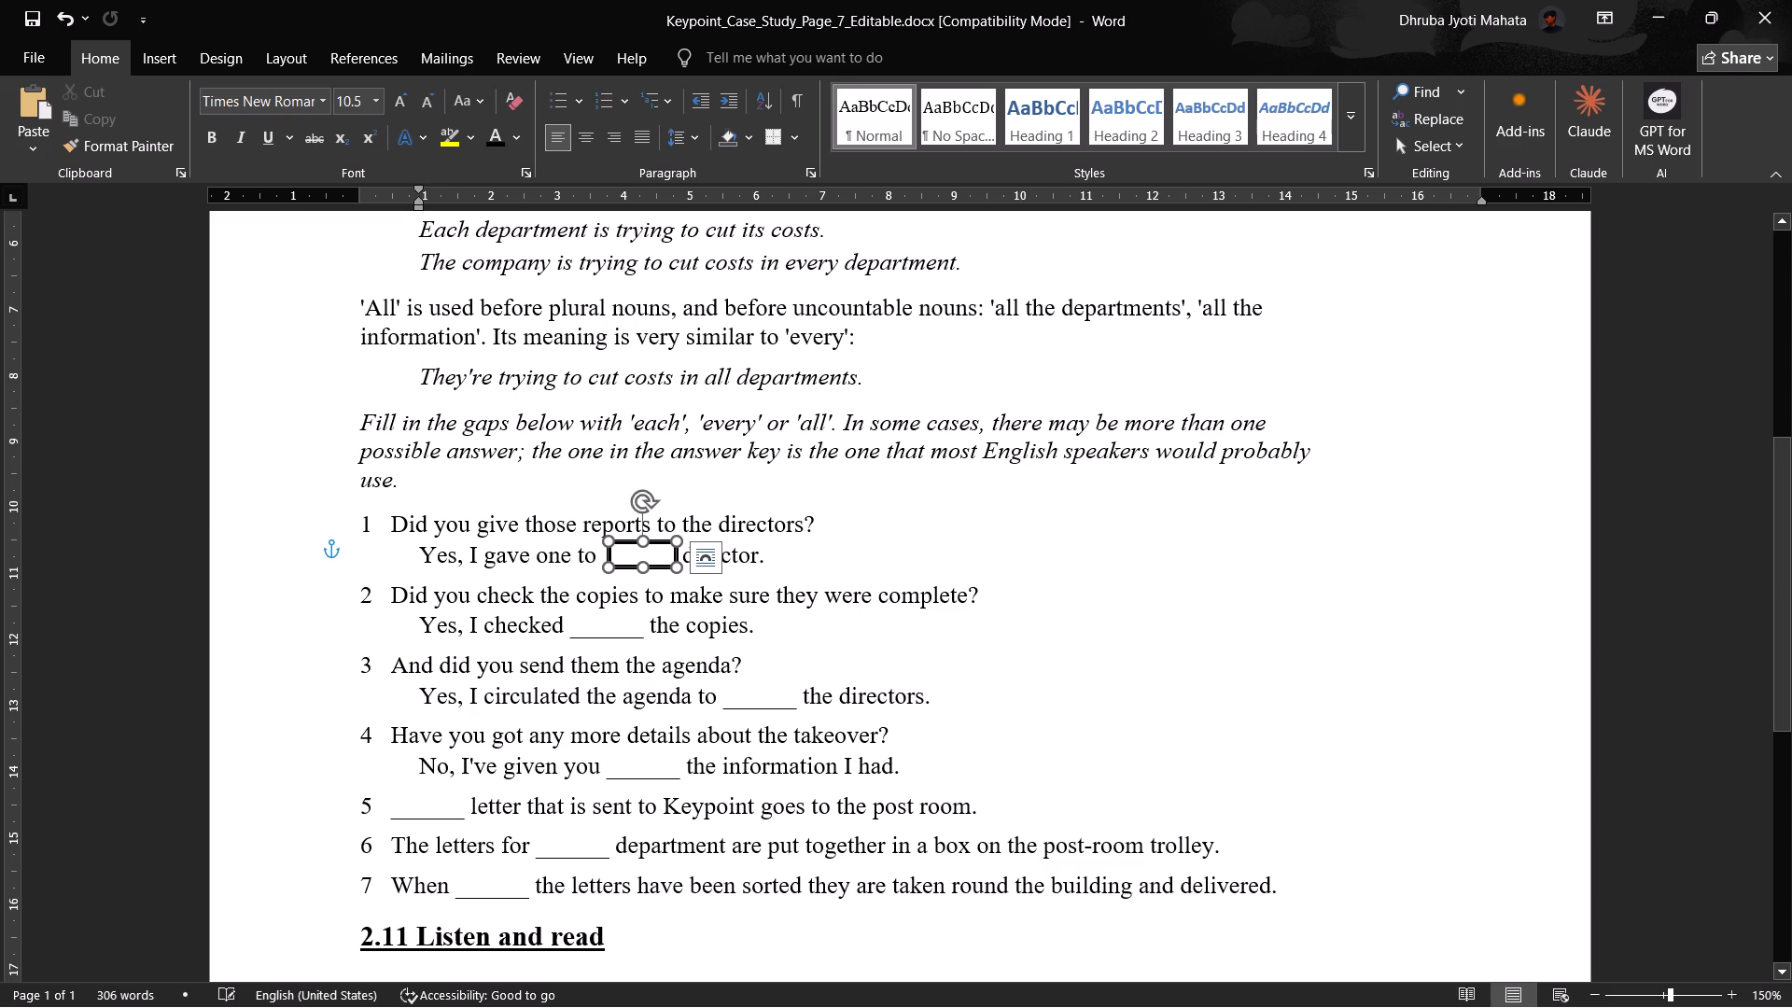
left_click(1120, 626)
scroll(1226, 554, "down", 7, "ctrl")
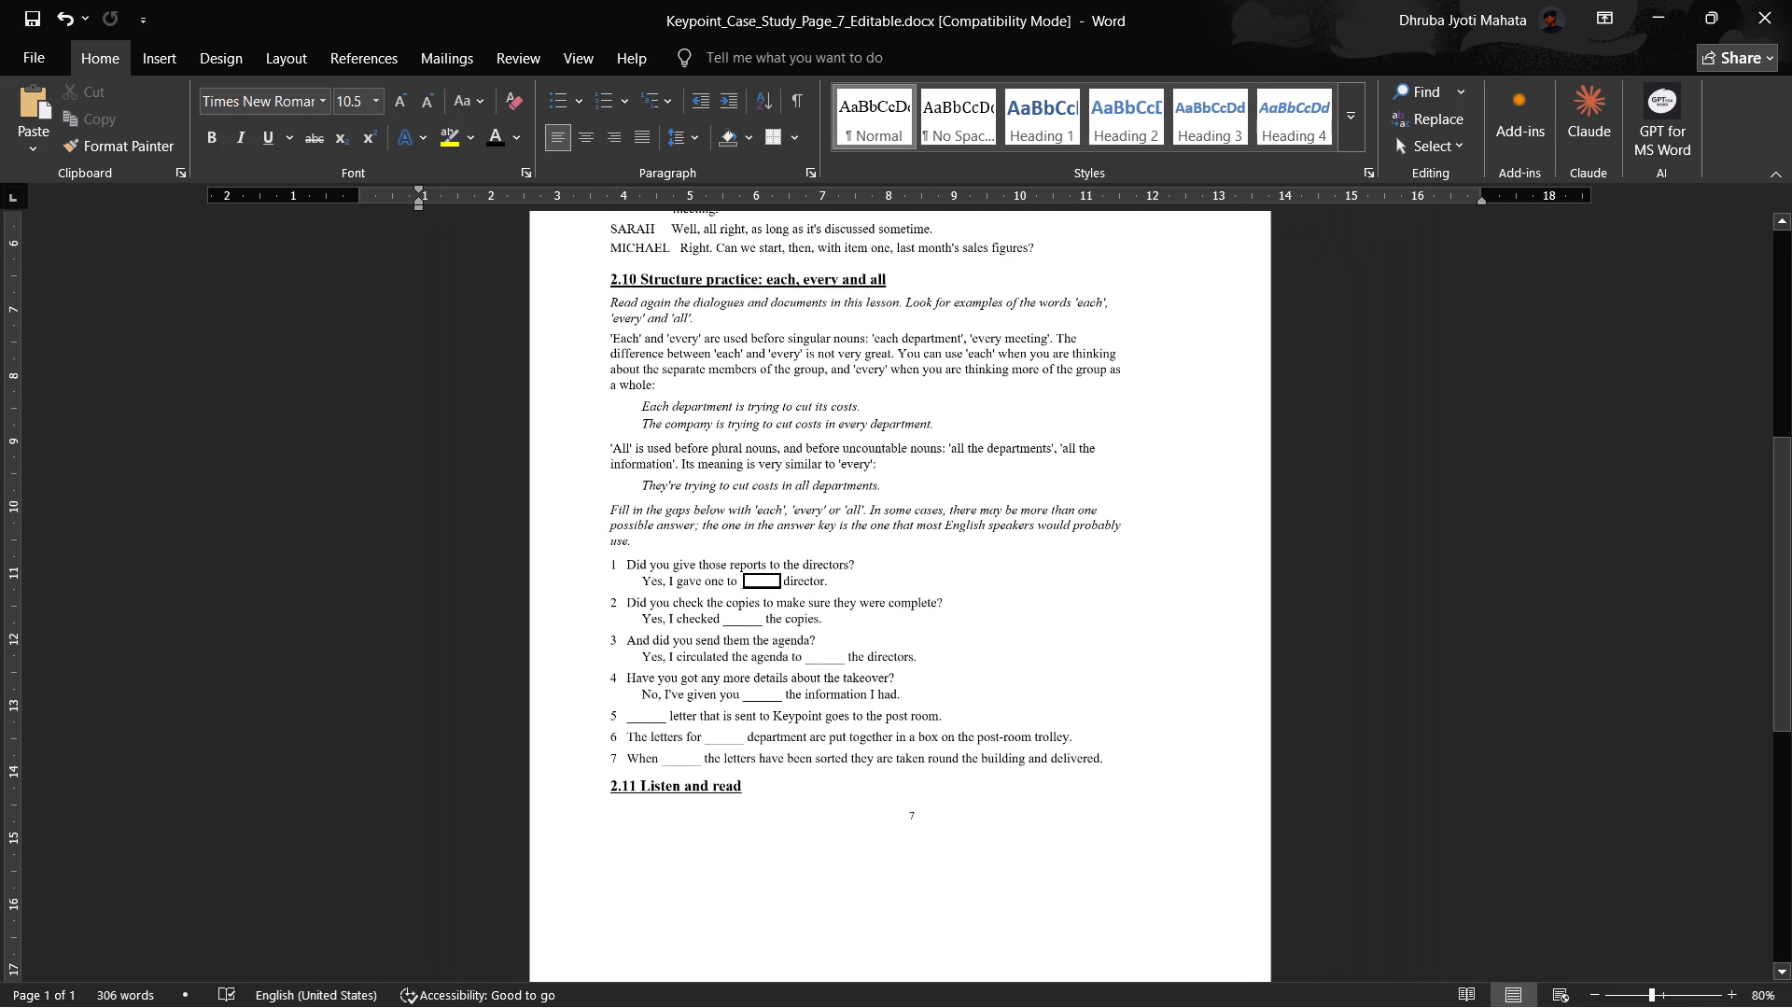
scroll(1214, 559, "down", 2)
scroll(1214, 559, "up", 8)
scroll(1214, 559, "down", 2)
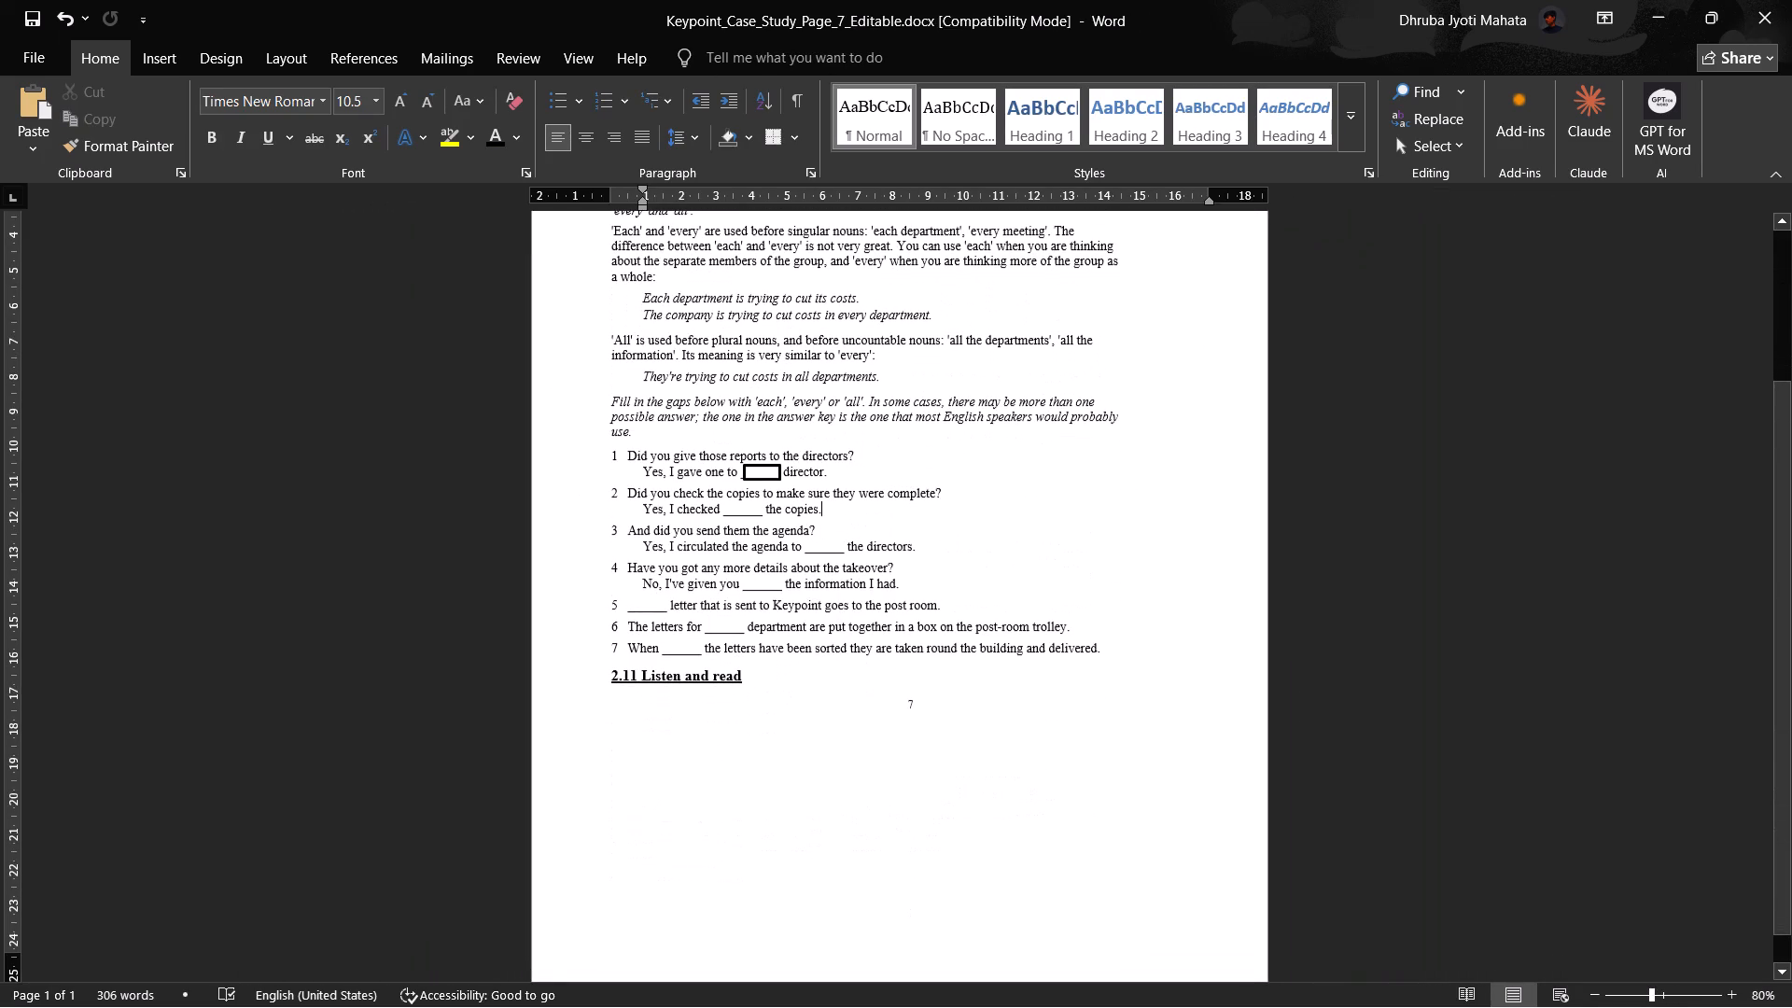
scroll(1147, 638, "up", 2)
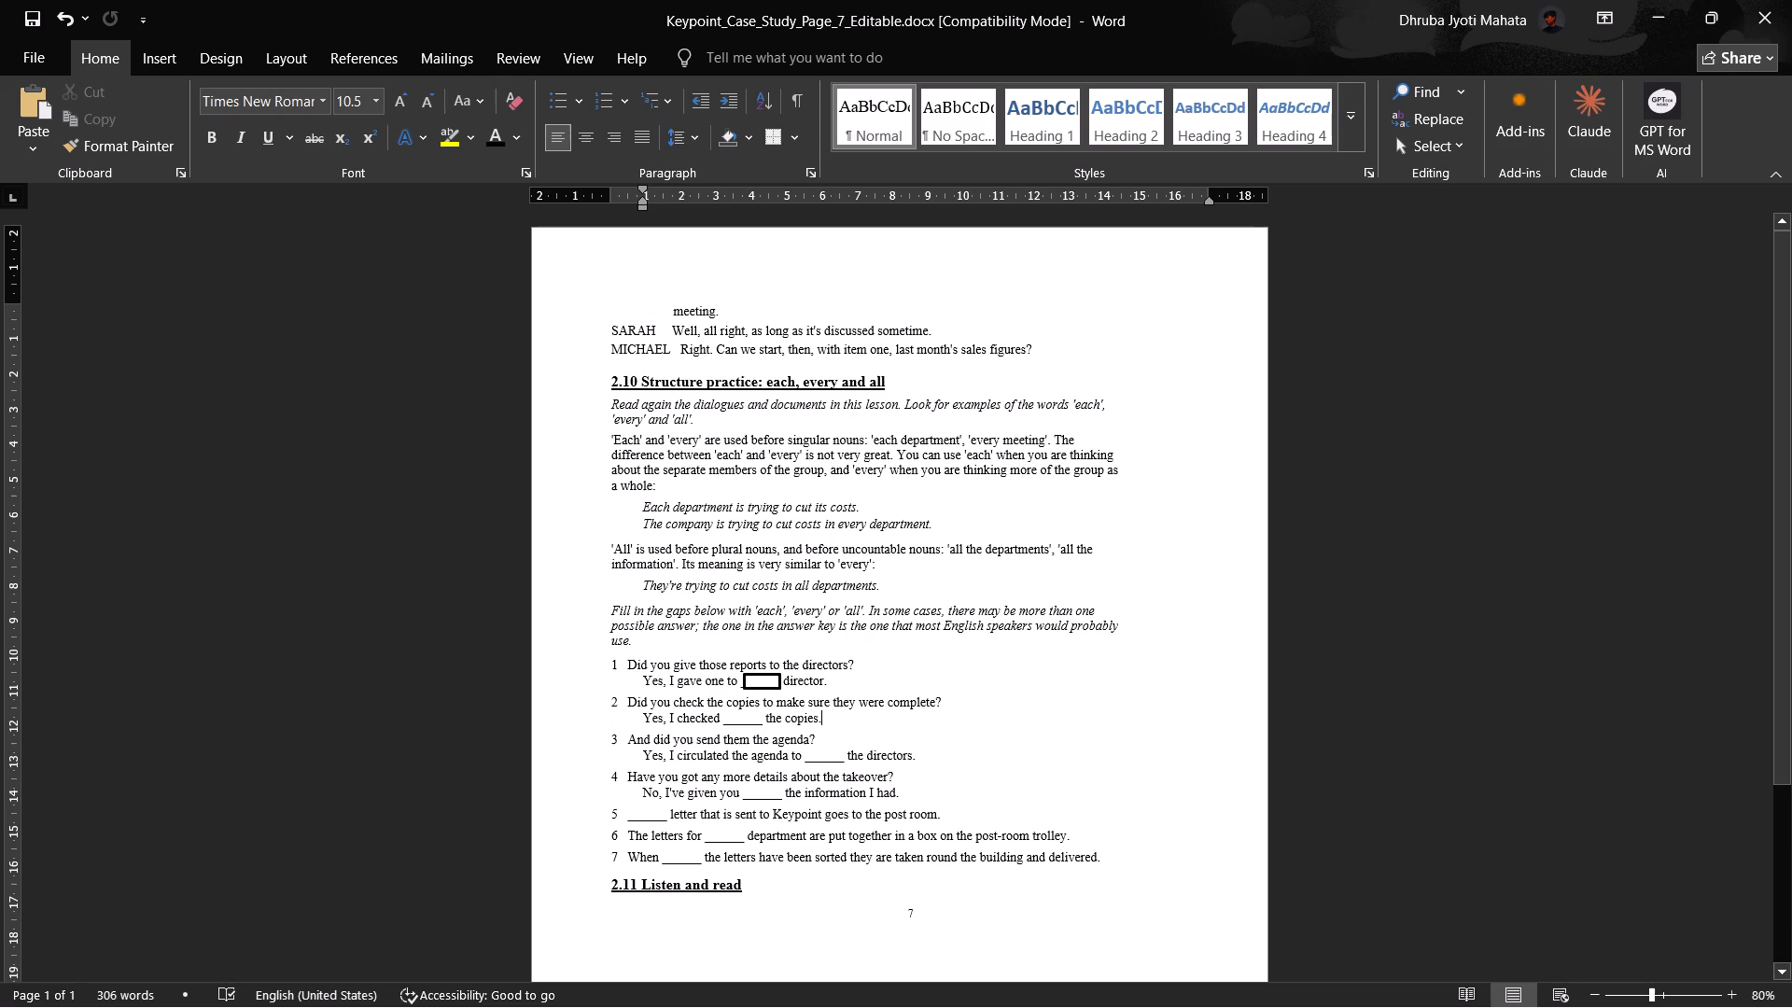